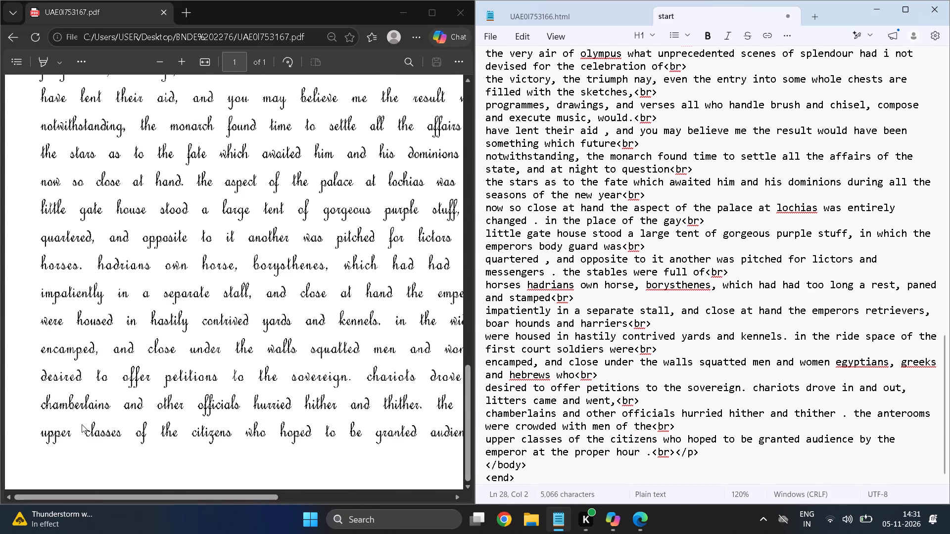
{"action": "scroll", "coordinate": [597, 377], "scroll_direction": "down", "scroll_amount": 2}
{"action": "left_click", "coordinate": [596, 434]}
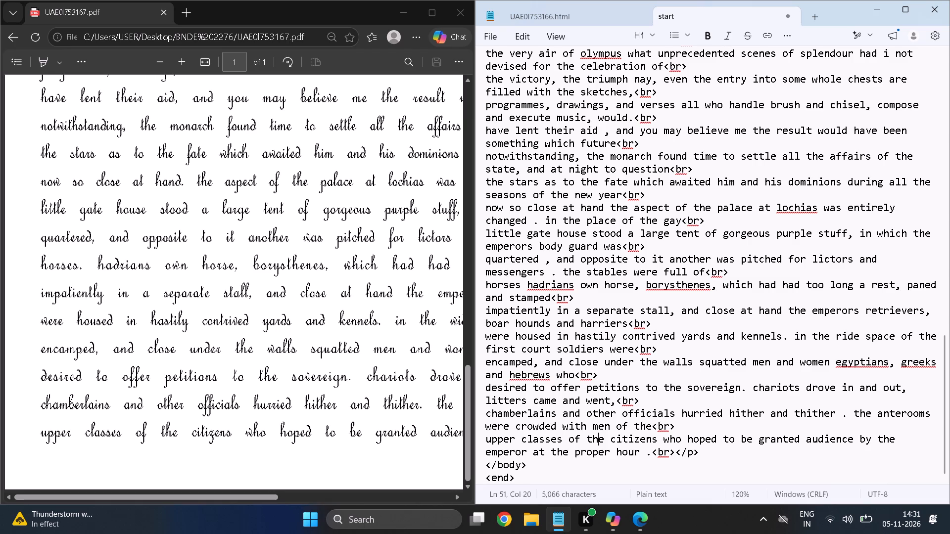
{"action": "scroll", "coordinate": [421, 358], "scroll_direction": "left", "scroll_amount": 2}
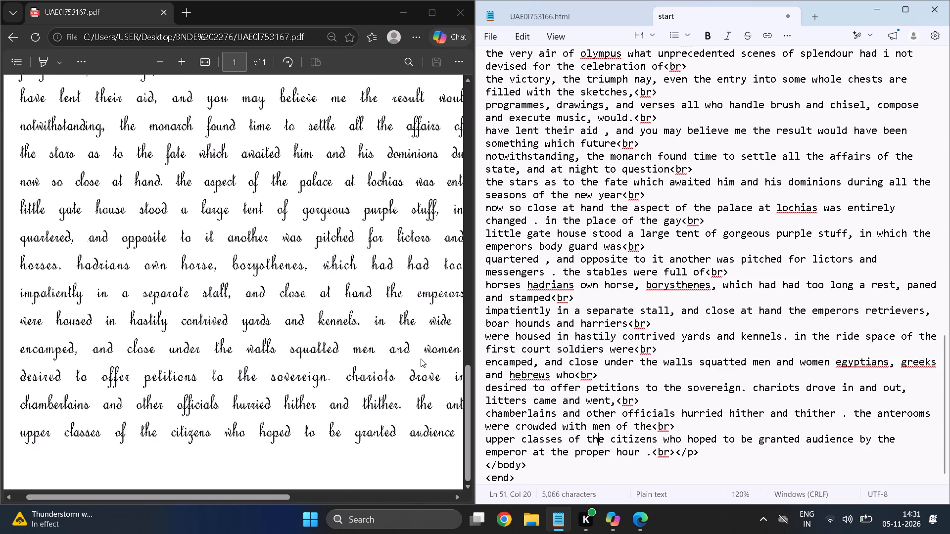
{"action": "scroll", "coordinate": [421, 358], "scroll_direction": "left", "scroll_amount": 4}
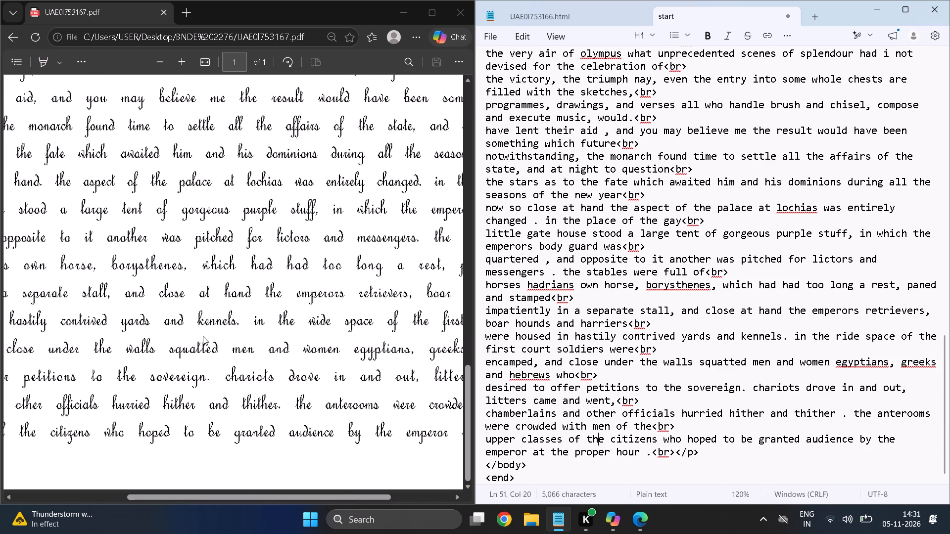
{"action": "left_click", "coordinate": [844, 335]}
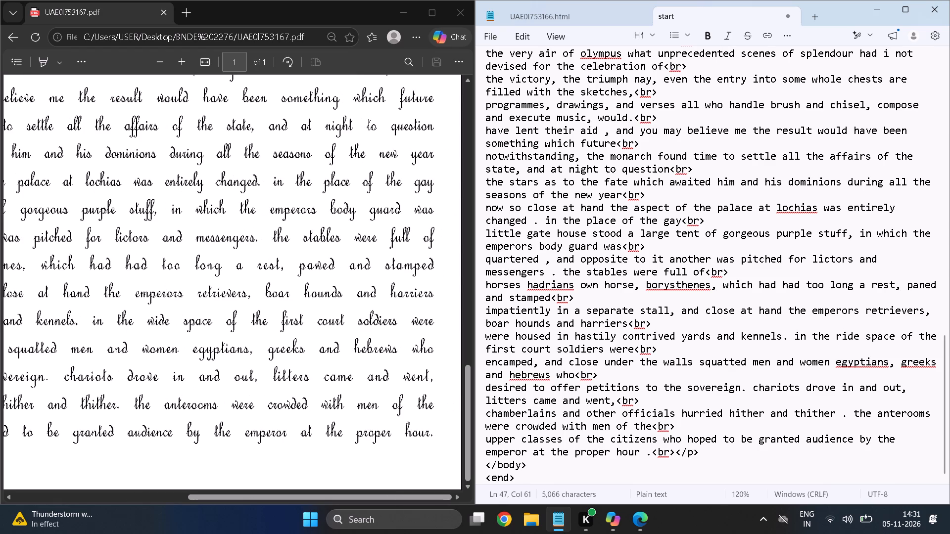
{"action": "key", "text": "BackSpace"}
{"action": "key", "text": "w"}
{"action": "scroll", "coordinate": [318, 252], "scroll_direction": "up", "scroll_amount": 10}
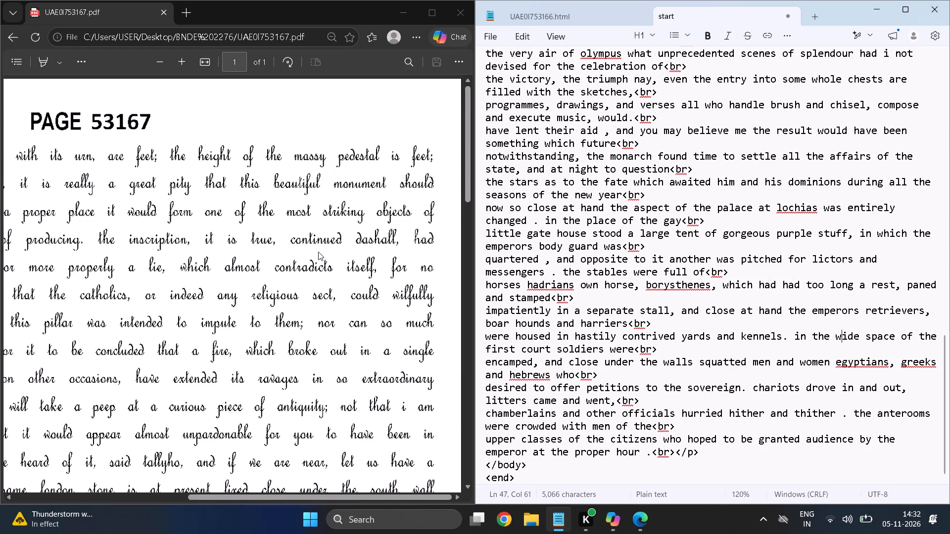
{"action": "scroll", "coordinate": [210, 208], "scroll_direction": "right", "scroll_amount": 1}
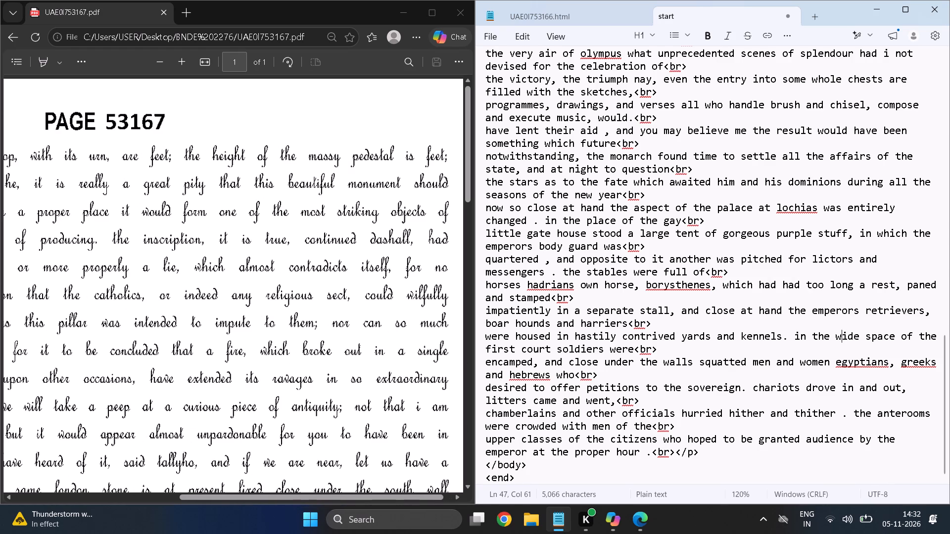
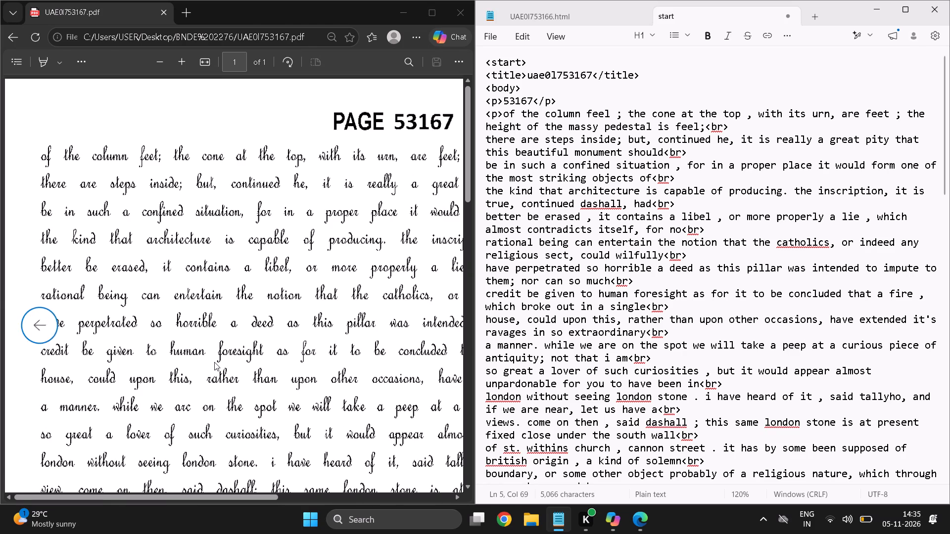
{"action": "scroll", "coordinate": [137, 407], "scroll_direction": "down", "scroll_amount": 6}
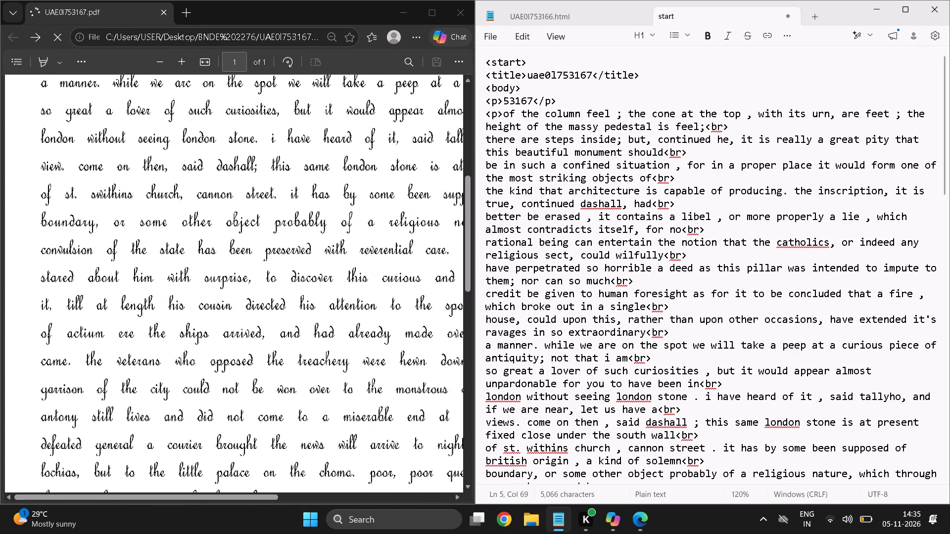
{"action": "scroll", "coordinate": [137, 407], "scroll_direction": "down", "scroll_amount": 3}
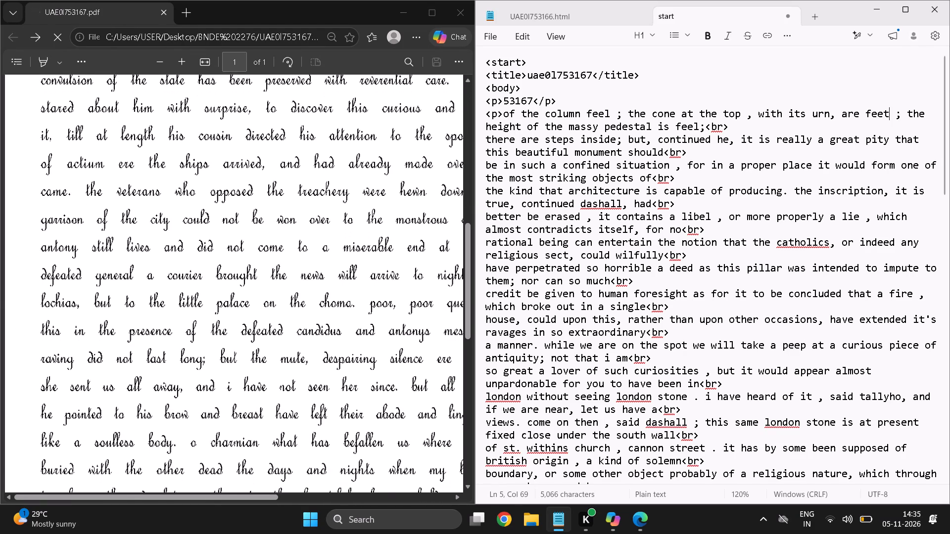
{"action": "scroll", "coordinate": [115, 413], "scroll_direction": "down", "scroll_amount": 1}
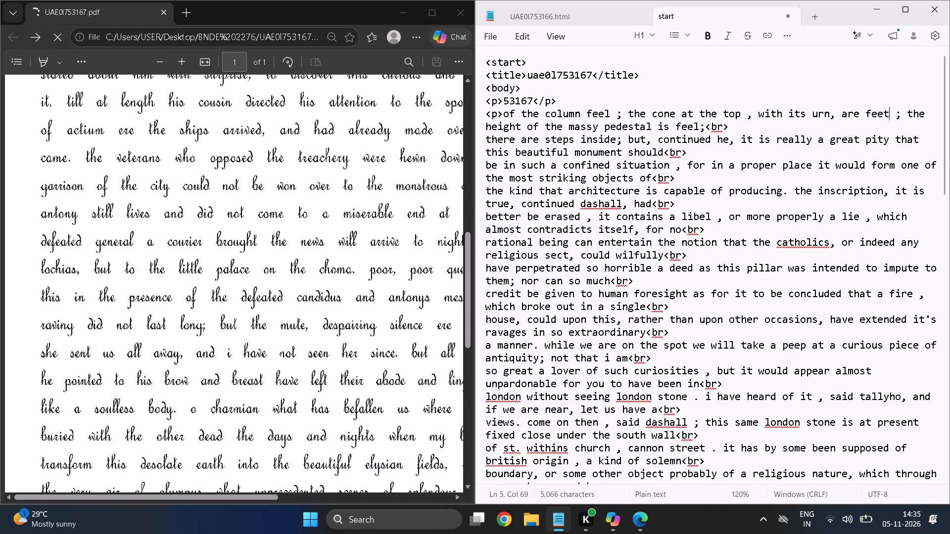
{"action": "scroll", "coordinate": [115, 413], "scroll_direction": "down", "scroll_amount": 1}
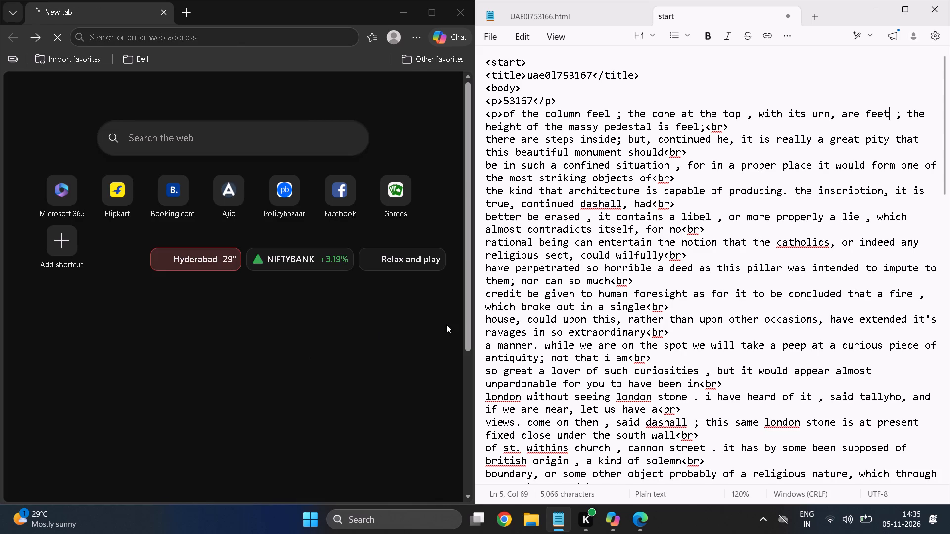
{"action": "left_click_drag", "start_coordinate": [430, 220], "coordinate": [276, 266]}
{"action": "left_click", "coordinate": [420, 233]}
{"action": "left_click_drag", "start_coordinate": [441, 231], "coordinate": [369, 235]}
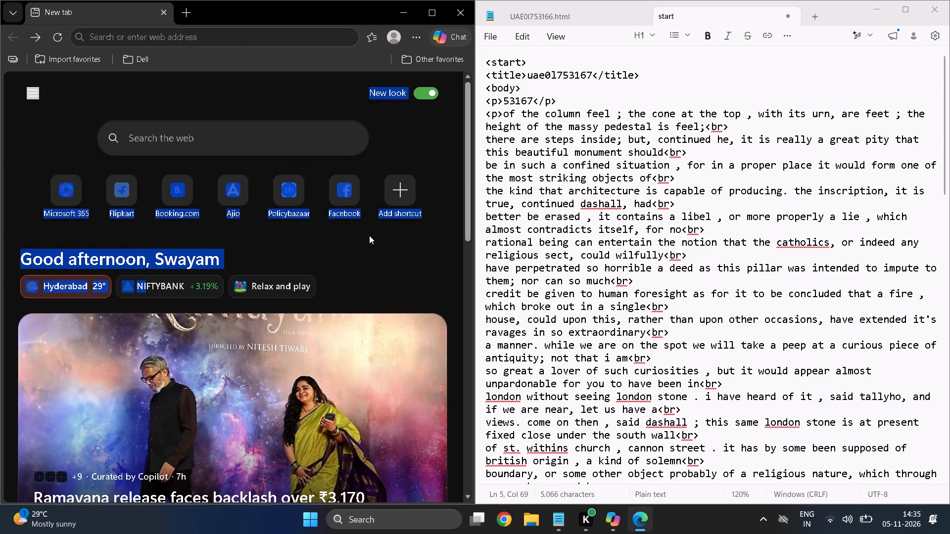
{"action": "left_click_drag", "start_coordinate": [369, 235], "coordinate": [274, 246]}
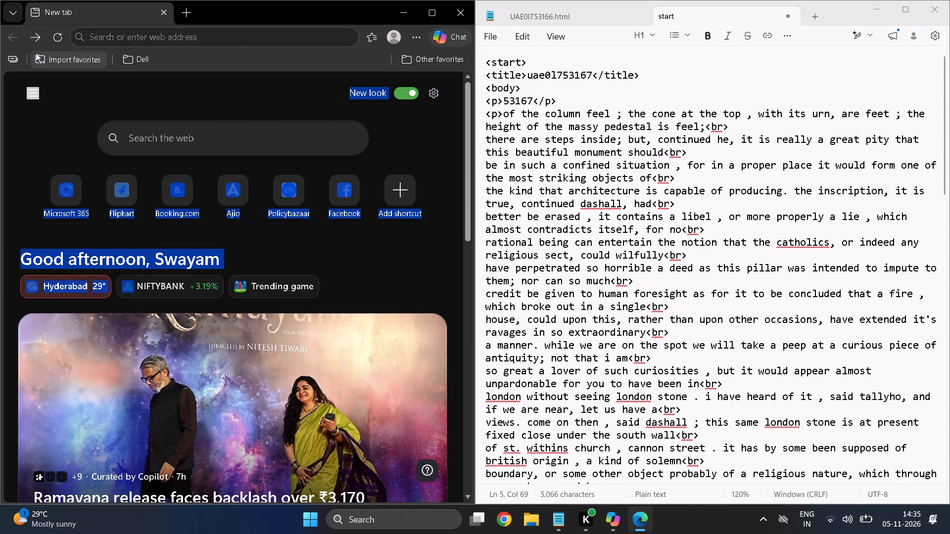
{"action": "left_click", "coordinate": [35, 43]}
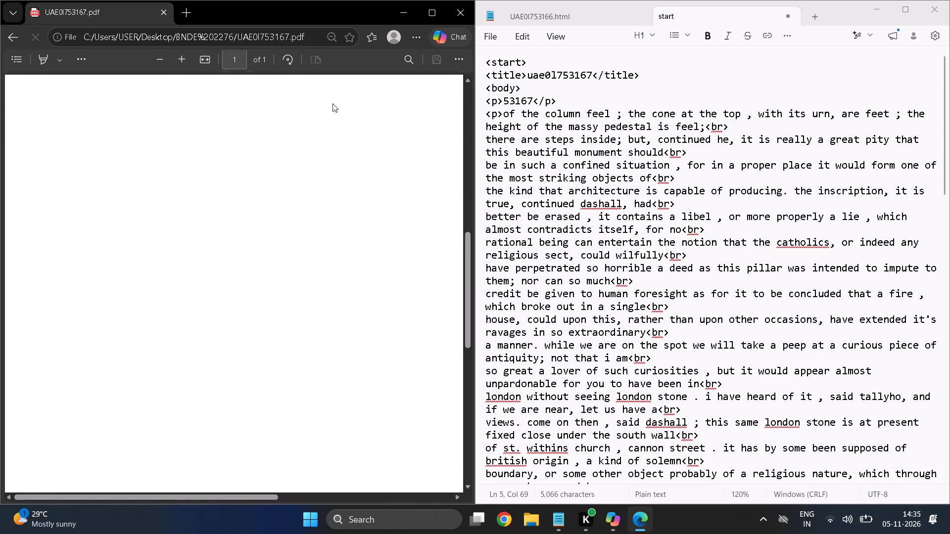
{"action": "scroll", "coordinate": [625, 192], "scroll_direction": "down", "scroll_amount": 1}
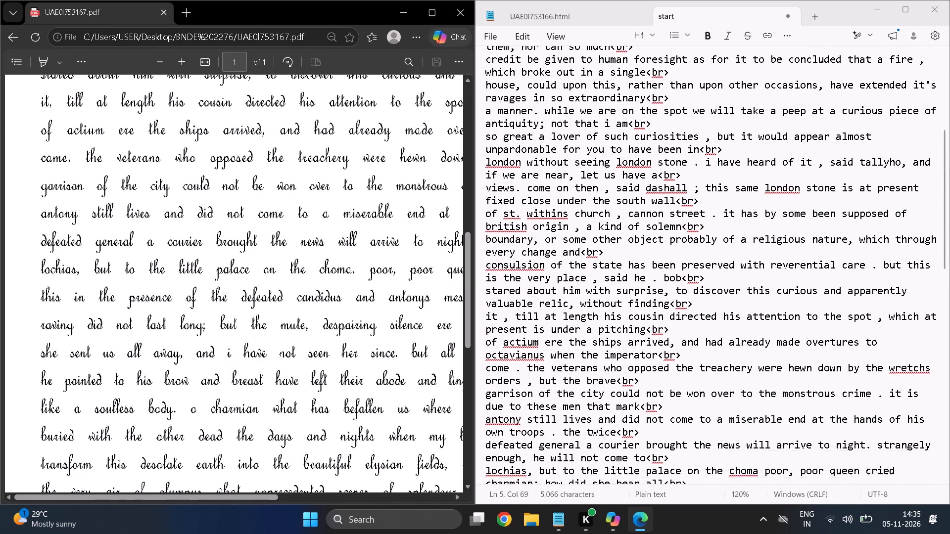
{"action": "scroll", "coordinate": [625, 192], "scroll_direction": "down", "scroll_amount": 1}
{"action": "scroll", "coordinate": [617, 266], "scroll_direction": "down", "scroll_amount": 1}
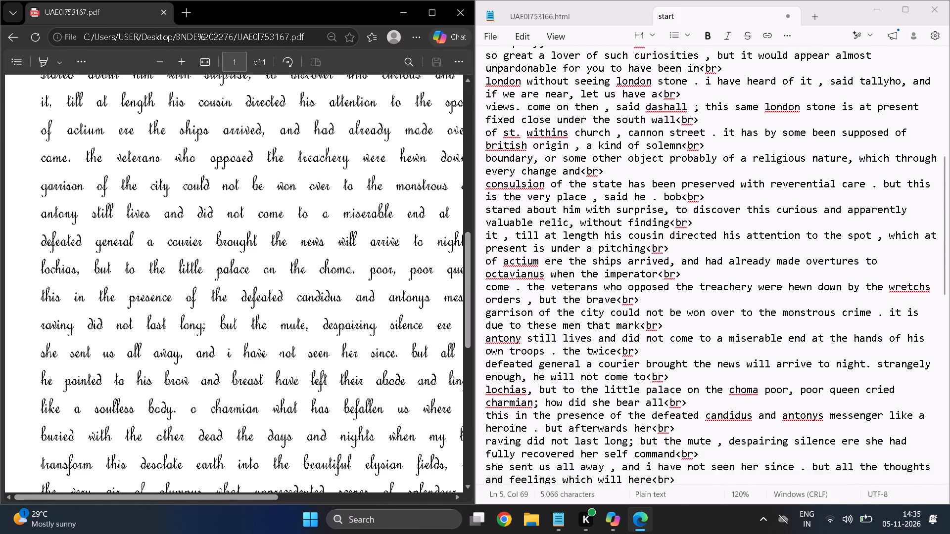
{"action": "scroll", "coordinate": [617, 266], "scroll_direction": "down", "scroll_amount": 1}
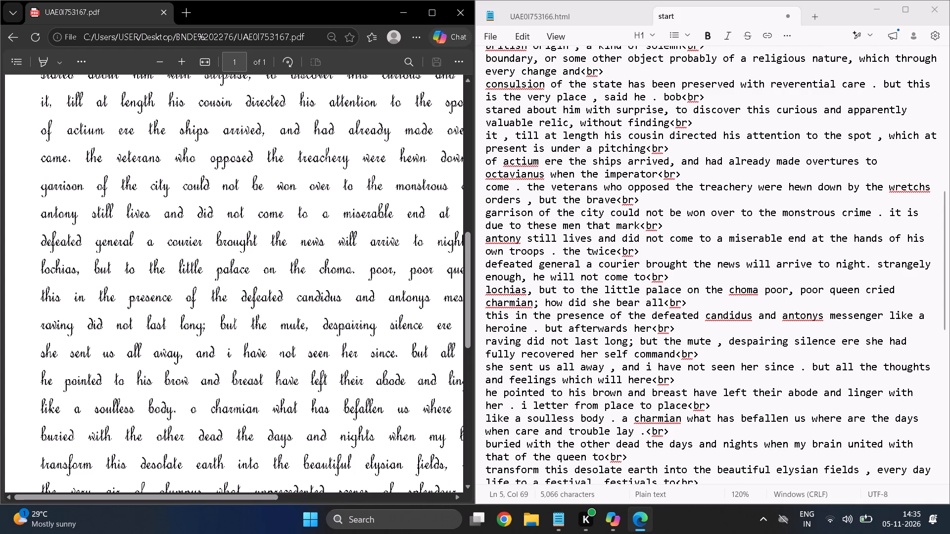
{"action": "scroll", "coordinate": [378, 385], "scroll_direction": "left", "scroll_amount": 2}
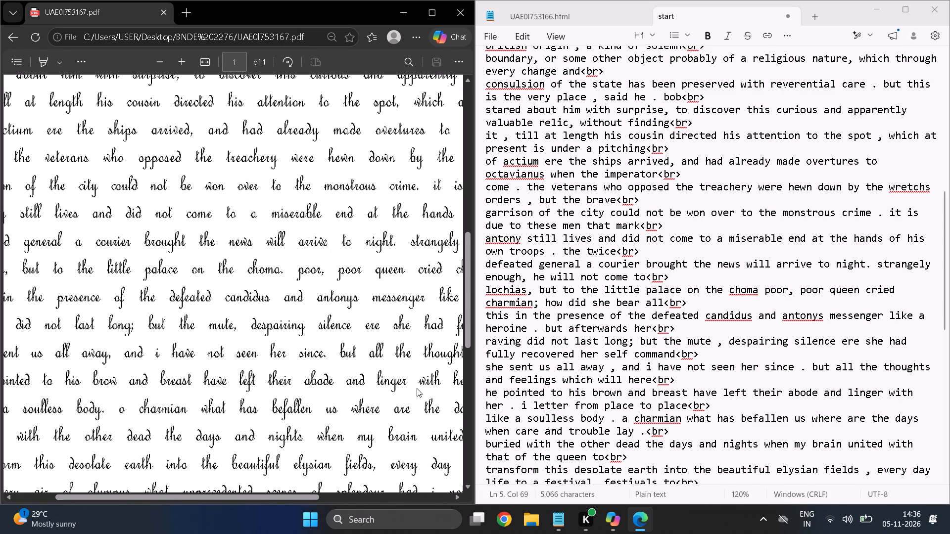
{"action": "scroll", "coordinate": [417, 388], "scroll_direction": "left", "scroll_amount": 2}
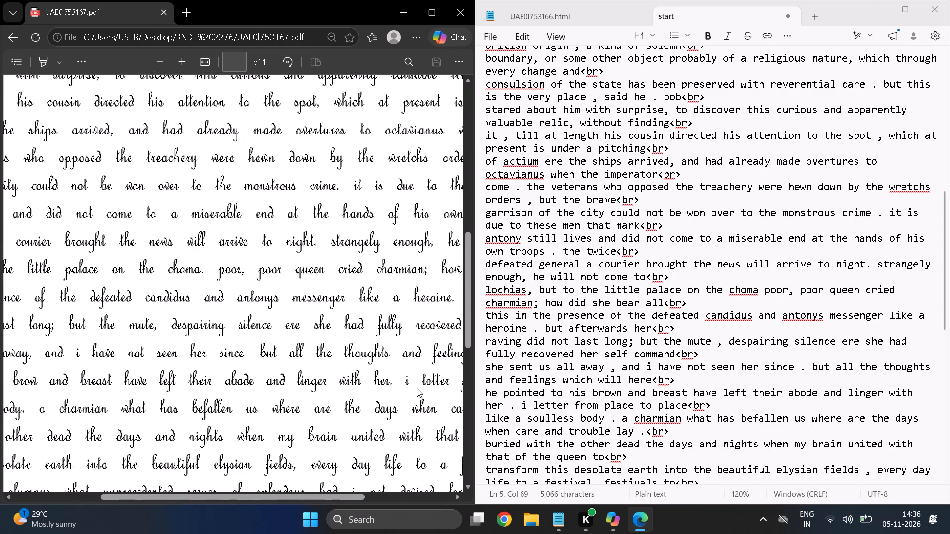
{"action": "scroll", "coordinate": [417, 388], "scroll_direction": "left", "scroll_amount": 3}
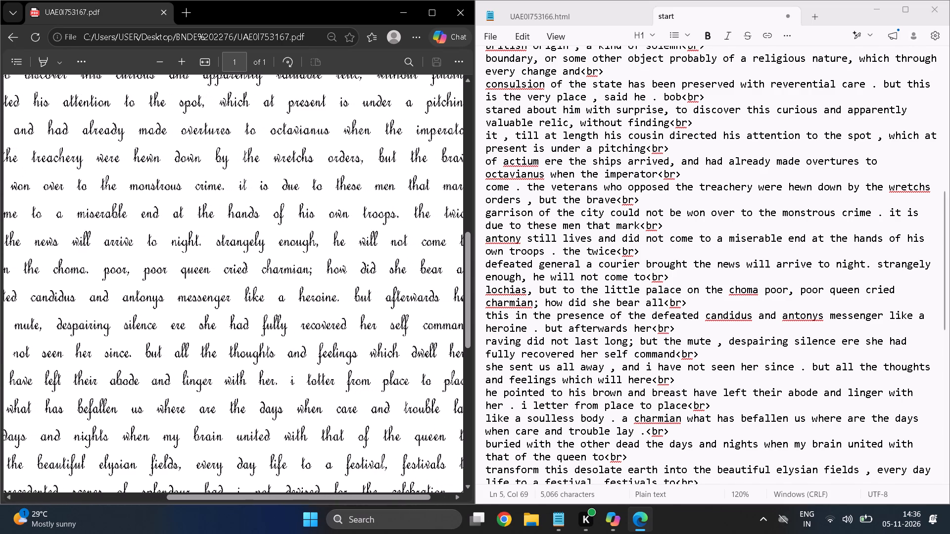
{"action": "scroll", "coordinate": [451, 394], "scroll_direction": "left", "scroll_amount": 1}
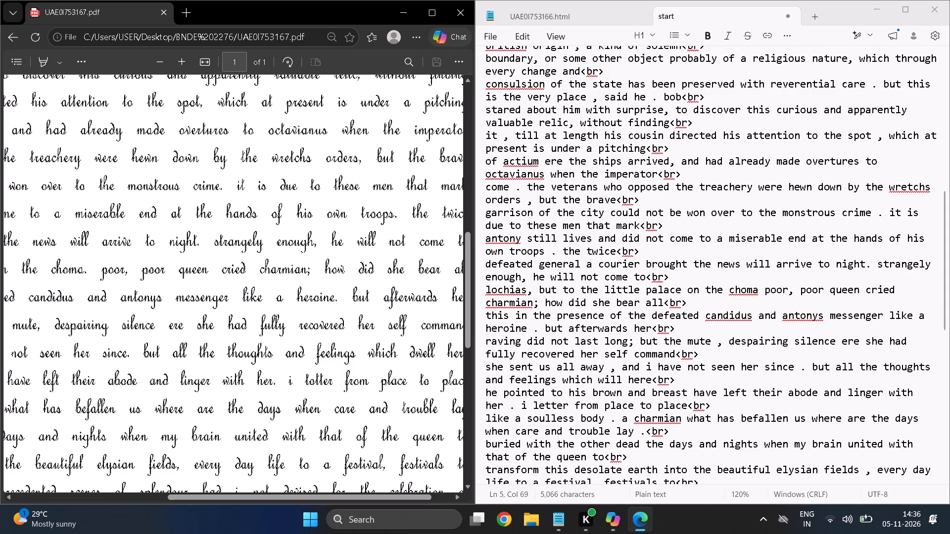
{"action": "left_click_drag", "start_coordinate": [441, 393], "coordinate": [414, 391]}
{"action": "scroll", "coordinate": [425, 391], "scroll_direction": "left", "scroll_amount": 1}
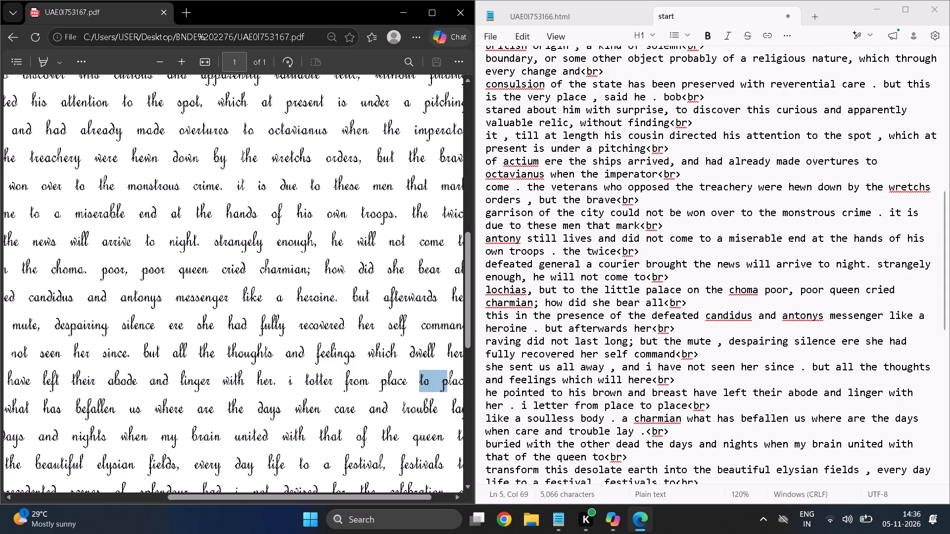
{"action": "left_click_drag", "start_coordinate": [414, 391], "coordinate": [374, 397]}
{"action": "scroll", "coordinate": [414, 391], "scroll_direction": "left", "scroll_amount": 1}
{"action": "left_click", "coordinate": [390, 423]}
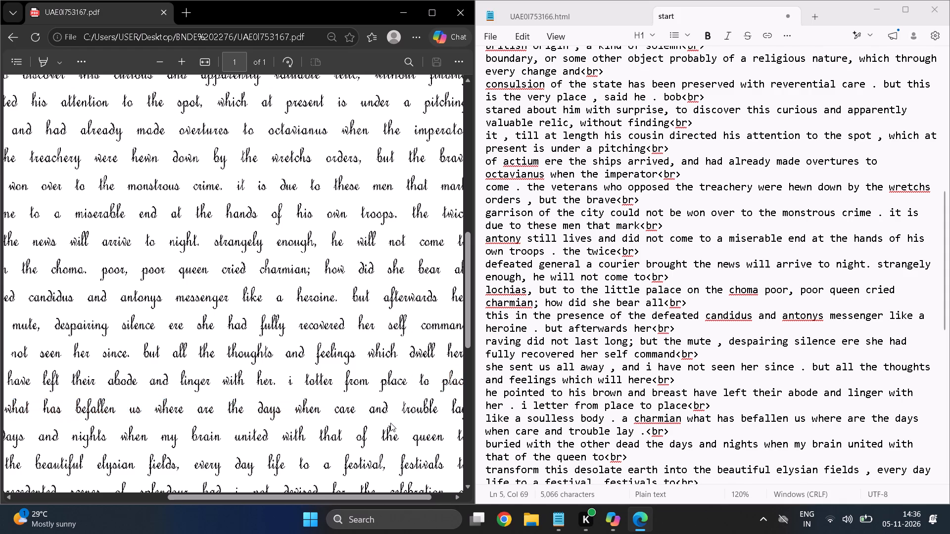
{"action": "scroll", "coordinate": [390, 423], "scroll_direction": "left", "scroll_amount": 1}
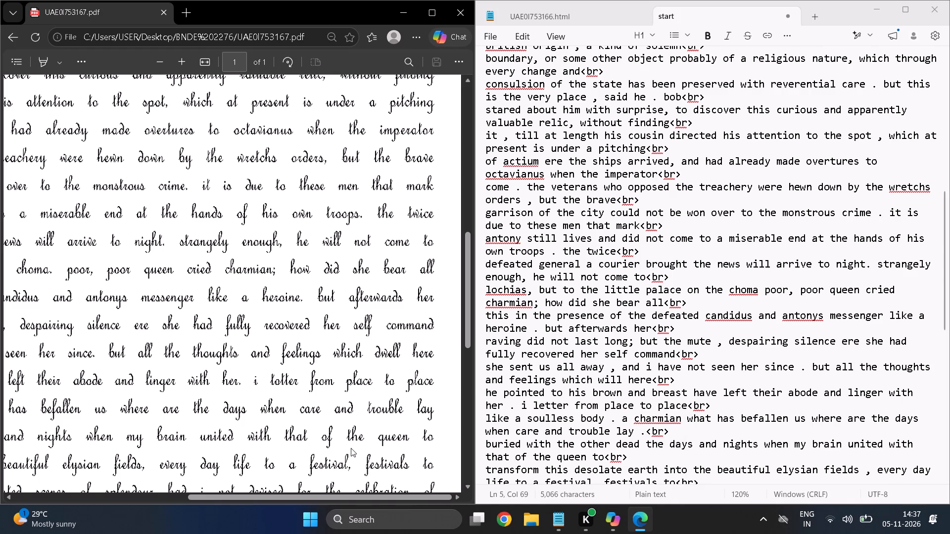
{"action": "scroll", "coordinate": [186, 445], "scroll_direction": "right", "scroll_amount": 2}
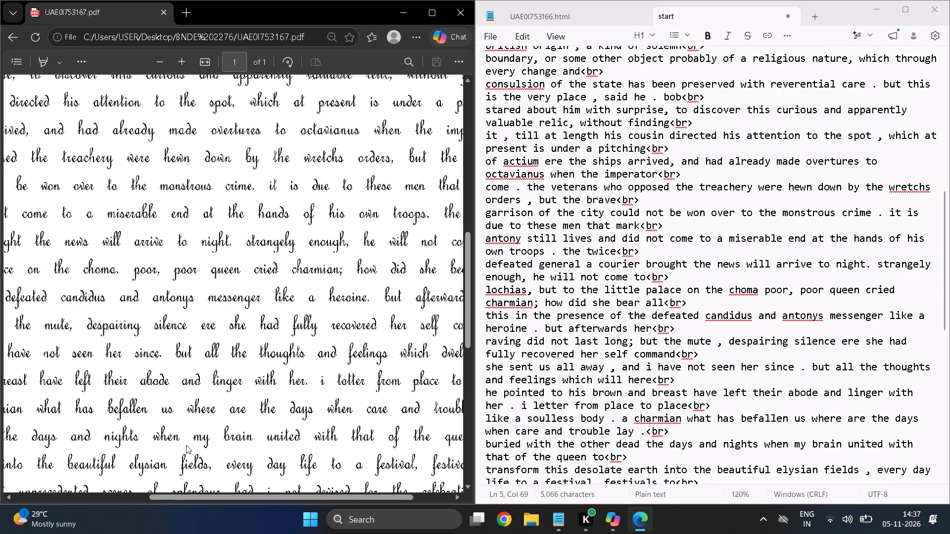
{"action": "scroll", "coordinate": [186, 445], "scroll_direction": "right", "scroll_amount": 1}
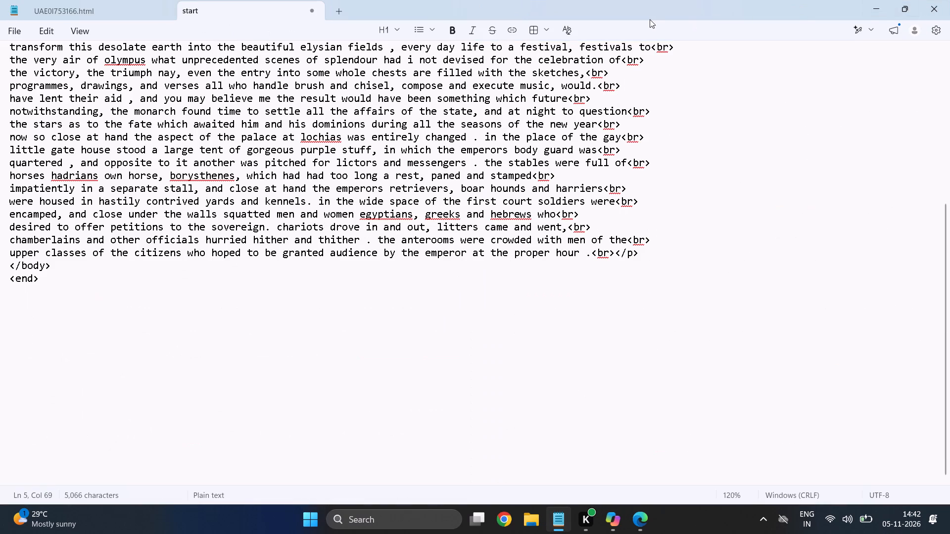
{"action": "scroll", "coordinate": [463, 344], "scroll_direction": "up", "scroll_amount": 2}
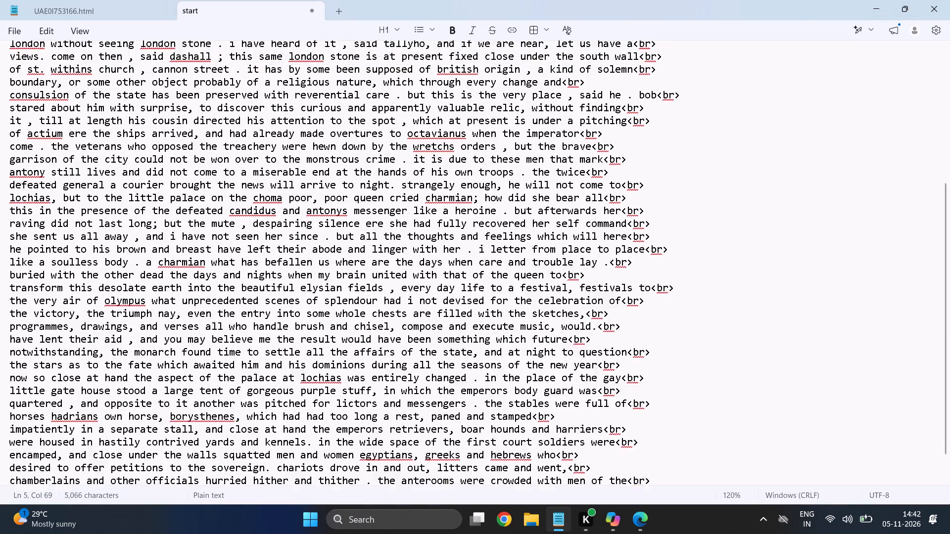
{"action": "scroll", "coordinate": [463, 344], "scroll_direction": "up", "scroll_amount": 3}
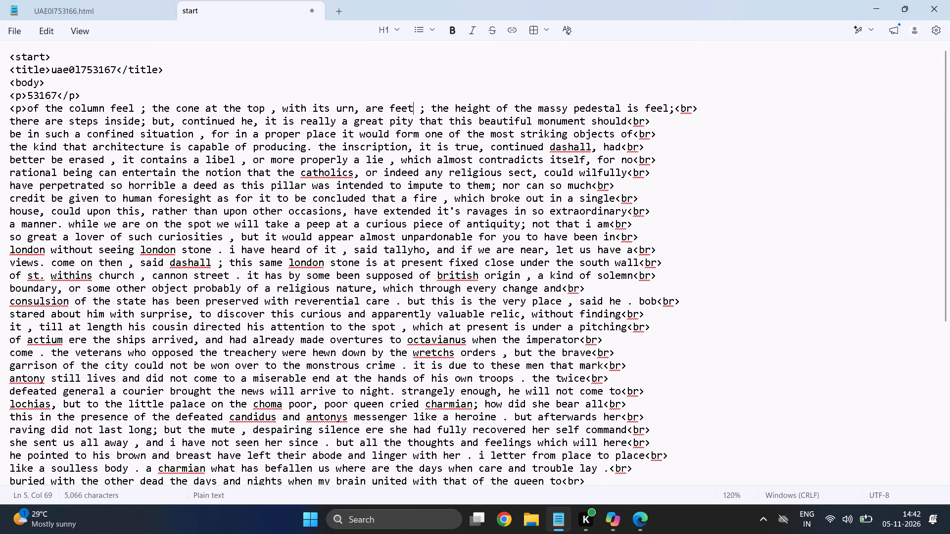
{"action": "right_click", "coordinate": [202, 67]}
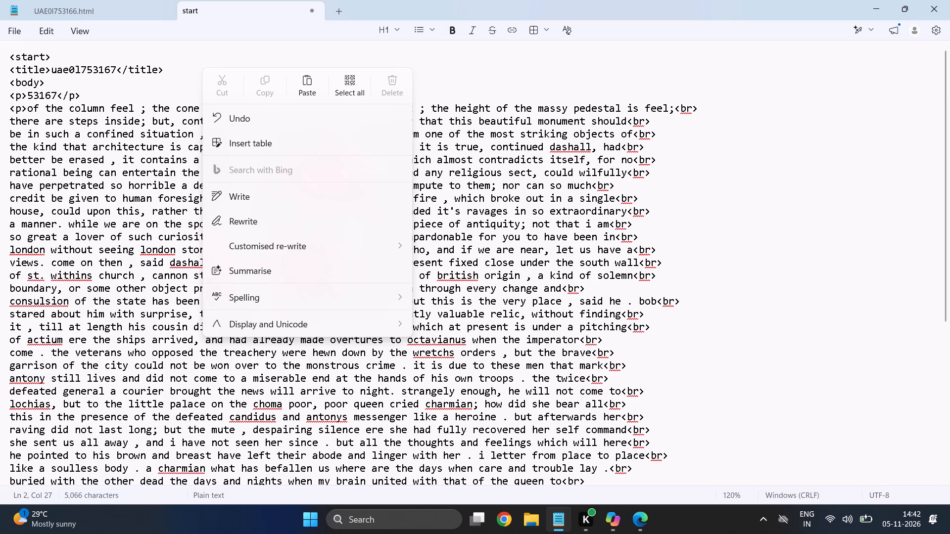
{"action": "left_click", "coordinate": [190, 66]}
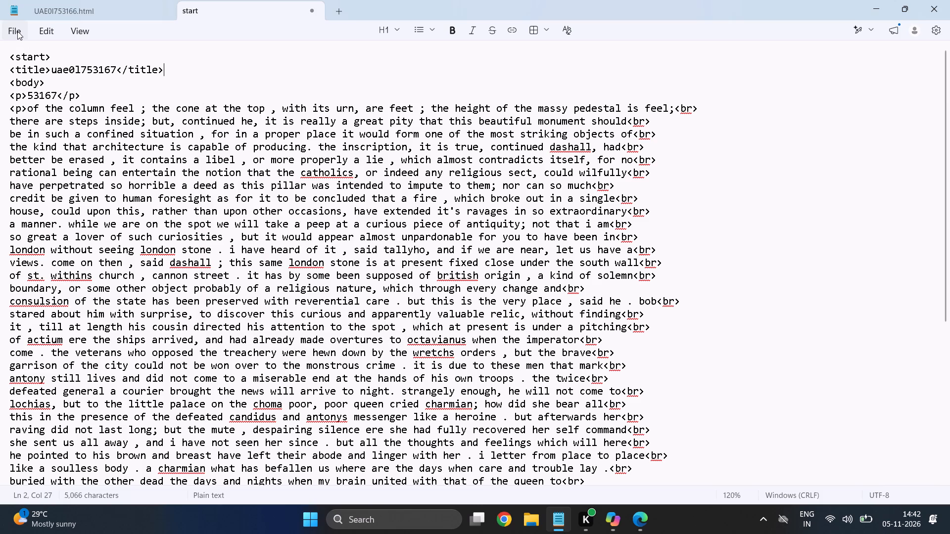
{"action": "left_click", "coordinate": [17, 31]}
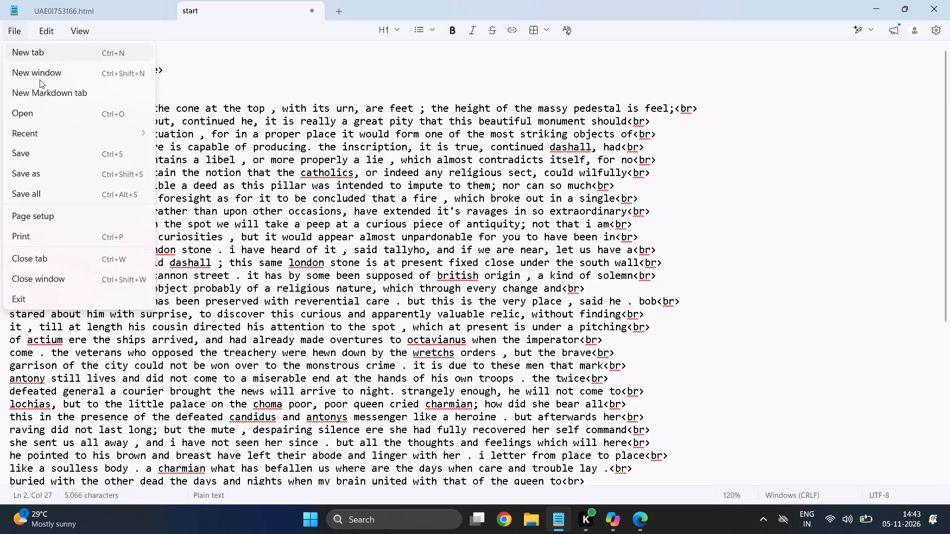
{"action": "left_click", "coordinate": [61, 169]}
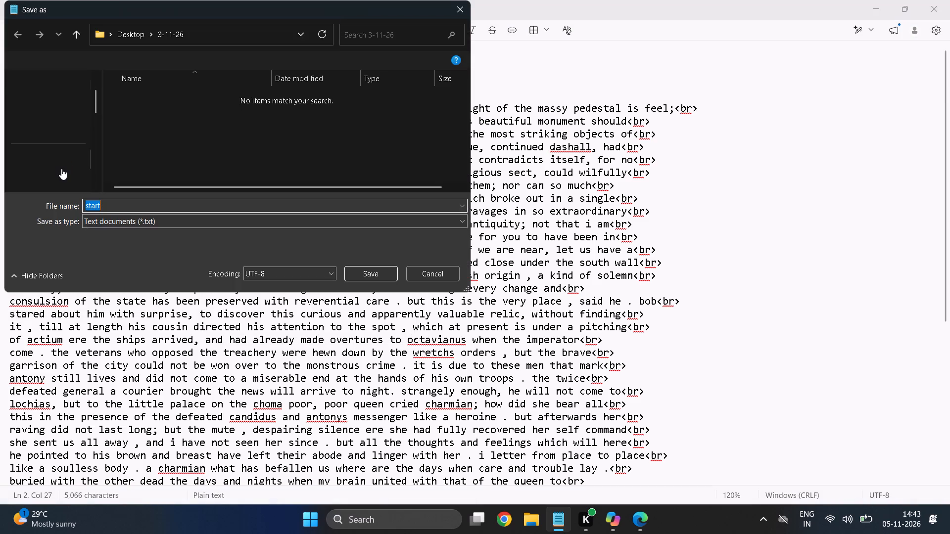
{"action": "left_click_drag", "start_coordinate": [227, 10], "coordinate": [265, 81]}
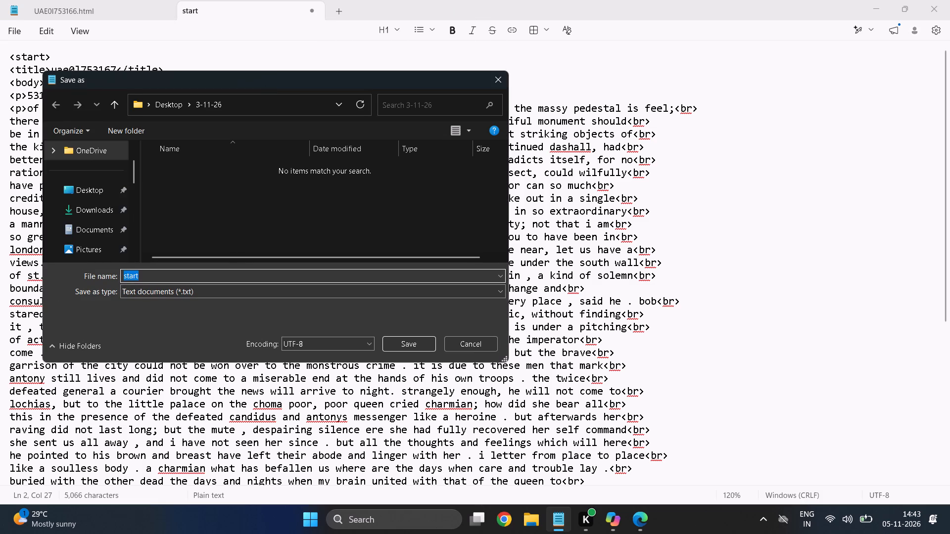
Replace the suggested file name "start" with UAE0 as the beginning of the new name.
{"action": "key", "text": "BackSpace"}
{"action": "key", "text": "BackSpace"}
{"action": "key", "text": "u"}
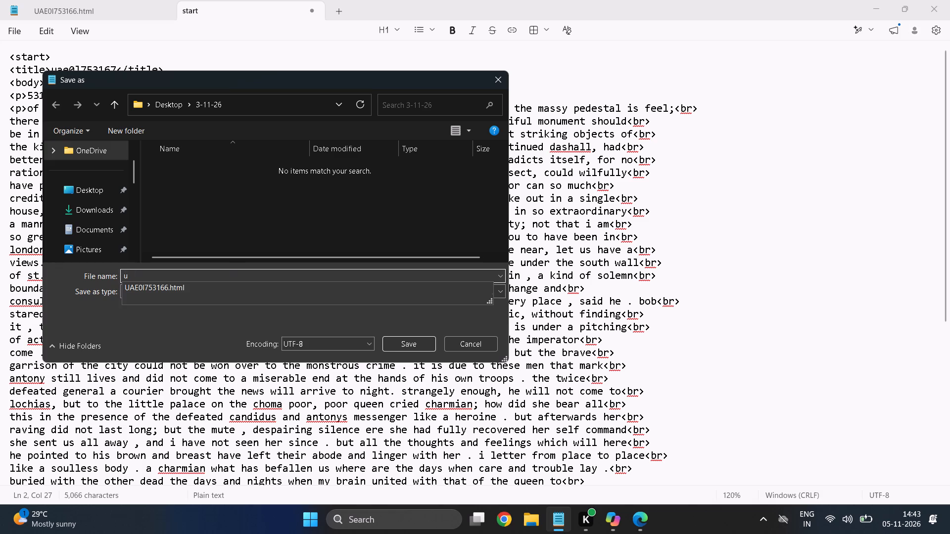
{"action": "type", "text": "ae"}
{"action": "key", "text": "BackSpace"}
{"action": "type", "text": "UA"}
{"action": "key", "text": "e"}
{"action": "key", "text": "0"}
{"action": "key", "text": "BackSpace"}
{"action": "key", "text": "o"}
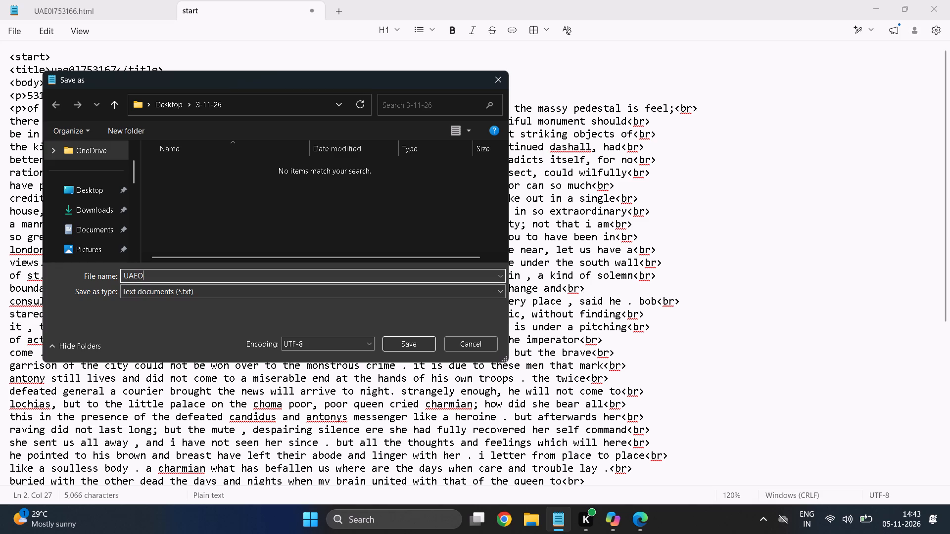
{"action": "key", "text": "BackSpace"}
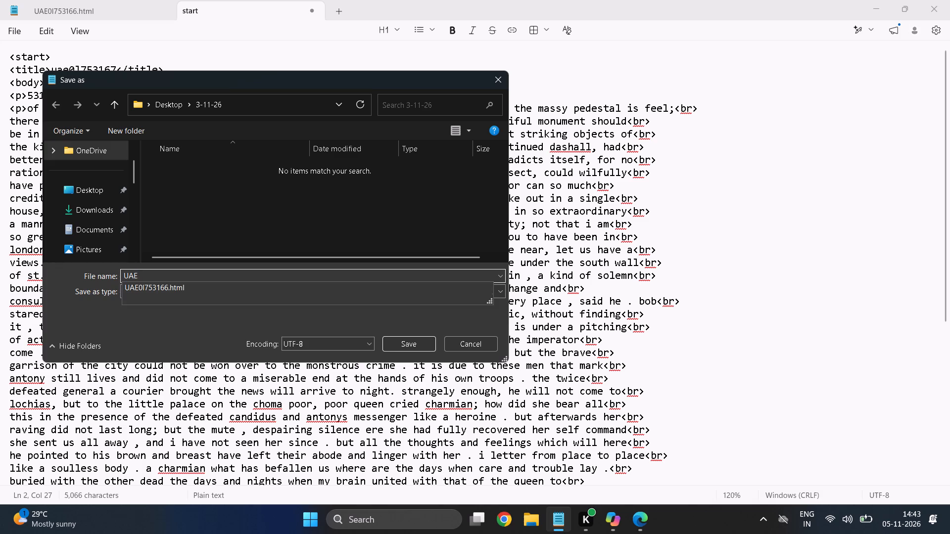
{"action": "key", "text": "0"}
{"action": "type", "text": "17"}
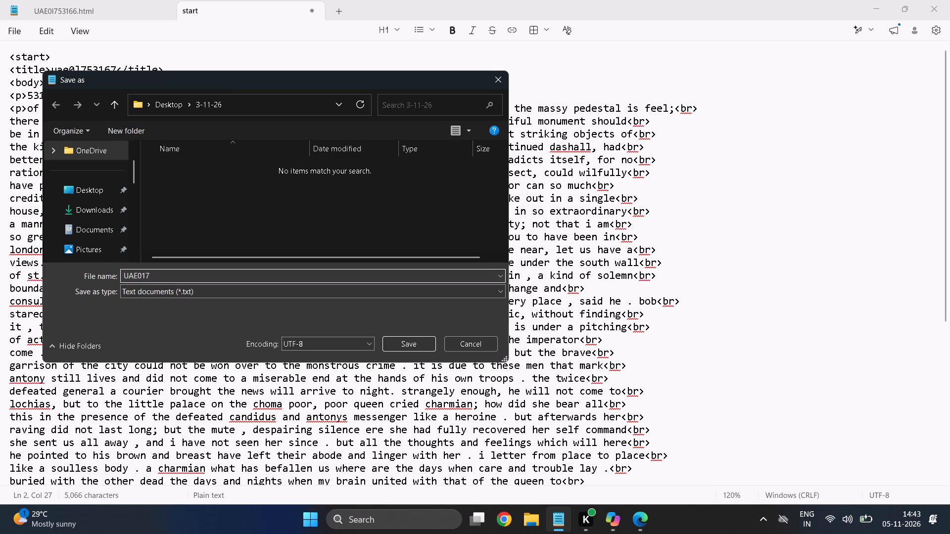
{"action": "key", "text": "BackSpace"}
{"action": "key", "text": "BackSpace"}
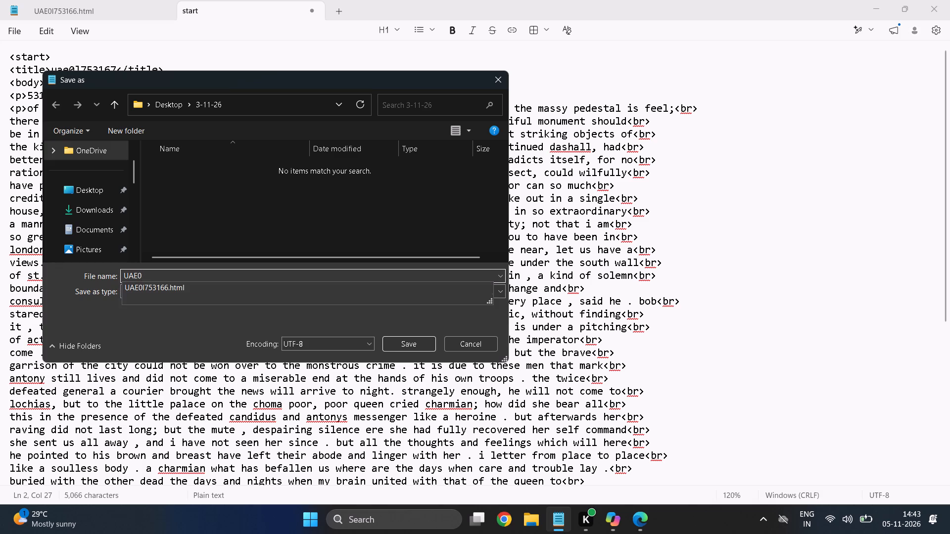
{"action": "key", "text": "i"}
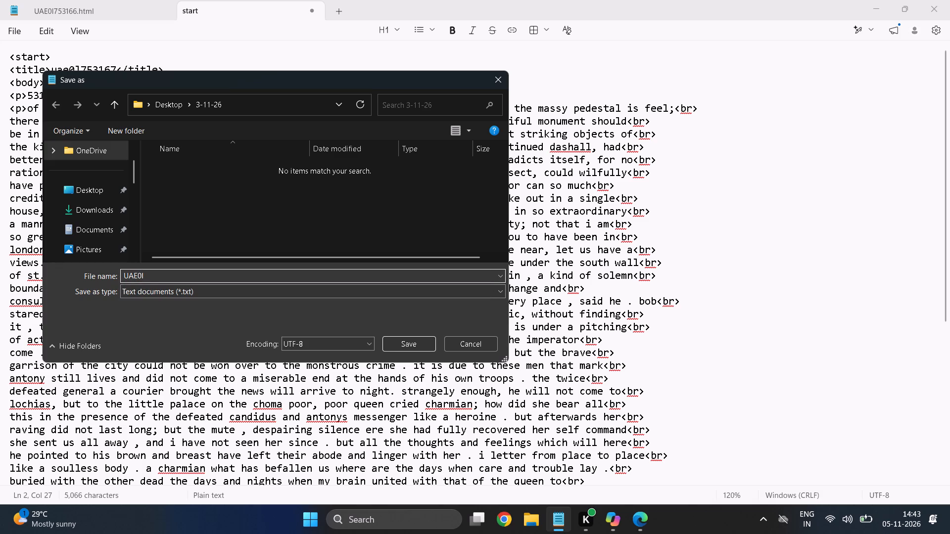
{"action": "key", "text": "BackSpace"}
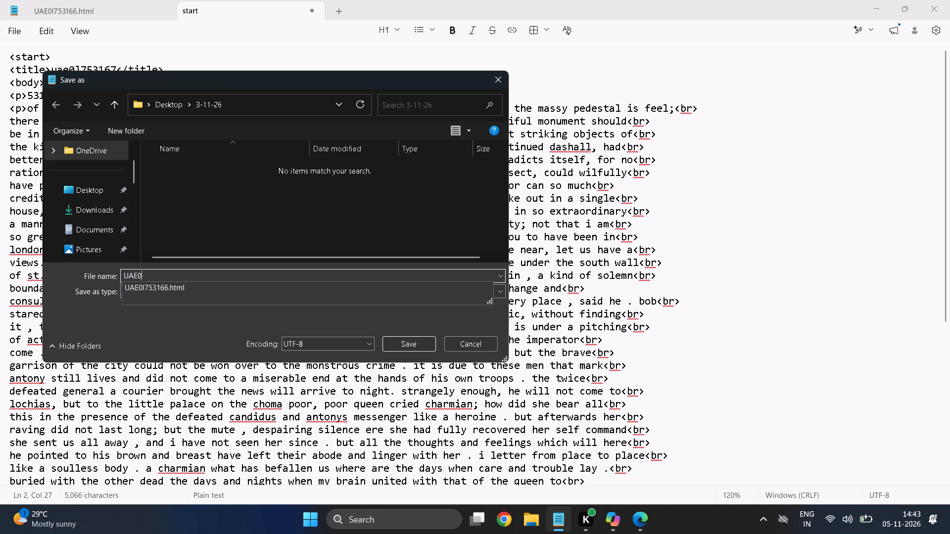
{"action": "key", "text": "1"}
{"action": "key", "text": "BackSpace"}
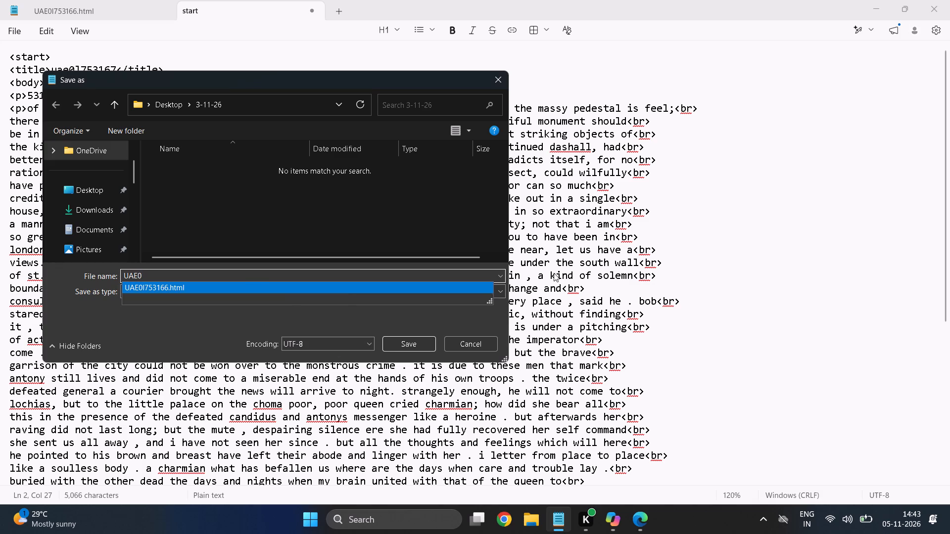
Switch to the BNDE 2276 folder in File Explorer.
{"action": "double_click", "coordinate": [534, 334]}
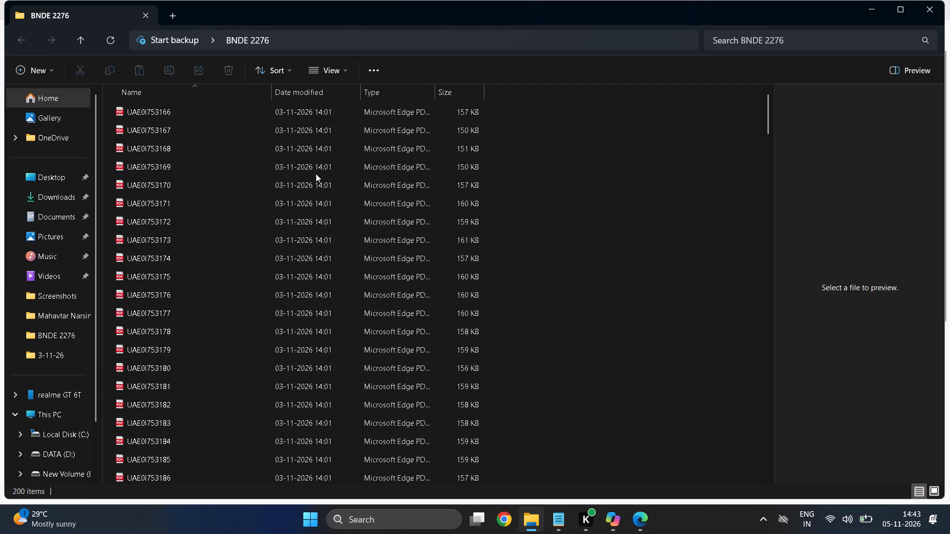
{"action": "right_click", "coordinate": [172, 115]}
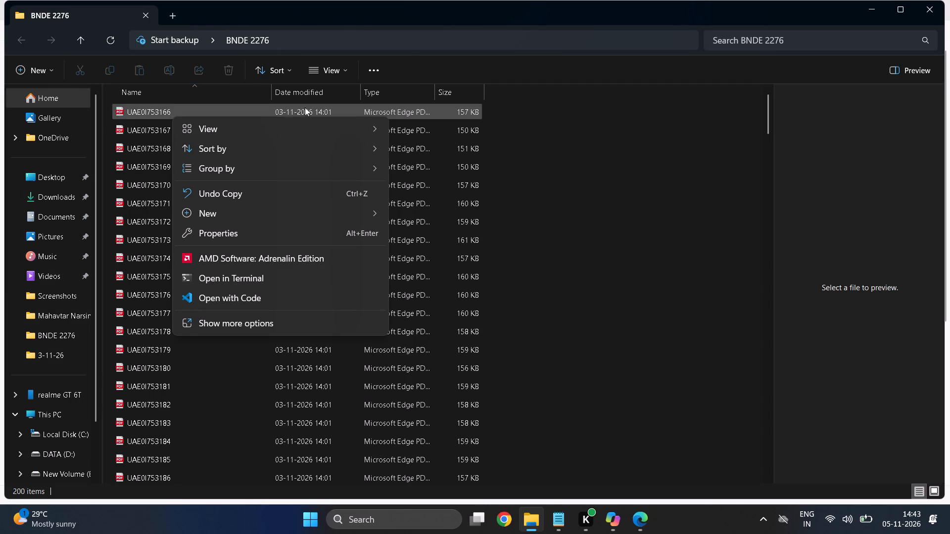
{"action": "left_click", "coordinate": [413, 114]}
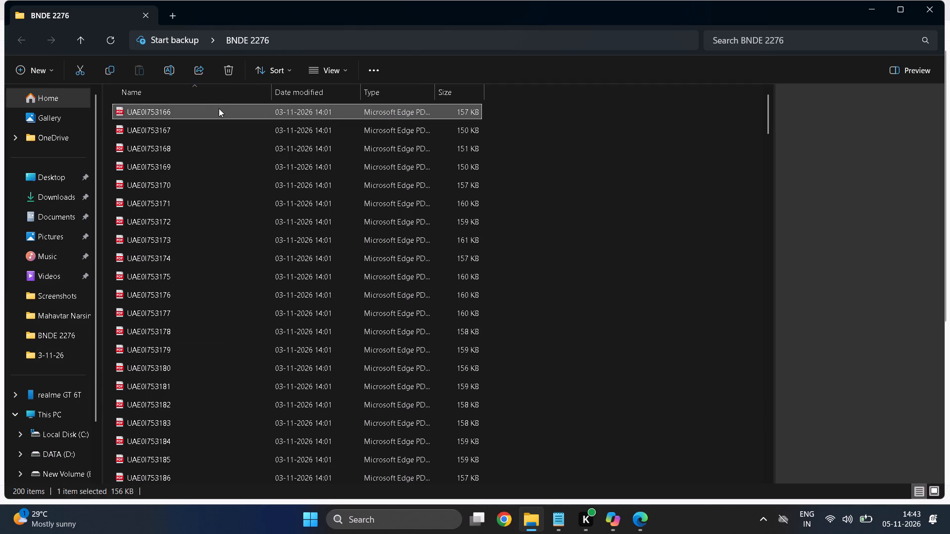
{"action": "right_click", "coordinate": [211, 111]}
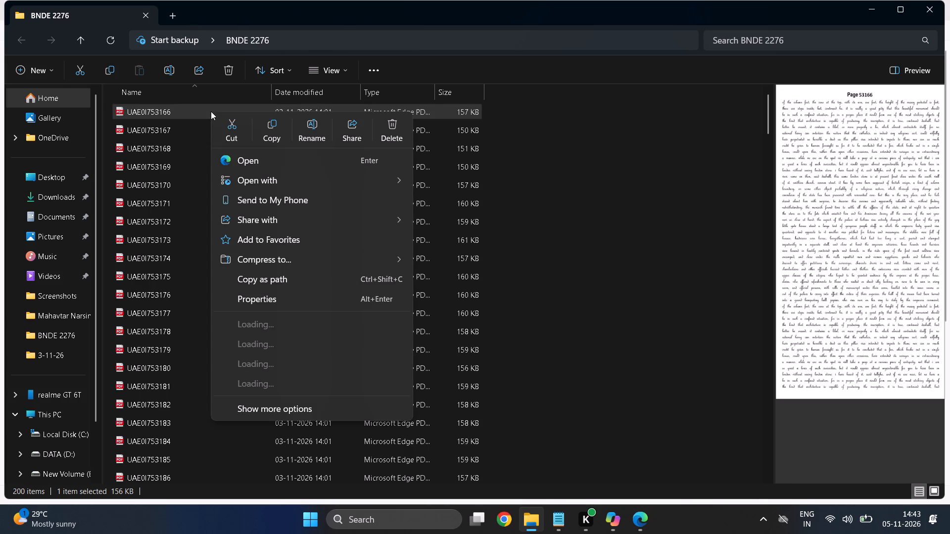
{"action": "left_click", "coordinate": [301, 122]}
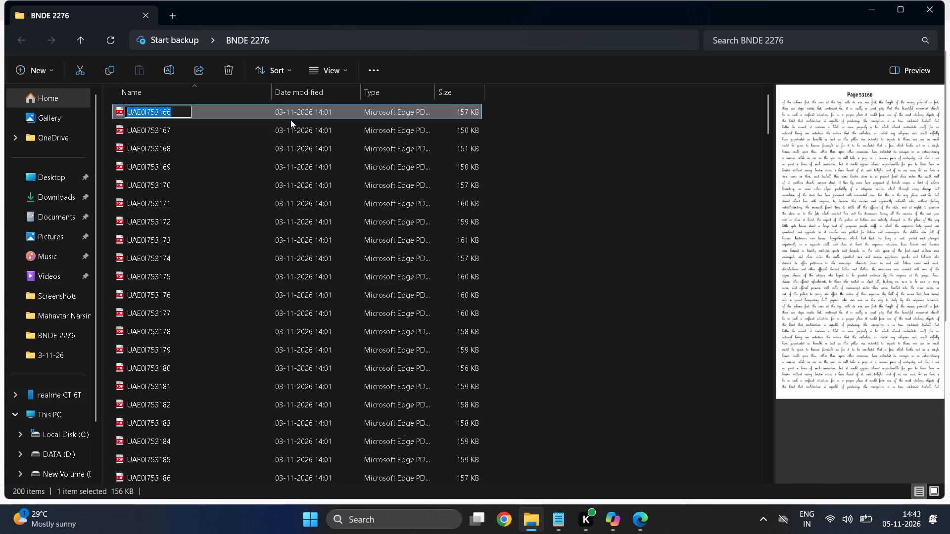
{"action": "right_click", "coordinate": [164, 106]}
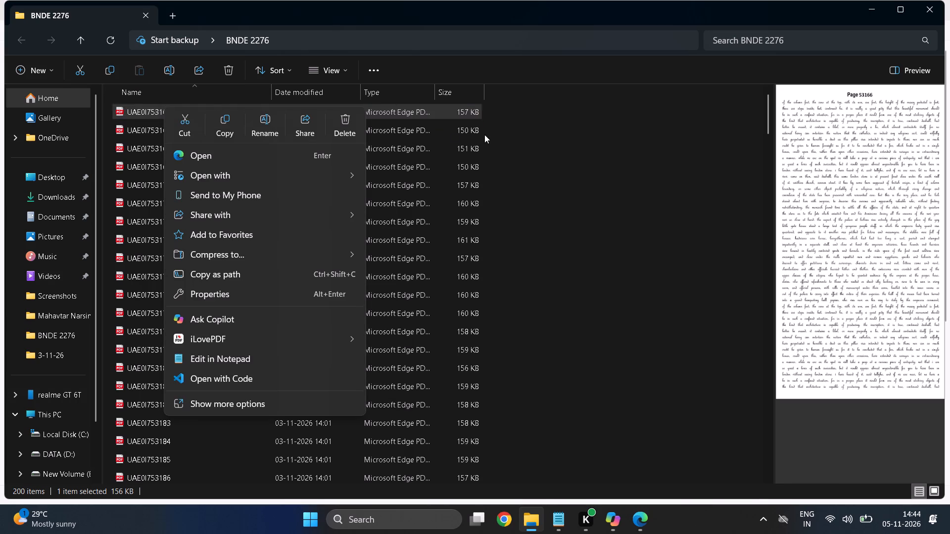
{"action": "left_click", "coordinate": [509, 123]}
Copy the full file name of the PDF UAE0I753167 in the BNDE 2276 folder, leaving the file's name as it is.
{"action": "right_click", "coordinate": [430, 126]}
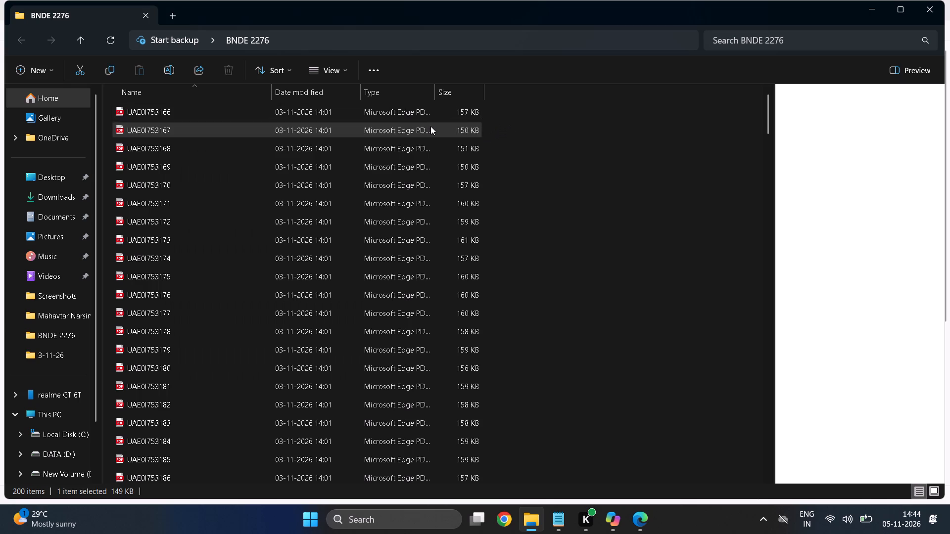
{"action": "left_click", "coordinate": [523, 141]}
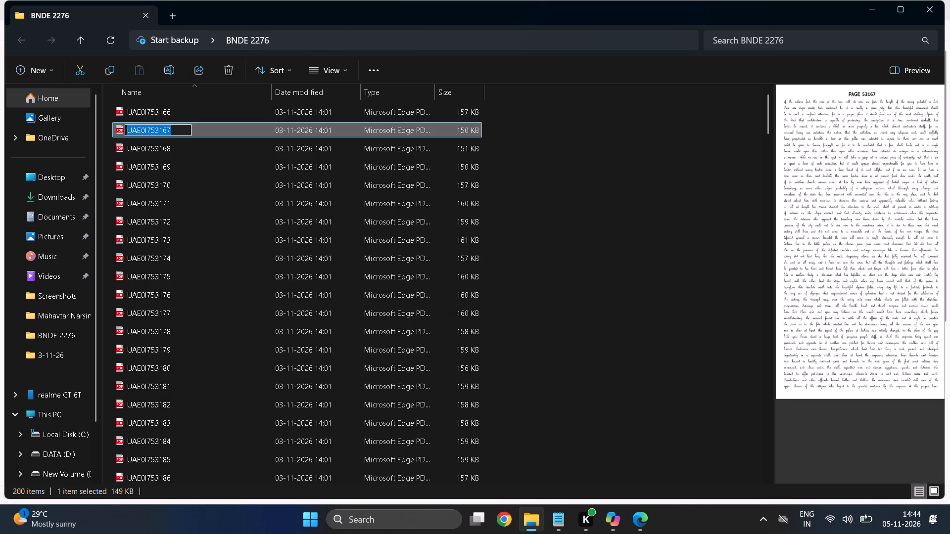
{"action": "key", "text": "ctrl+c"}
{"action": "left_click_drag", "start_coordinate": [172, 131], "coordinate": [148, 131]}
{"action": "left_click_drag", "start_coordinate": [148, 131], "coordinate": [131, 131]}
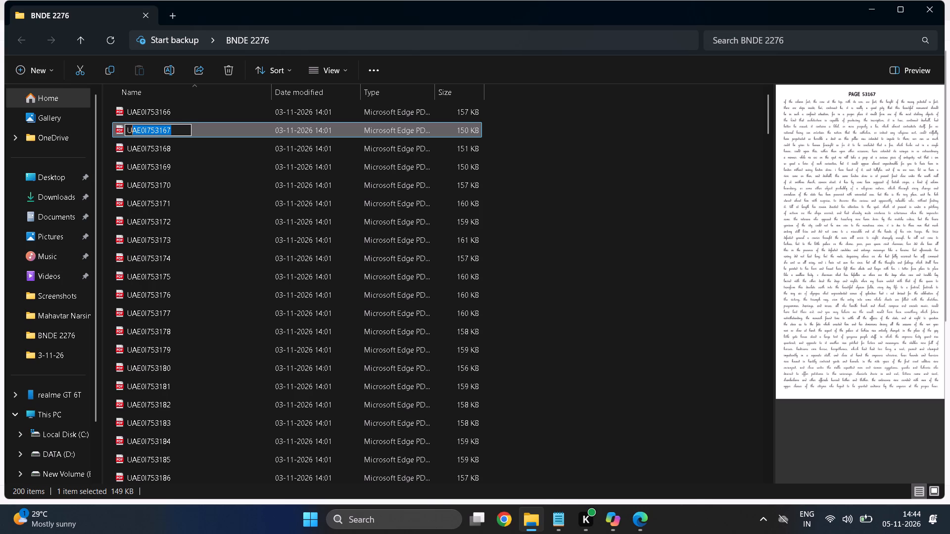
{"action": "left_click_drag", "start_coordinate": [131, 131], "coordinate": [127, 129]}
{"action": "key", "text": "ctrl+c"}
{"action": "left_click", "coordinate": [549, 171]}
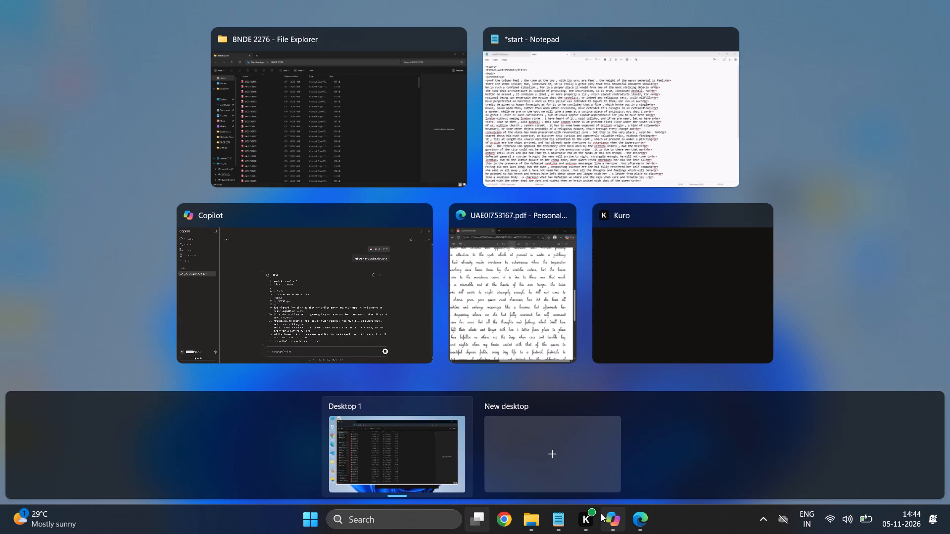
Switch back to Notepad's Save As dialog and replace the partial file name with the copied name as UAE0I753167.html.
{"action": "left_click", "coordinate": [670, 141]}
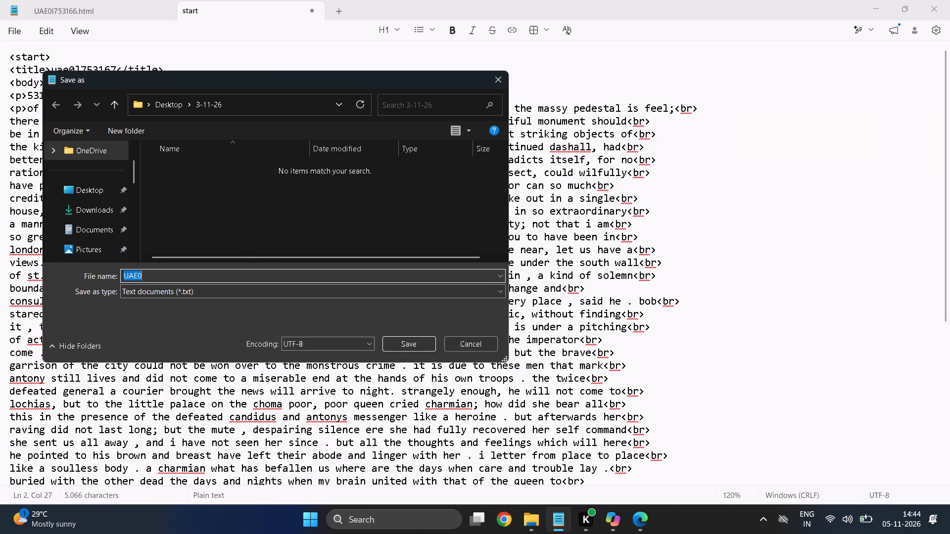
{"action": "key", "text": "BackSpace"}
{"action": "key", "text": "BackSpace"}
{"action": "key", "text": "ctrl+v"}
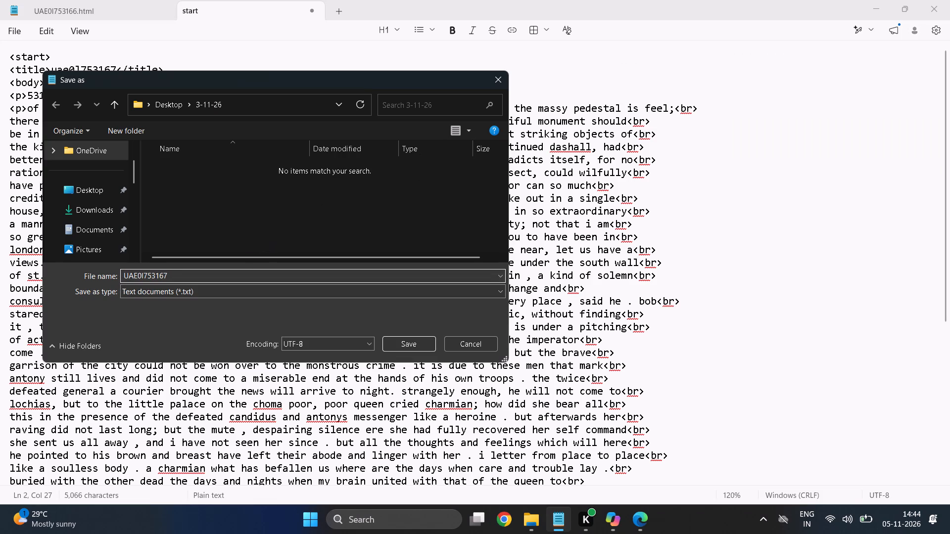
{"action": "key", "text": "BackSpace"}
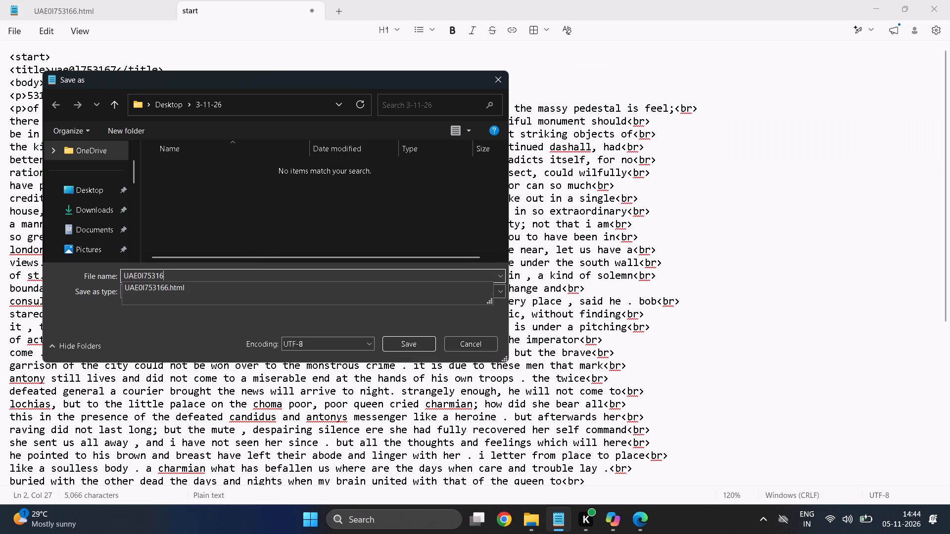
{"action": "key", "text": "7"}
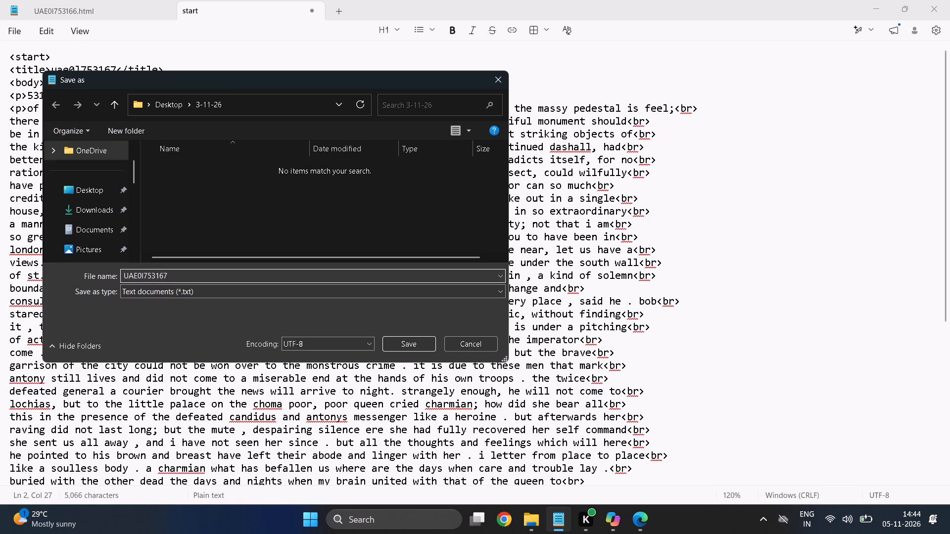
{"action": "key", "text": "period"}
{"action": "type", "text": "ht"}
{"action": "type", "text": "ml"}
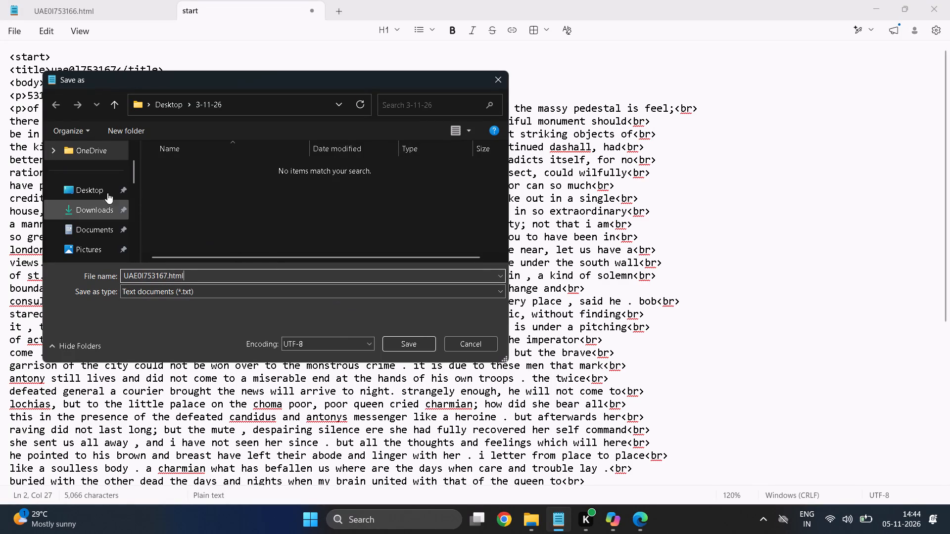
Choose the 3-11-26 folder on the Desktop, save the transcription, and minimize Notepad.
{"action": "left_click", "coordinate": [92, 189]}
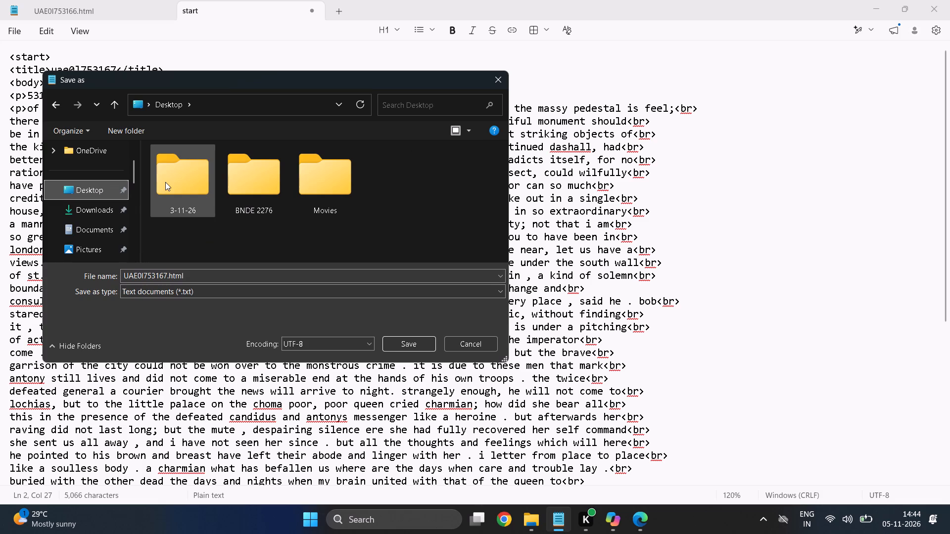
{"action": "left_click", "coordinate": [165, 182]}
{"action": "double_click", "coordinate": [165, 182]}
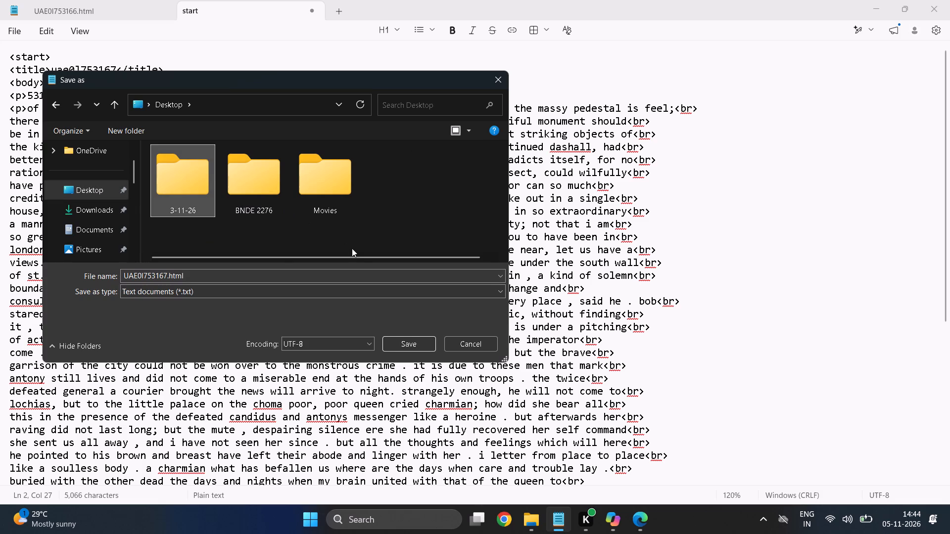
{"action": "left_click", "coordinate": [407, 344]}
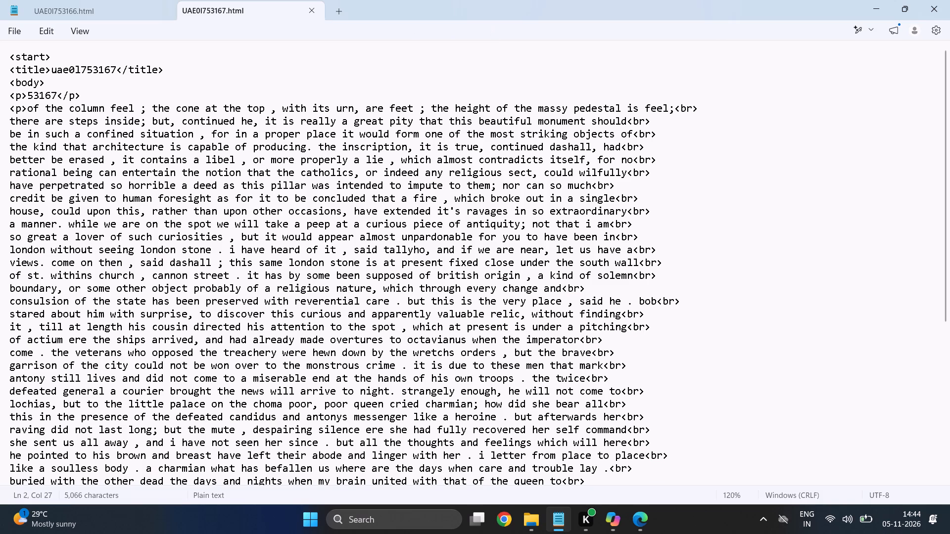
{"action": "left_click", "coordinate": [870, 3]}
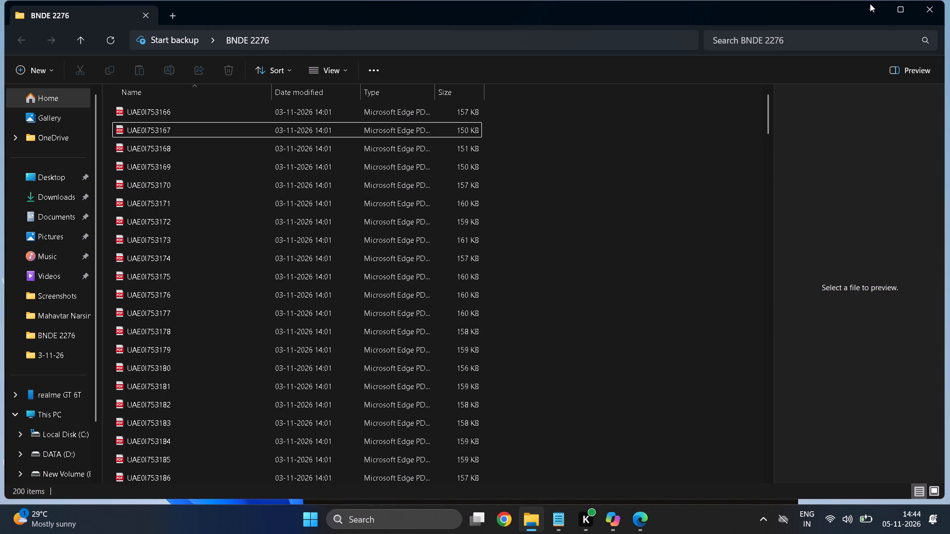
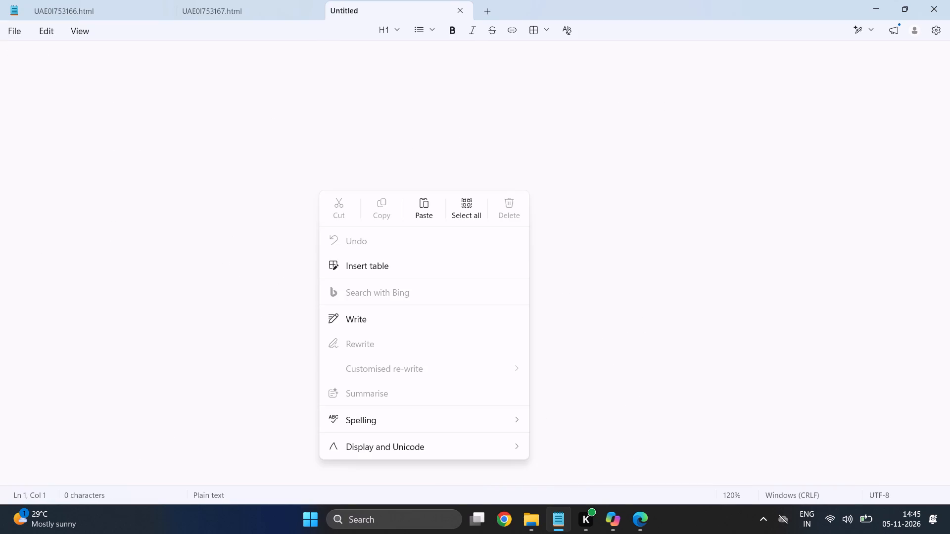
{"action": "left_click", "coordinate": [420, 202]}
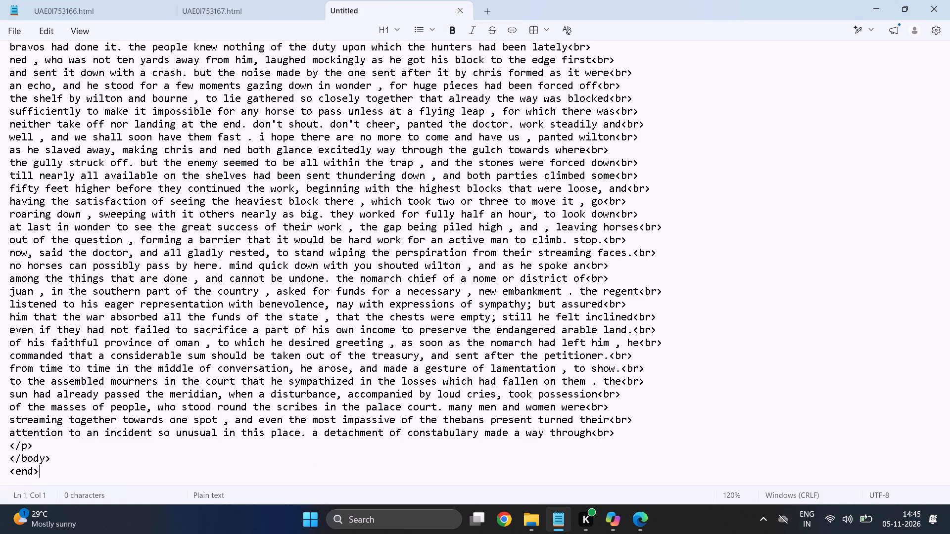
Move the closing </p> tag up onto the end of the last transcribed line.
{"action": "scroll", "coordinate": [424, 172], "scroll_direction": "down", "scroll_amount": 1}
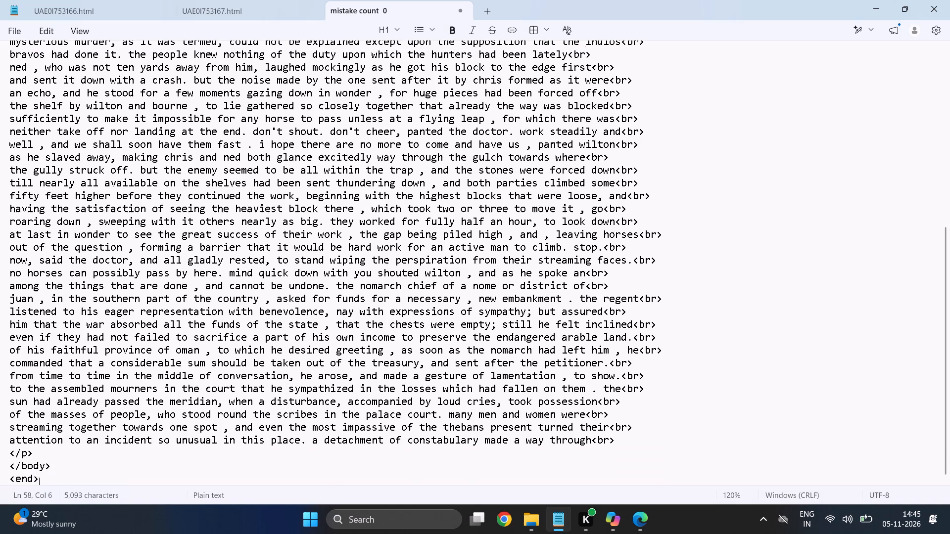
{"action": "left_click", "coordinate": [9, 452]}
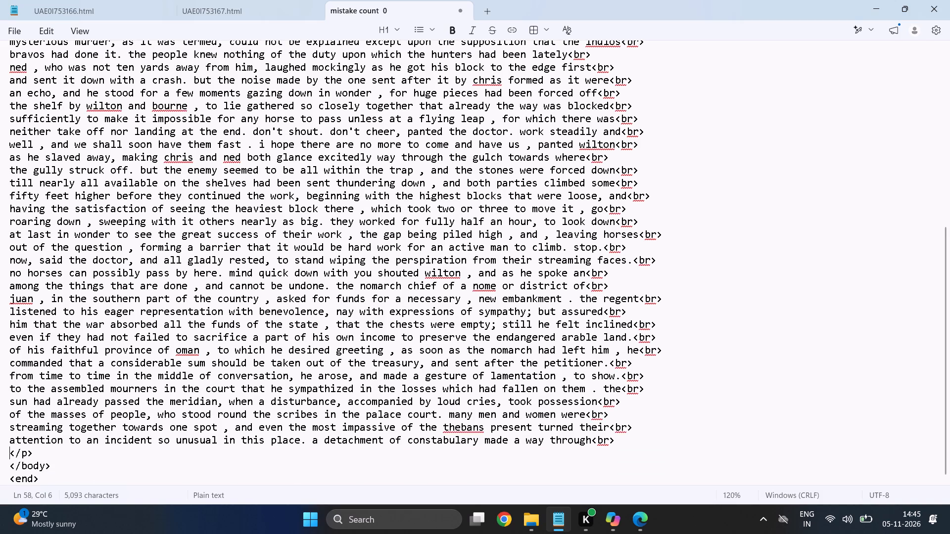
{"action": "key", "text": "BackSpace"}
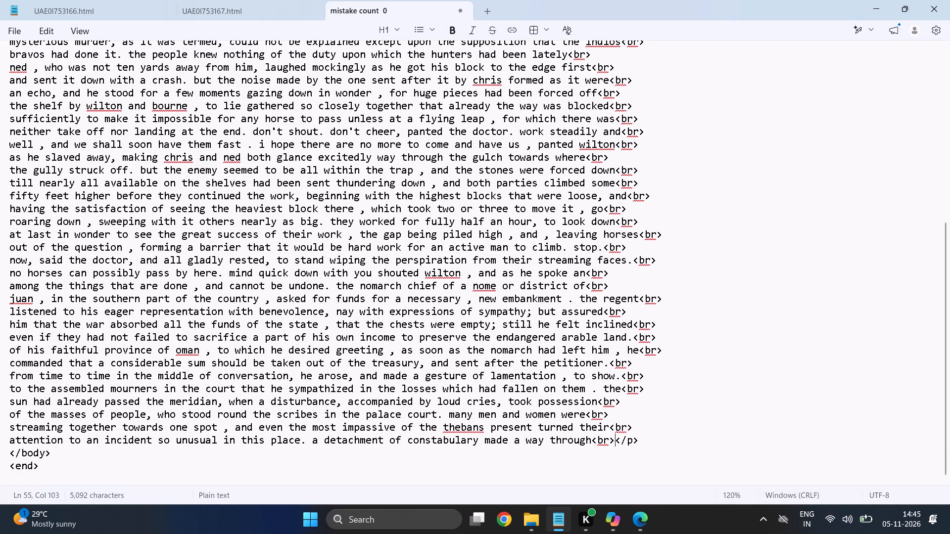
Join the first transcribed line, starting "had elapsed from the time", onto the line with its opening <p> tag.
{"action": "scroll", "coordinate": [99, 327], "scroll_direction": "up", "scroll_amount": 5}
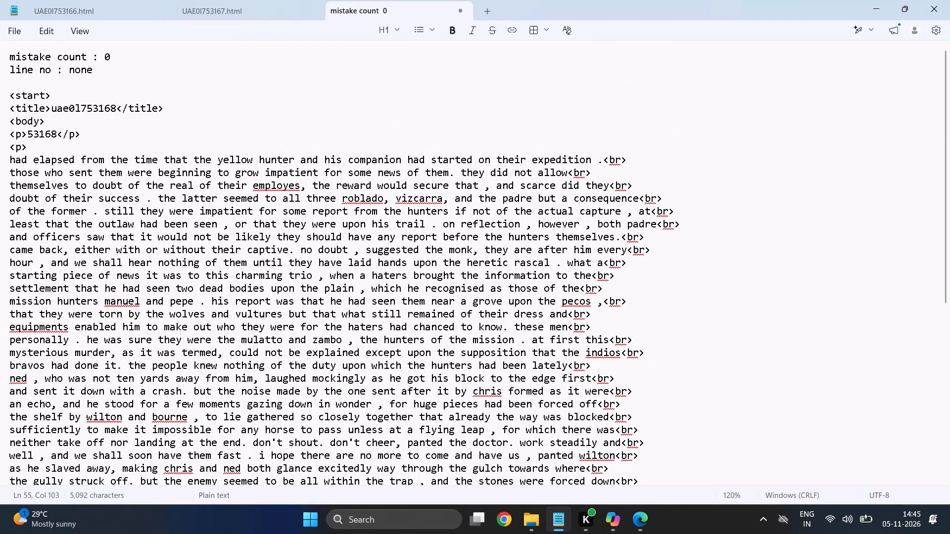
{"action": "left_click", "coordinate": [8, 158]}
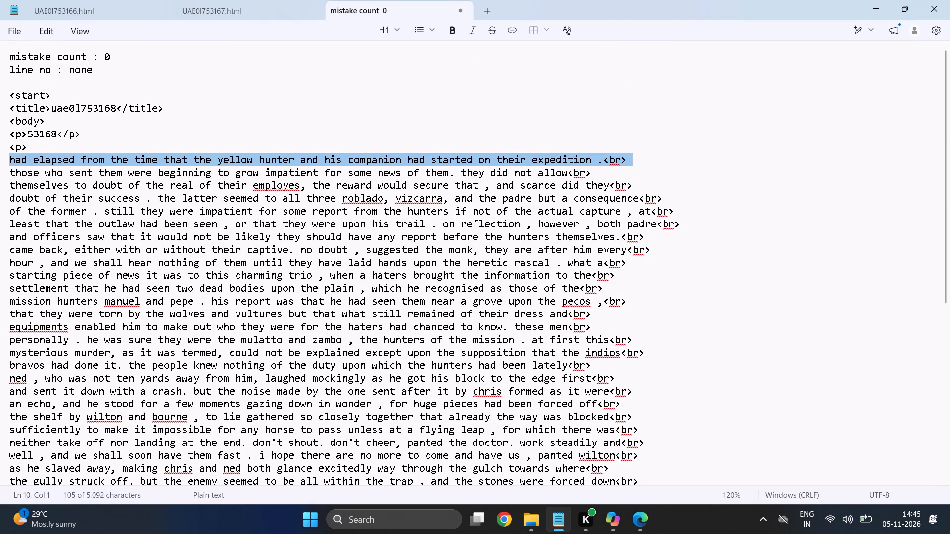
{"action": "left_click", "coordinate": [84, 125]}
{"action": "left_click", "coordinate": [8, 160]}
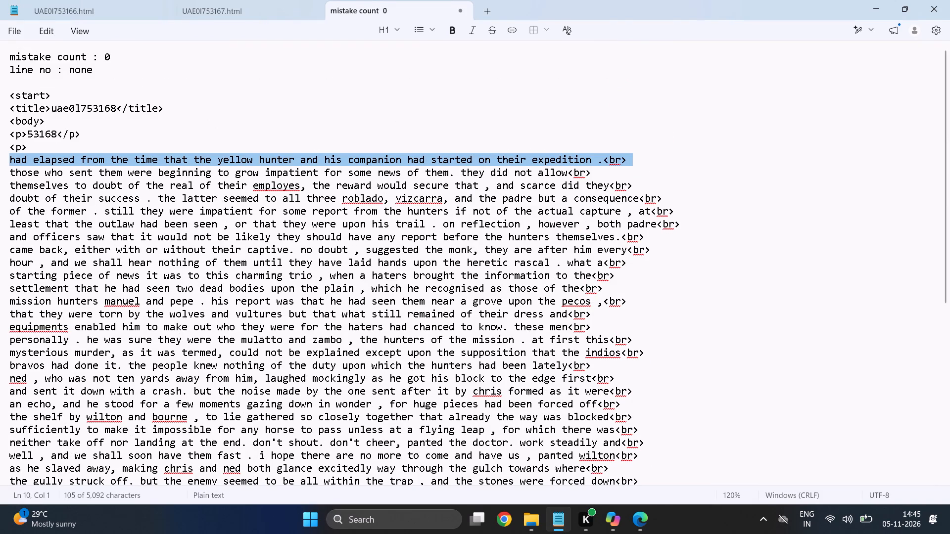
{"action": "left_click", "coordinate": [14, 159]}
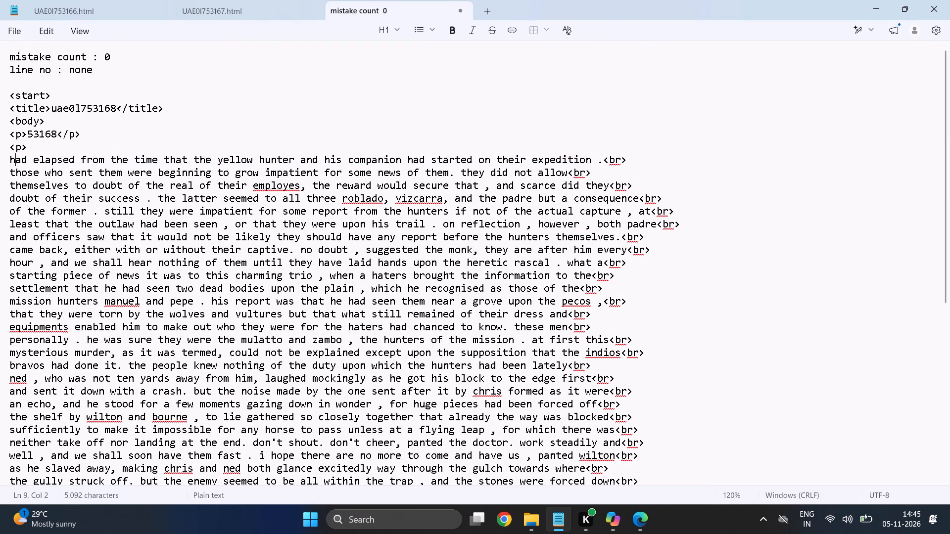
{"action": "key", "text": "Left"}
{"action": "key", "text": "BackSpace"}
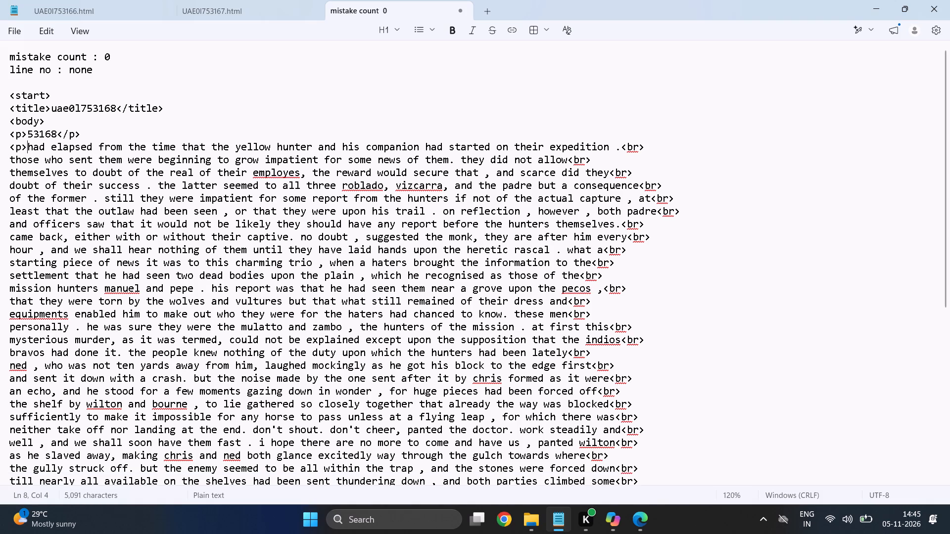
Delete the mistake count and line number lines and the blank lines above <start>, so the document begins with <start>.
{"action": "left_click", "coordinate": [67, 77]}
{"action": "key", "text": "BackSpace"}
{"action": "key", "text": "BackSpace"}
{"action": "key", "text": "BackSpace"}
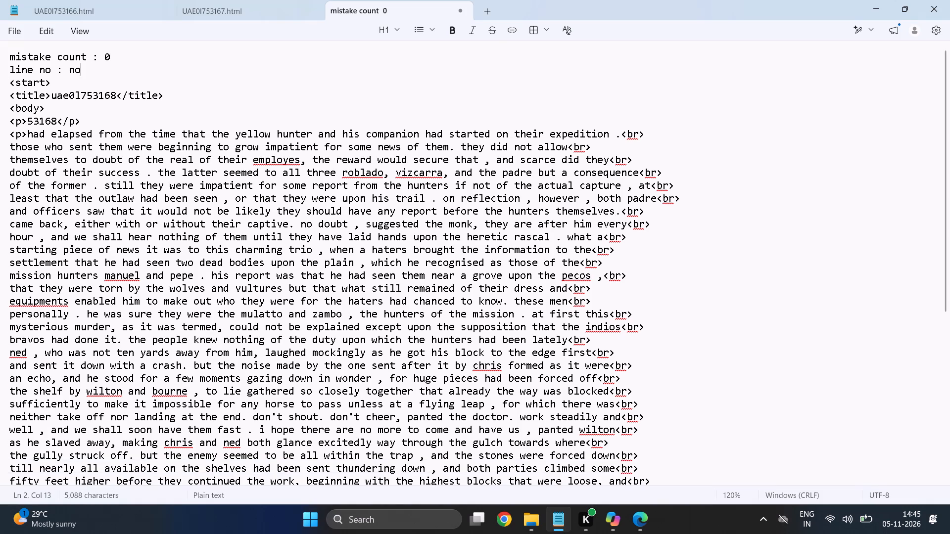
{"action": "key", "text": "BackSpace"}
{"action": "key", "text": "BackSpace"}
{"action": "key", "text": "BackSpace"}
{"action": "key", "text": "BackSpace"}
{"action": "key", "text": "BackSpace"}
{"action": "key", "text": "BackSpace"}
{"action": "key", "text": "BackSpace"}
{"action": "key", "text": "BackSpace"}
{"action": "key", "text": "BackSpace"}
{"action": "key", "text": "BackSpace"}
{"action": "key", "text": "BackSpace"}
{"action": "key", "text": "BackSpace"}
{"action": "key", "text": "BackSpace"}
{"action": "key", "text": "BackSpace"}
{"action": "key", "text": "BackSpace"}
{"action": "key", "text": "BackSpace"}
{"action": "key", "text": "BackSpace"}
{"action": "key", "text": "BackSpace"}
{"action": "key", "text": "BackSpace"}
{"action": "key", "text": "BackSpace"}
{"action": "key", "text": "BackSpace"}
{"action": "key", "text": "BackSpace"}
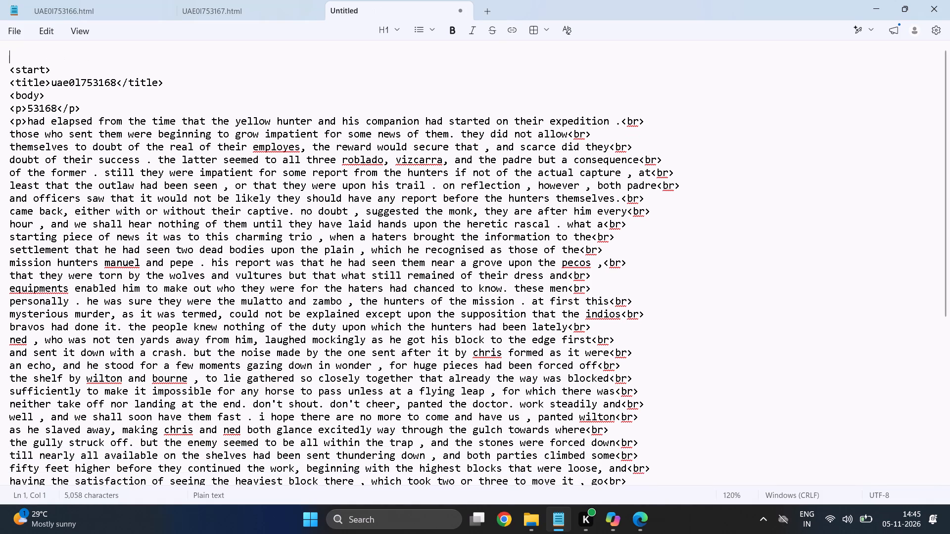
{"action": "left_click", "coordinate": [12, 68]}
{"action": "key", "text": "BackSpace"}
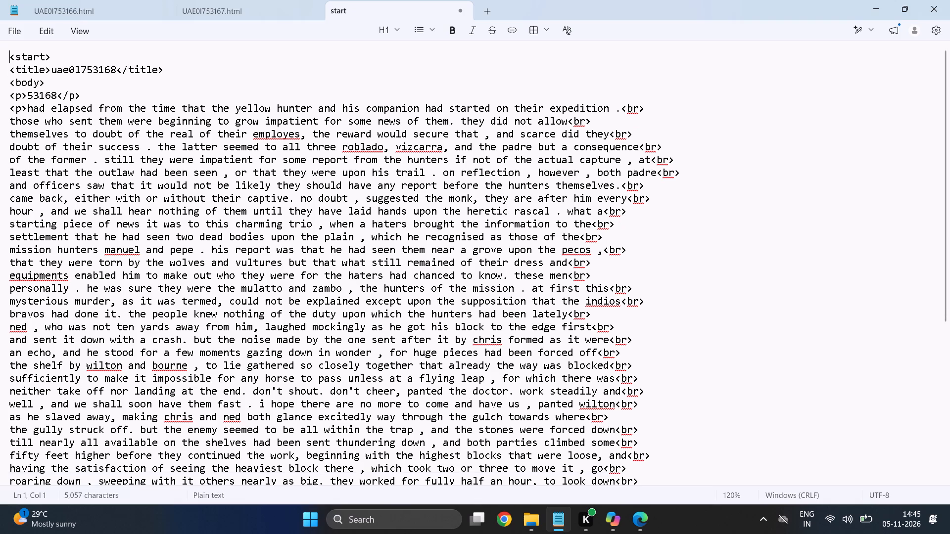
{"action": "key", "text": "BackSpace"}
Open Save As for the transcription and clear the suggested file name.
{"action": "left_click", "coordinate": [25, 34]}
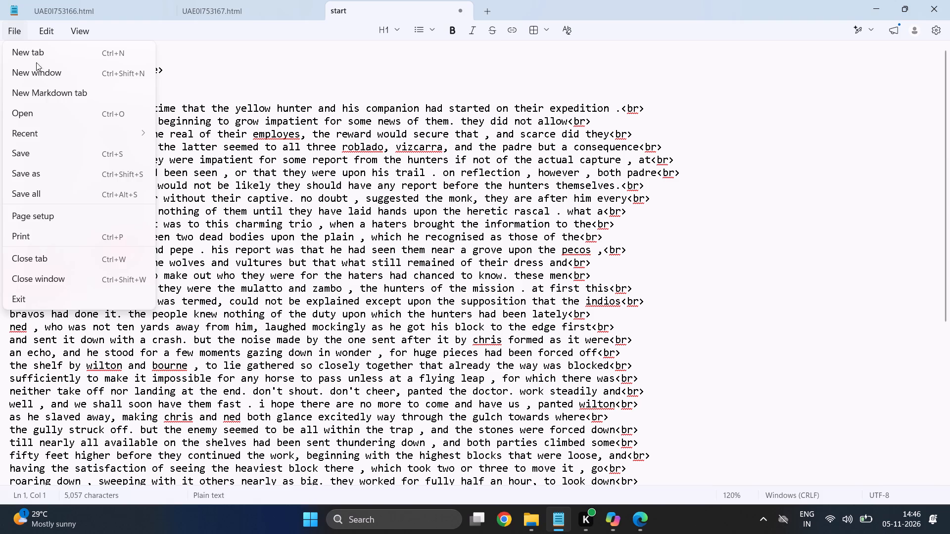
{"action": "left_click", "coordinate": [51, 177]}
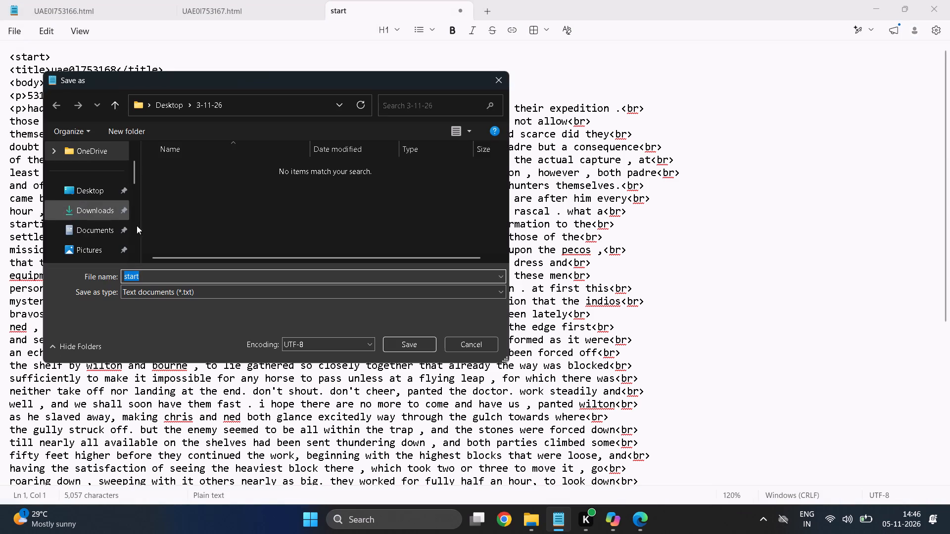
{"action": "key", "text": "BackSpace"}
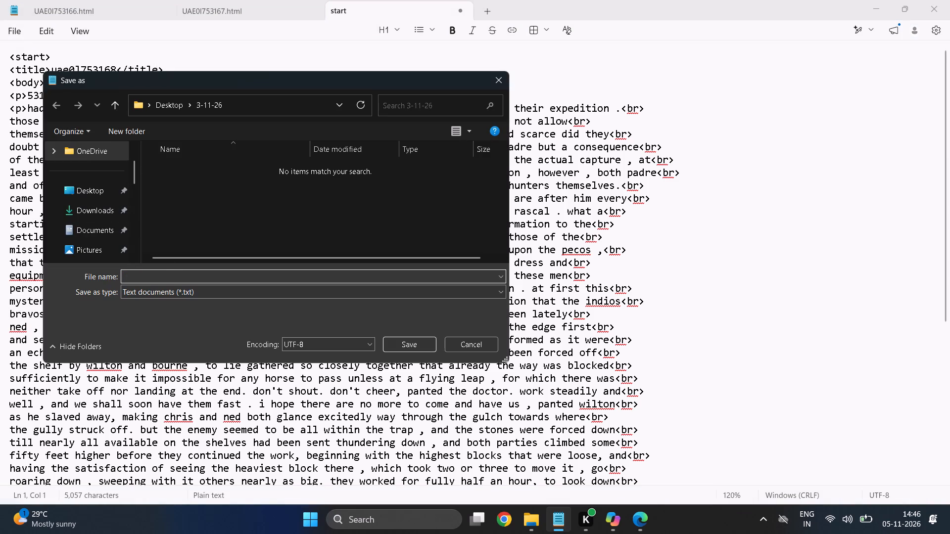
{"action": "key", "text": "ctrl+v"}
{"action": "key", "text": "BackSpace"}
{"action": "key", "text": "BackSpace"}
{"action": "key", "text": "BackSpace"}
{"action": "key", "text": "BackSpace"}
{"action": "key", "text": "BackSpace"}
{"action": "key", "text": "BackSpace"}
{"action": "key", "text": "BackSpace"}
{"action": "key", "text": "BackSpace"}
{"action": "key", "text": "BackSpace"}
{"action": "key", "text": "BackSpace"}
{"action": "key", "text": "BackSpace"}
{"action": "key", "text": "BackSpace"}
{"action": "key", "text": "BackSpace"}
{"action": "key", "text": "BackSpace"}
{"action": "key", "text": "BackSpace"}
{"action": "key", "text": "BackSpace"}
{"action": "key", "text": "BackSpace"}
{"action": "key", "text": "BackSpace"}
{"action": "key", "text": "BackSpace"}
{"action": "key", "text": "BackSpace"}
{"action": "type", "text": "UA"}
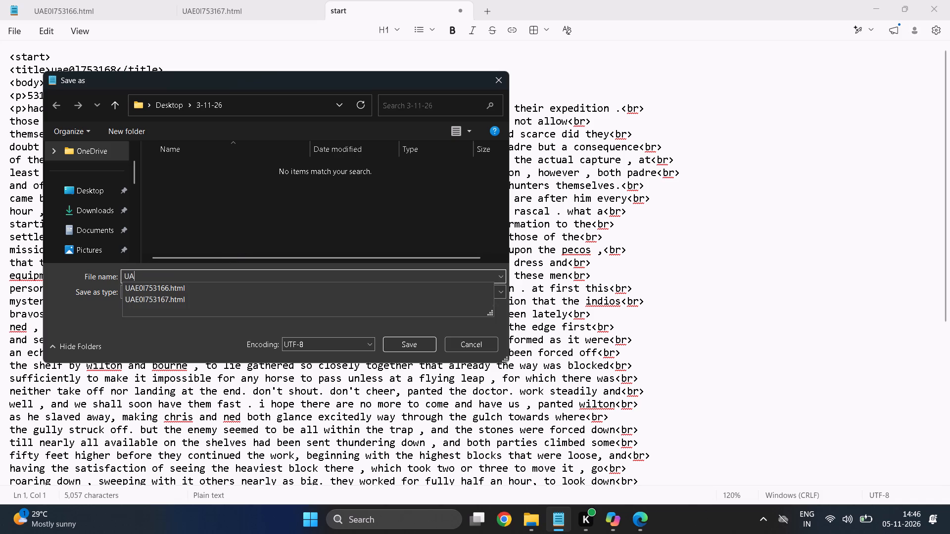
{"action": "key", "text": "e"}
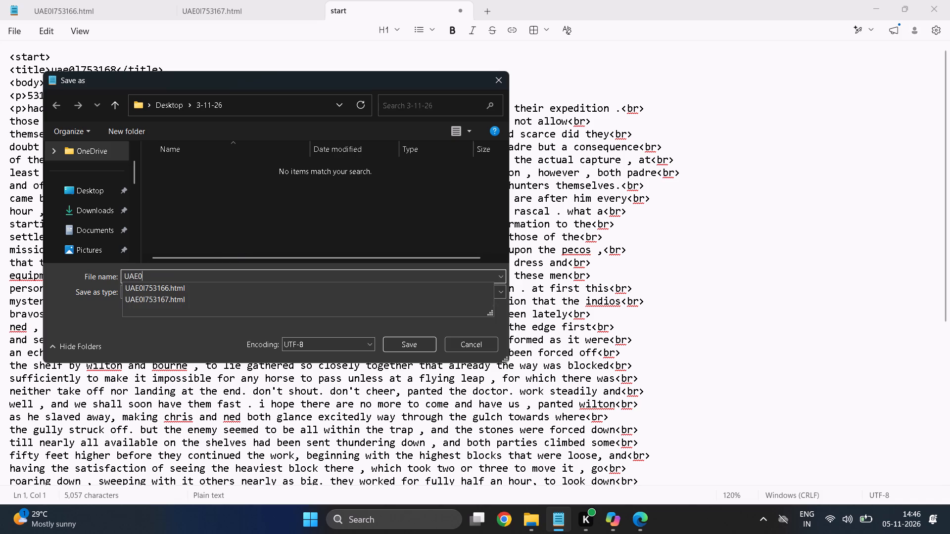
{"action": "key", "text": "0"}
{"action": "key", "text": "l"}
{"action": "type", "text": "73"}
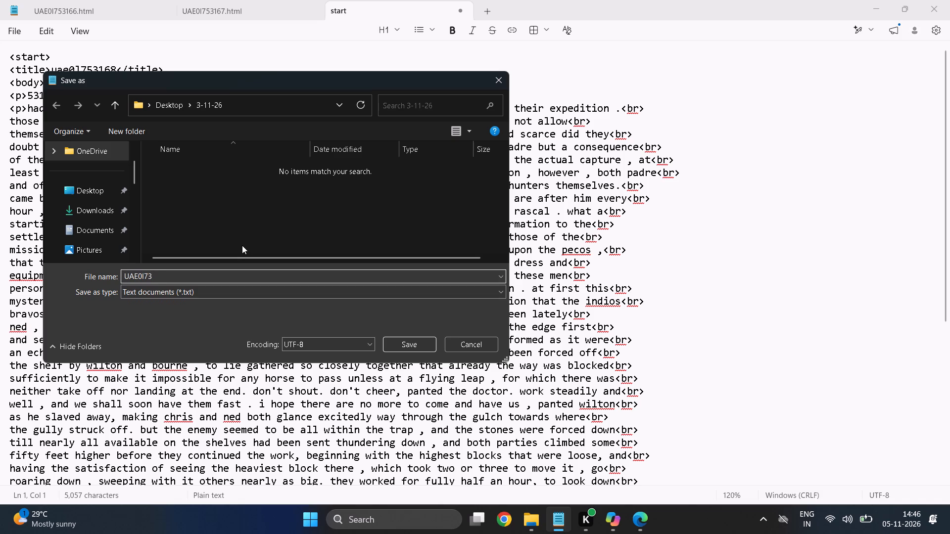
{"action": "key", "text": "BackSpace"}
{"action": "key", "text": "5"}
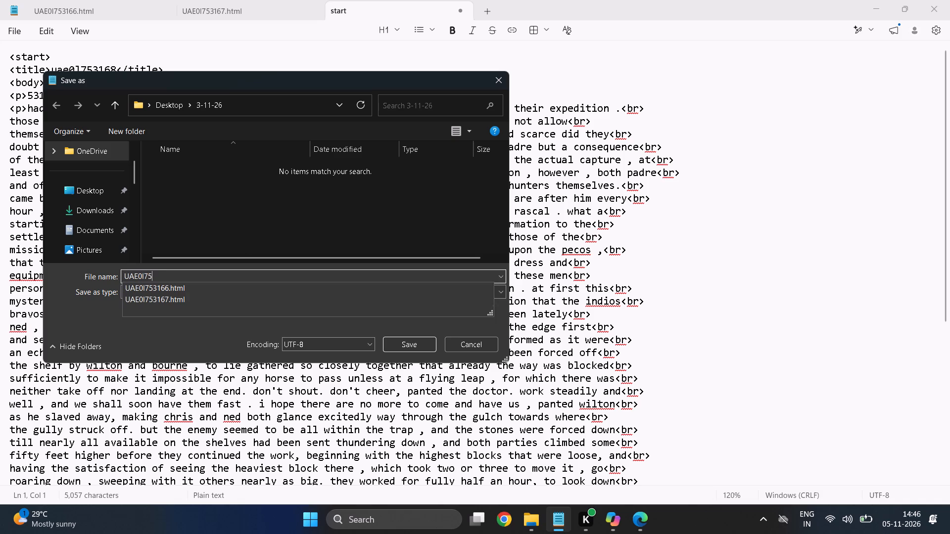
{"action": "key", "text": "3"}
{"action": "key", "text": "1"}
{"action": "key", "text": "6"}
{"action": "key", "text": "8"}
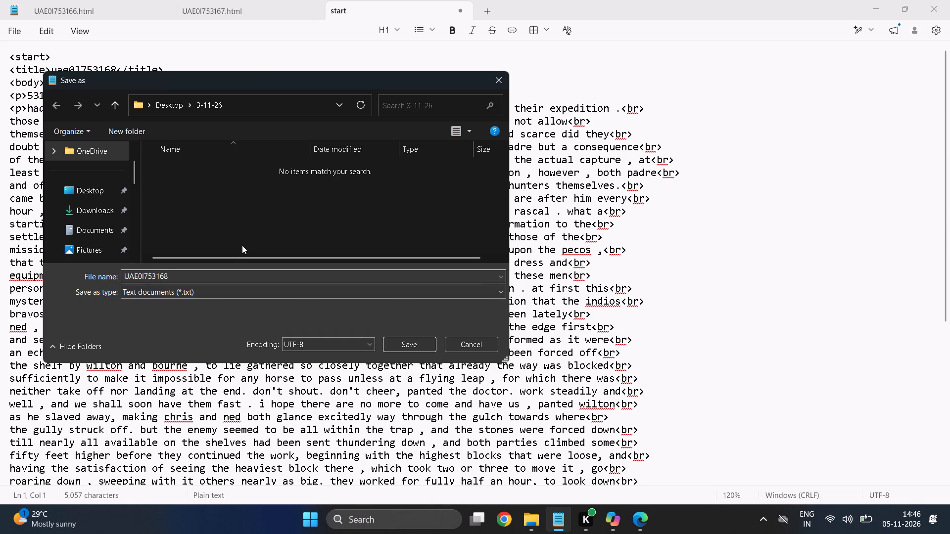
{"action": "key", "text": "BackSpace"}
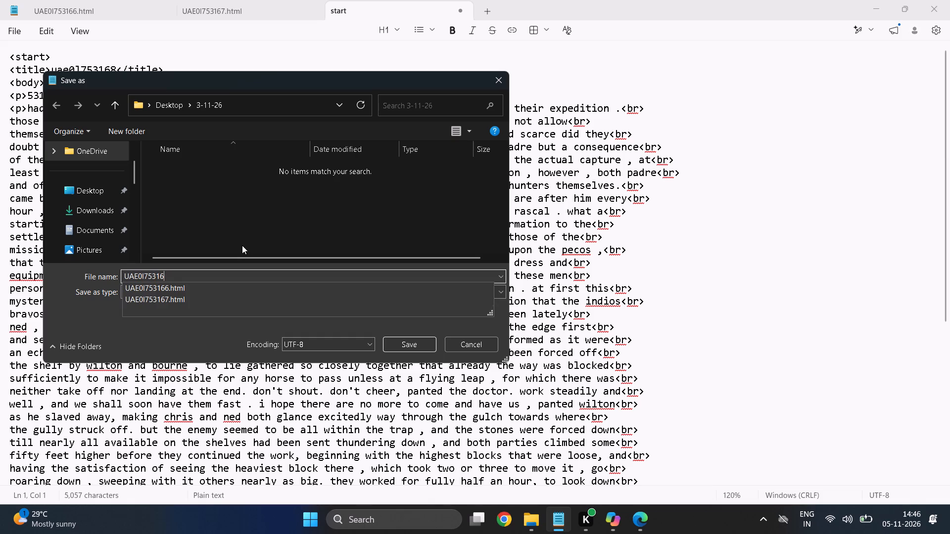
{"action": "type", "text": "8."}
{"action": "key", "text": "g"}
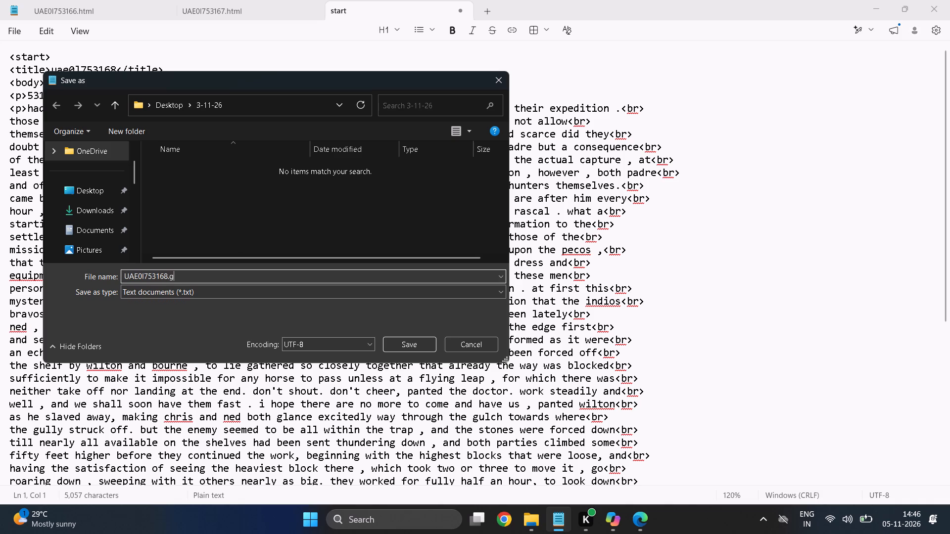
{"action": "key", "text": "BackSpace"}
{"action": "type", "text": "html"}
{"action": "left_click", "coordinate": [99, 192]}
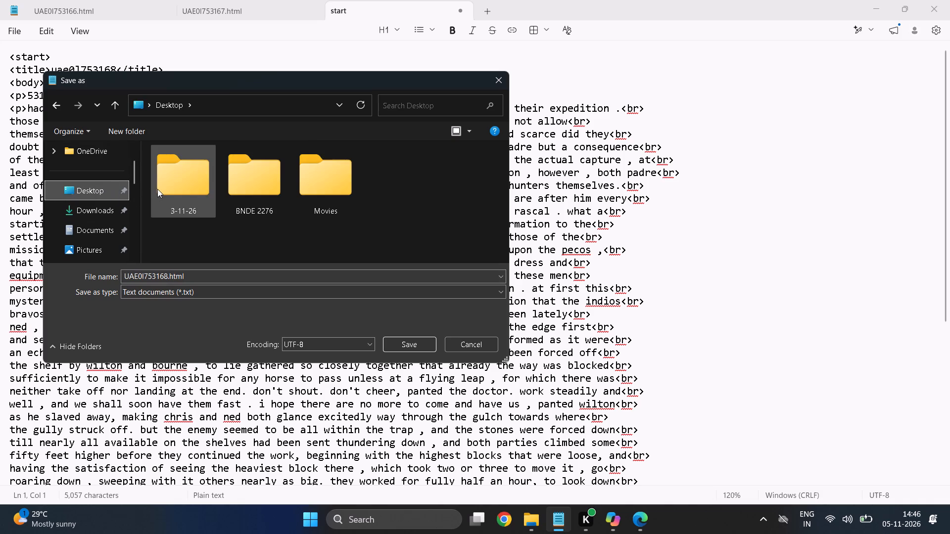
{"action": "double_click", "coordinate": [158, 189]}
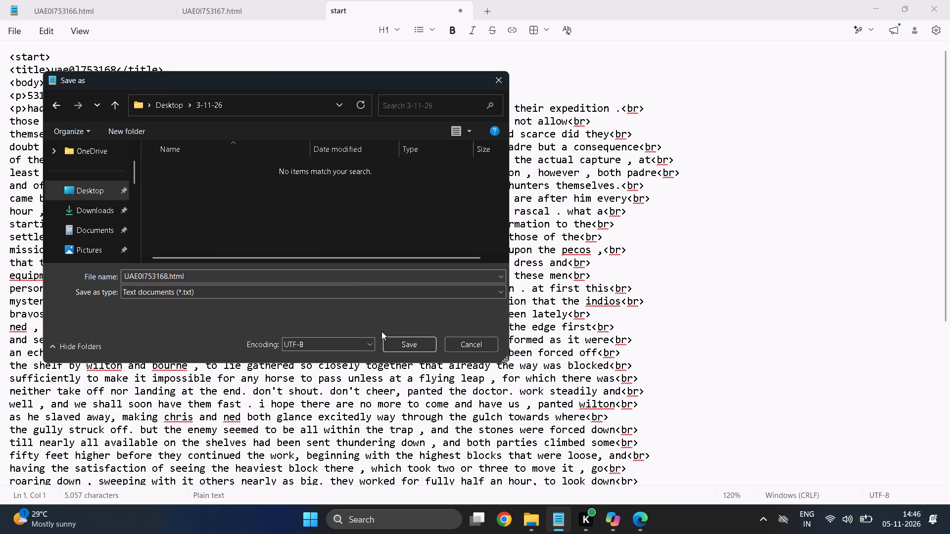
{"action": "left_click", "coordinate": [398, 341]}
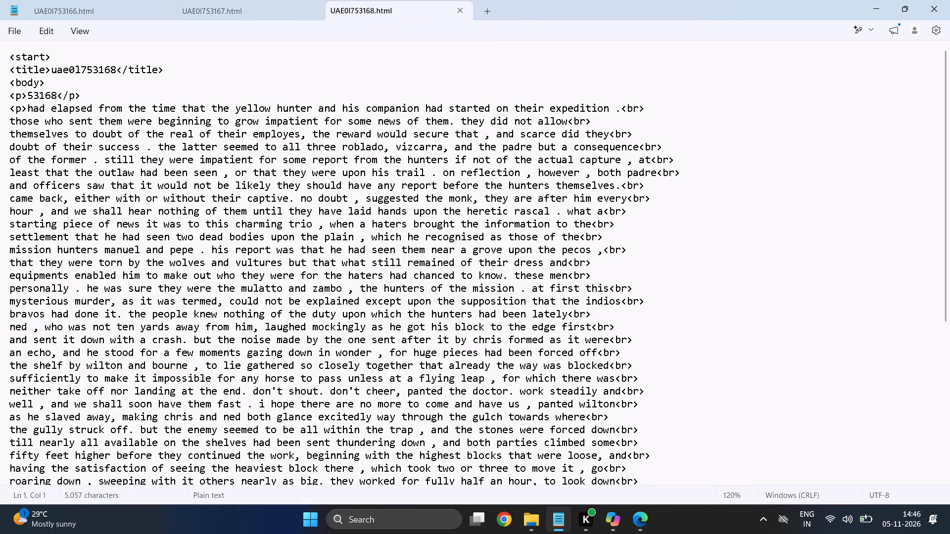
Open a new blank document alongside the saved transcriptions.
{"action": "left_click", "coordinate": [488, 12]}
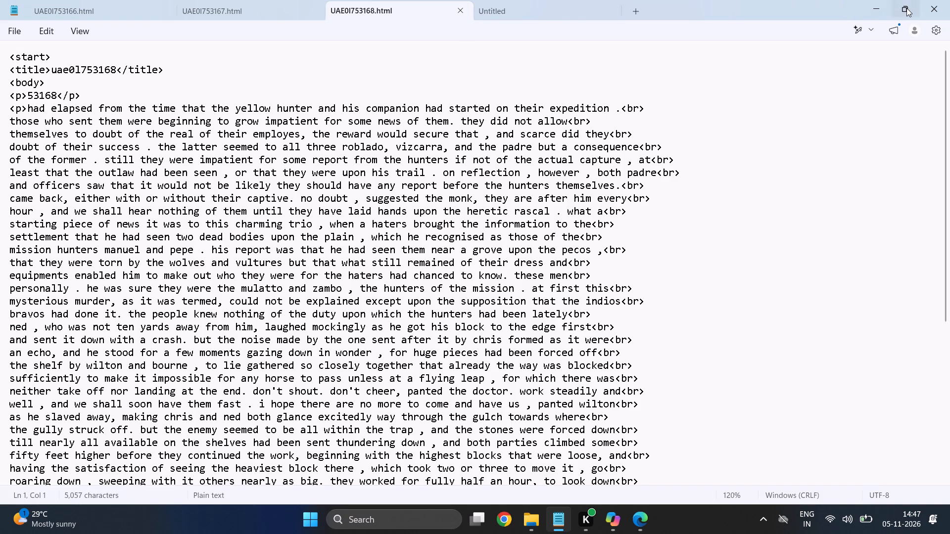
{"action": "left_click", "coordinate": [867, 90]}
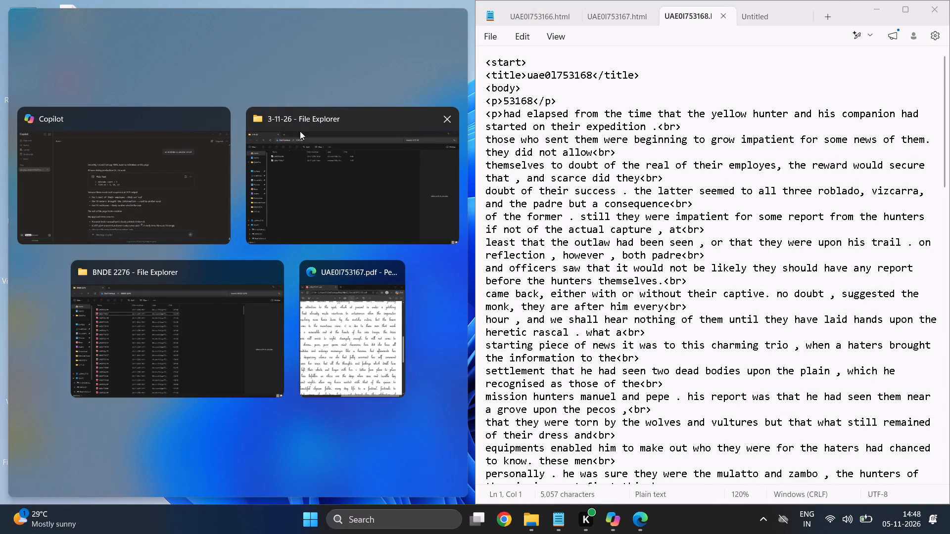
{"action": "left_click", "coordinate": [205, 313]}
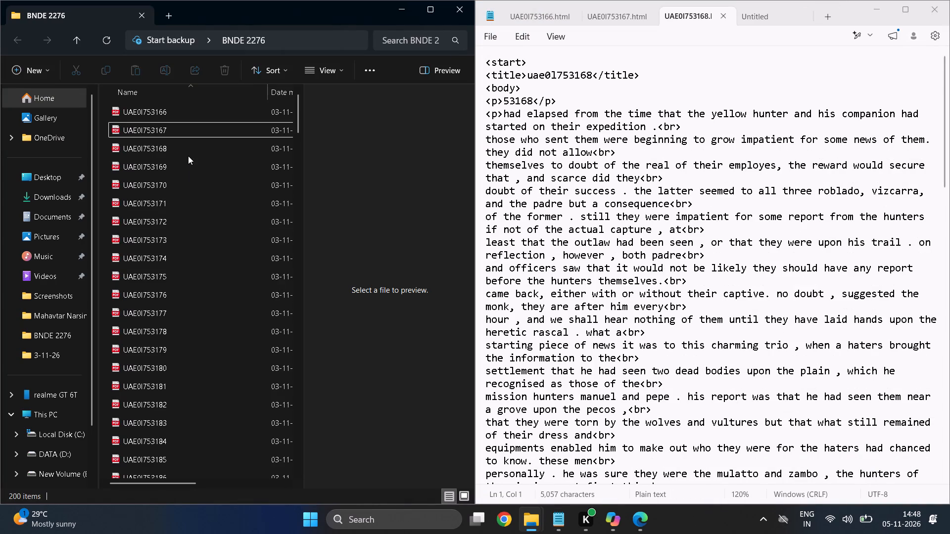
{"action": "double_click", "coordinate": [188, 155]}
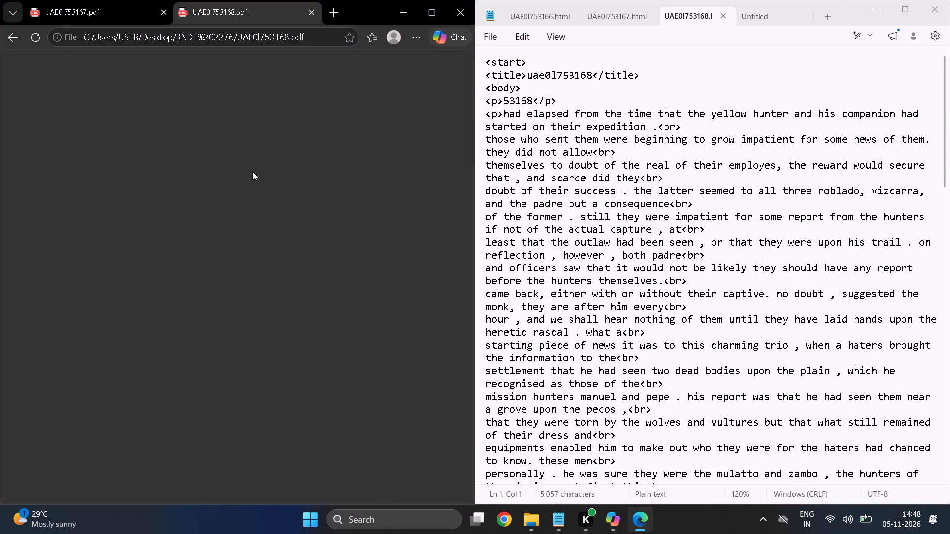
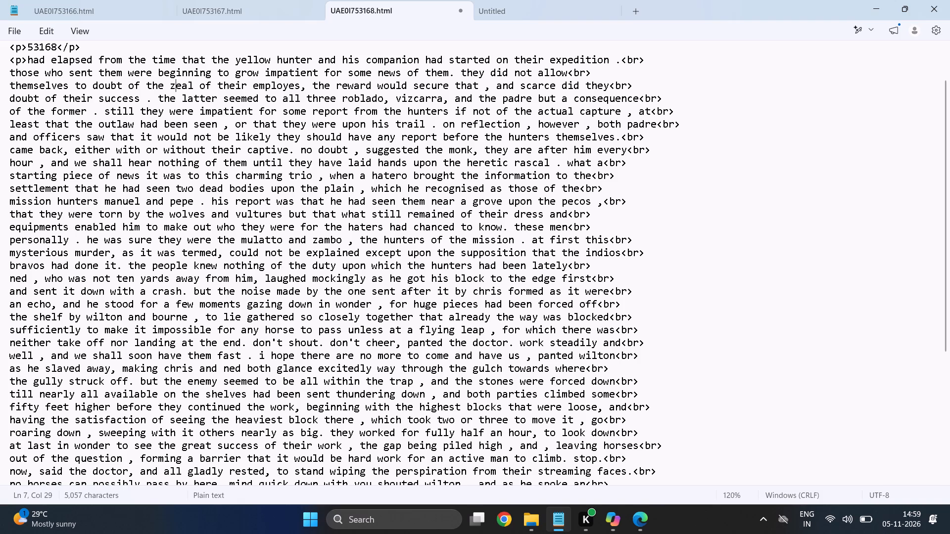
{"action": "left_click", "coordinate": [14, 31]}
{"action": "left_click", "coordinate": [47, 169]}
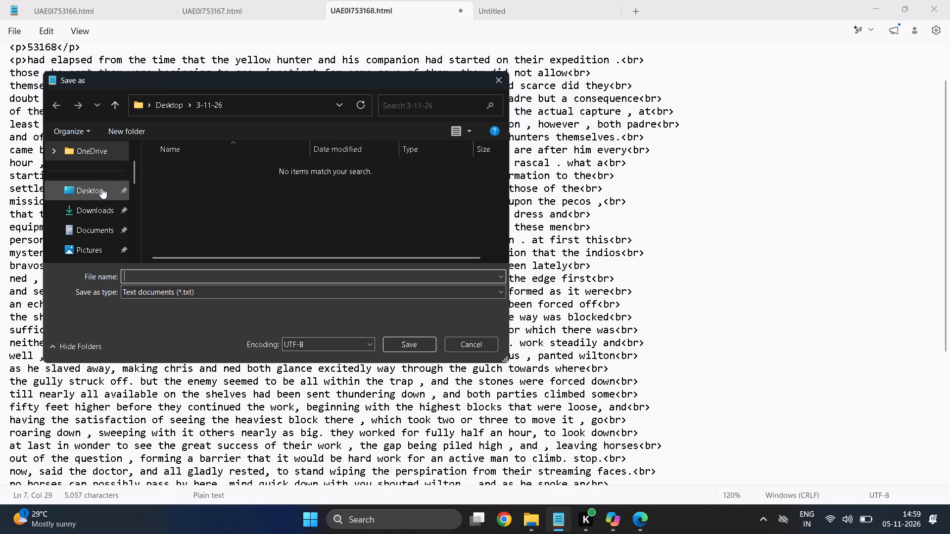
{"action": "key", "text": "e"}
{"action": "key", "text": "a"}
{"action": "key", "text": "BackSpace"}
{"action": "key", "text": "BackSpace"}
{"action": "key", "text": "e"}
{"action": "key", "text": "BackSpace"}
{"action": "type", "text": "UA"}
{"action": "key", "text": "e"}
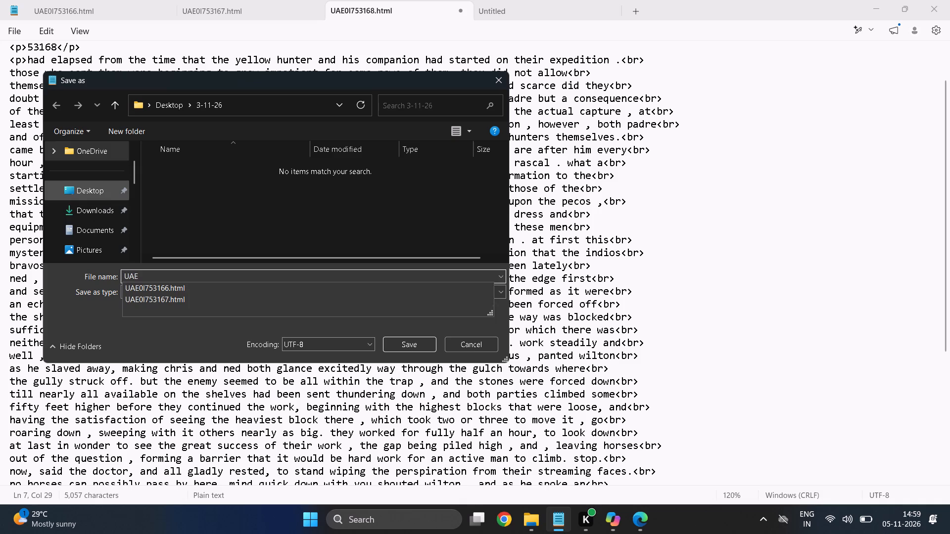
{"action": "key", "text": "0"}
{"action": "key", "text": "l"}
{"action": "type", "text": "73"}
{"action": "key", "text": "BackSpace"}
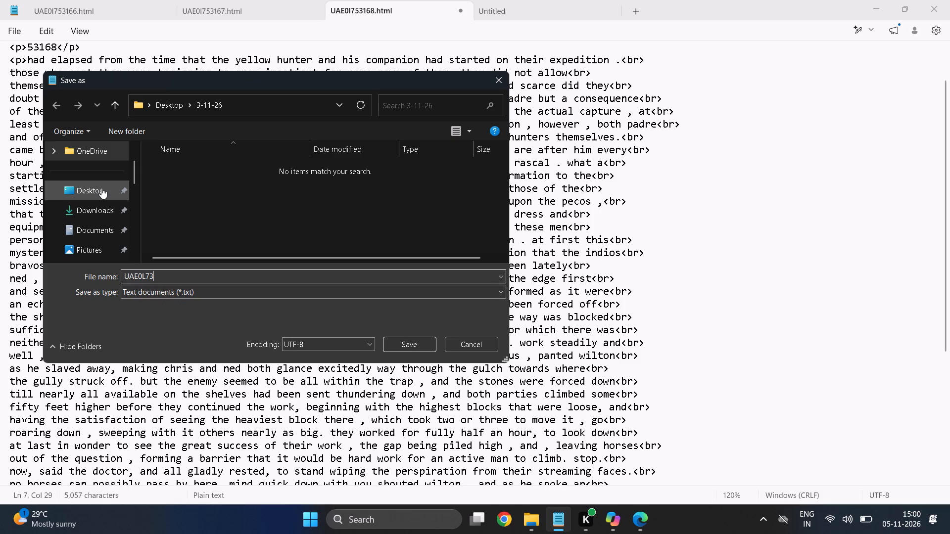
{"action": "type", "text": "53"}
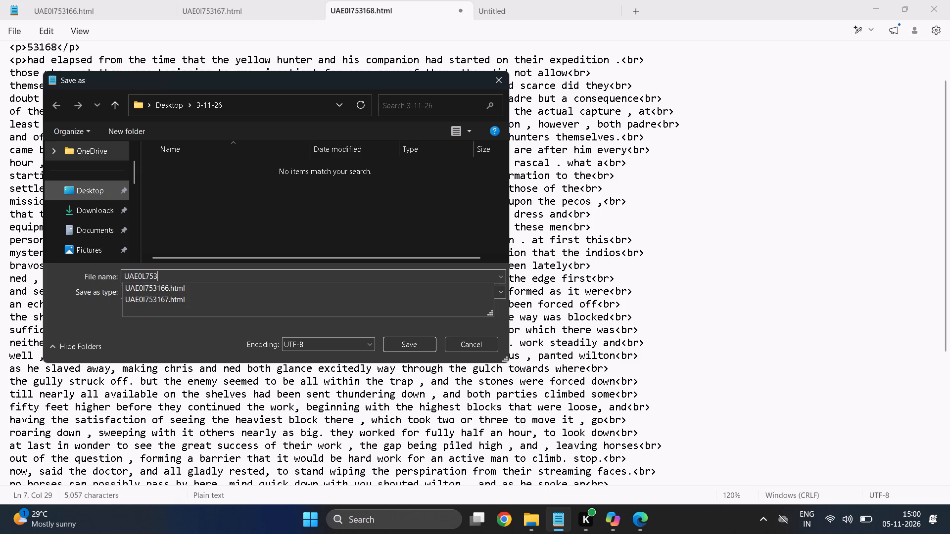
{"action": "type", "text": "17"}
{"action": "key", "text": "BackSpace"}
{"action": "type", "text": "68"}
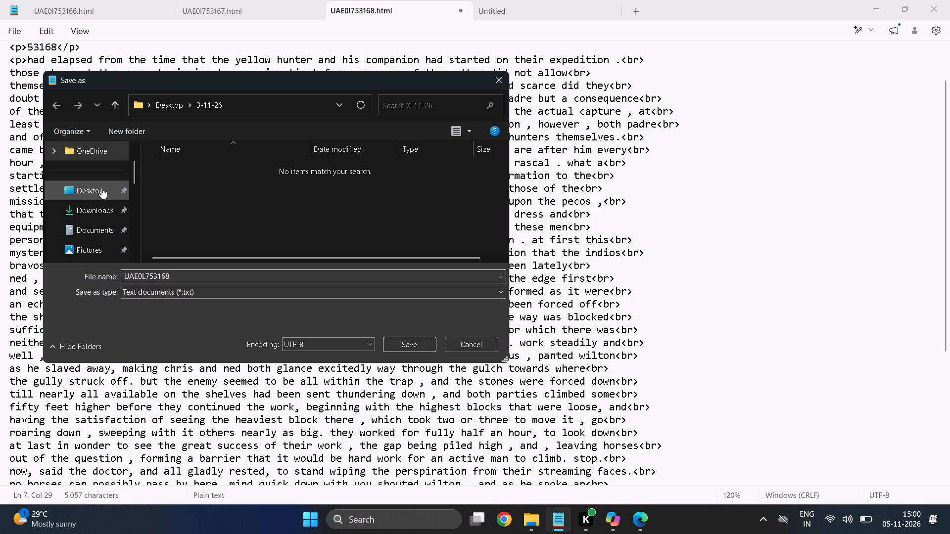
{"action": "key", "text": "BackSpace"}
{"action": "key", "text": "8"}
{"action": "key", "text": "period"}
{"action": "type", "text": "HTML"}
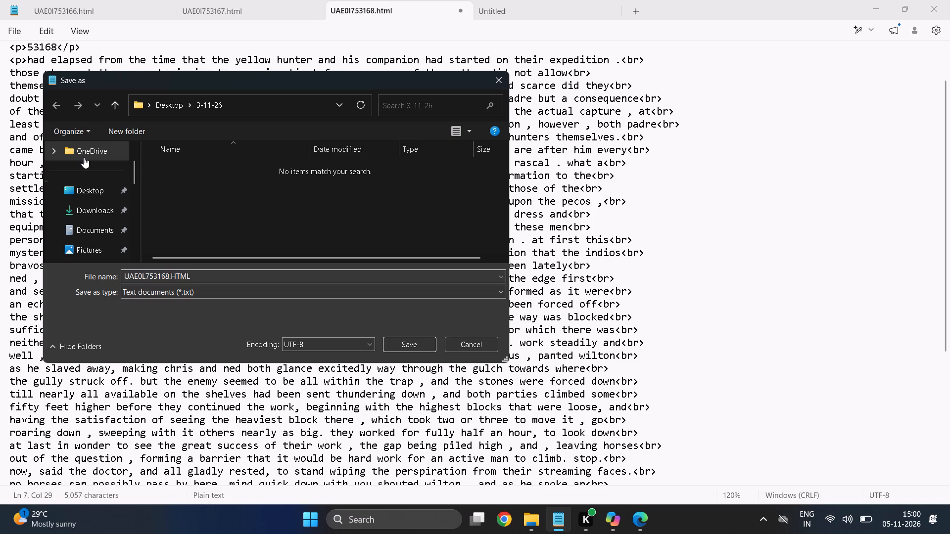
{"action": "left_click", "coordinate": [81, 187]}
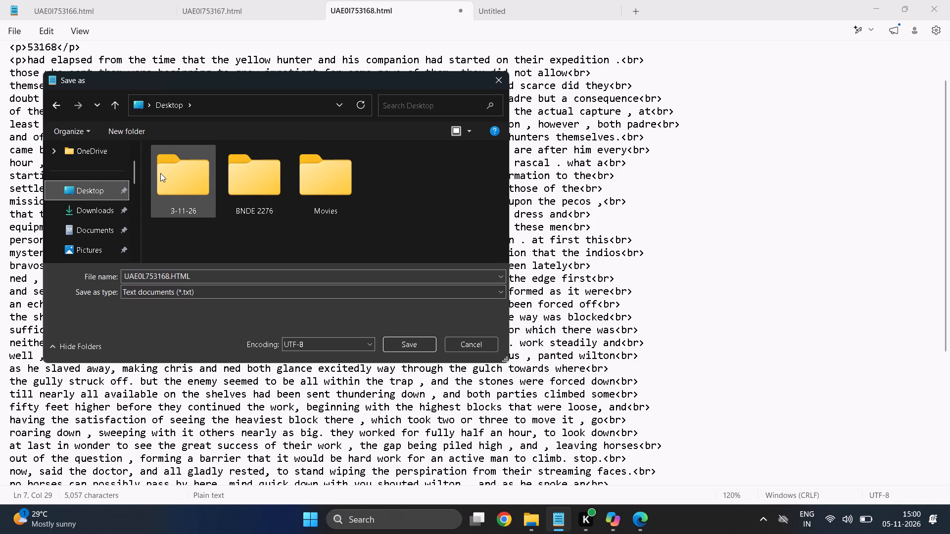
{"action": "double_click", "coordinate": [160, 173]}
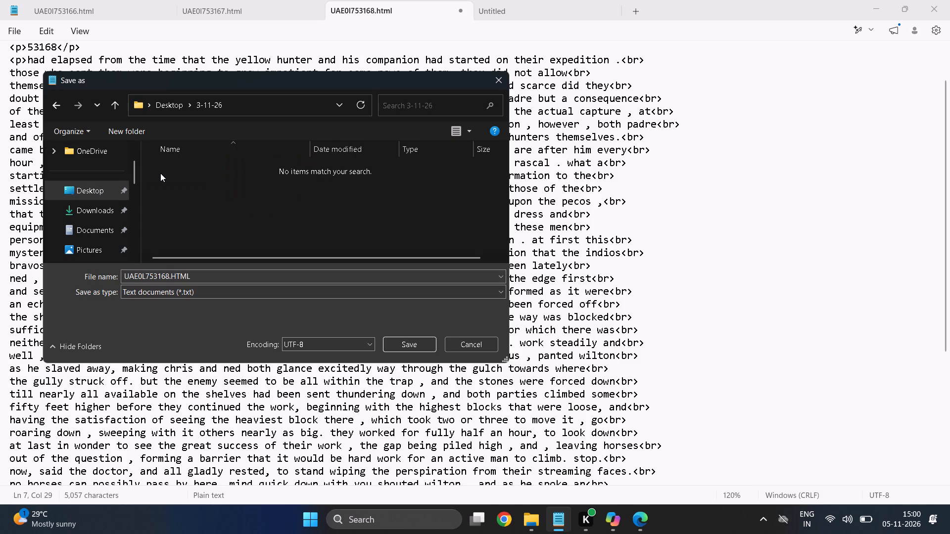
{"action": "left_click", "coordinate": [411, 346]}
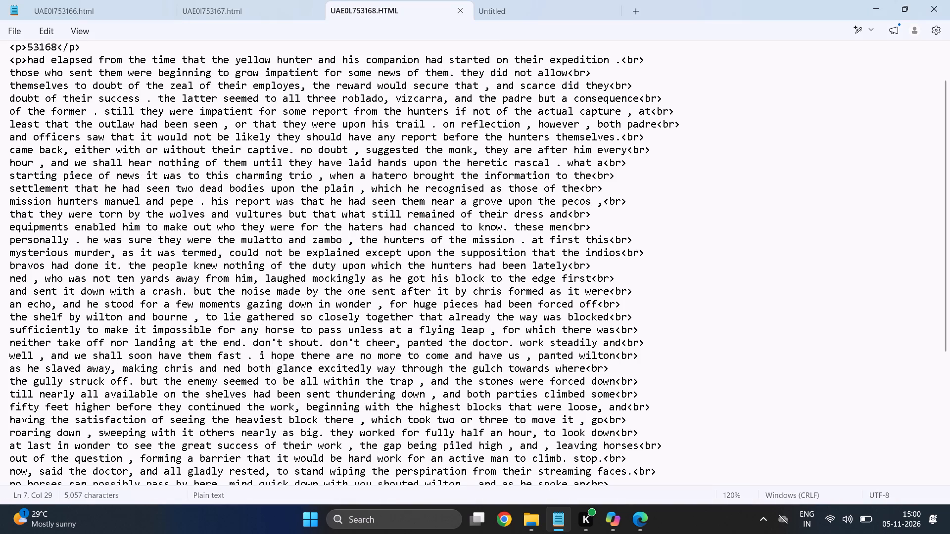
Bring up the empty Untitled document in Notepad.
{"action": "left_click", "coordinate": [532, 0]}
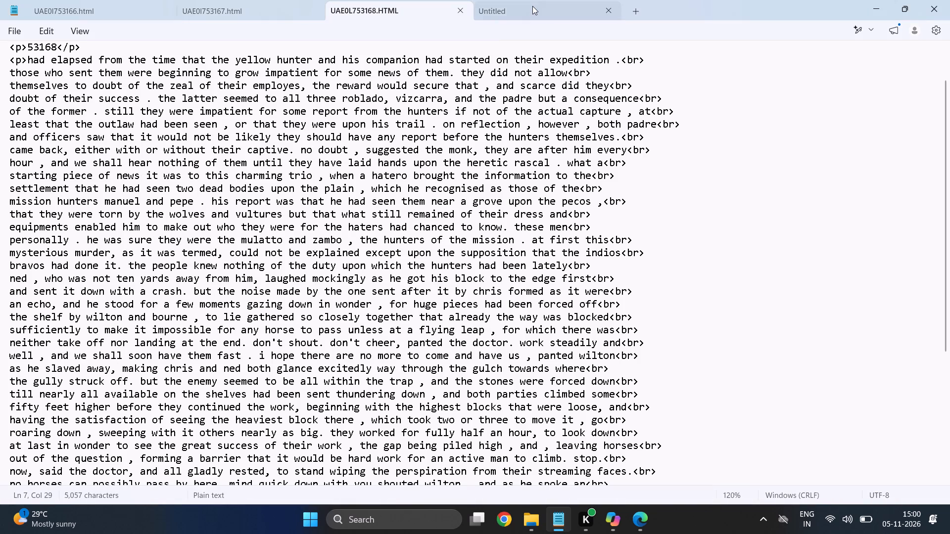
{"action": "left_click", "coordinate": [532, 6]}
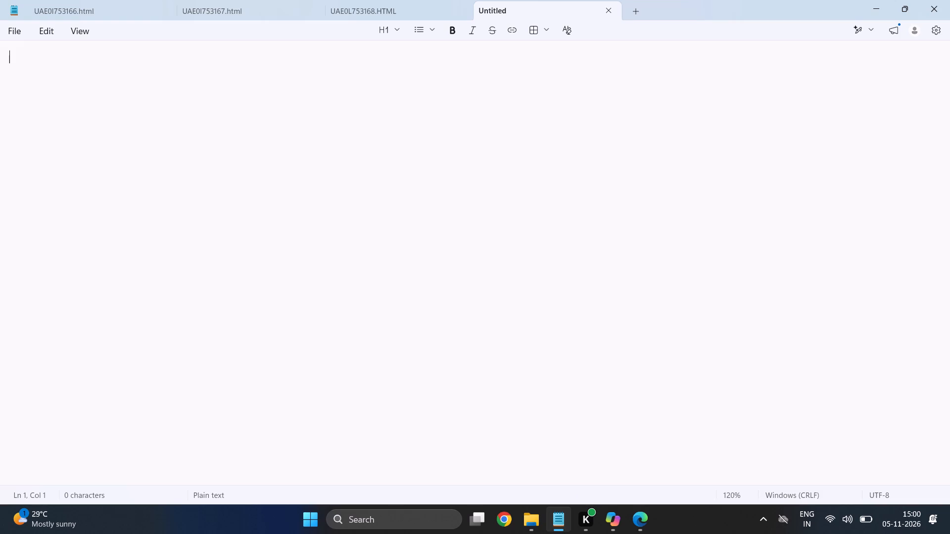
{"action": "left_click", "coordinate": [611, 522]}
{"action": "left_click", "coordinate": [341, 460]}
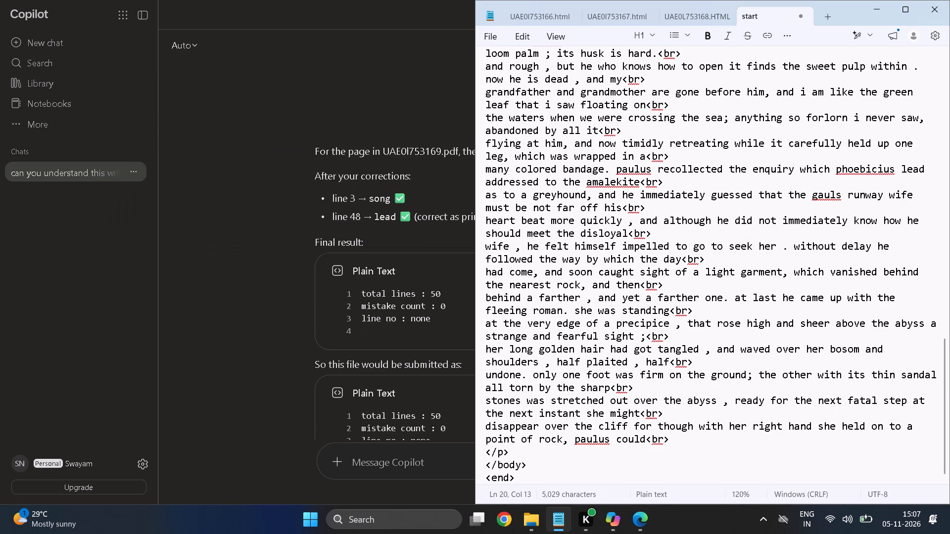
Maximize Notepad and compare the opening tags of the 53169 transcription with those in UAE0L753168.HTML.
{"action": "left_click", "coordinate": [902, 9]}
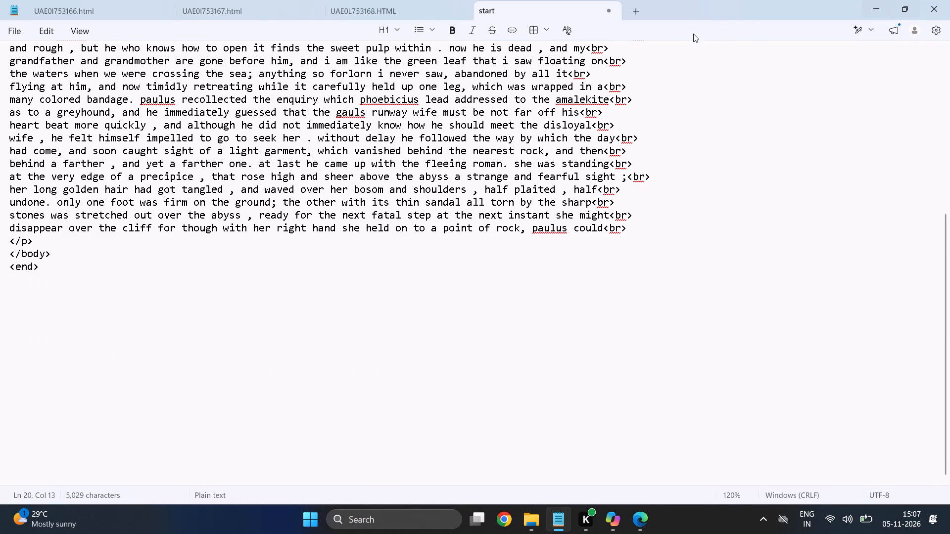
{"action": "scroll", "coordinate": [505, 291], "scroll_direction": "up", "scroll_amount": 1}
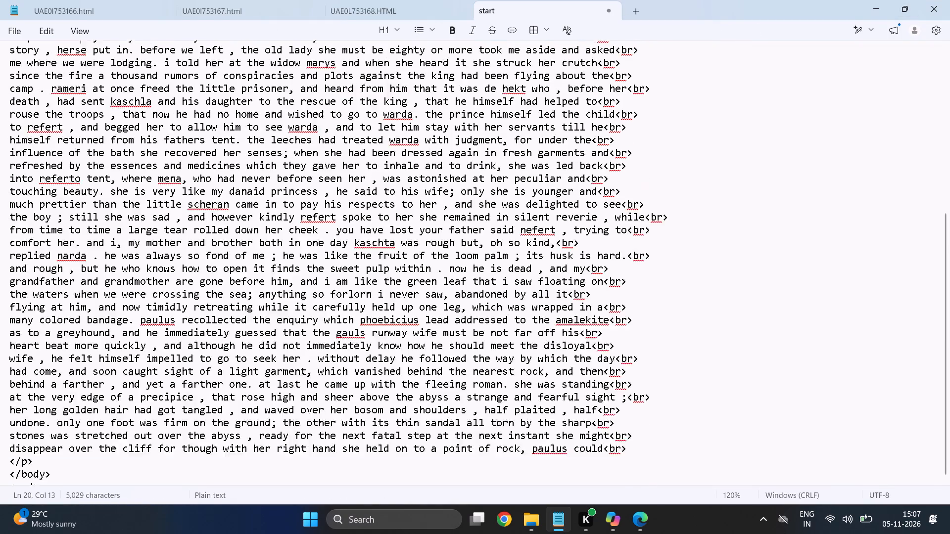
{"action": "scroll", "coordinate": [505, 291], "scroll_direction": "up", "scroll_amount": 1}
{"action": "scroll", "coordinate": [518, 203], "scroll_direction": "up", "scroll_amount": 4}
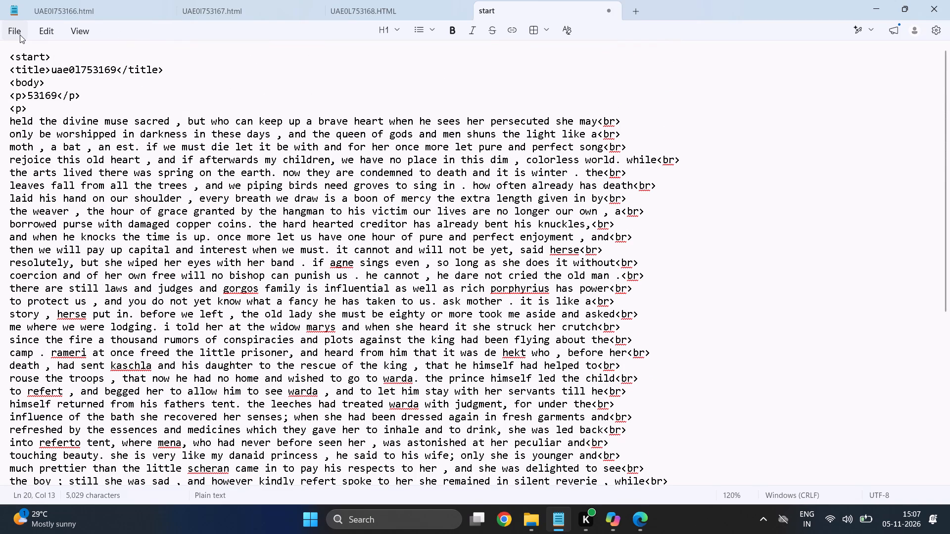
{"action": "left_click", "coordinate": [387, 4]}
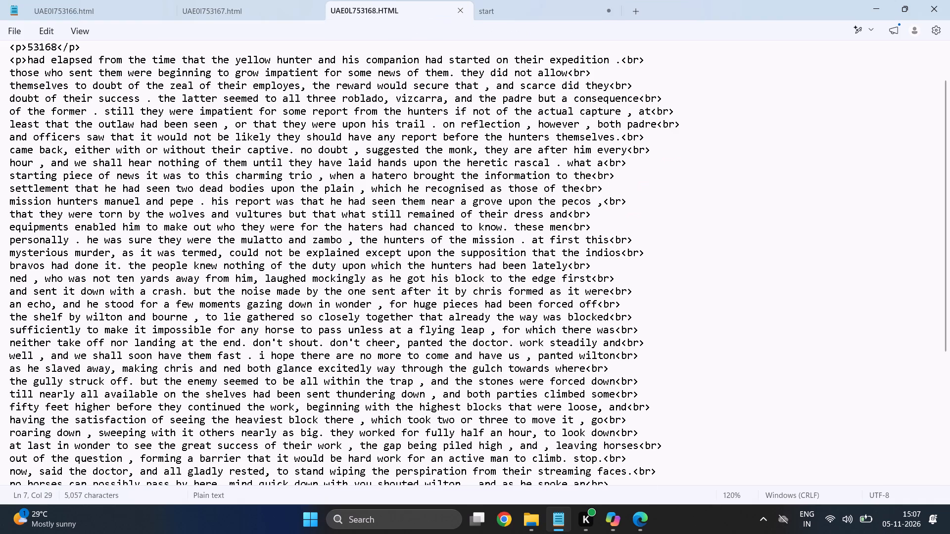
{"action": "scroll", "coordinate": [338, 118], "scroll_direction": "up", "scroll_amount": 2}
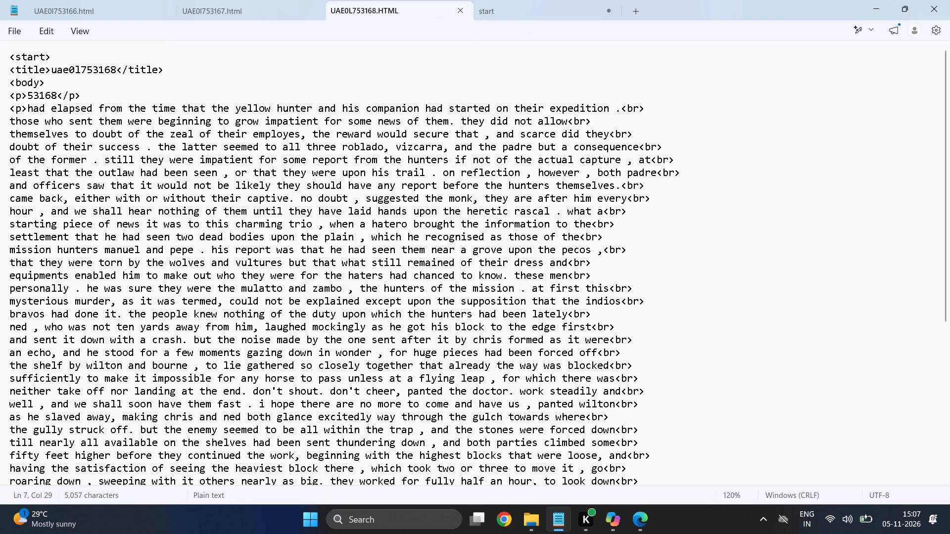
{"action": "left_click", "coordinate": [504, 14]}
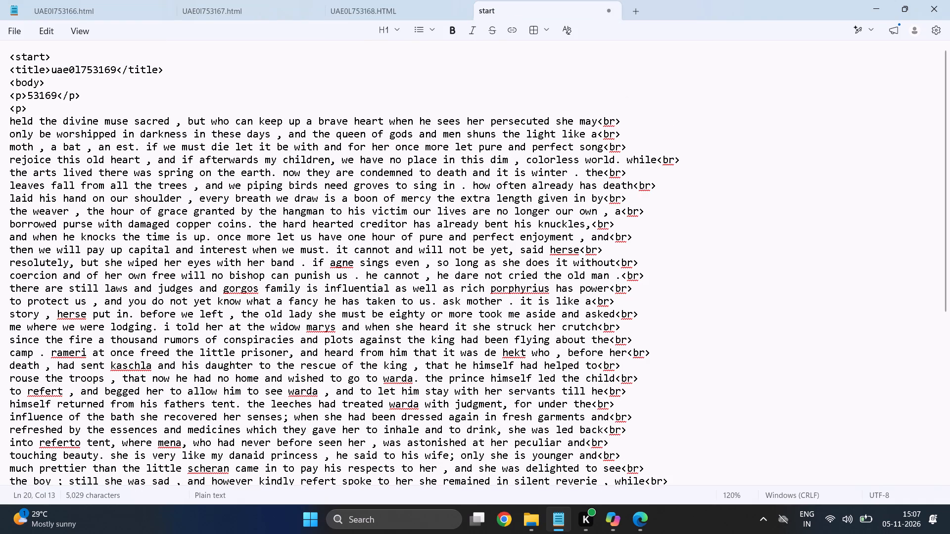
Save the 53169 transcription as UAE0L753169.html in the Desktop folder 3-11-26.
{"action": "left_click", "coordinate": [12, 34]}
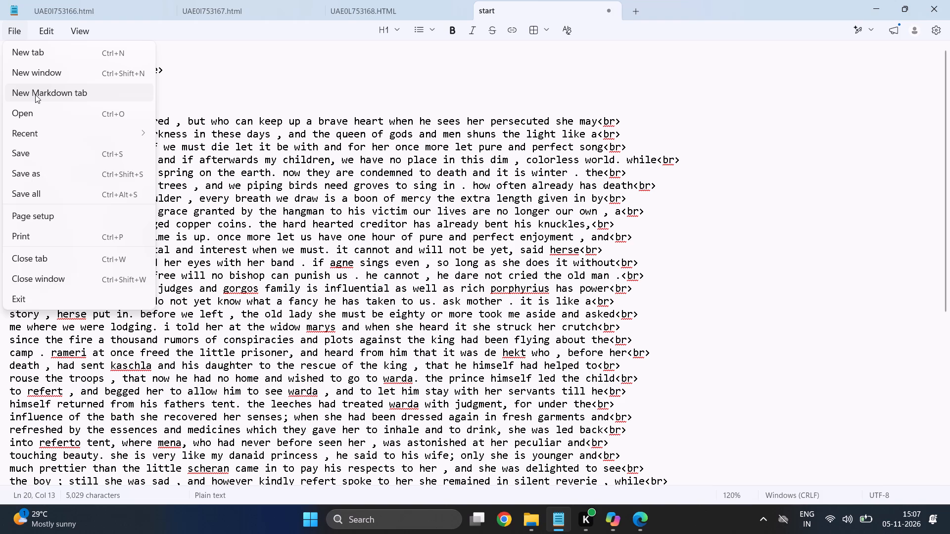
{"action": "left_click", "coordinate": [51, 169]}
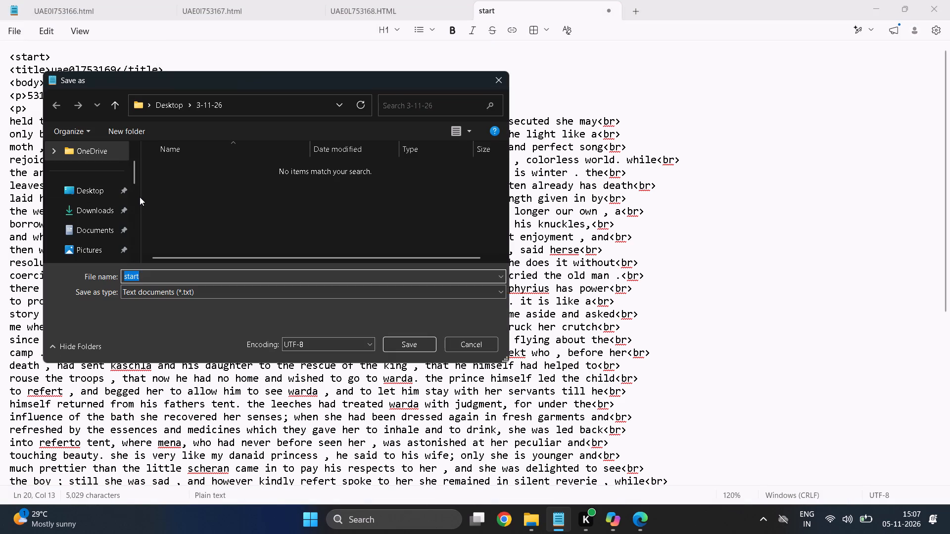
{"action": "key", "text": "BackSpace"}
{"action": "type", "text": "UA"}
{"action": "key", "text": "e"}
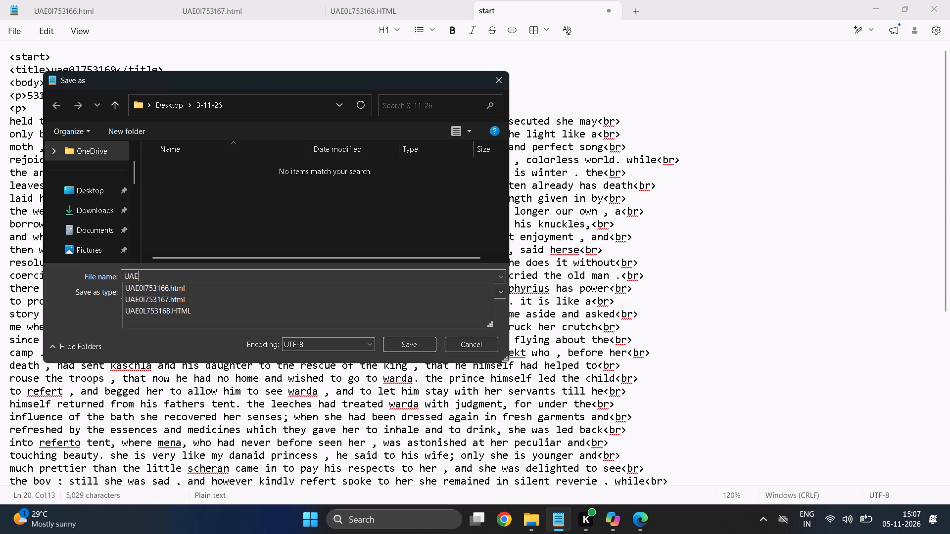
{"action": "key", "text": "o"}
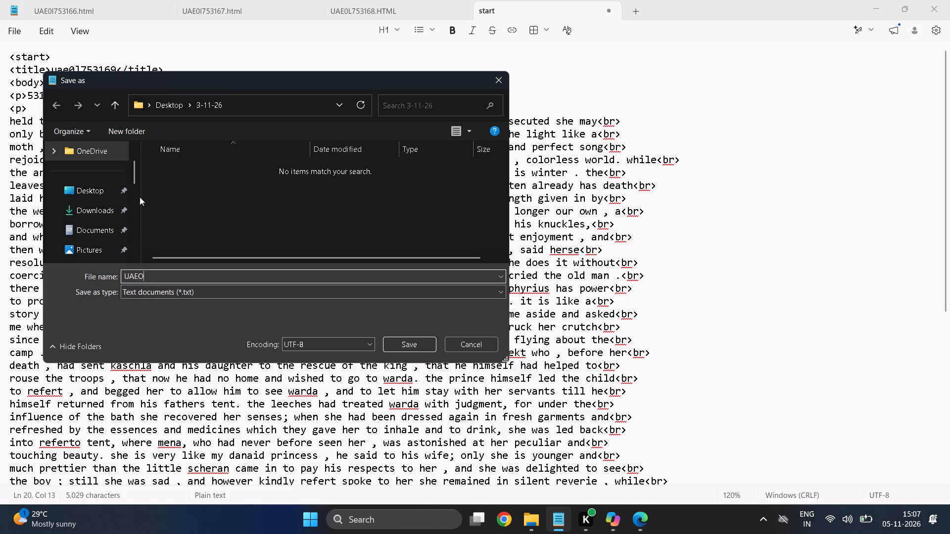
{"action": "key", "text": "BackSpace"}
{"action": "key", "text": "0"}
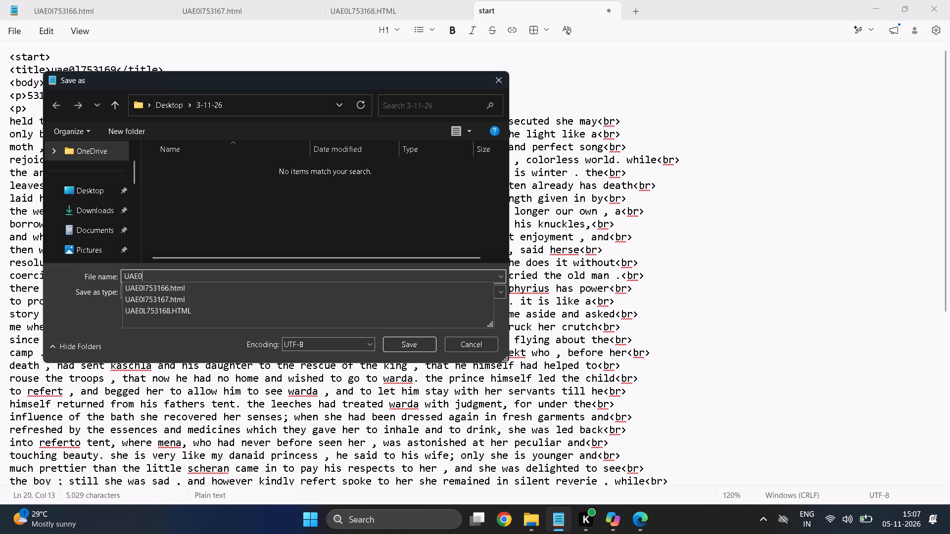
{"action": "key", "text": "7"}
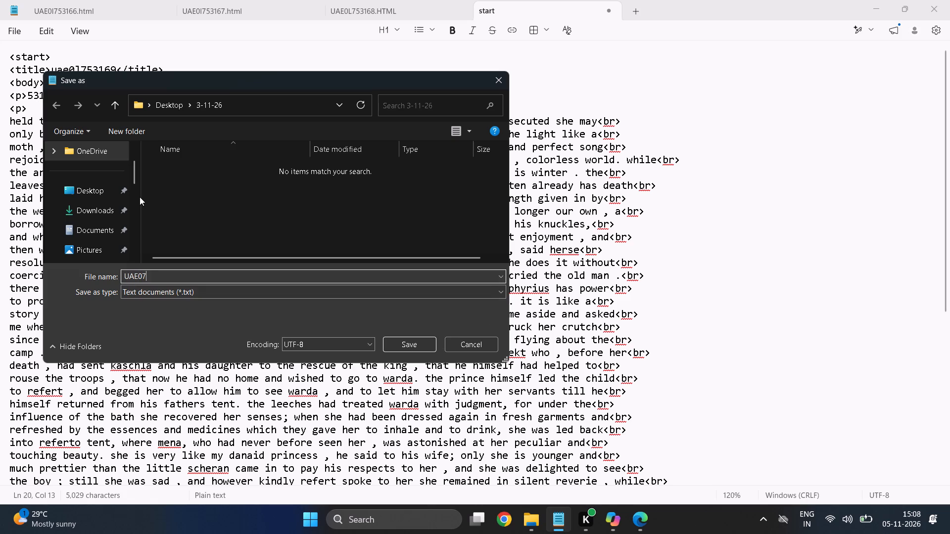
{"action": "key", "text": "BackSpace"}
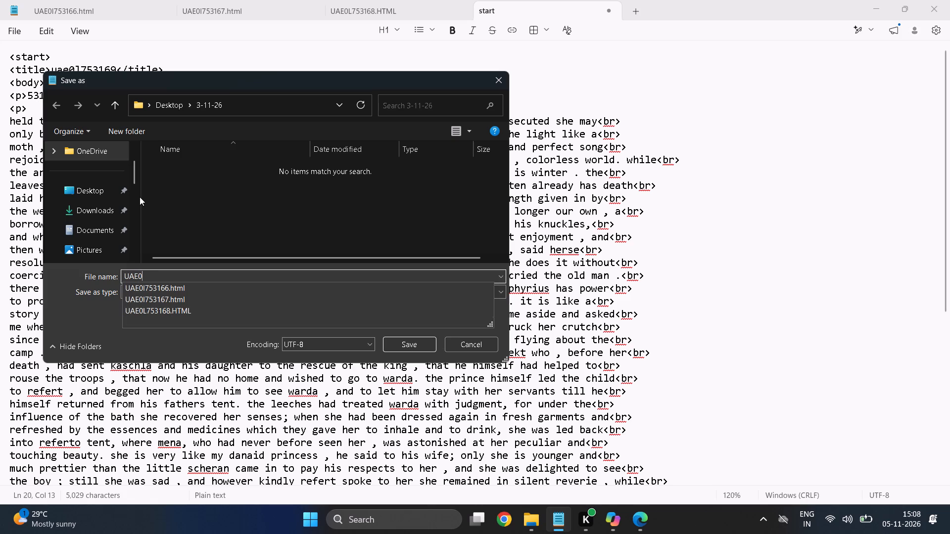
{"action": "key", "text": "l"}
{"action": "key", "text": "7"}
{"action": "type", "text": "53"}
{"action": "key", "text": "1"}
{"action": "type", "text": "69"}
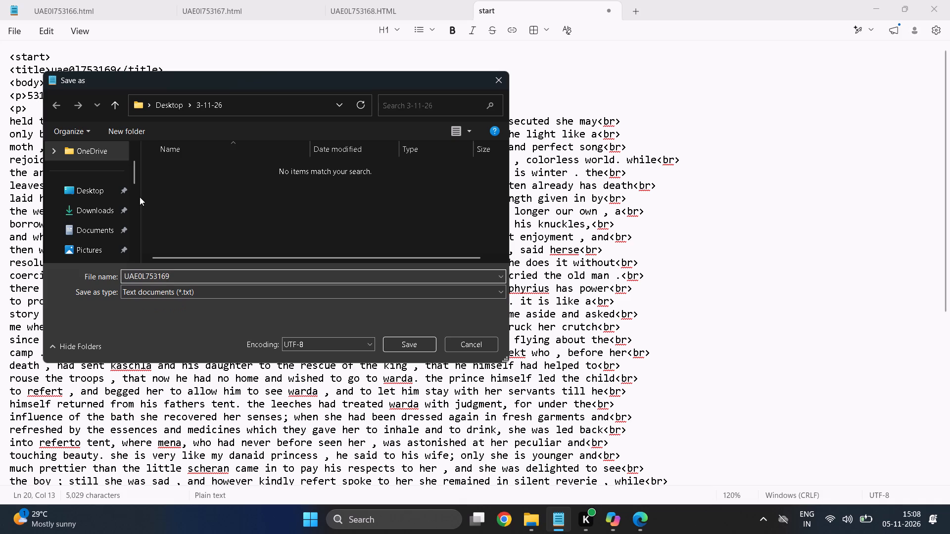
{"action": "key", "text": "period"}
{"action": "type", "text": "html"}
{"action": "left_click", "coordinate": [80, 189]}
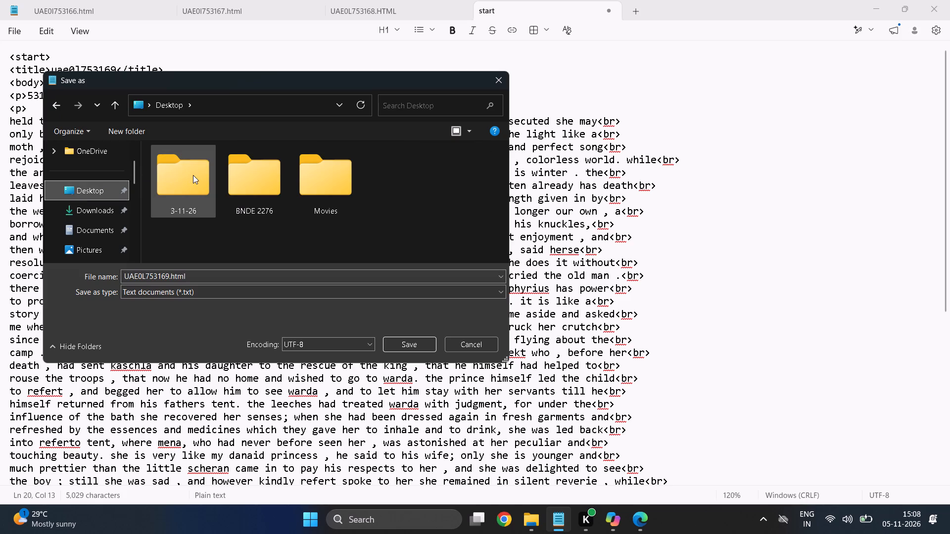
{"action": "double_click", "coordinate": [193, 175]}
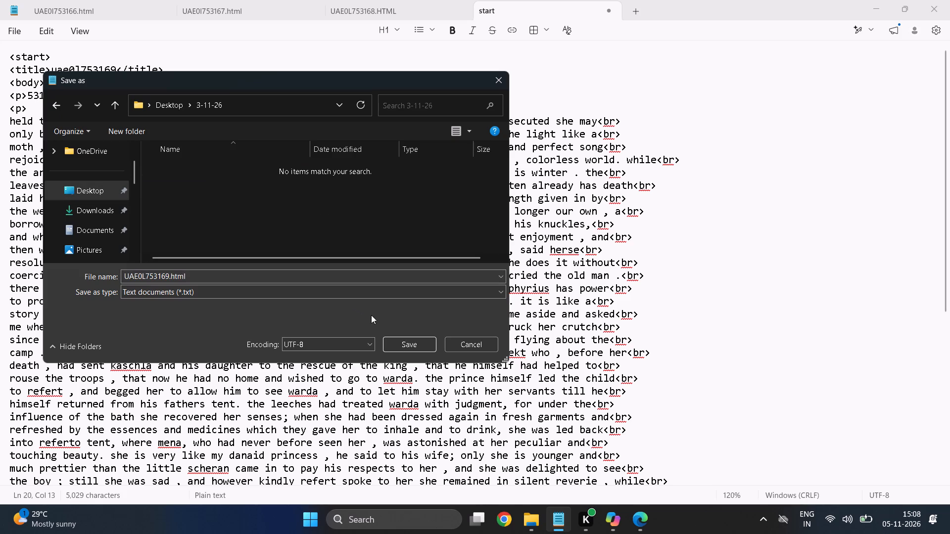
{"action": "left_click", "coordinate": [386, 338]}
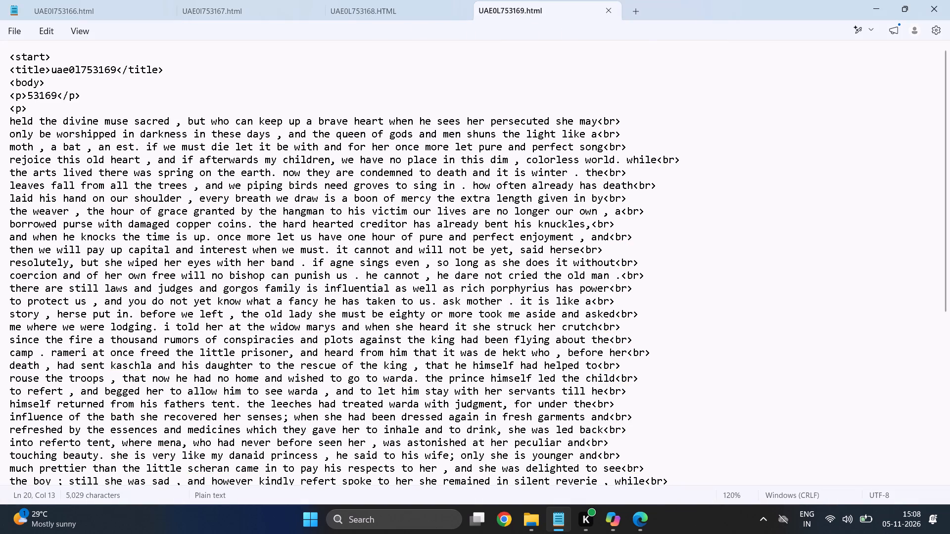
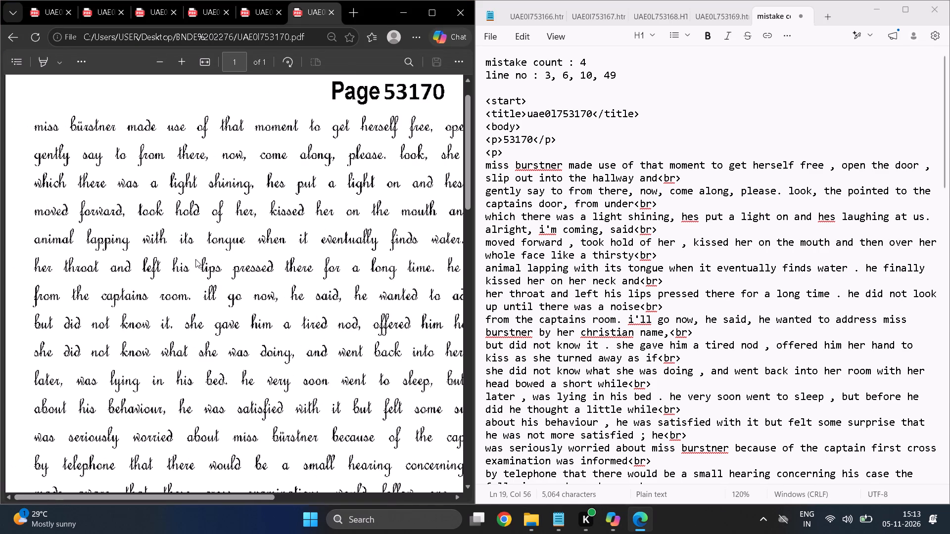
{"action": "scroll", "coordinate": [195, 259], "scroll_direction": "right", "scroll_amount": 3}
{"action": "scroll", "coordinate": [195, 259], "scroll_direction": "down", "scroll_amount": 8}
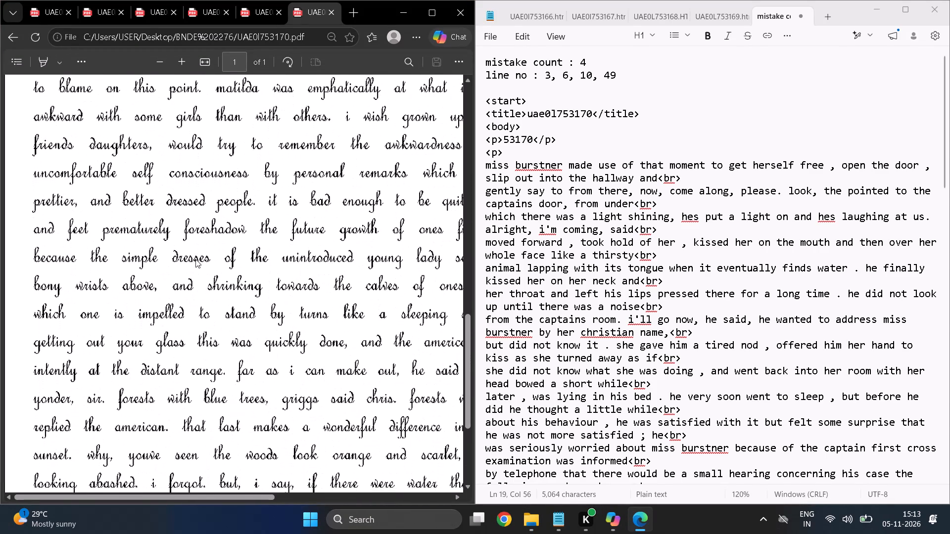
{"action": "scroll", "coordinate": [195, 259], "scroll_direction": "down", "scroll_amount": 2}
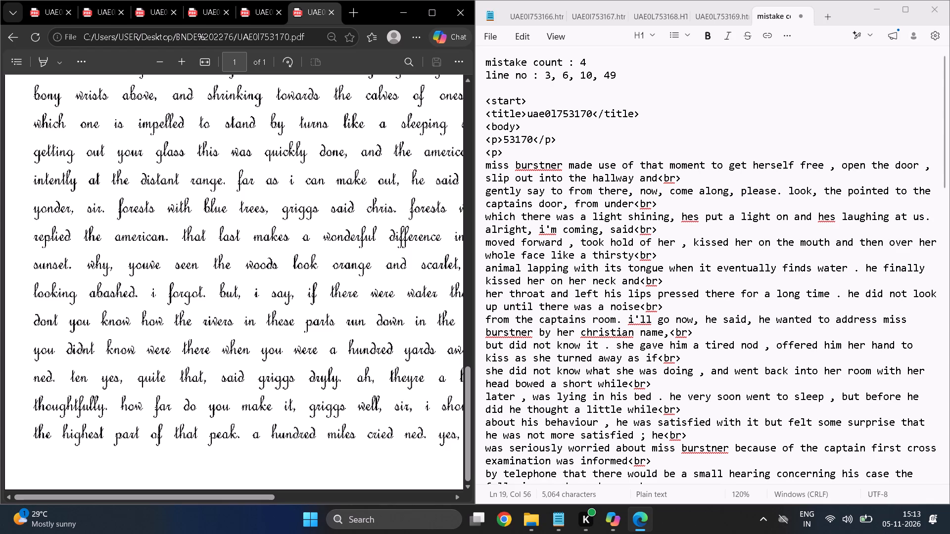
{"action": "scroll", "coordinate": [604, 358], "scroll_direction": "down", "scroll_amount": 6}
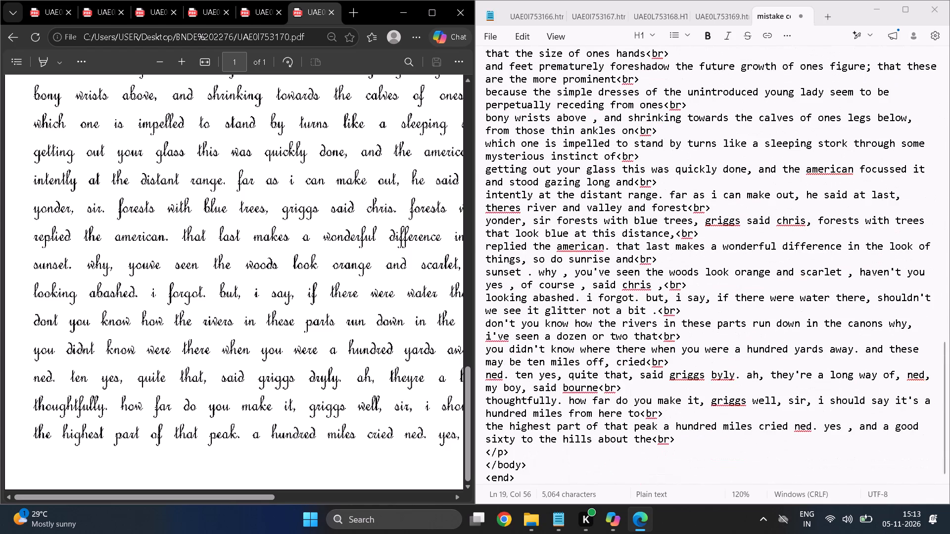
{"action": "scroll", "coordinate": [604, 358], "scroll_direction": "down", "scroll_amount": 1}
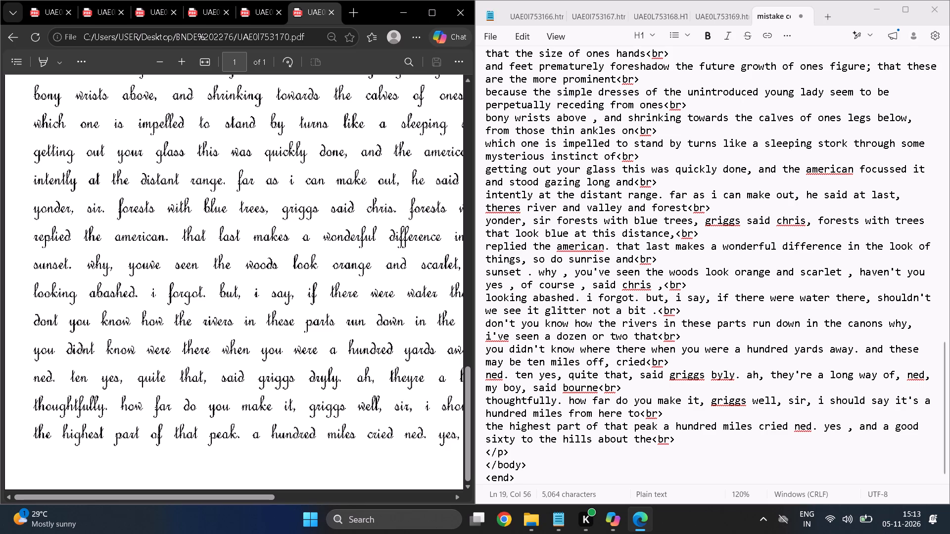
{"action": "left_click", "coordinate": [714, 377]}
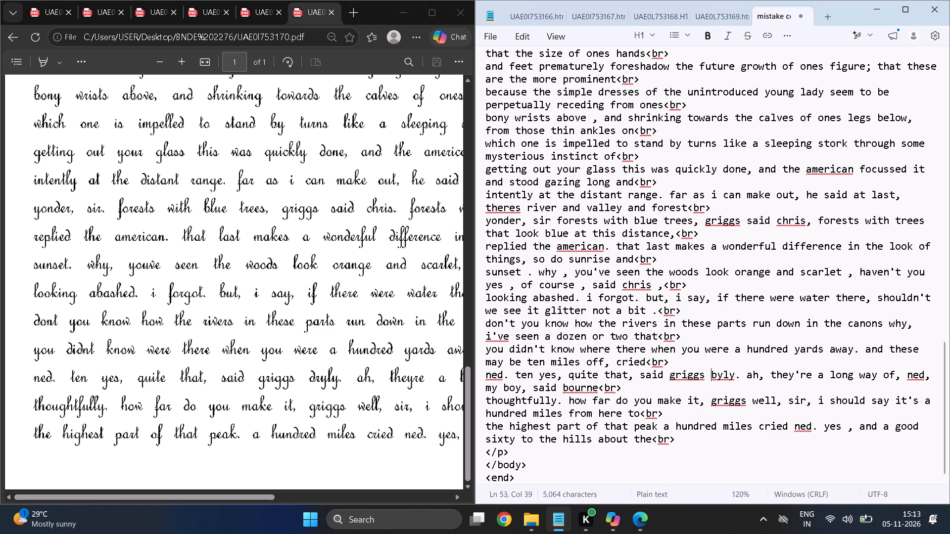
{"action": "key", "text": "Right"}
{"action": "key", "text": "BackSpace"}
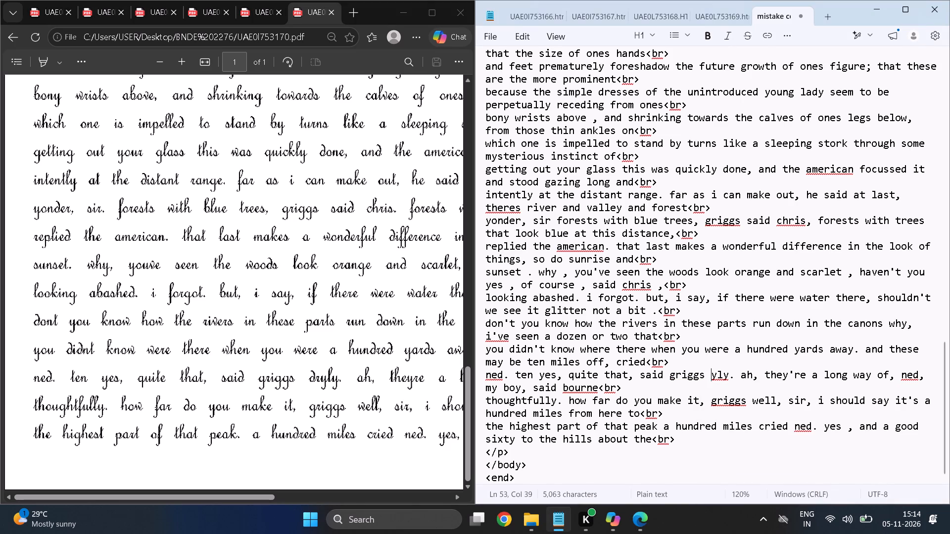
{"action": "type", "text": "dr"}
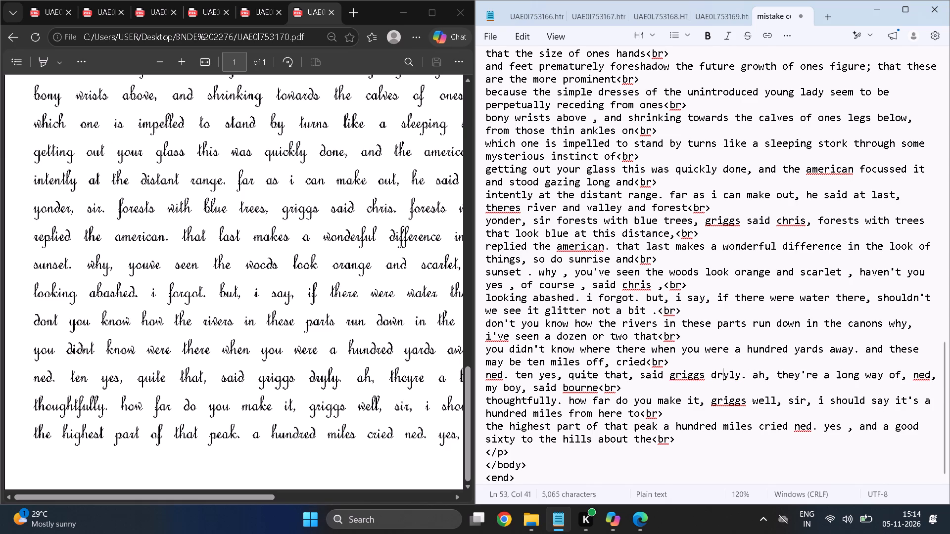
Delete the mistake count and line number notes above the <start> tag so the transcription begins with <start>.
{"action": "left_click", "coordinate": [896, 10]}
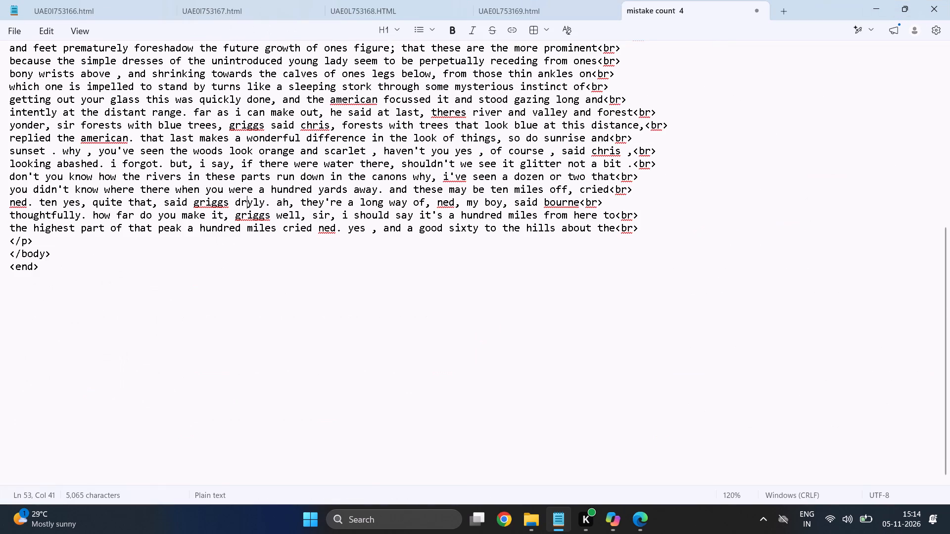
{"action": "scroll", "coordinate": [453, 181], "scroll_direction": "up", "scroll_amount": 5}
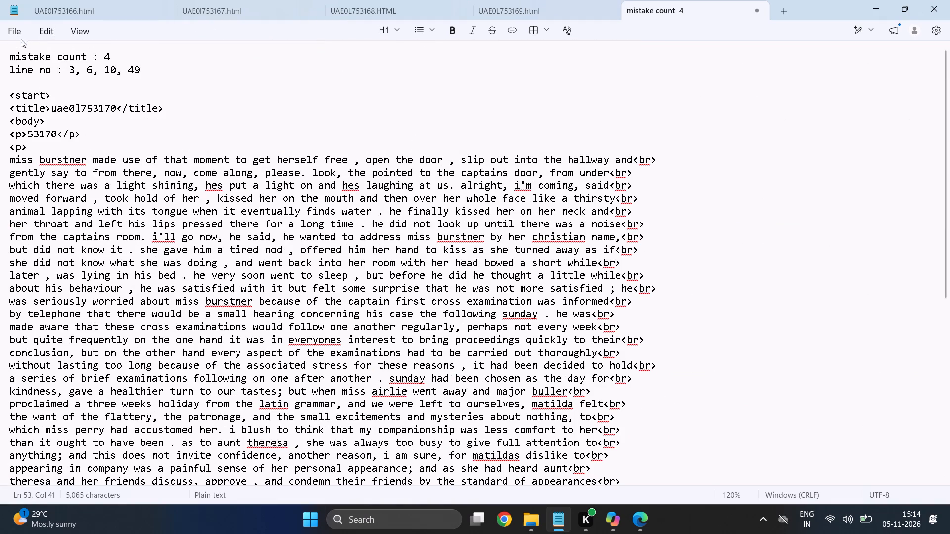
{"action": "left_click", "coordinate": [8, 92]}
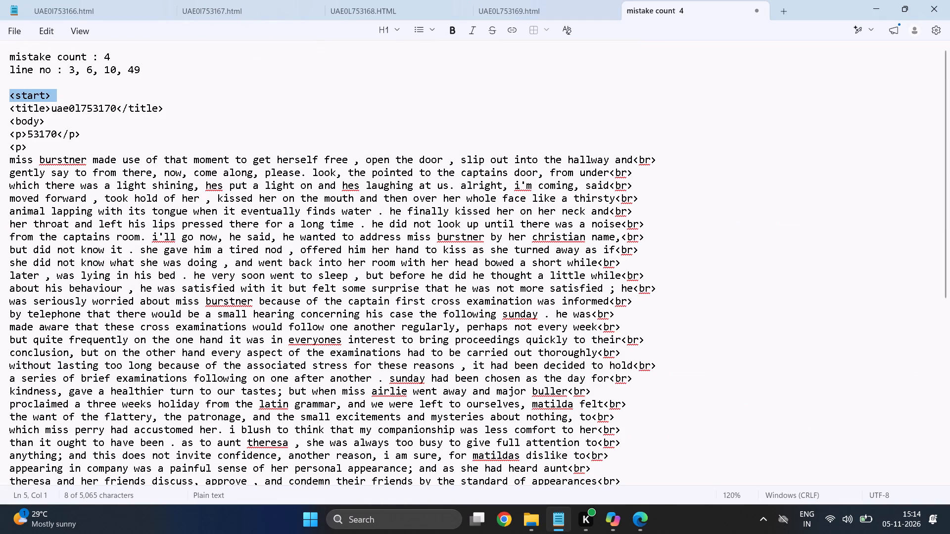
{"action": "left_click", "coordinate": [75, 67]}
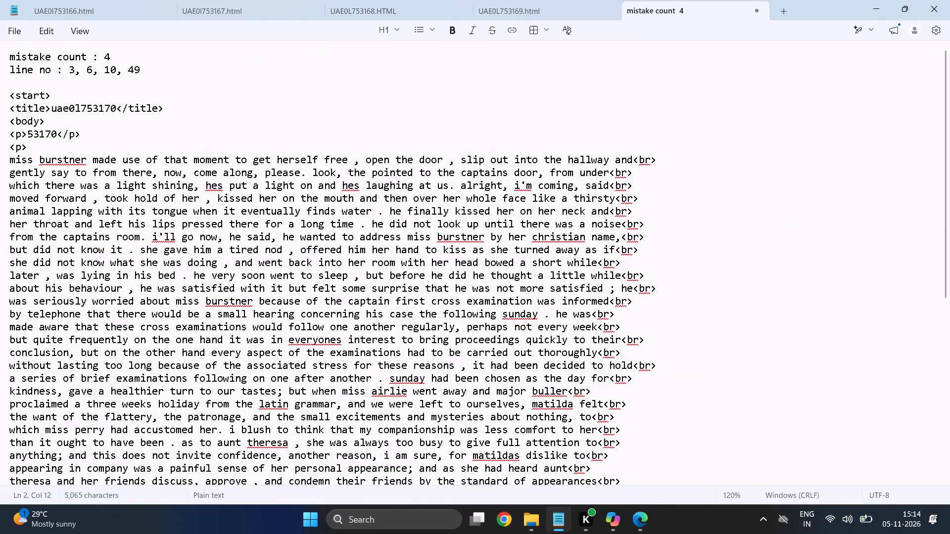
{"action": "left_click", "coordinate": [10, 94]}
{"action": "key", "text": "BackSpace"}
{"action": "key", "text": "BackSpace"}
{"action": "key", "text": "BackSpace"}
{"action": "key", "text": "BackSpace"}
{"action": "key", "text": "BackSpace"}
{"action": "key", "text": "BackSpace"}
{"action": "key", "text": "BackSpace"}
{"action": "key", "text": "BackSpace"}
{"action": "key", "text": "BackSpace"}
{"action": "key", "text": "BackSpace"}
{"action": "key", "text": "BackSpace"}
{"action": "key", "text": "BackSpace"}
{"action": "key", "text": "BackSpace"}
{"action": "key", "text": "BackSpace"}
{"action": "key", "text": "BackSpace"}
{"action": "key", "text": "BackSpace"}
{"action": "key", "text": "BackSpace"}
{"action": "key", "text": "BackSpace"}
{"action": "key", "text": "BackSpace"}
{"action": "key", "text": "BackSpace"}
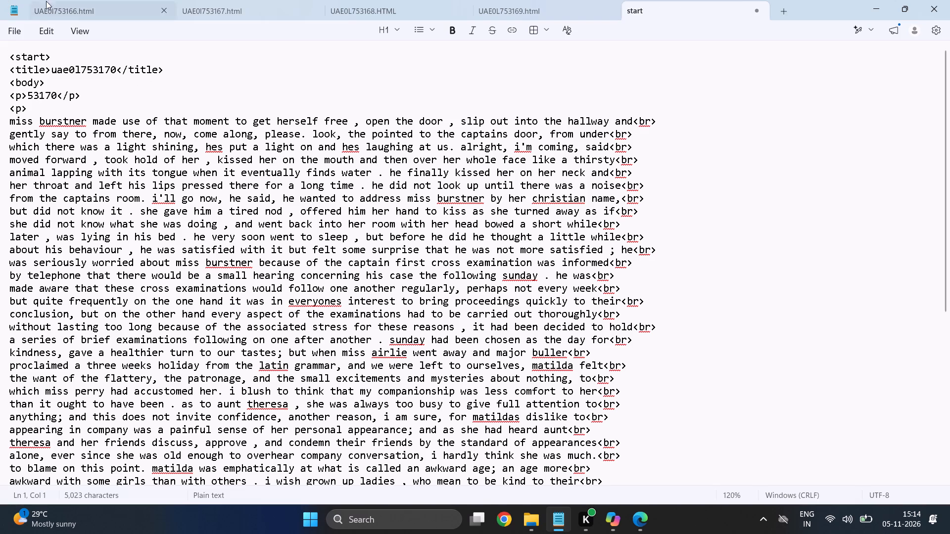
Save the transcription as UAE0L753170.HTML in the desktop folder 3-11-26.
{"action": "left_click", "coordinate": [44, 25]}
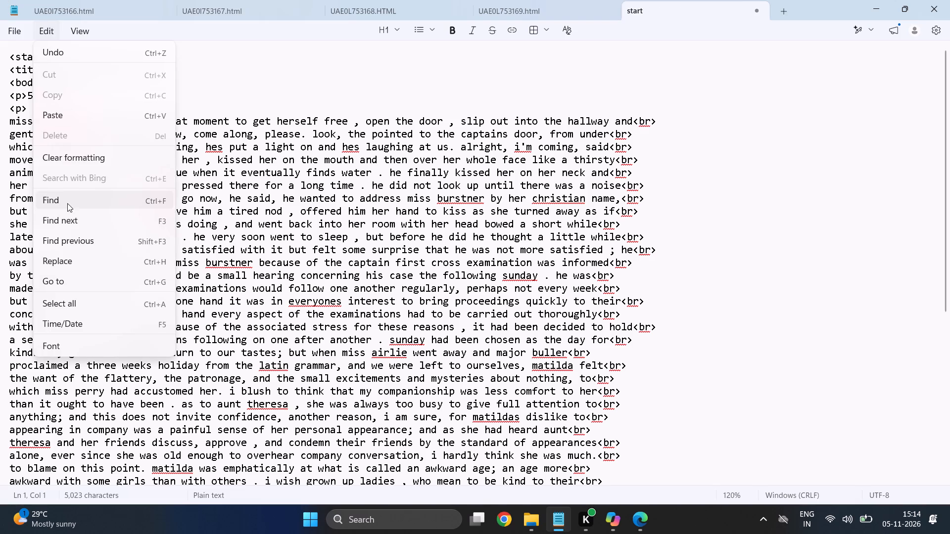
{"action": "left_click_drag", "start_coordinate": [264, 124], "coordinate": [98, 57]}
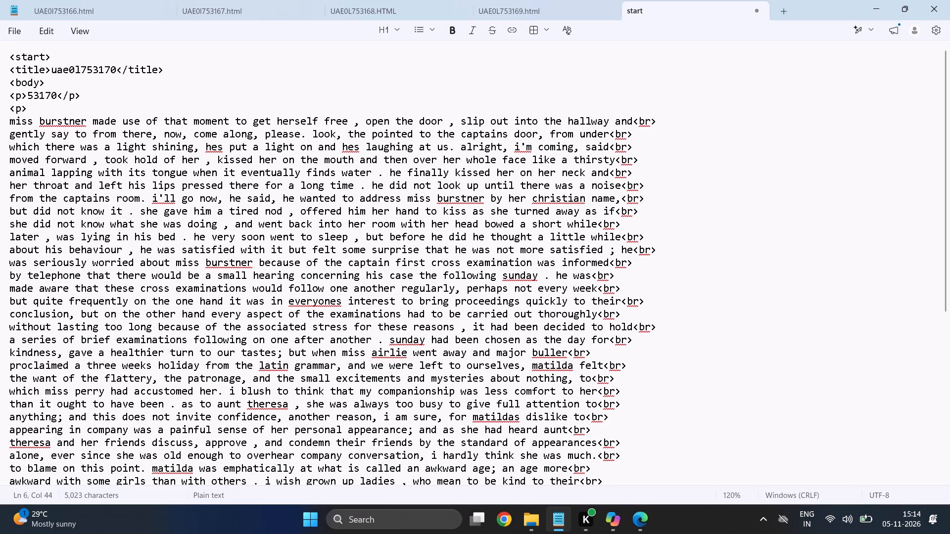
{"action": "left_click_drag", "start_coordinate": [98, 57], "coordinate": [17, 35]}
{"action": "left_click", "coordinate": [17, 35]}
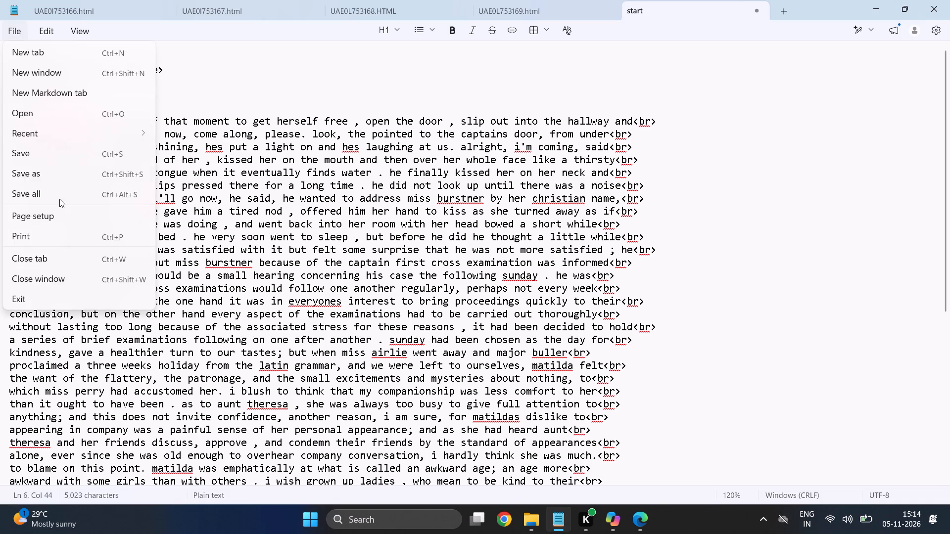
{"action": "left_click", "coordinate": [70, 181]}
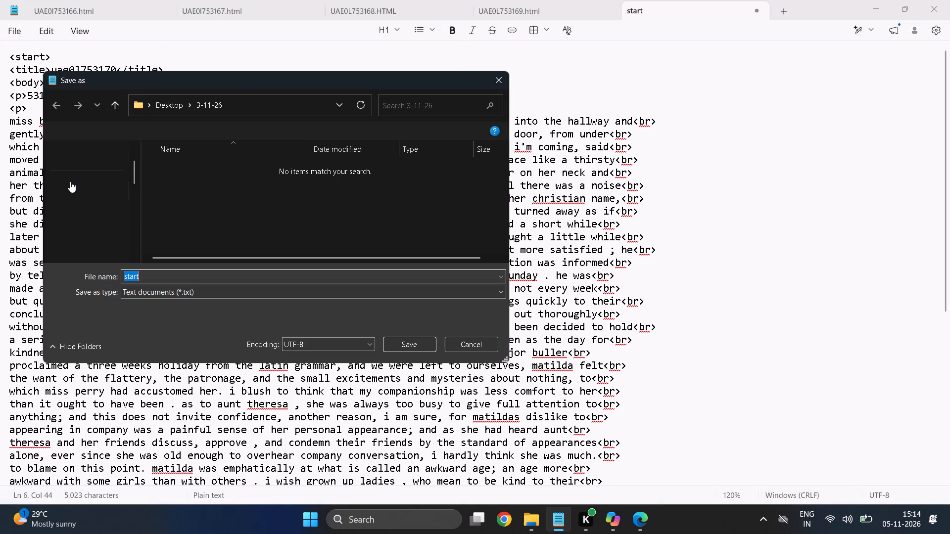
{"action": "key", "text": "BackSpace"}
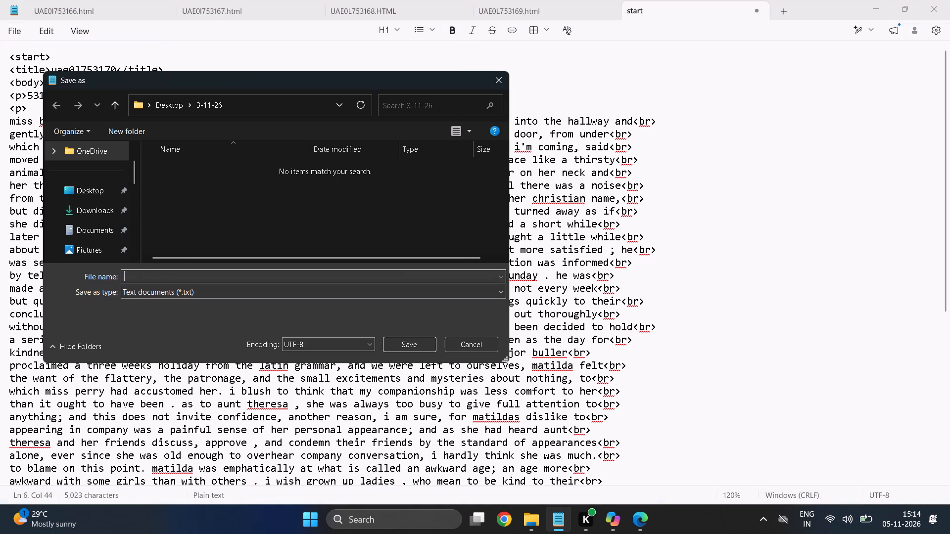
{"action": "type", "text": "UAE"}
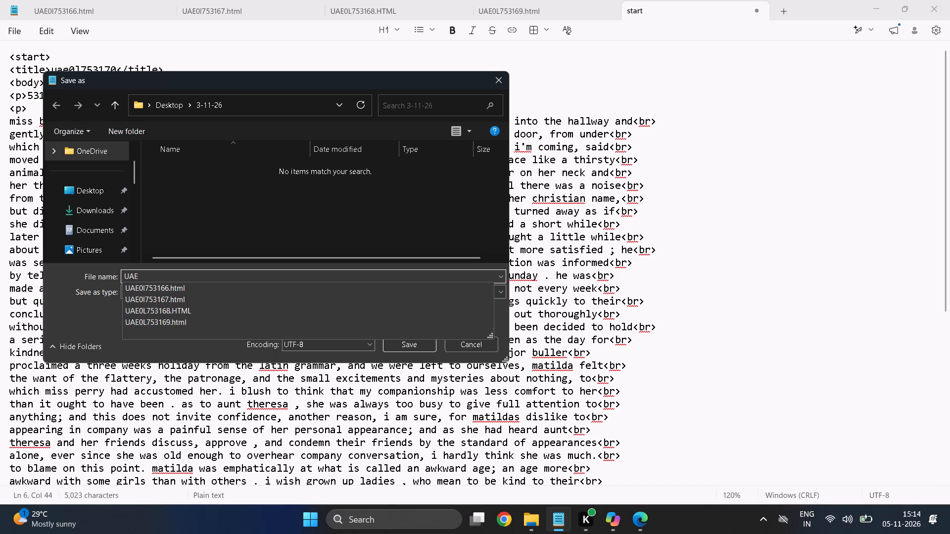
{"action": "key", "text": "o"}
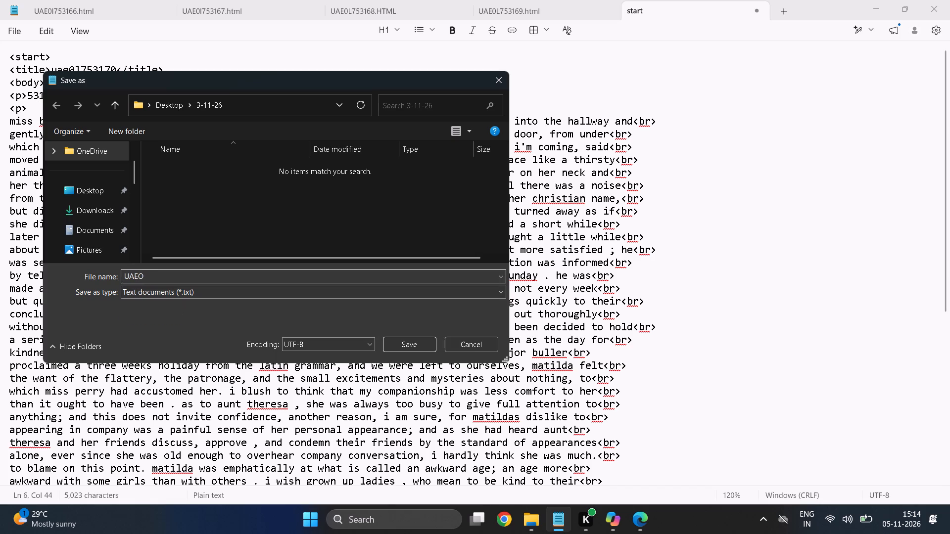
{"action": "key", "text": "BackSpace"}
{"action": "key", "text": "o"}
{"action": "key", "text": "BackSpace"}
{"action": "key", "text": "0"}
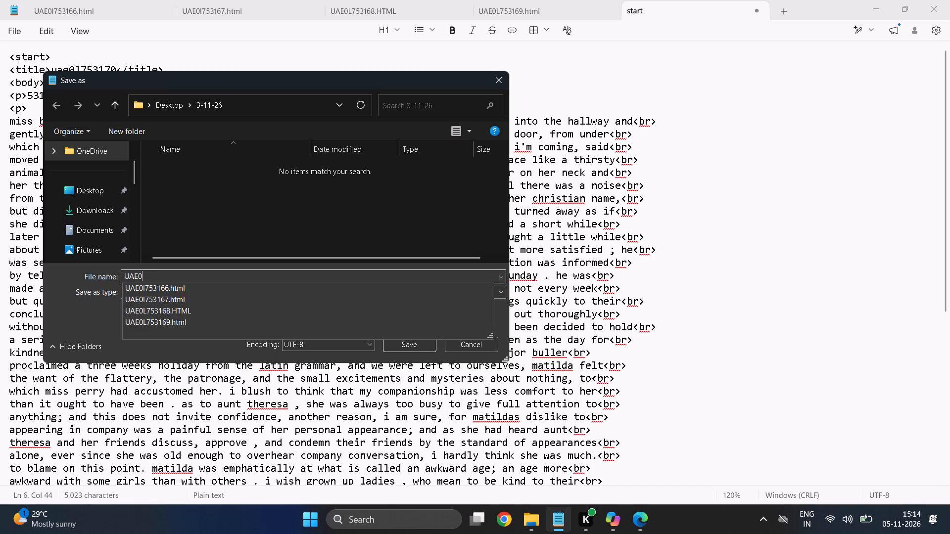
{"action": "type", "text": "L7"}
{"action": "type", "text": "53"}
{"action": "key", "text": "1"}
{"action": "key", "text": "7"}
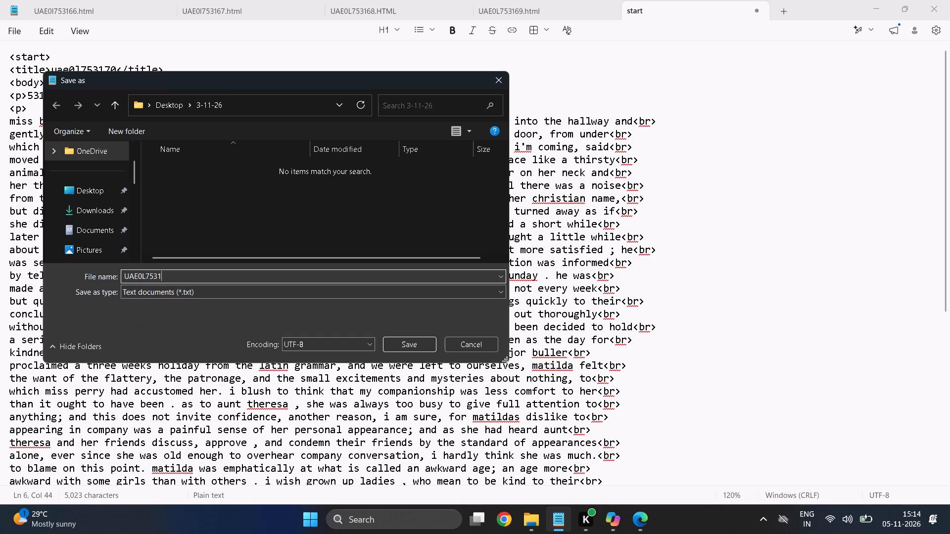
{"action": "type", "text": "0.MT"}
{"action": "key", "text": "BackSpace"}
{"action": "key", "text": "BackSpace"}
{"action": "type", "text": "HTML"}
{"action": "left_click", "coordinate": [410, 343]}
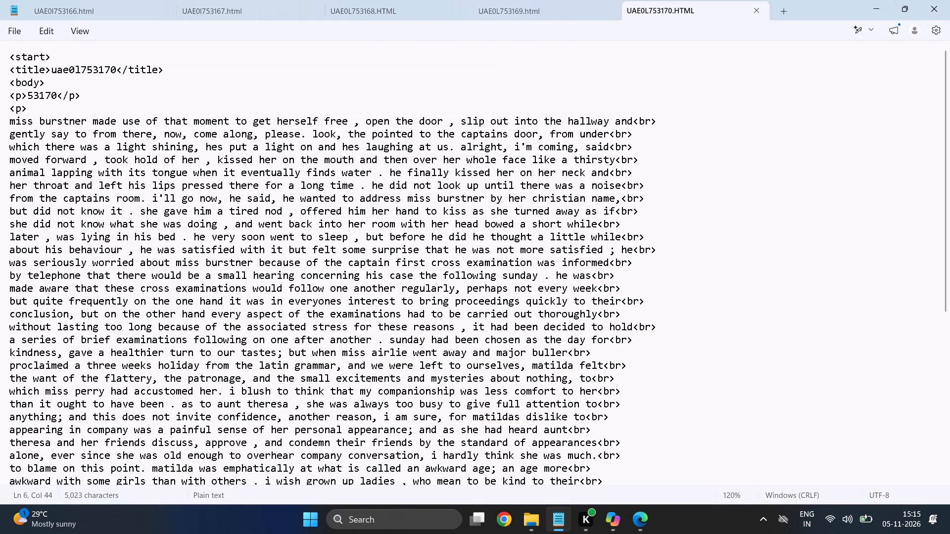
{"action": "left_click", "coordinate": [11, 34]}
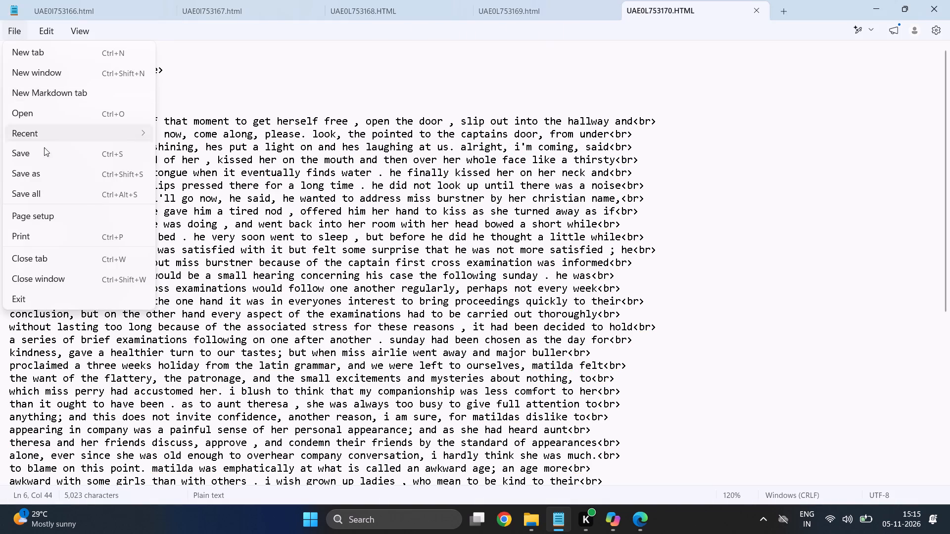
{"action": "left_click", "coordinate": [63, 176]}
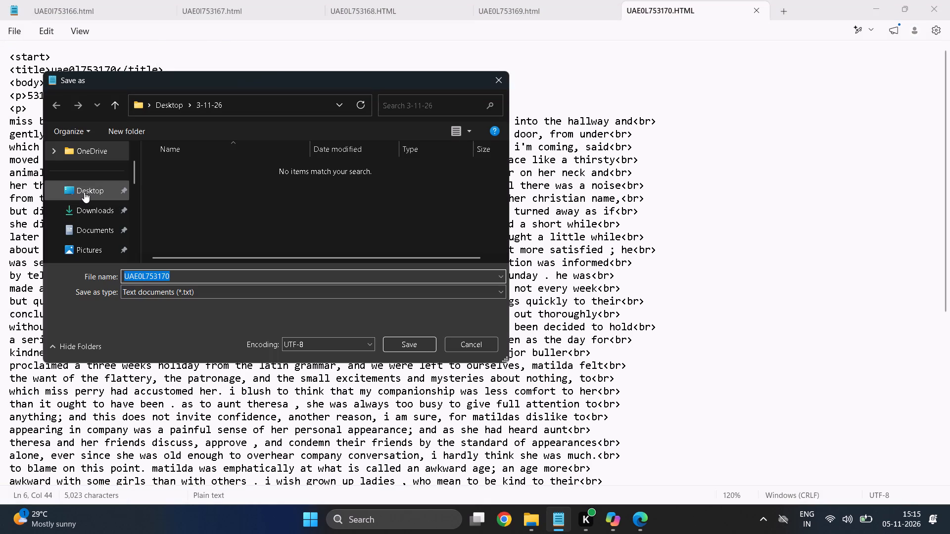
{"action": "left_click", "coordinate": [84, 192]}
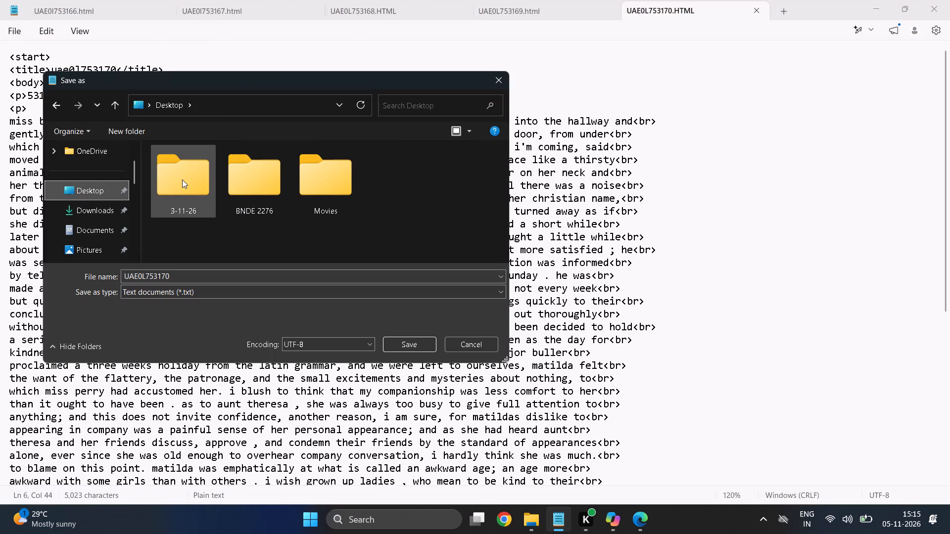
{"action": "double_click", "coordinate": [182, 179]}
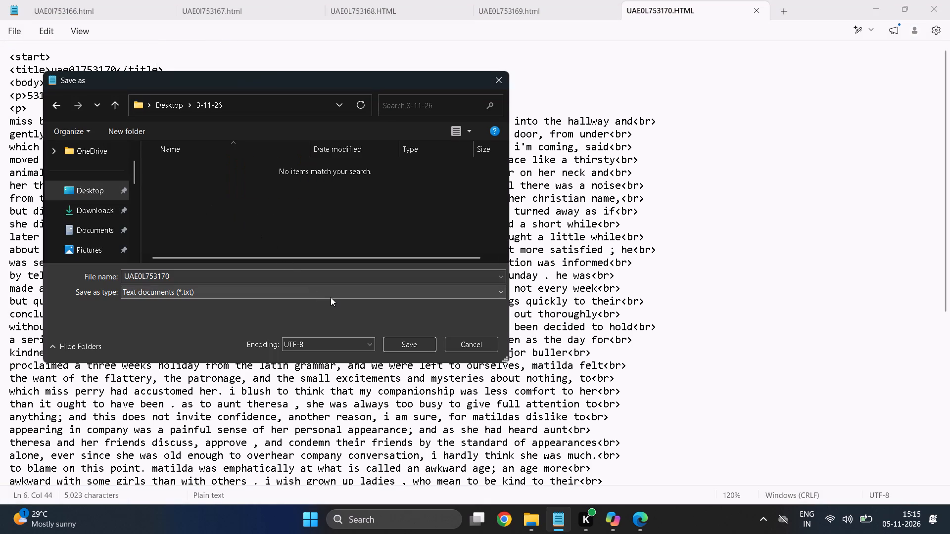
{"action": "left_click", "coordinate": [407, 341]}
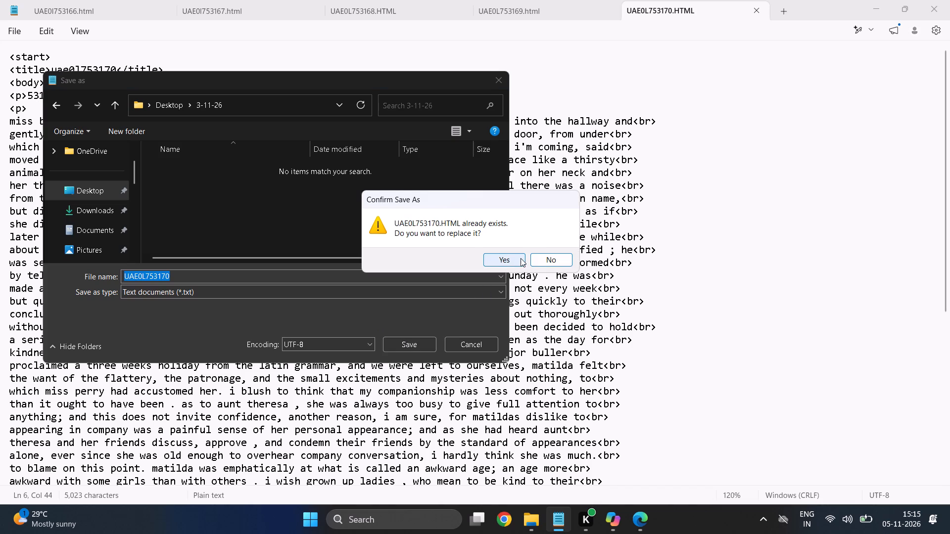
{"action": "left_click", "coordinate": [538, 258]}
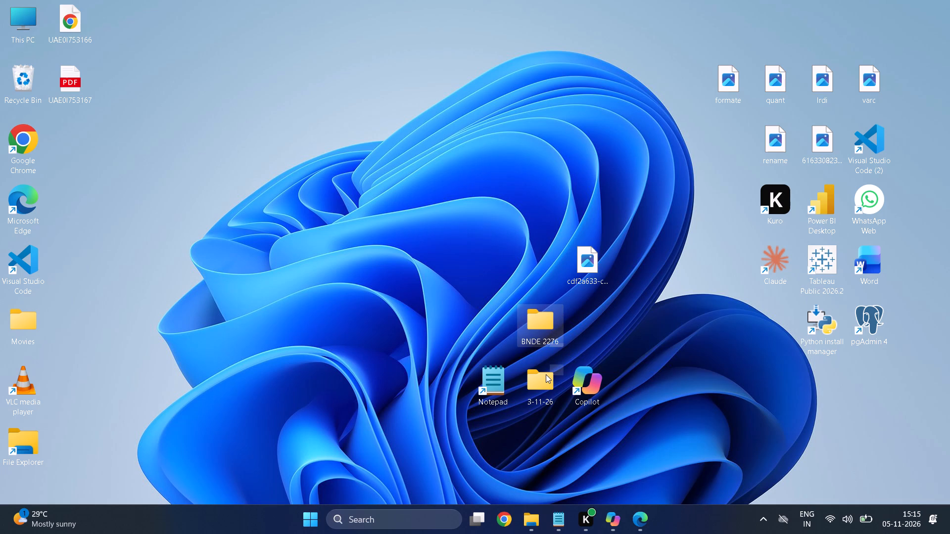
Open the desktop folder 3-11-26 to check the saved HTML files.
{"action": "double_click", "coordinate": [546, 374]}
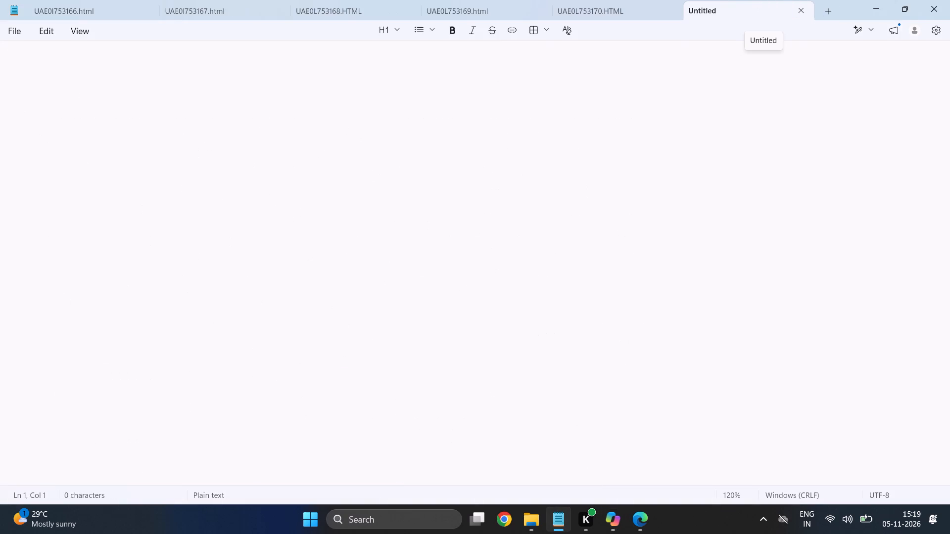
{"action": "left_click", "coordinate": [583, 152]}
{"action": "key", "text": "ctrl+v"}
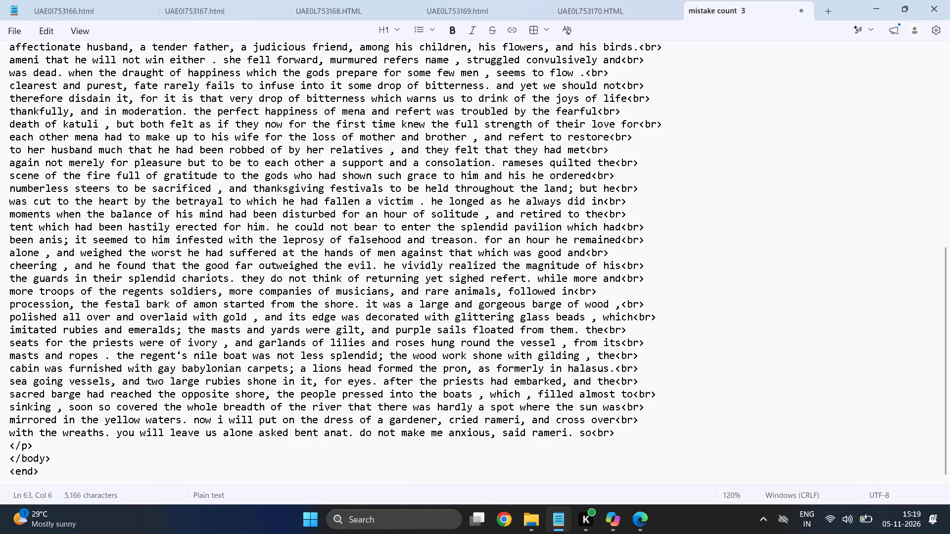
{"action": "scroll", "coordinate": [625, 330], "scroll_direction": "up", "scroll_amount": 3}
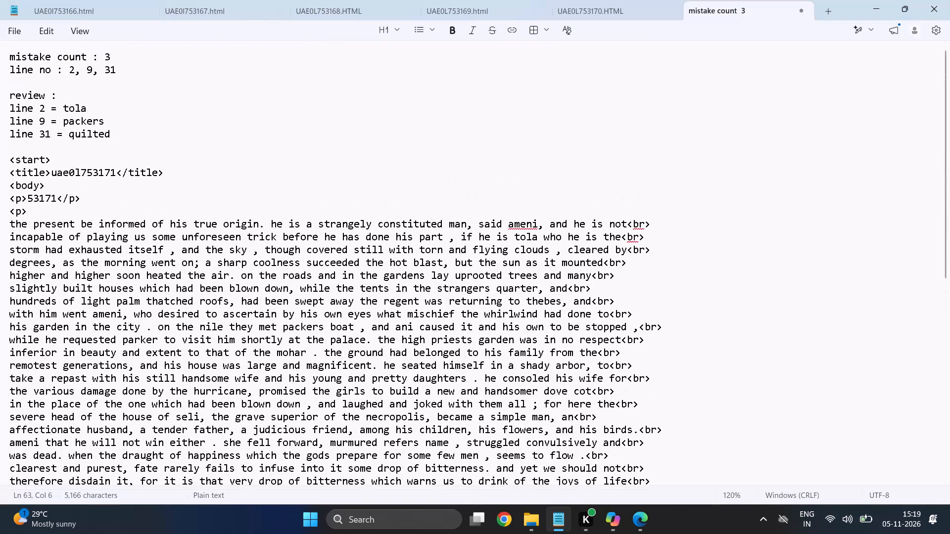
{"action": "scroll", "coordinate": [625, 330], "scroll_direction": "down", "scroll_amount": 6}
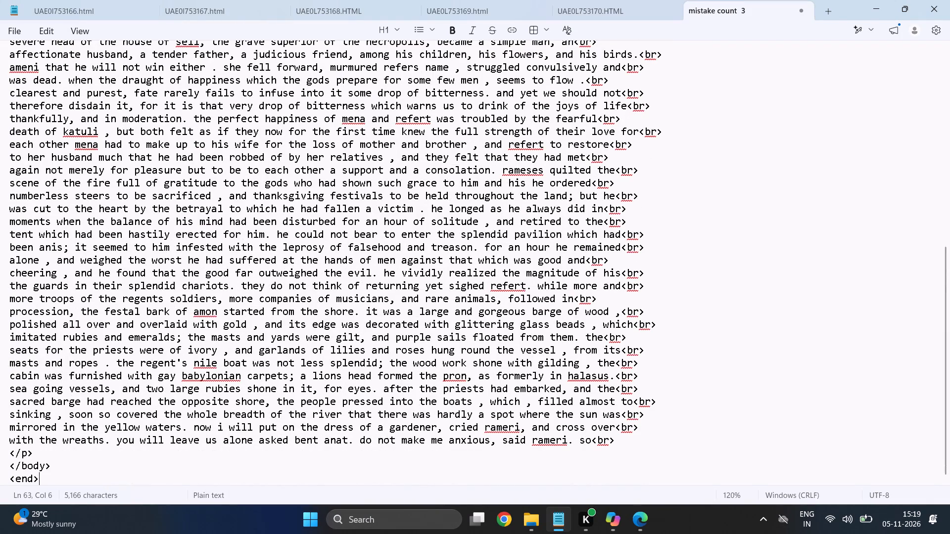
{"action": "scroll", "coordinate": [440, 294], "scroll_direction": "up", "scroll_amount": 3}
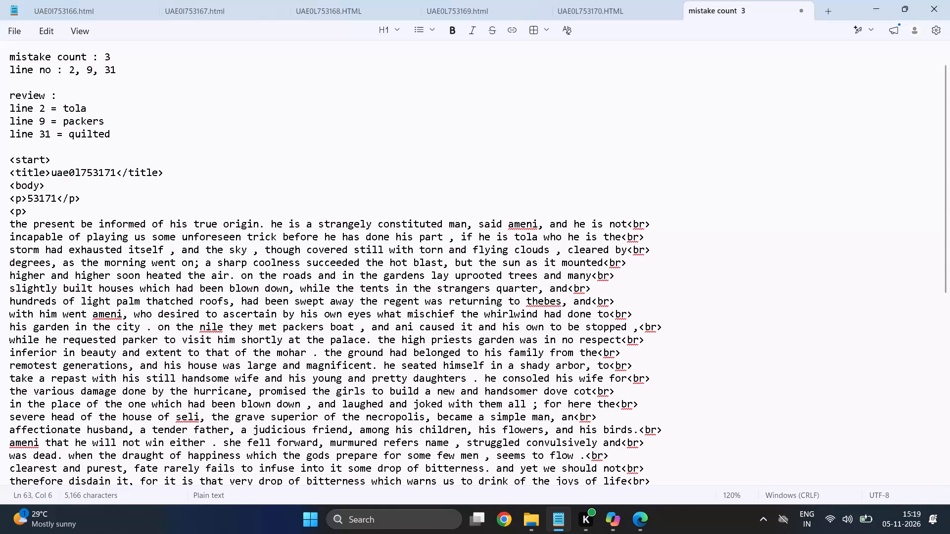
{"action": "left_click", "coordinate": [10, 162]}
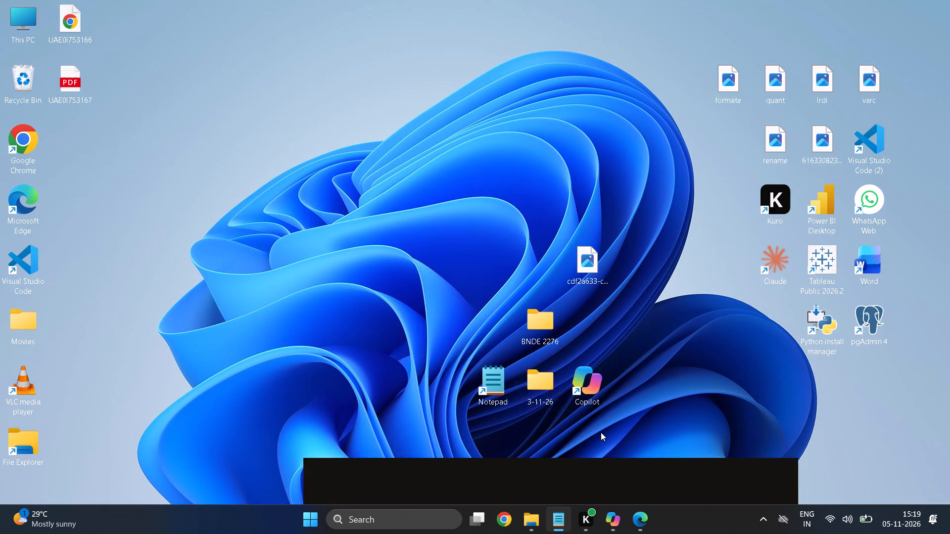
{"action": "double_click", "coordinate": [542, 332]}
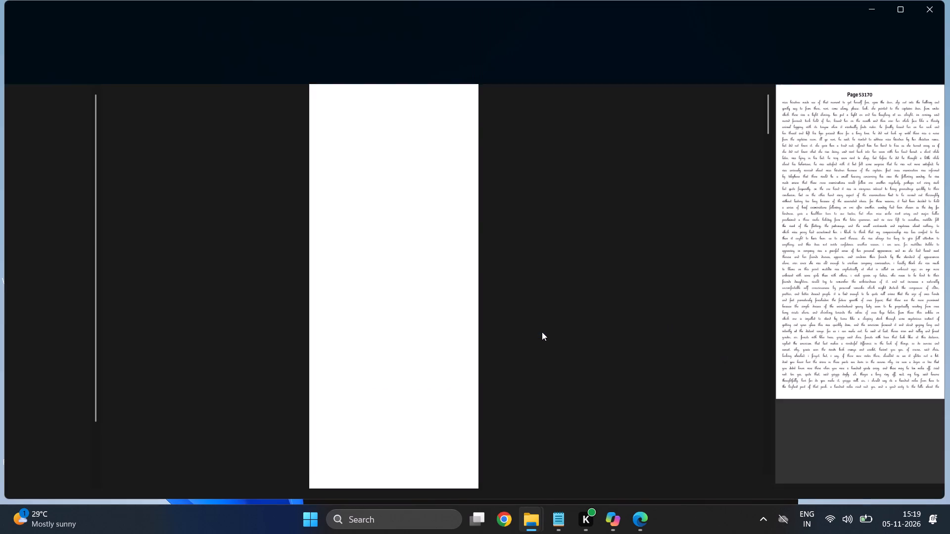
{"action": "double_click", "coordinate": [294, 208]}
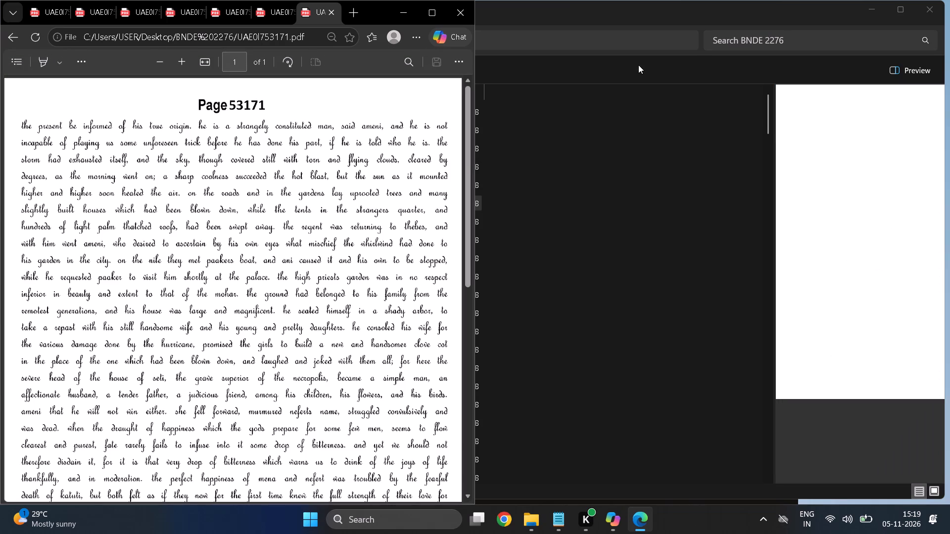
{"action": "left_click", "coordinate": [879, 6]}
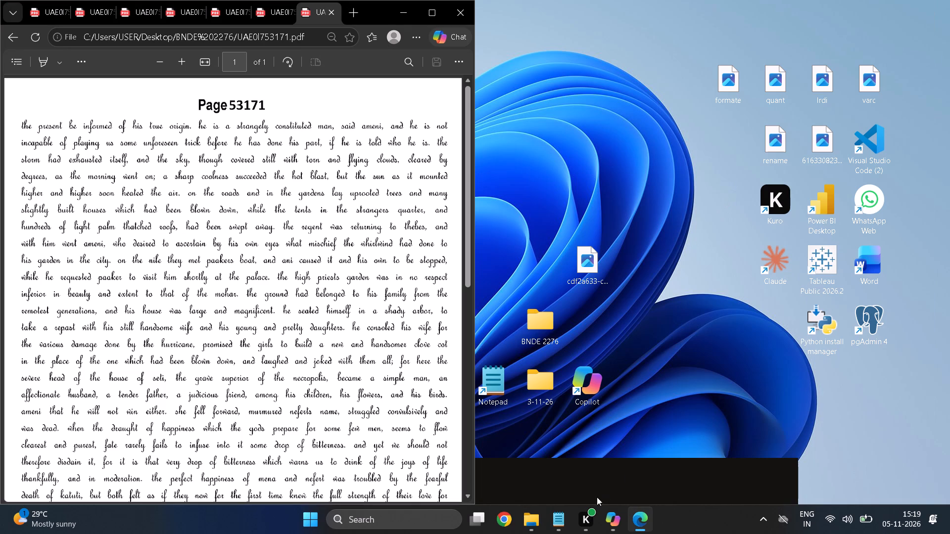
{"action": "left_click", "coordinate": [566, 521]}
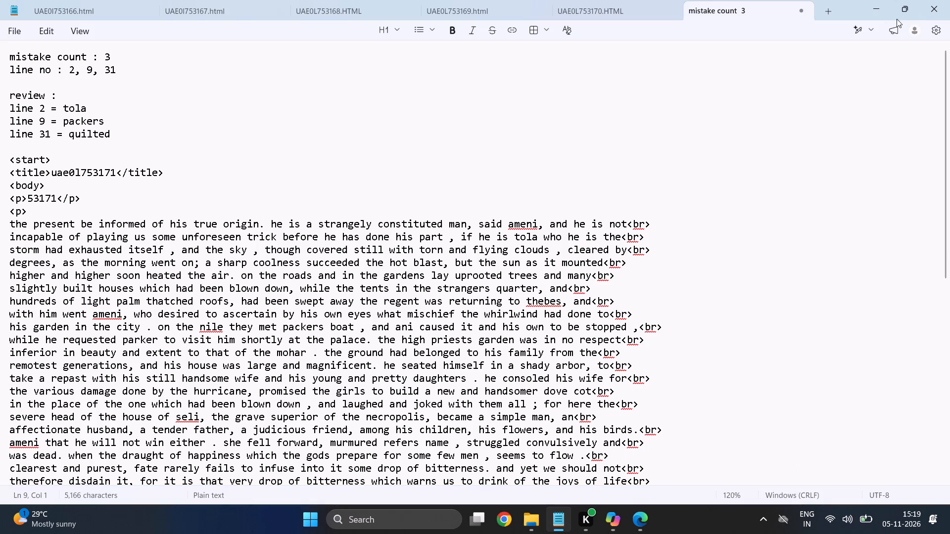
{"action": "left_click", "coordinate": [857, 78]}
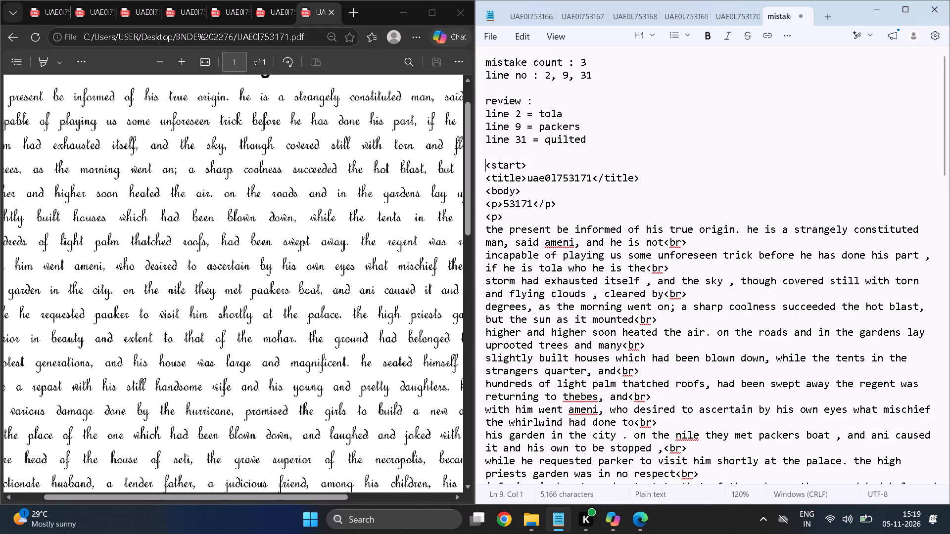
Check line 2 of the UAE0I753171 scan and correct "tola" to "told" in the transcription.
{"action": "scroll", "coordinate": [133, 178], "scroll_direction": "up", "scroll_amount": 1}
{"action": "scroll", "coordinate": [133, 178], "scroll_direction": "left", "scroll_amount": 1}
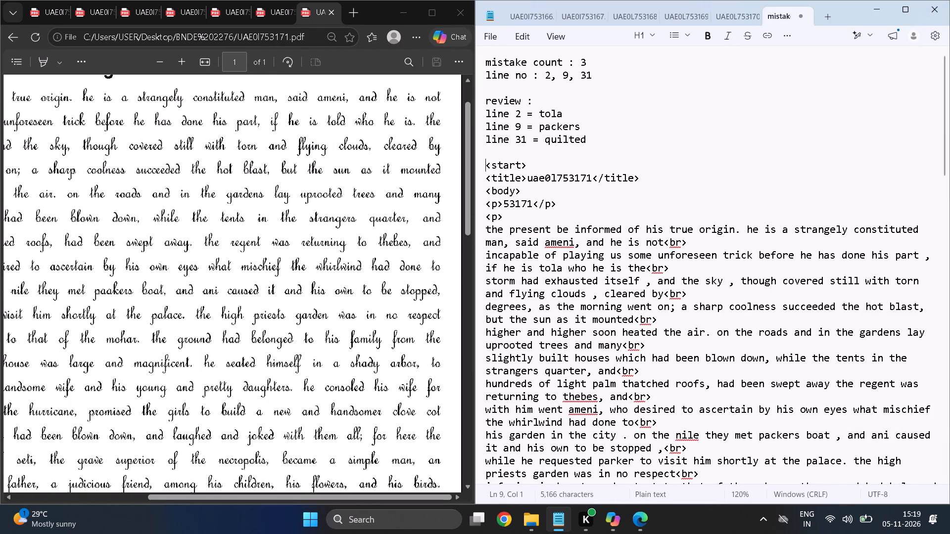
{"action": "scroll", "coordinate": [332, 149], "scroll_direction": "up", "scroll_amount": 1}
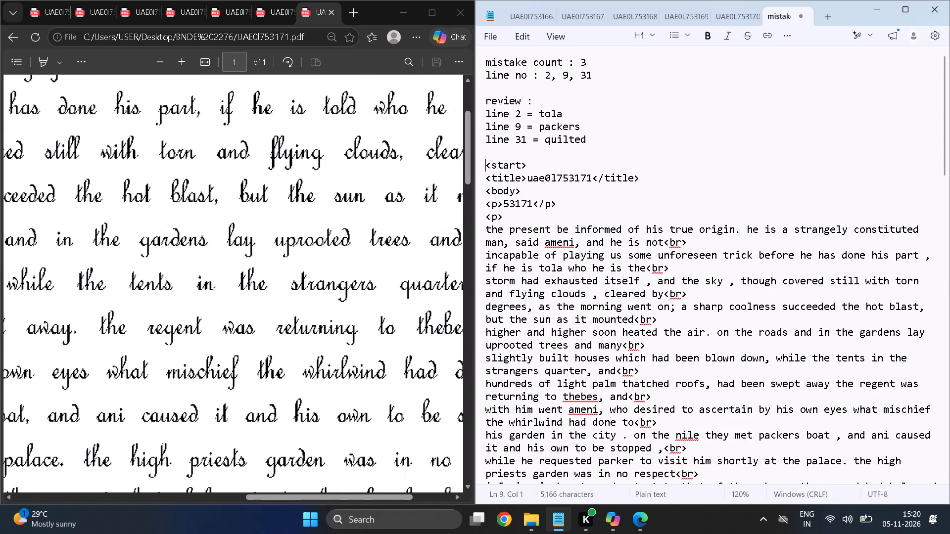
{"action": "scroll", "coordinate": [298, 153], "scroll_direction": "right", "scroll_amount": 1}
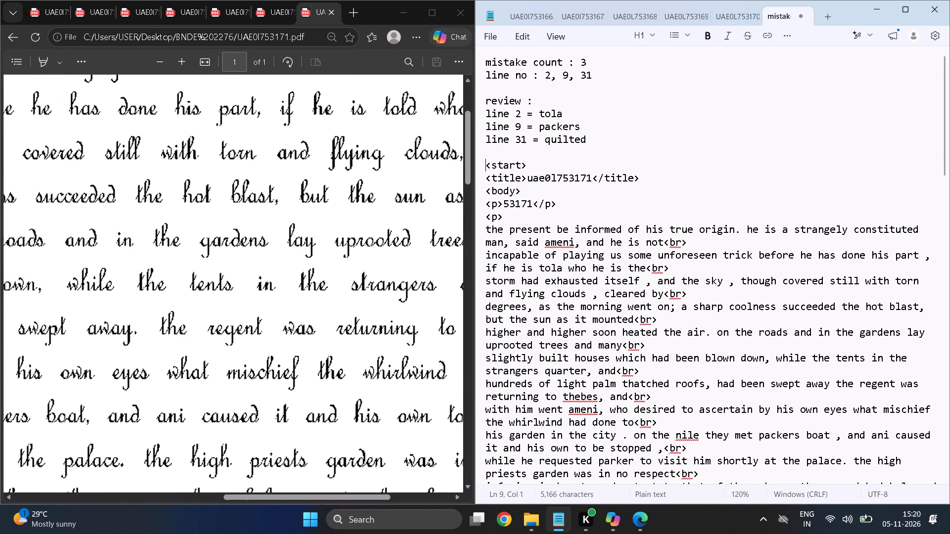
{"action": "scroll", "coordinate": [298, 153], "scroll_direction": "right", "scroll_amount": 1}
{"action": "scroll", "coordinate": [298, 153], "scroll_direction": "left", "scroll_amount": 1}
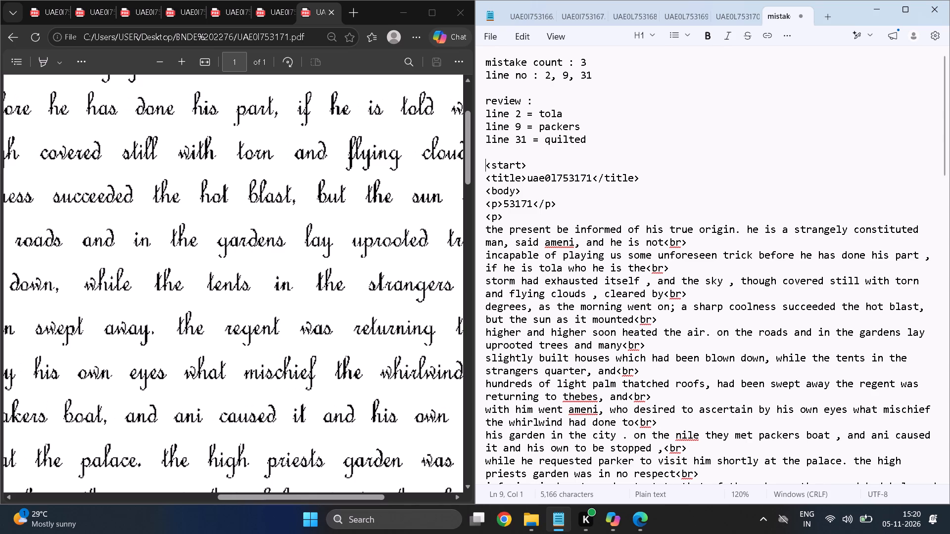
{"action": "scroll", "coordinate": [298, 153], "scroll_direction": "left", "scroll_amount": 2}
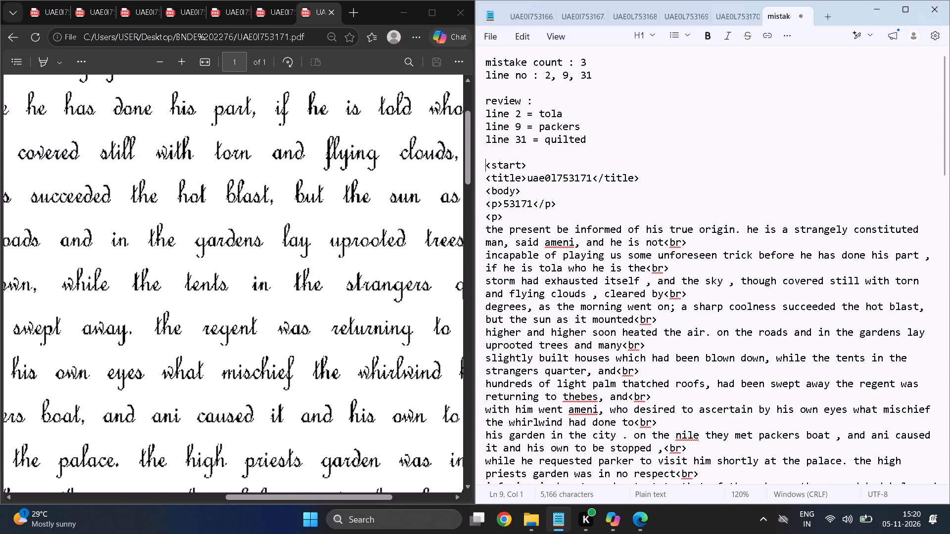
{"action": "scroll", "coordinate": [298, 153], "scroll_direction": "left", "scroll_amount": 2}
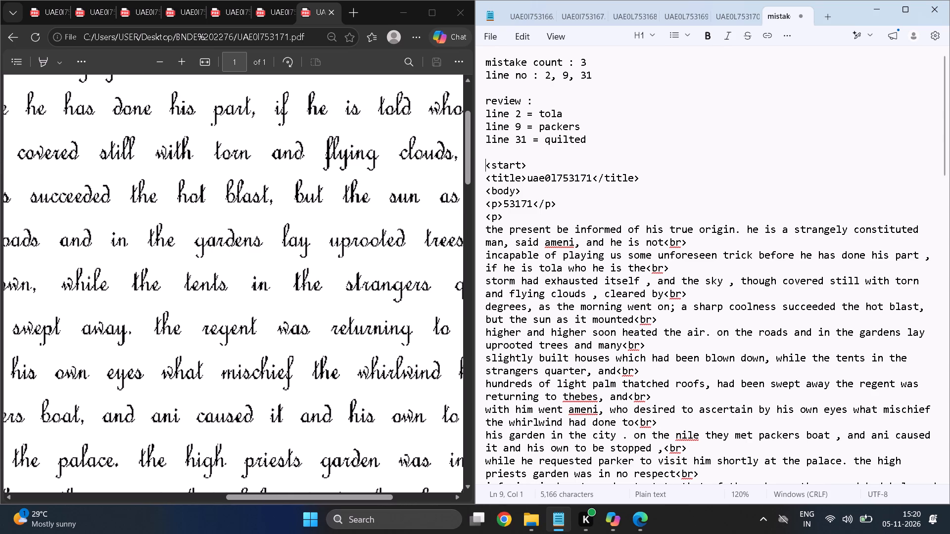
{"action": "scroll", "coordinate": [298, 153], "scroll_direction": "left", "scroll_amount": 7}
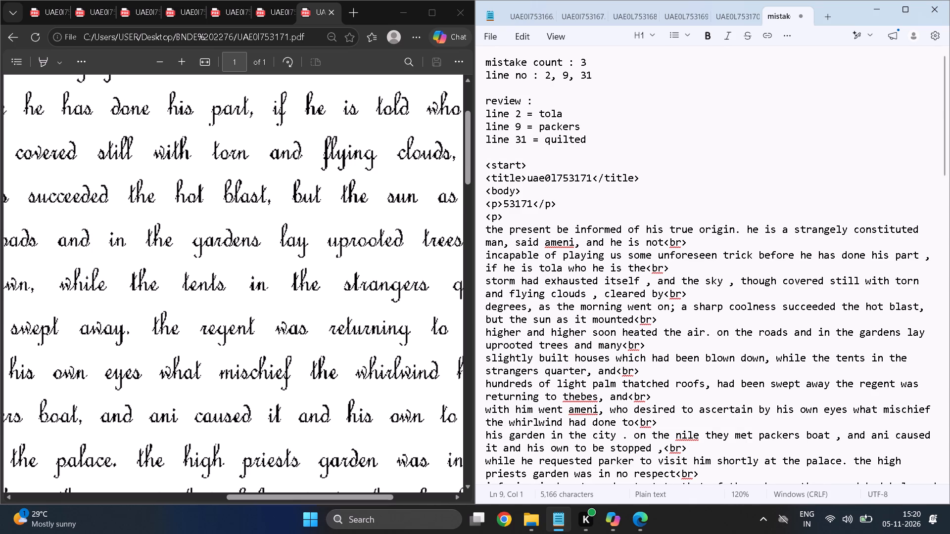
{"action": "scroll", "coordinate": [298, 153], "scroll_direction": "left", "scroll_amount": 3}
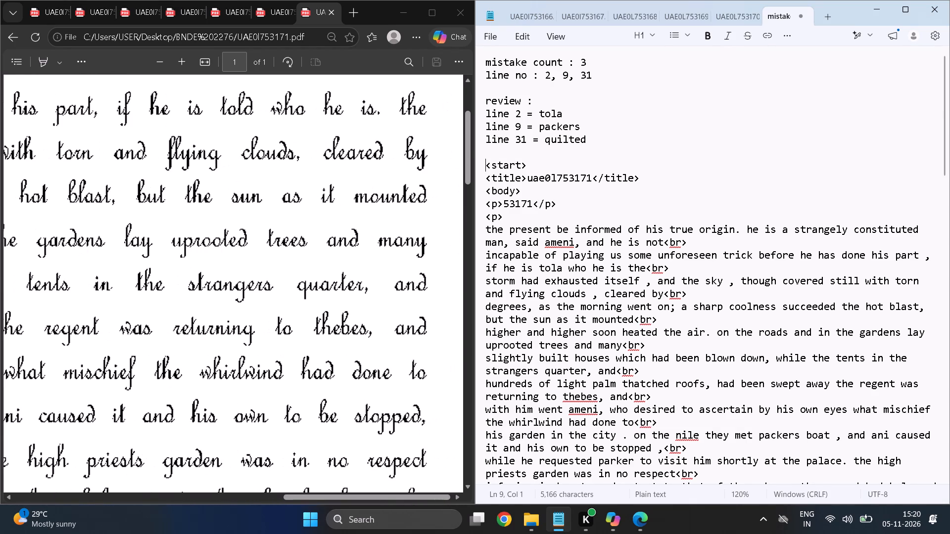
{"action": "scroll", "coordinate": [298, 153], "scroll_direction": "left", "scroll_amount": 1}
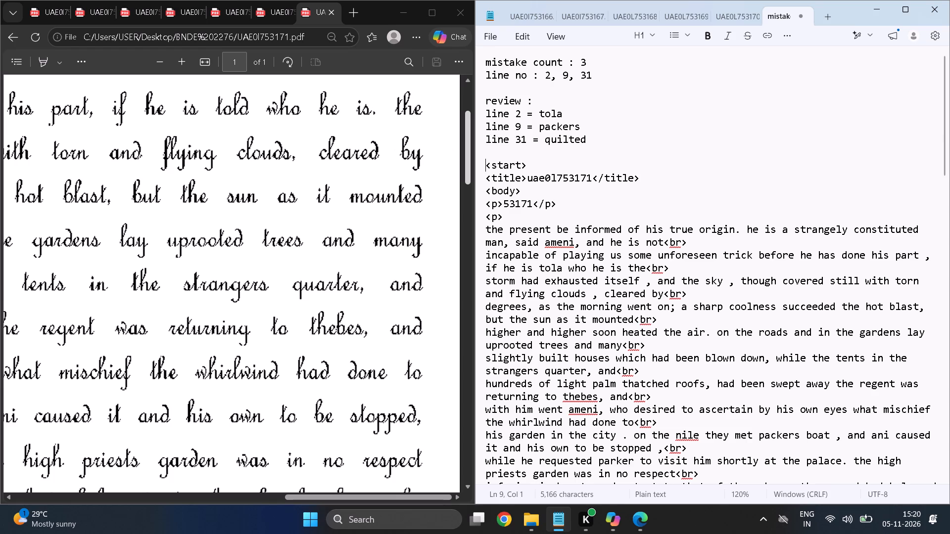
{"action": "left_click", "coordinate": [561, 269]}
{"action": "key", "text": "BackSpace"}
{"action": "key", "text": "d"}
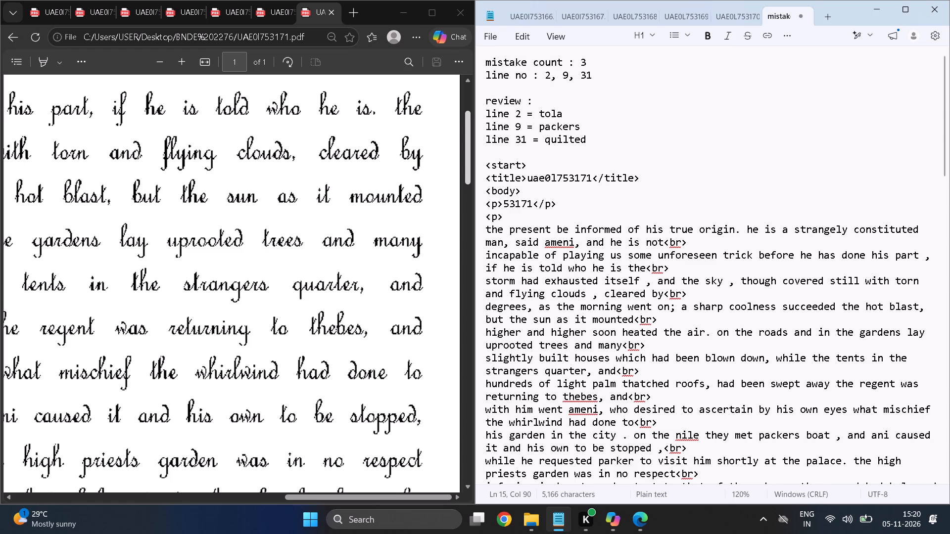
Check line 9 of the scan and correct "packers" to "paakers" in the transcription.
{"action": "scroll", "coordinate": [302, 168], "scroll_direction": "right", "scroll_amount": 6}
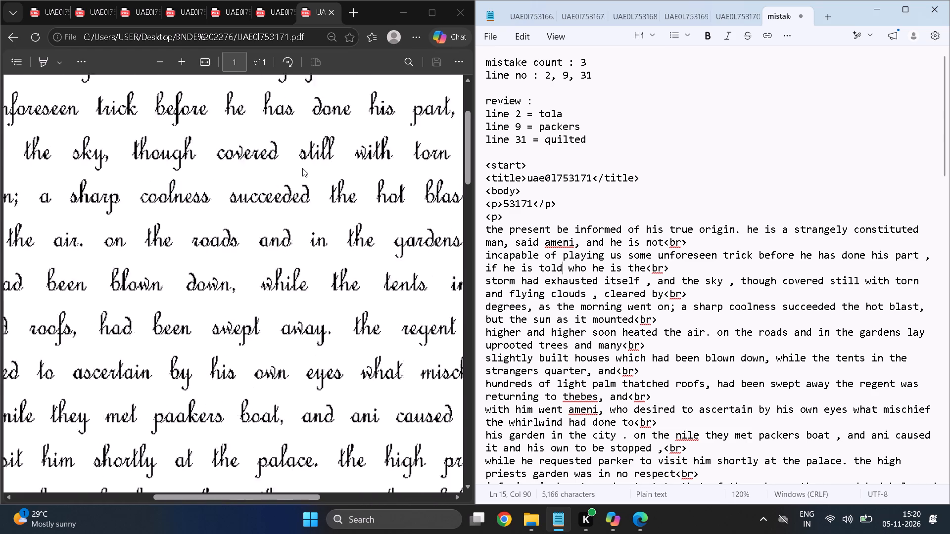
{"action": "scroll", "coordinate": [302, 168], "scroll_direction": "right", "scroll_amount": 5}
{"action": "scroll", "coordinate": [178, 169], "scroll_direction": "up", "scroll_amount": 1}
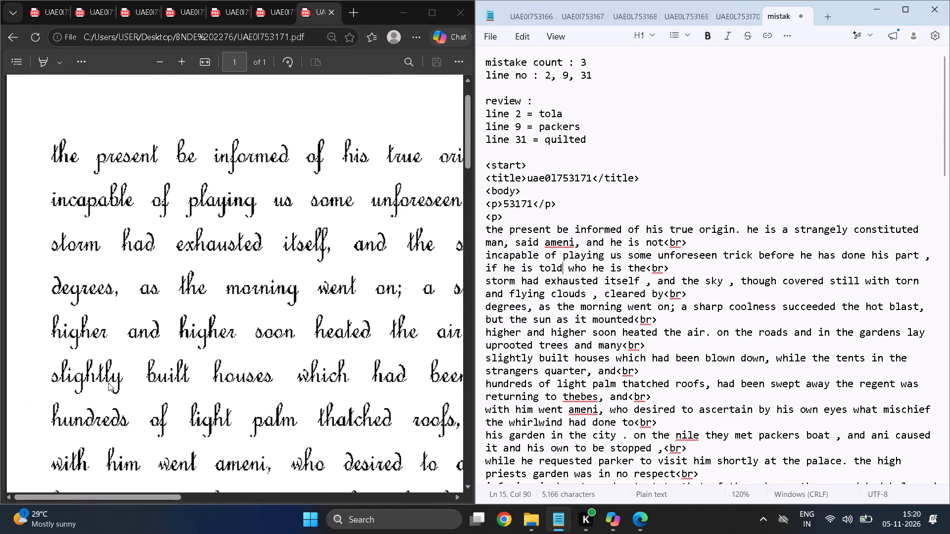
{"action": "scroll", "coordinate": [108, 383], "scroll_direction": "down", "scroll_amount": 2}
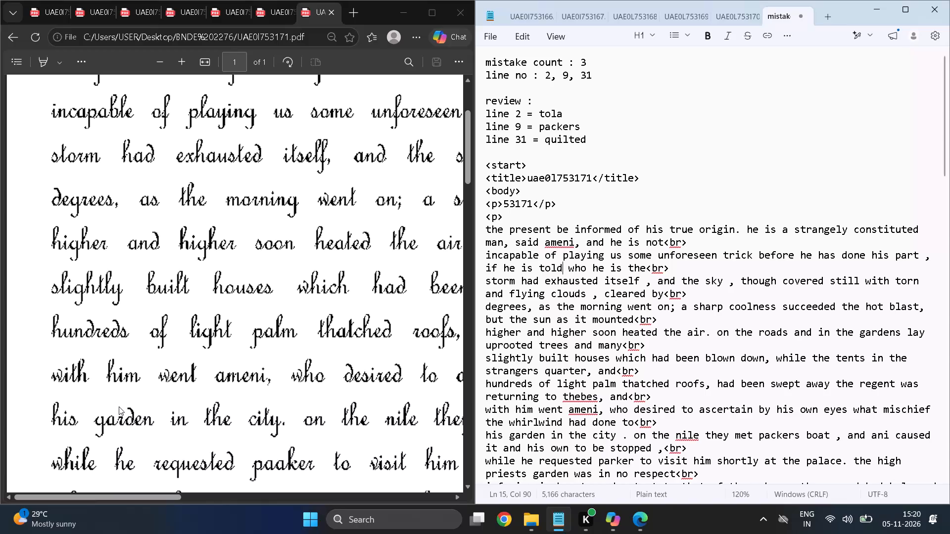
{"action": "scroll", "coordinate": [124, 411], "scroll_direction": "left", "scroll_amount": 4}
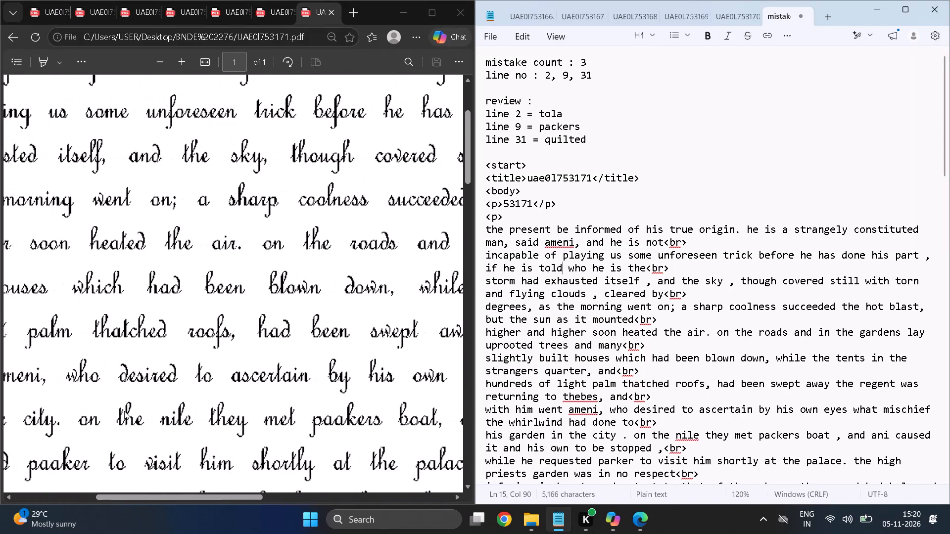
{"action": "scroll", "coordinate": [124, 411], "scroll_direction": "left", "scroll_amount": 2}
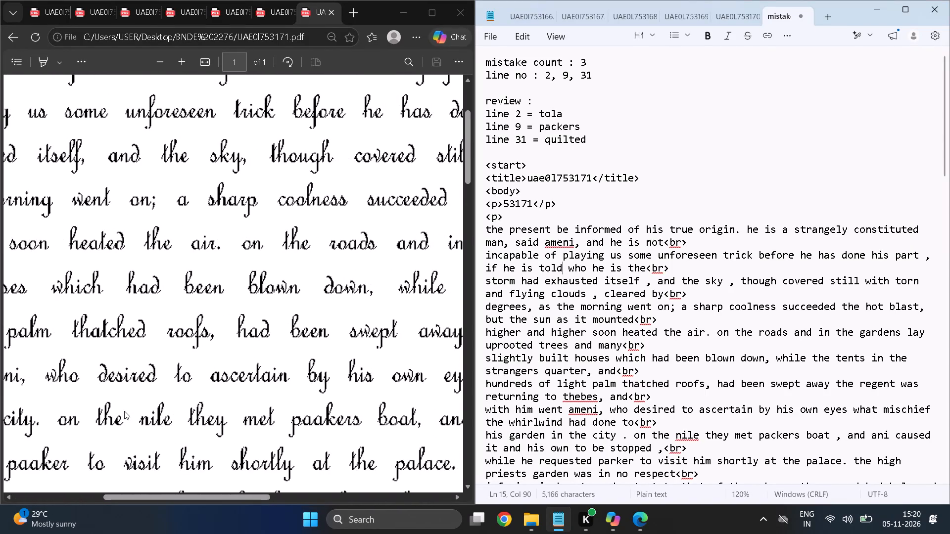
{"action": "scroll", "coordinate": [124, 411], "scroll_direction": "left", "scroll_amount": 2}
{"action": "scroll", "coordinate": [317, 397], "scroll_direction": "right", "scroll_amount": 4}
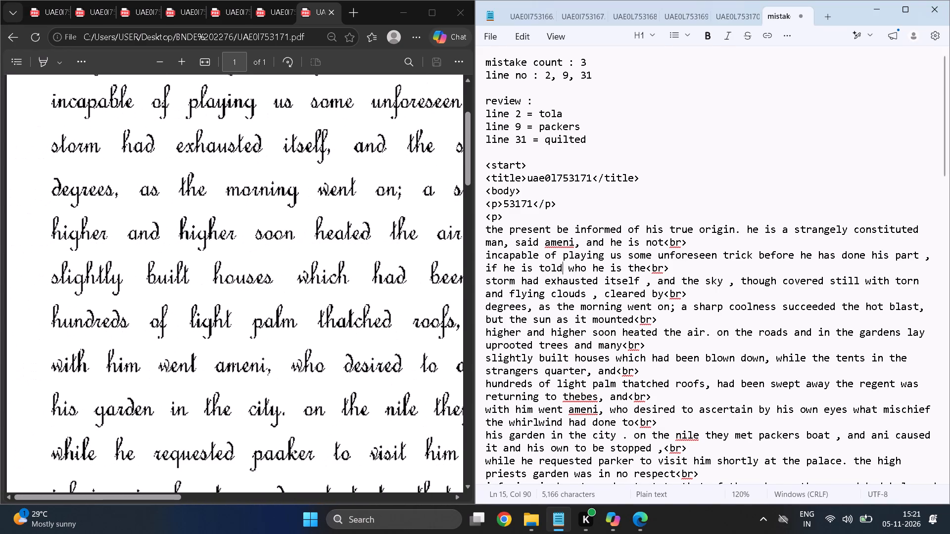
{"action": "scroll", "coordinate": [317, 397], "scroll_direction": "right", "scroll_amount": 1}
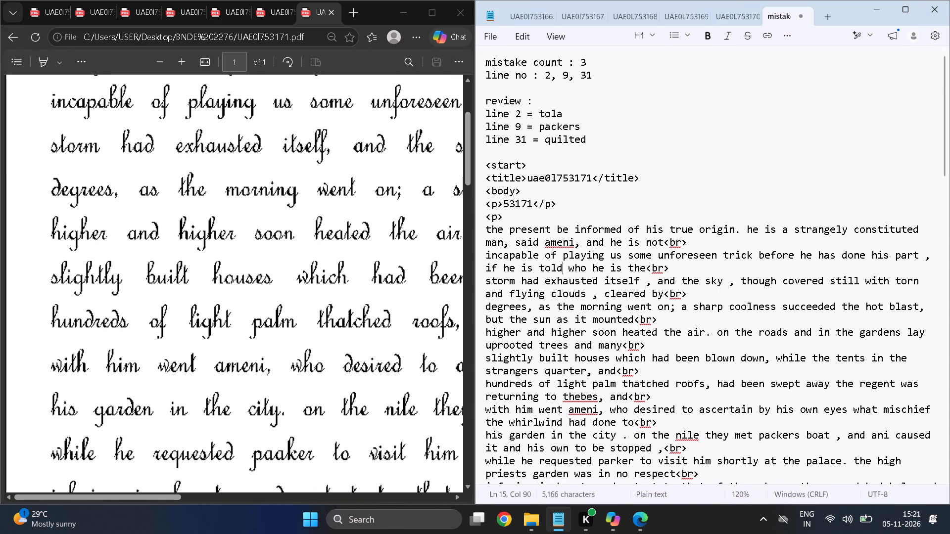
{"action": "left_click", "coordinate": [777, 437]}
{"action": "key", "text": "BackSpace"}
{"action": "key", "text": "BackSpace"}
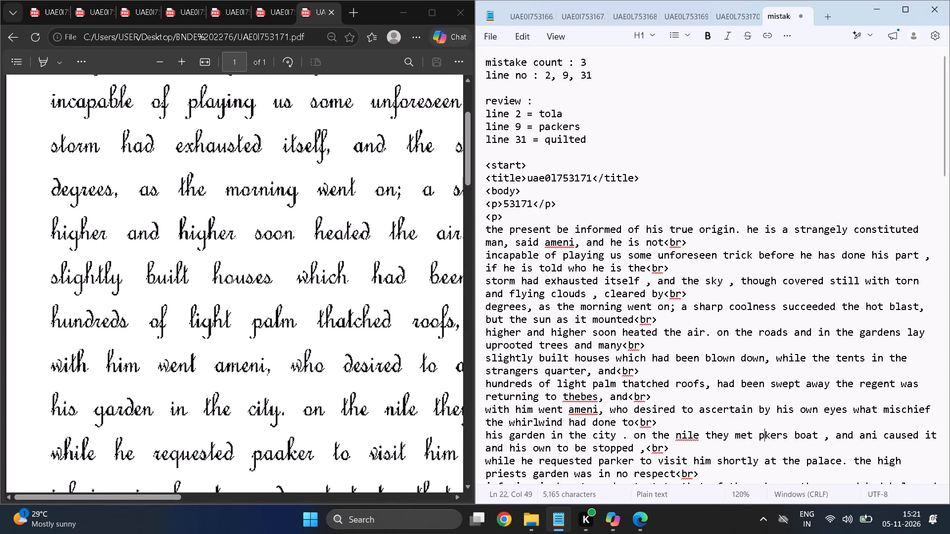
{"action": "key", "text": "a"}
{"action": "key", "text": "a"}
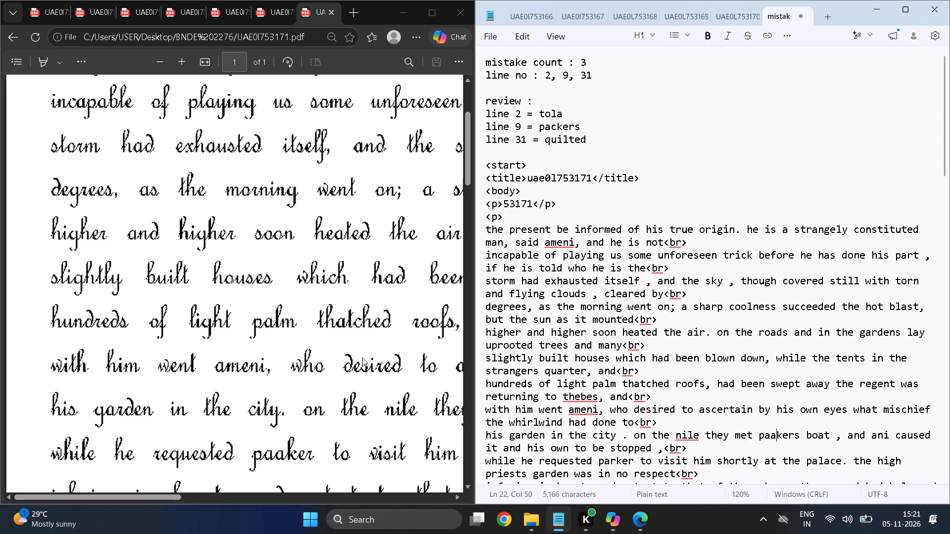
{"action": "scroll", "coordinate": [359, 398], "scroll_direction": "left", "scroll_amount": 4}
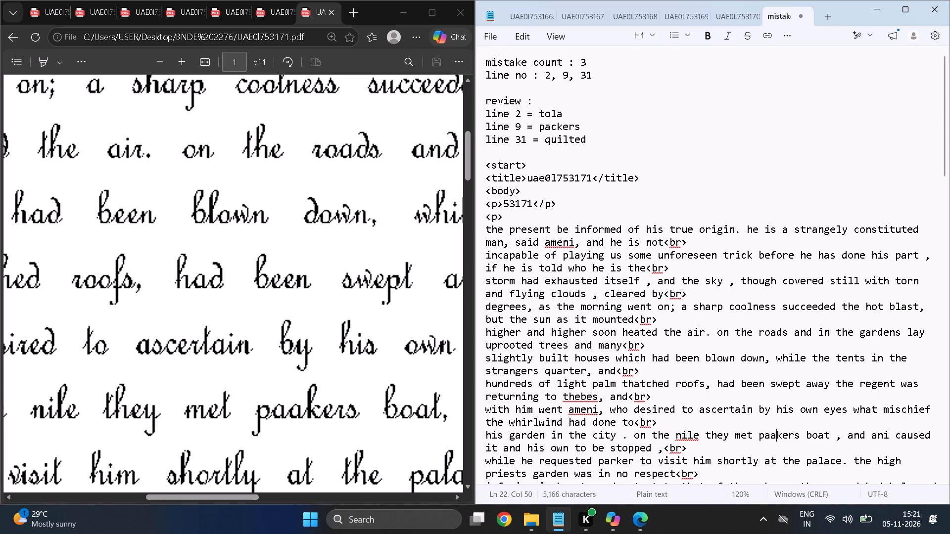
{"action": "left_click", "coordinate": [616, 523]}
Read down the UAE0I753171 scan from line 9 to the lines beginning "death of katuti" to find the passage flagged as line 31.
{"action": "scroll", "coordinate": [129, 314], "scroll_direction": "right", "scroll_amount": 5}
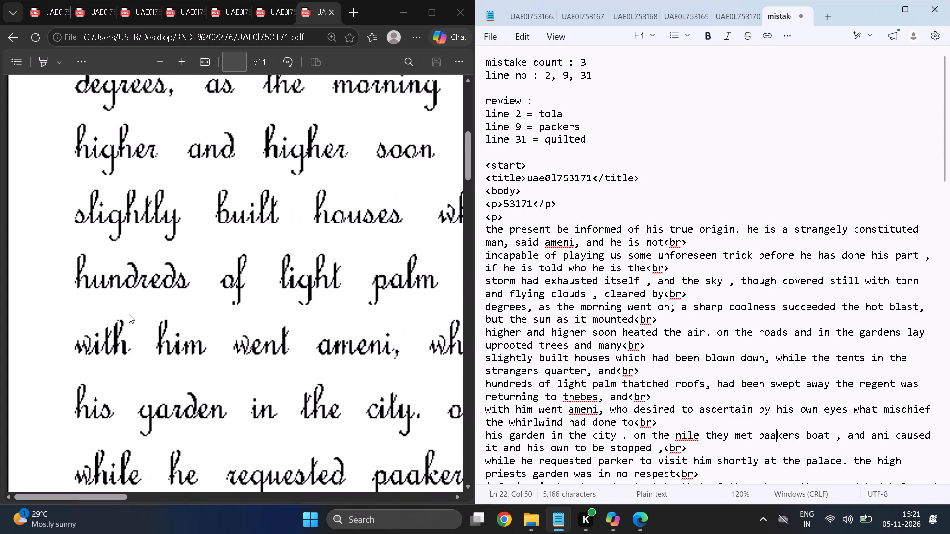
{"action": "scroll", "coordinate": [129, 314], "scroll_direction": "down", "scroll_amount": 1}
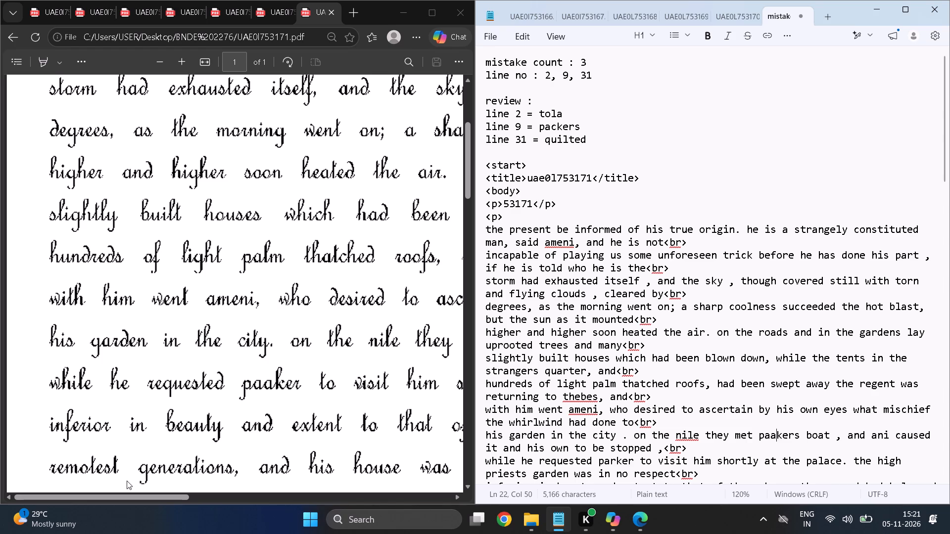
{"action": "scroll", "coordinate": [126, 469], "scroll_direction": "down", "scroll_amount": 5}
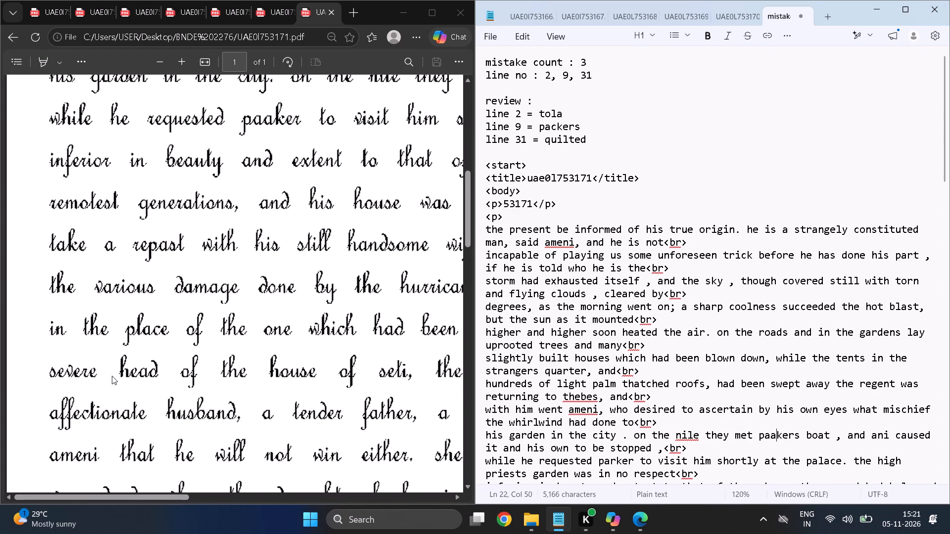
{"action": "scroll", "coordinate": [110, 446], "scroll_direction": "down", "scroll_amount": 3}
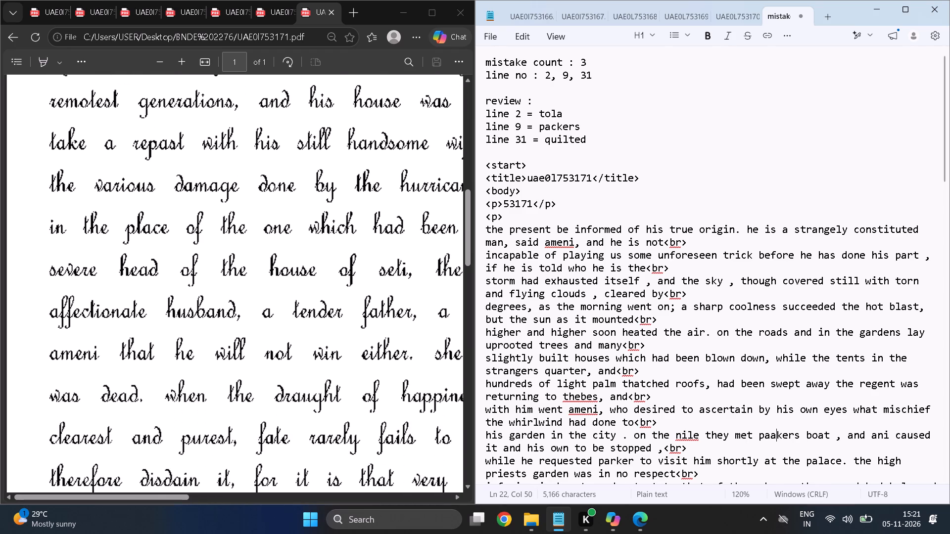
{"action": "scroll", "coordinate": [116, 447], "scroll_direction": "down", "scroll_amount": 2}
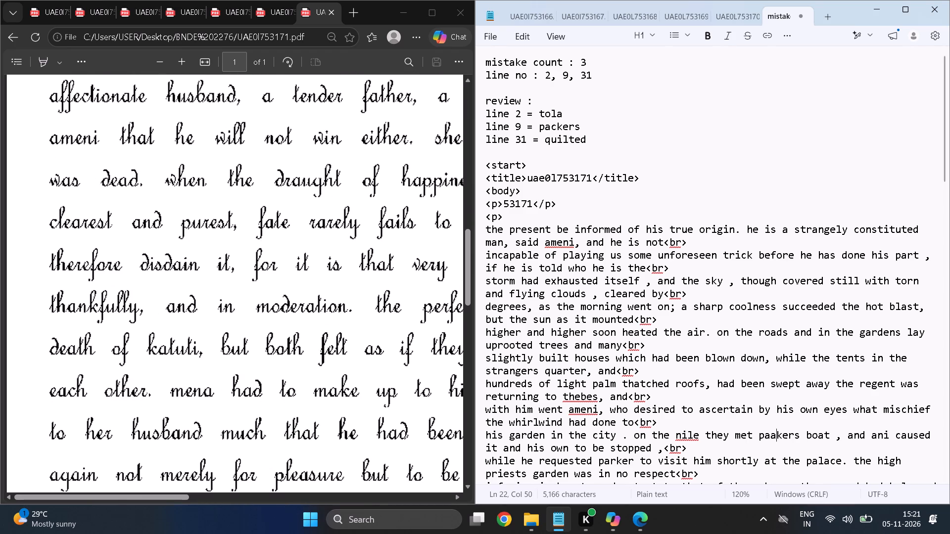
{"action": "scroll", "coordinate": [115, 475], "scroll_direction": "down", "scroll_amount": 2}
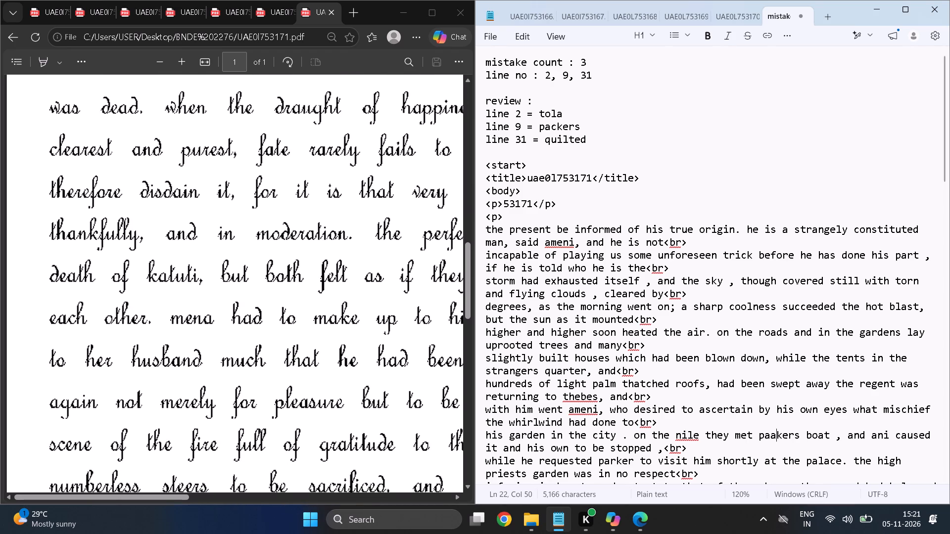
{"action": "scroll", "coordinate": [122, 453], "scroll_direction": "down", "scroll_amount": 3}
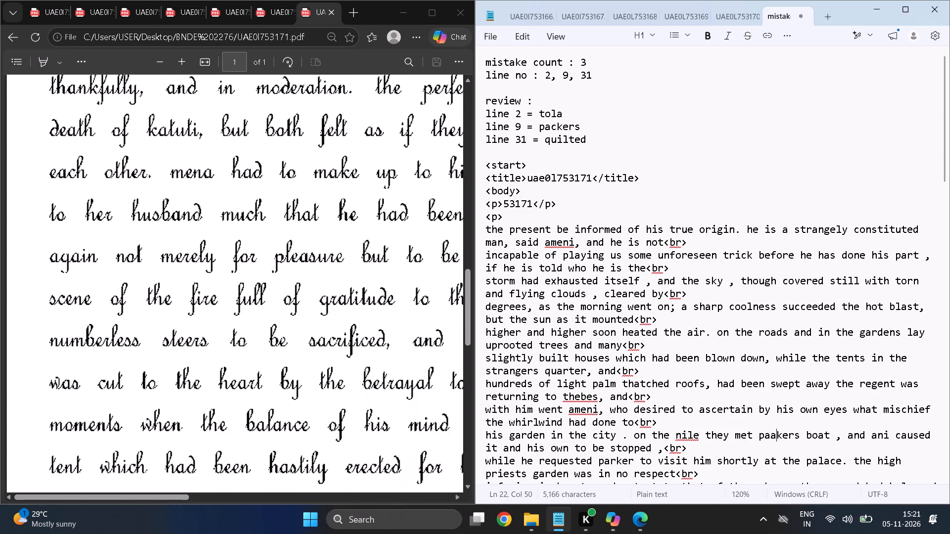
{"action": "scroll", "coordinate": [122, 453], "scroll_direction": "down", "scroll_amount": 1}
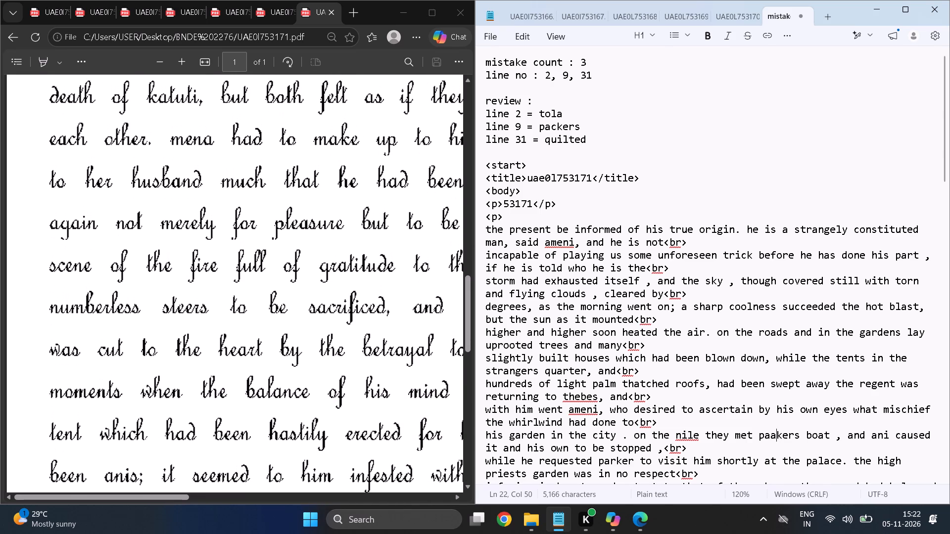
Examine the ends of the scan lines around "rameses" to check the word flagged in the review as "quilted".
{"action": "scroll", "coordinate": [178, 440], "scroll_direction": "left", "scroll_amount": 1}
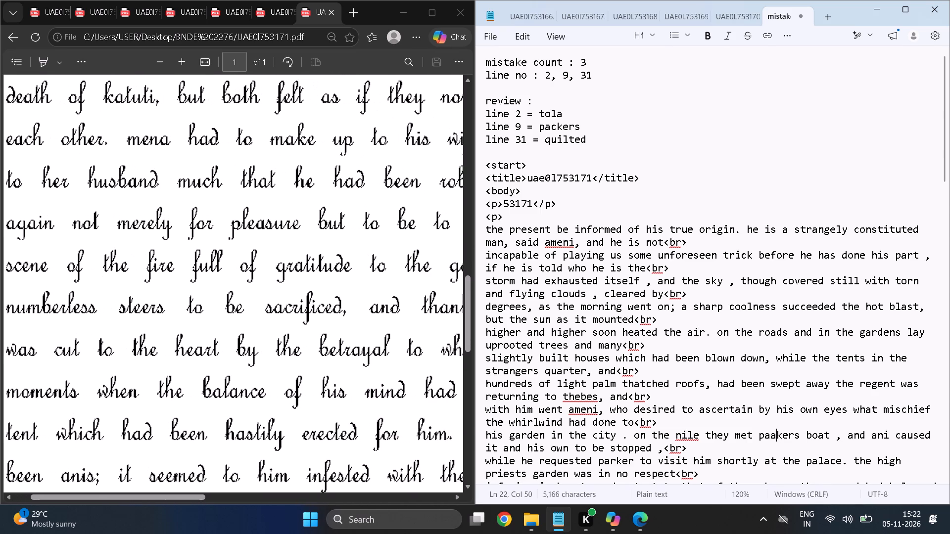
{"action": "scroll", "coordinate": [178, 440], "scroll_direction": "left", "scroll_amount": 4}
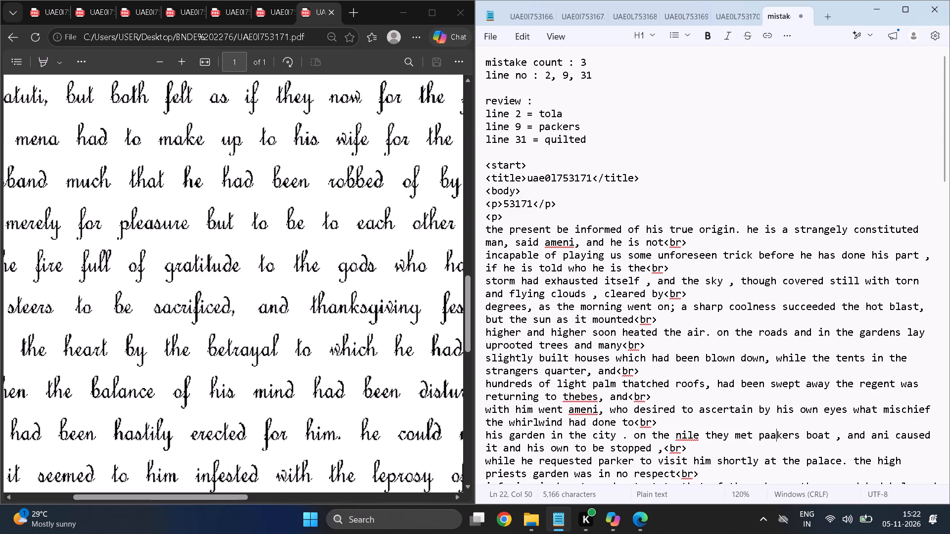
{"action": "scroll", "coordinate": [178, 440], "scroll_direction": "left", "scroll_amount": 4}
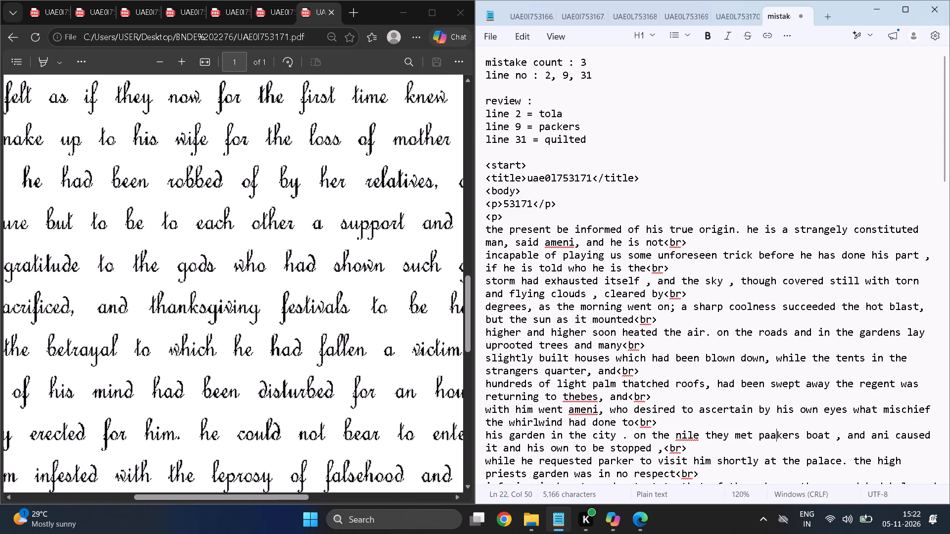
{"action": "scroll", "coordinate": [178, 440], "scroll_direction": "left", "scroll_amount": 3}
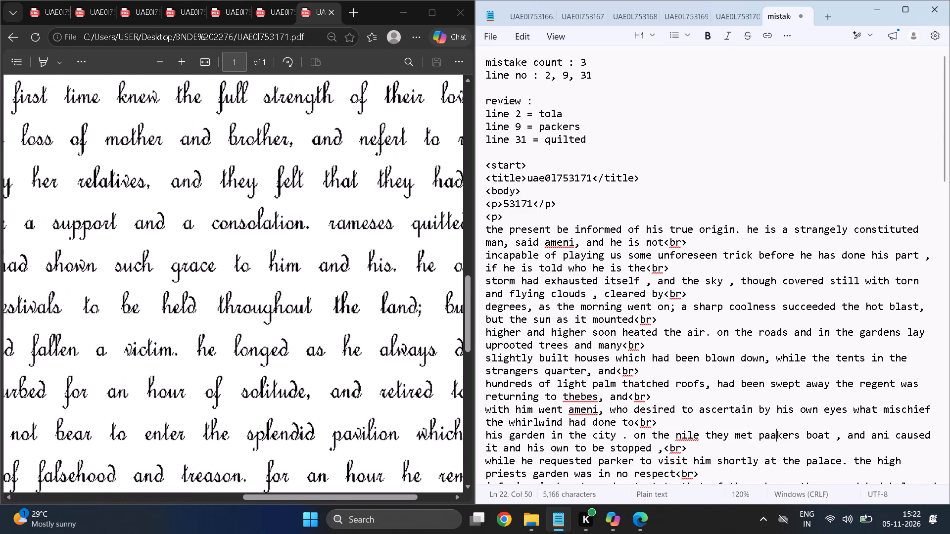
{"action": "scroll", "coordinate": [178, 440], "scroll_direction": "left", "scroll_amount": 1}
{"action": "scroll", "coordinate": [178, 440], "scroll_direction": "right", "scroll_amount": 1}
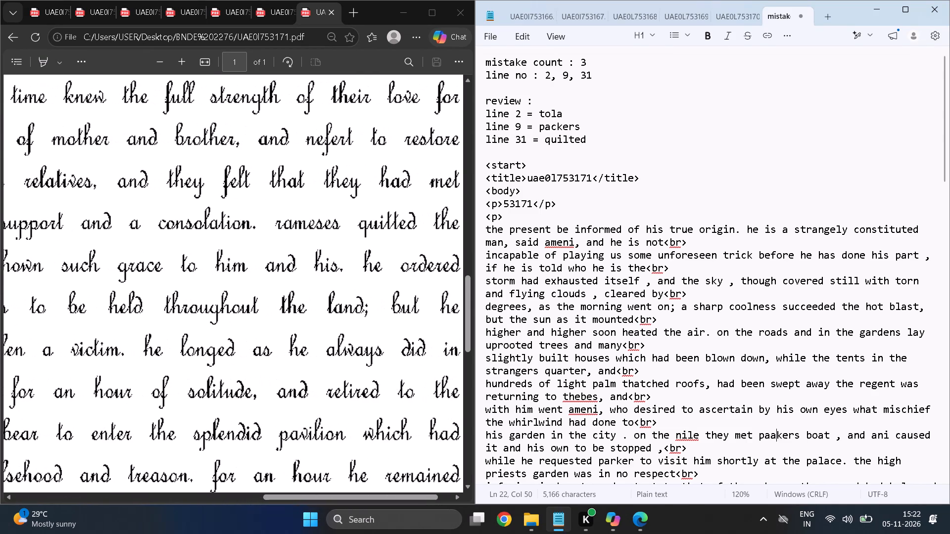
{"action": "scroll", "coordinate": [178, 440], "scroll_direction": "right", "scroll_amount": 3}
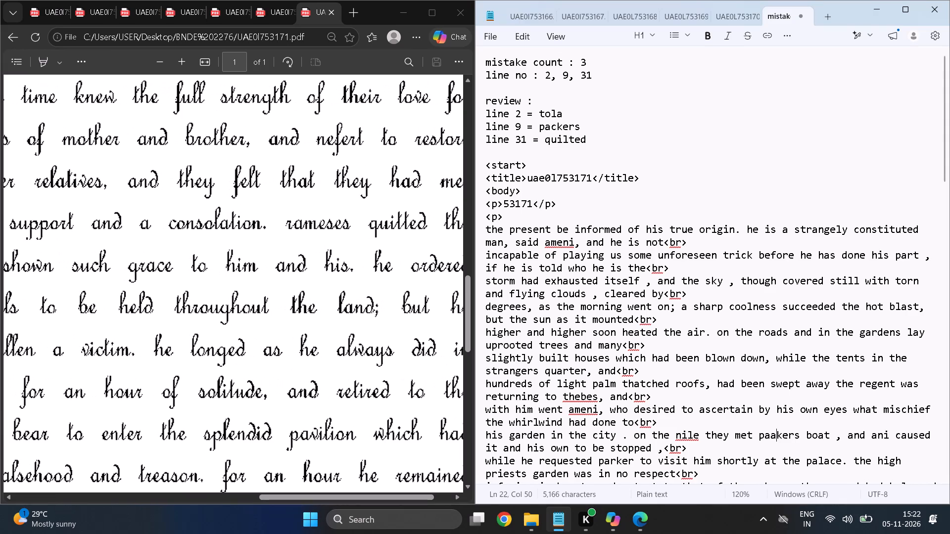
{"action": "scroll", "coordinate": [178, 440], "scroll_direction": "right", "scroll_amount": 1}
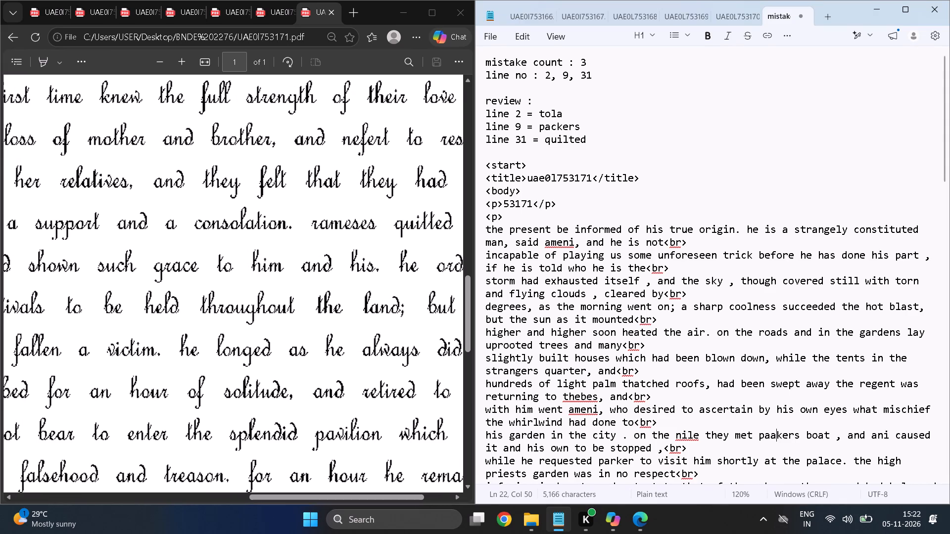
{"action": "scroll", "coordinate": [178, 440], "scroll_direction": "right", "scroll_amount": 1}
{"action": "scroll", "coordinate": [178, 440], "scroll_direction": "left", "scroll_amount": 1}
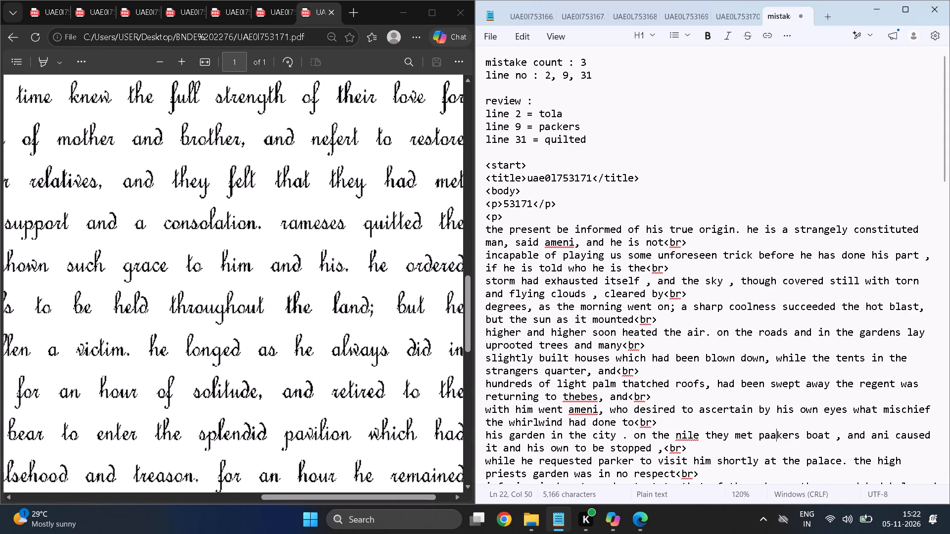
{"action": "scroll", "coordinate": [178, 440], "scroll_direction": "left", "scroll_amount": 2}
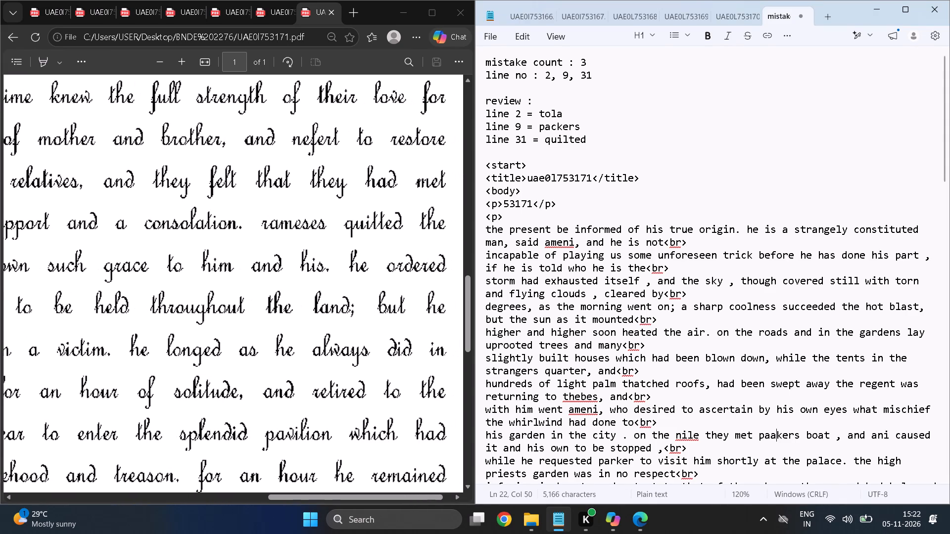
{"action": "scroll", "coordinate": [178, 440], "scroll_direction": "left", "scroll_amount": 2}
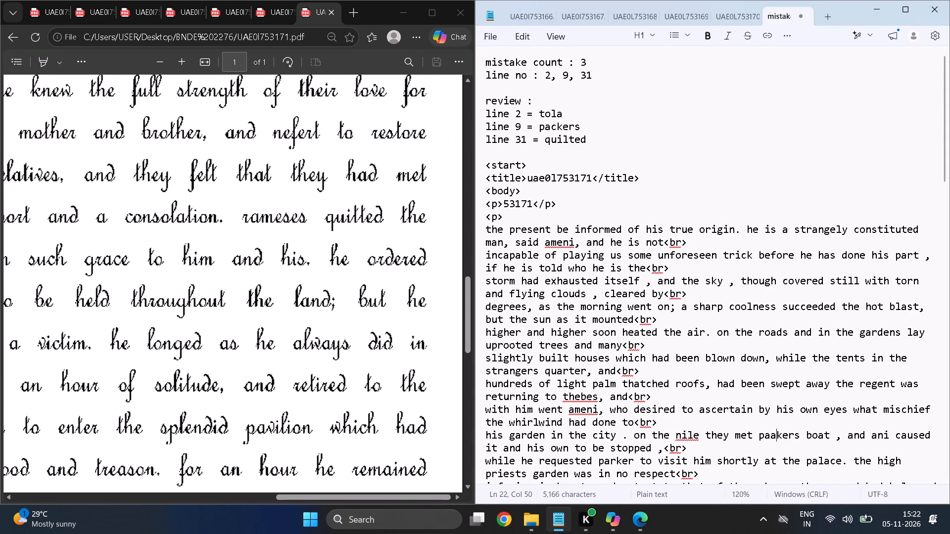
Recheck the scan lines from "death of katuti" to "been anis" across their full width.
{"action": "scroll", "coordinate": [178, 440], "scroll_direction": "right", "scroll_amount": 3}
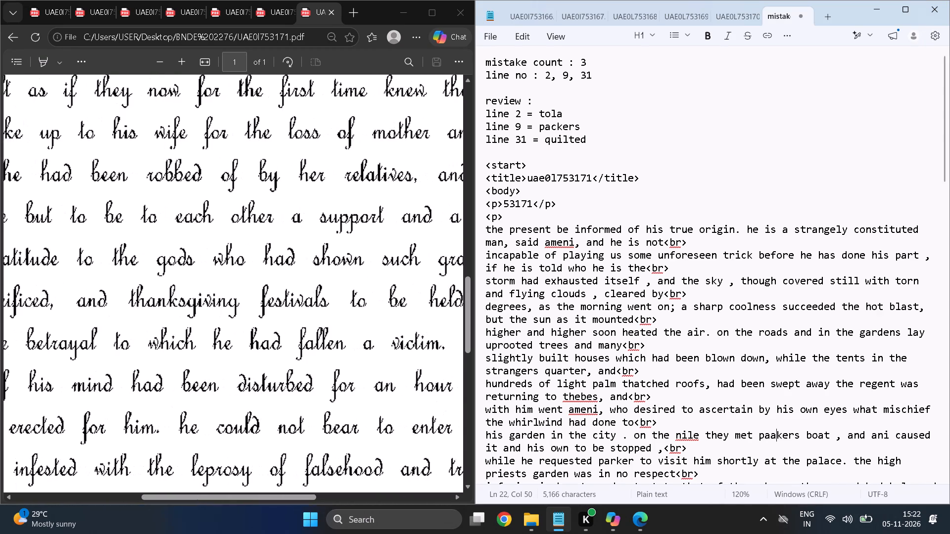
{"action": "scroll", "coordinate": [178, 440], "scroll_direction": "right", "scroll_amount": 3}
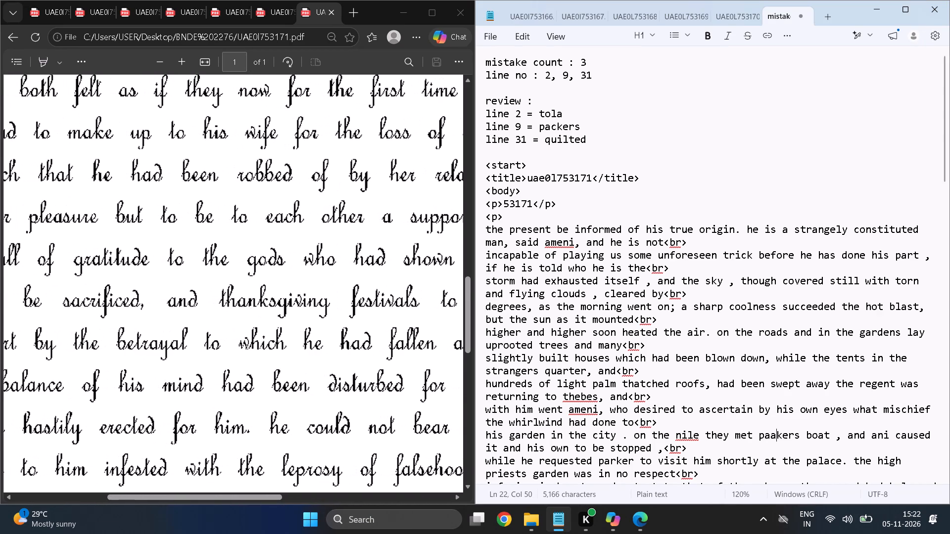
{"action": "scroll", "coordinate": [178, 440], "scroll_direction": "right", "scroll_amount": 2}
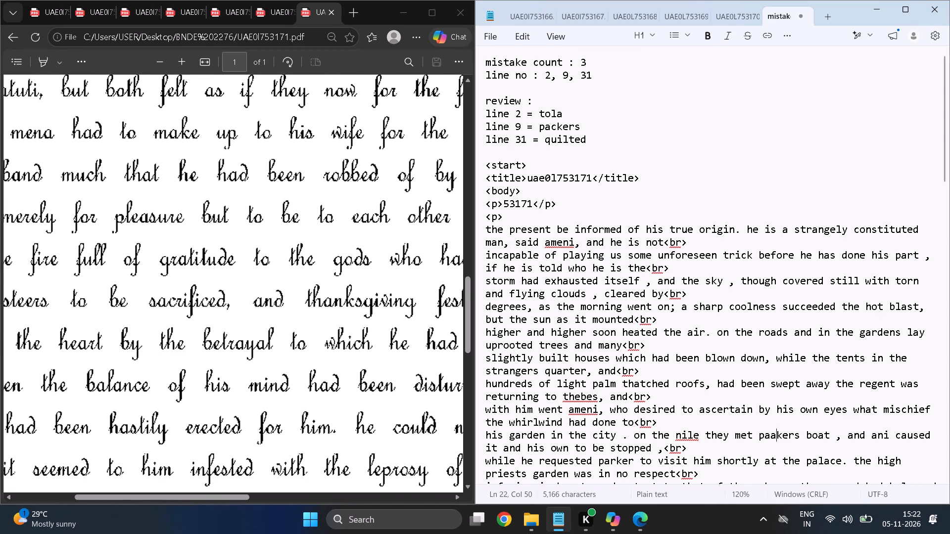
{"action": "scroll", "coordinate": [178, 440], "scroll_direction": "right", "scroll_amount": 2}
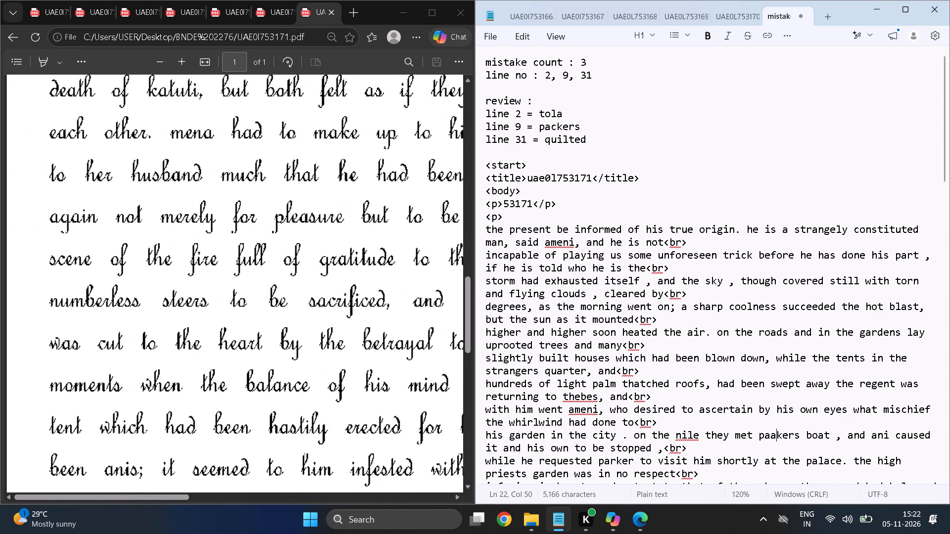
{"action": "scroll", "coordinate": [229, 413], "scroll_direction": "left", "scroll_amount": 5}
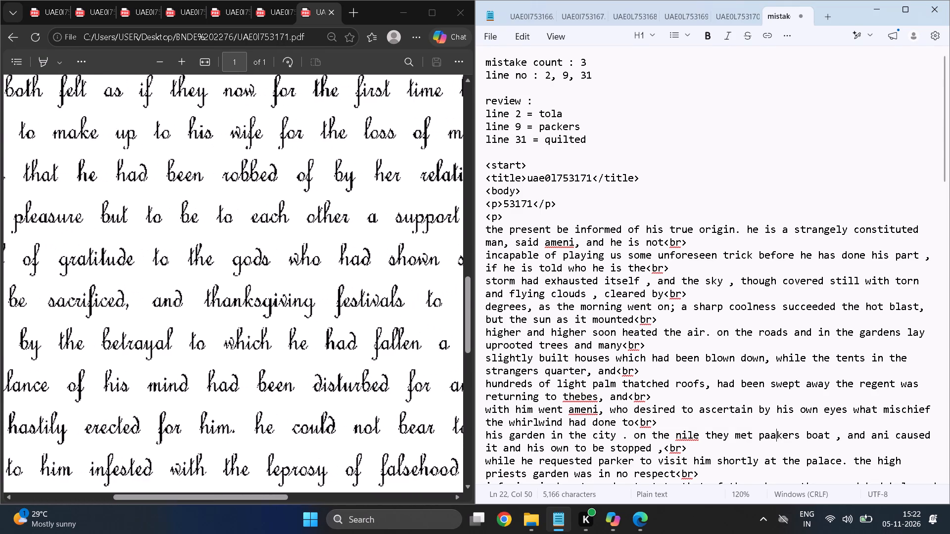
{"action": "scroll", "coordinate": [229, 413], "scroll_direction": "left", "scroll_amount": 4}
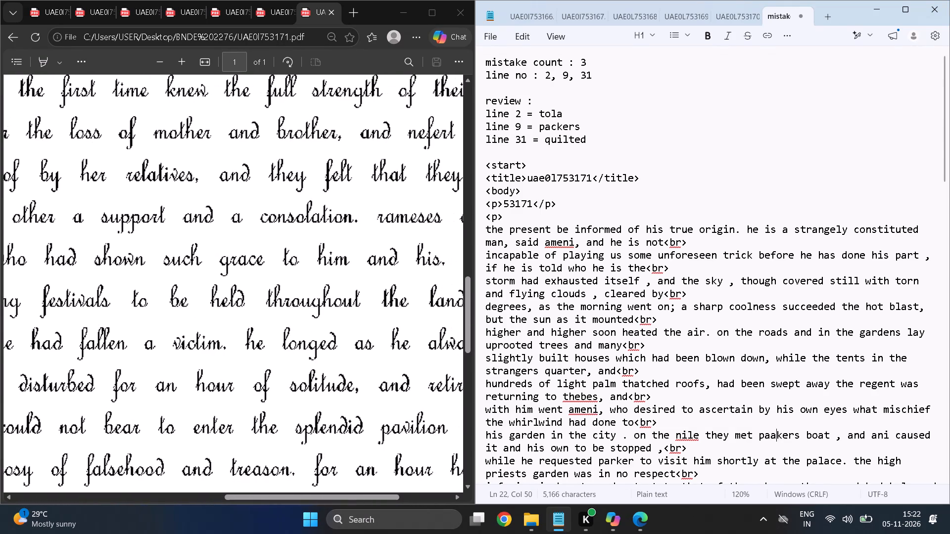
{"action": "scroll", "coordinate": [229, 413], "scroll_direction": "left", "scroll_amount": 2}
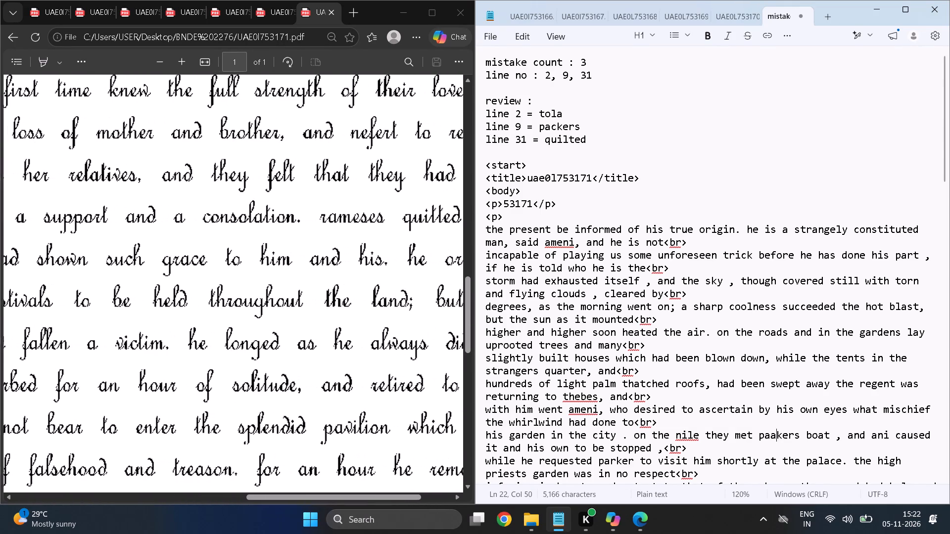
{"action": "scroll", "coordinate": [229, 413], "scroll_direction": "left", "scroll_amount": 3}
{"action": "scroll", "coordinate": [229, 413], "scroll_direction": "right", "scroll_amount": 3}
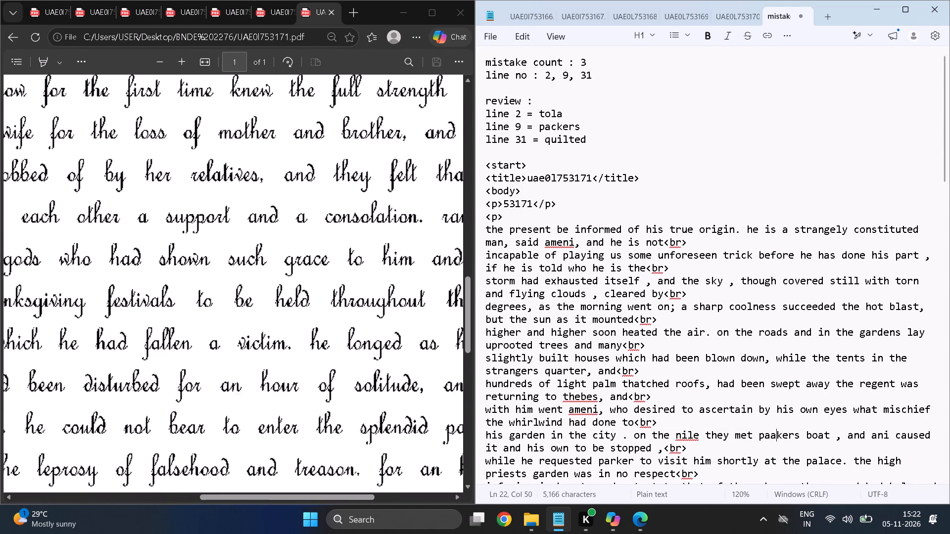
{"action": "scroll", "coordinate": [229, 413], "scroll_direction": "right", "scroll_amount": 3}
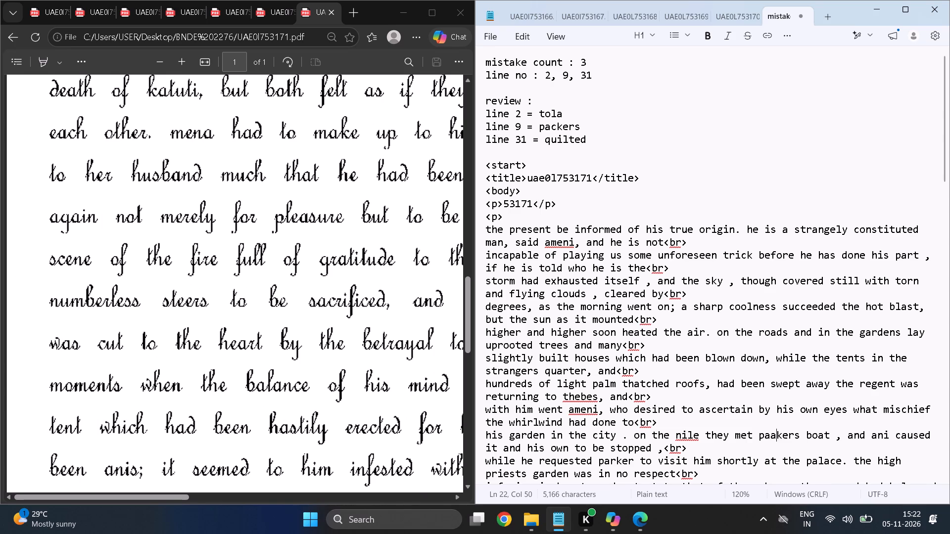
Read through the UAE0I753171 transcription in Notepad to find the line containing "rameses quilted the" and compare it with the scan.
{"action": "scroll", "coordinate": [612, 380], "scroll_direction": "down", "scroll_amount": 1}
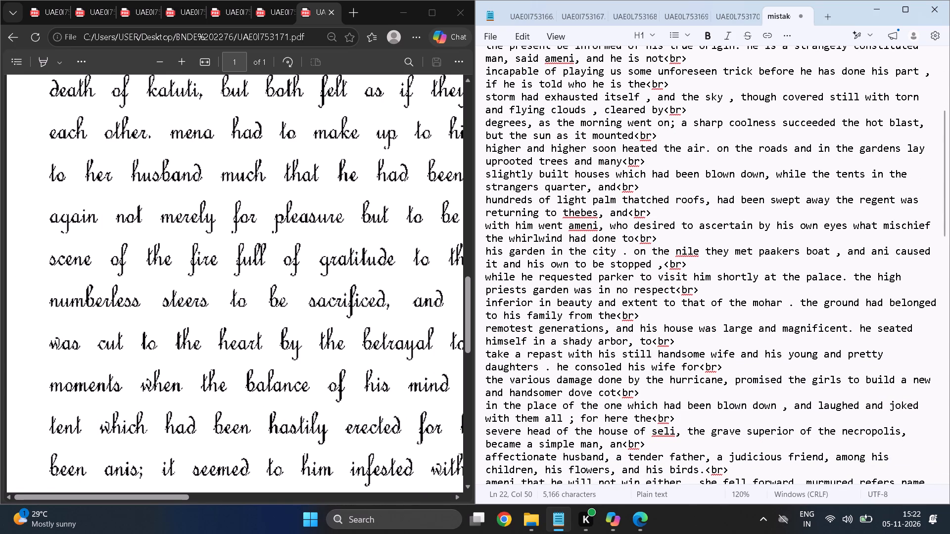
{"action": "scroll", "coordinate": [556, 422], "scroll_direction": "down", "scroll_amount": 1}
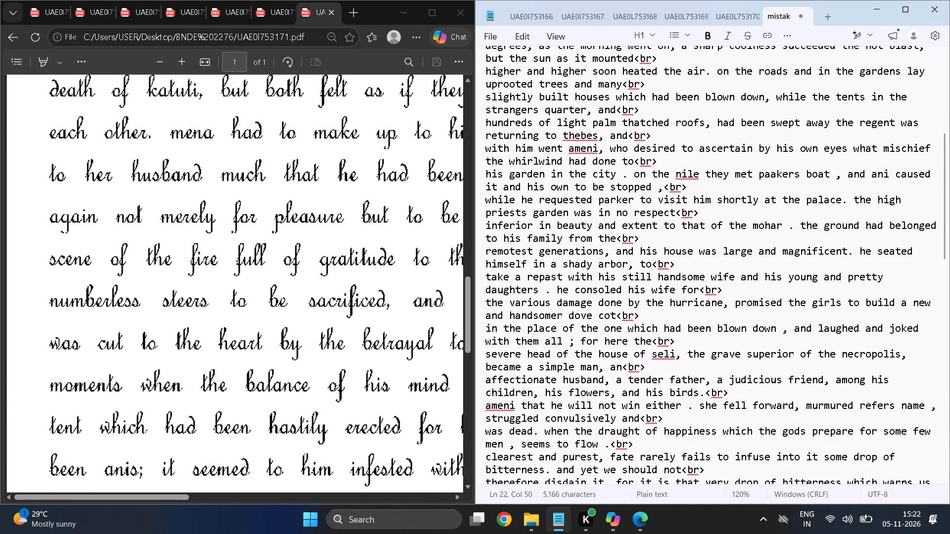
{"action": "scroll", "coordinate": [556, 422], "scroll_direction": "down", "scroll_amount": 1}
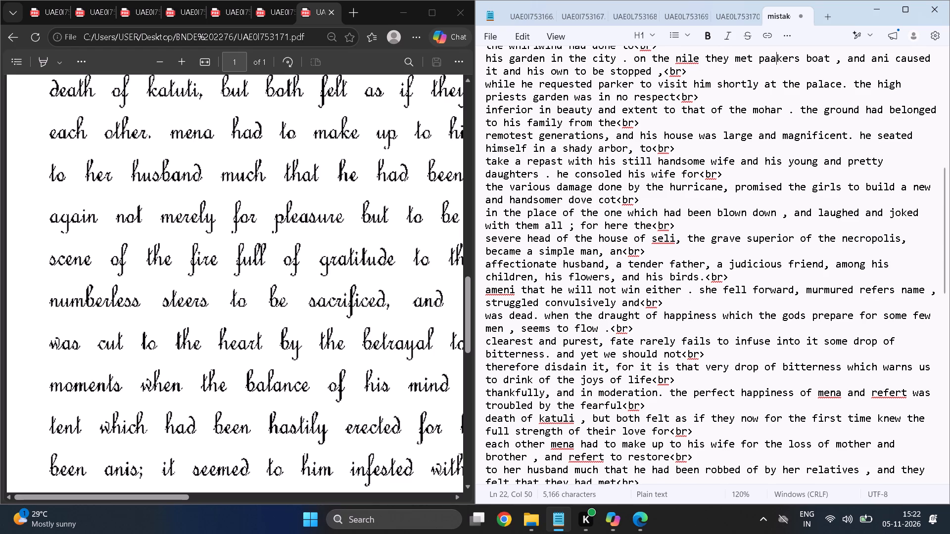
{"action": "scroll", "coordinate": [531, 301], "scroll_direction": "down", "scroll_amount": 2}
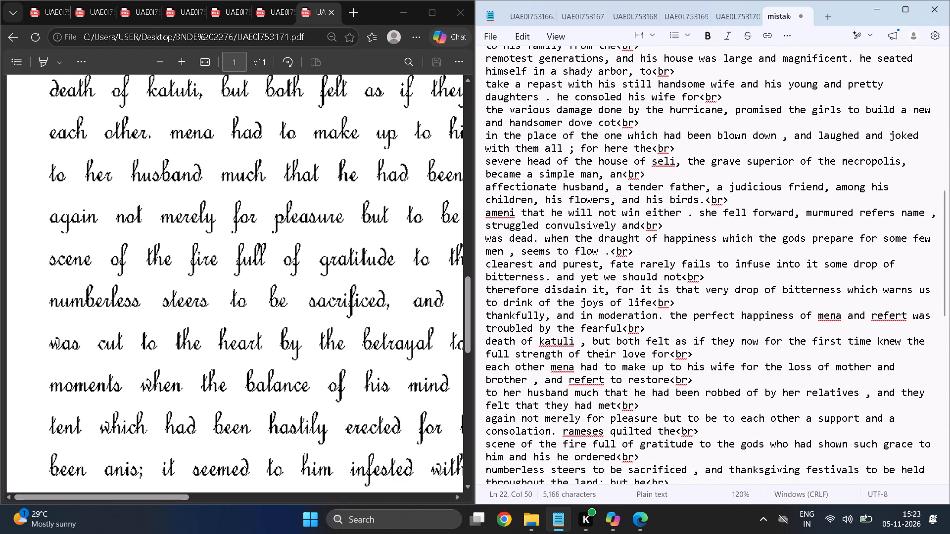
{"action": "scroll", "coordinate": [511, 409], "scroll_direction": "down", "scroll_amount": 1}
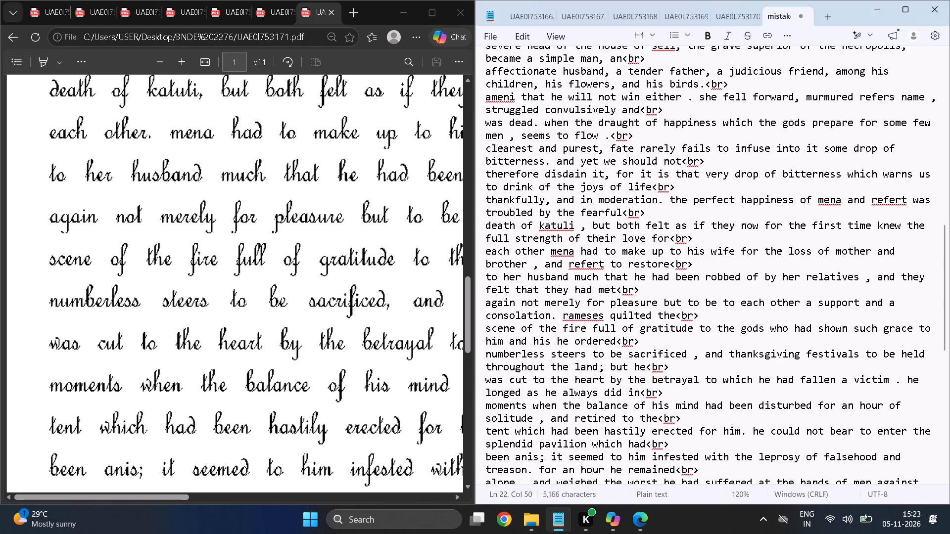
{"action": "scroll", "coordinate": [637, 472], "scroll_direction": "down", "scroll_amount": 2}
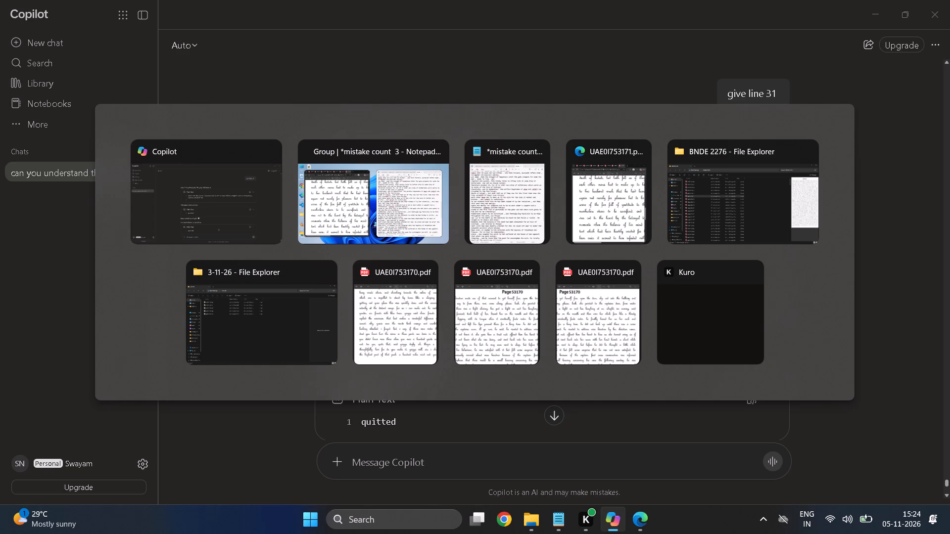
Examine the scan line beginning "again not merely for pleasure" across its full width to check the word after "rameses".
{"action": "scroll", "coordinate": [402, 284], "scroll_direction": "left", "scroll_amount": 3}
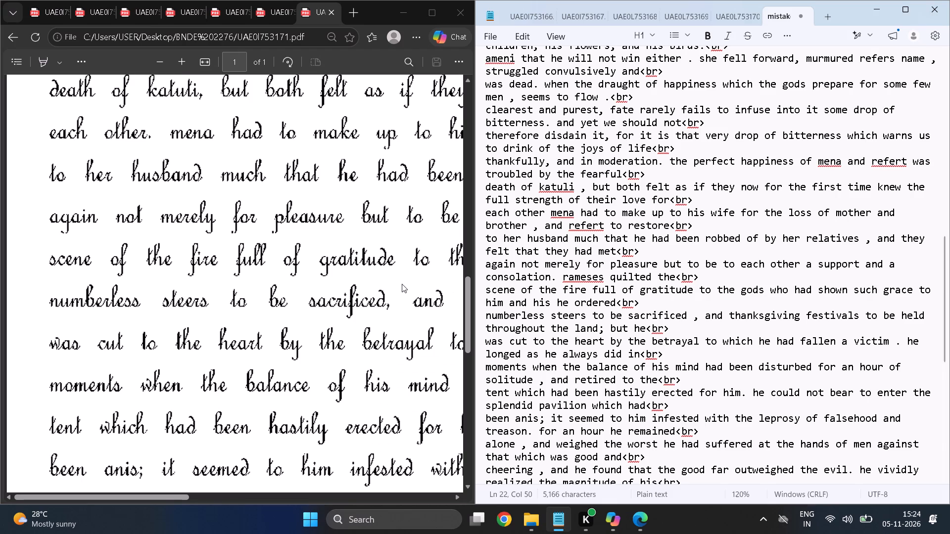
{"action": "scroll", "coordinate": [341, 211], "scroll_direction": "left", "scroll_amount": 1}
{"action": "left_click", "coordinate": [341, 211]}
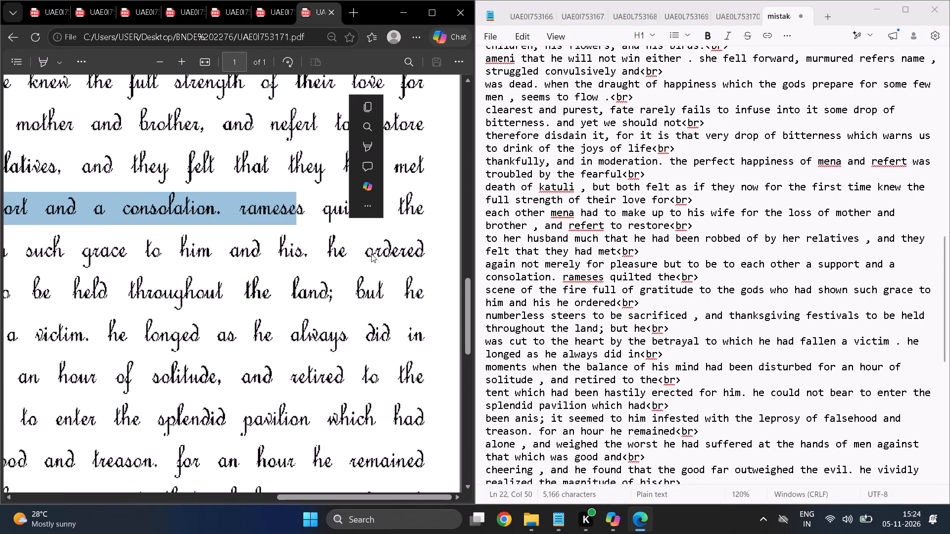
{"action": "left_click", "coordinate": [373, 256]}
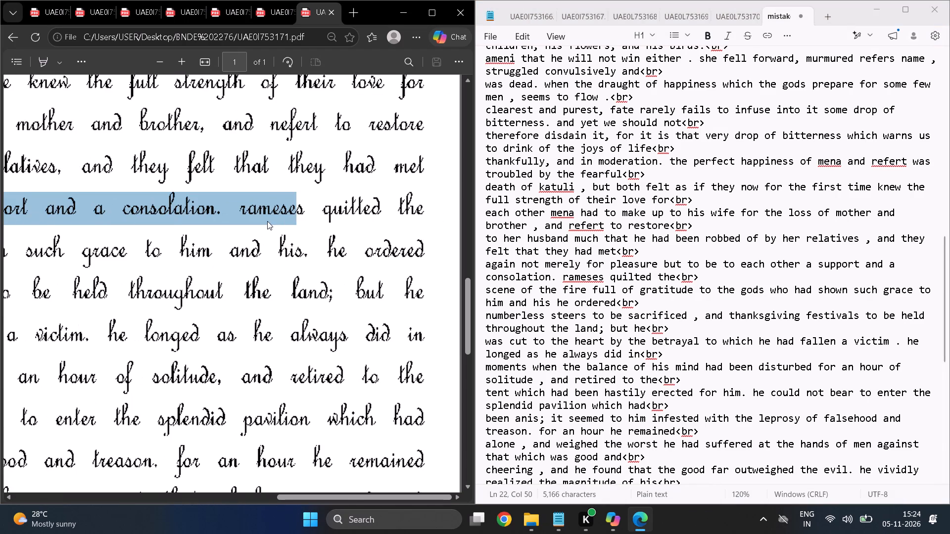
{"action": "scroll", "coordinate": [267, 221], "scroll_direction": "right", "scroll_amount": 4}
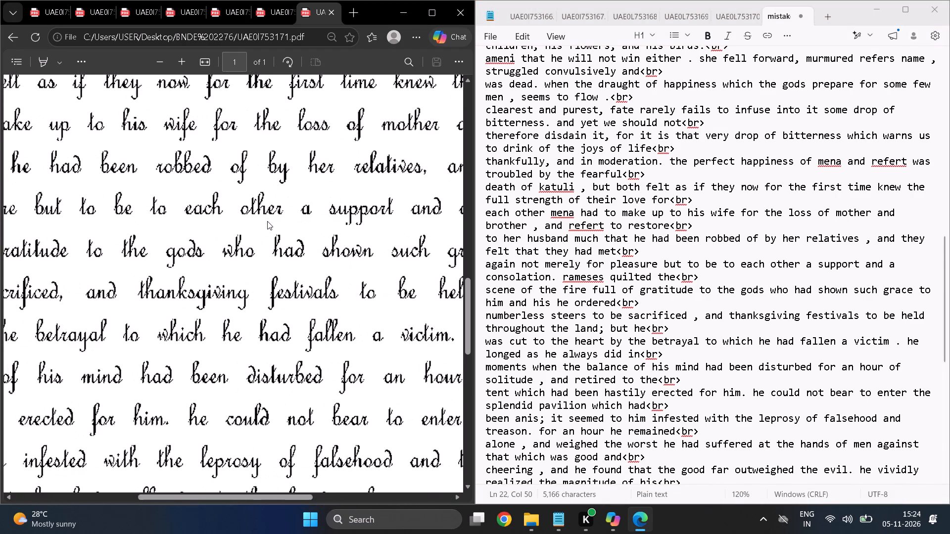
{"action": "scroll", "coordinate": [267, 221], "scroll_direction": "right", "scroll_amount": 7}
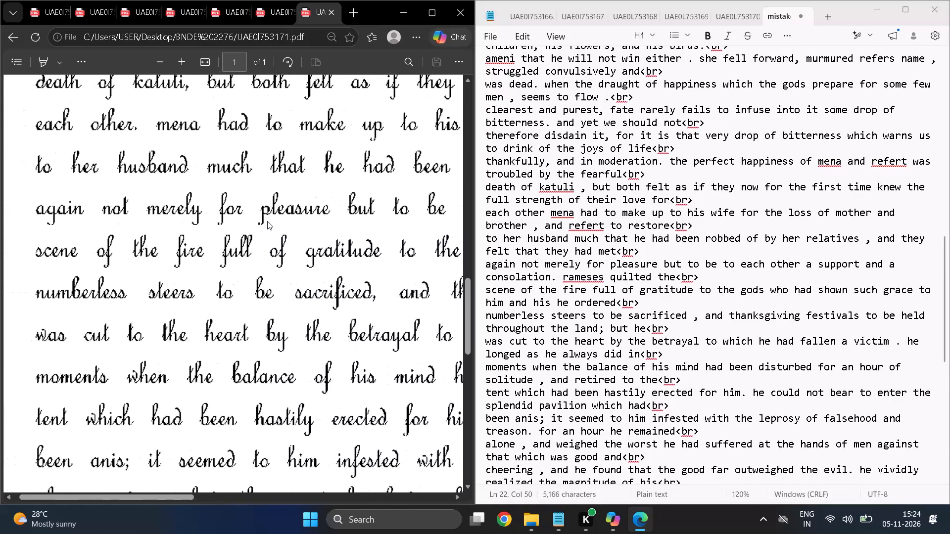
{"action": "scroll", "coordinate": [300, 215], "scroll_direction": "left", "scroll_amount": 2}
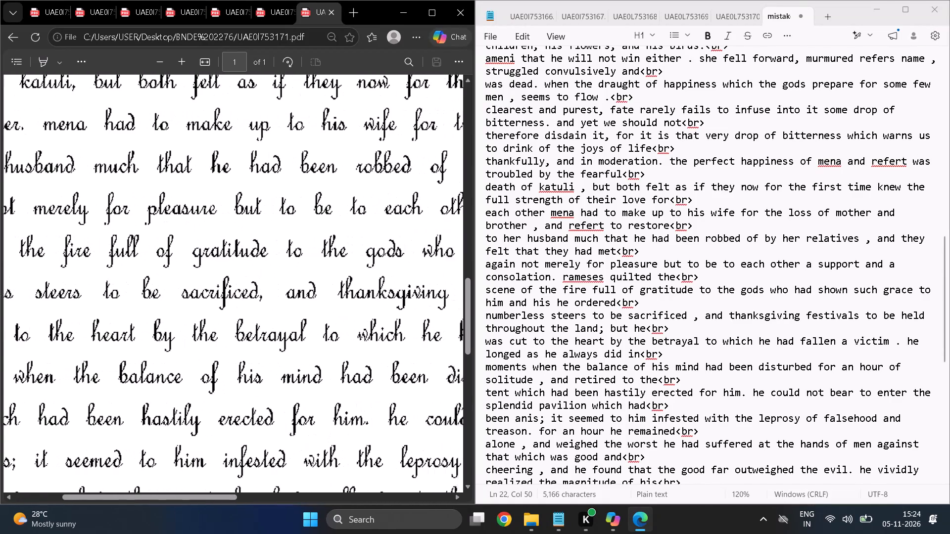
{"action": "scroll", "coordinate": [300, 215], "scroll_direction": "left", "scroll_amount": 4}
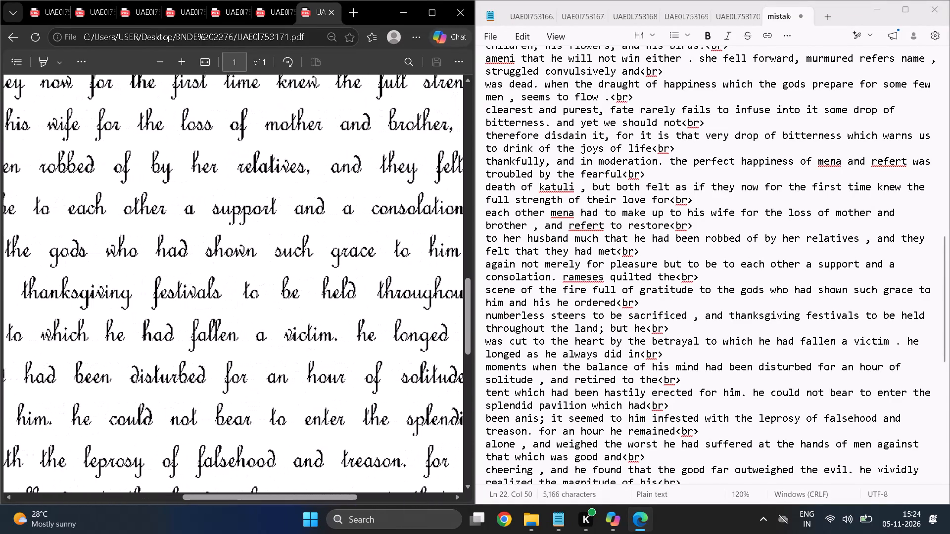
{"action": "scroll", "coordinate": [300, 215], "scroll_direction": "left", "scroll_amount": 4}
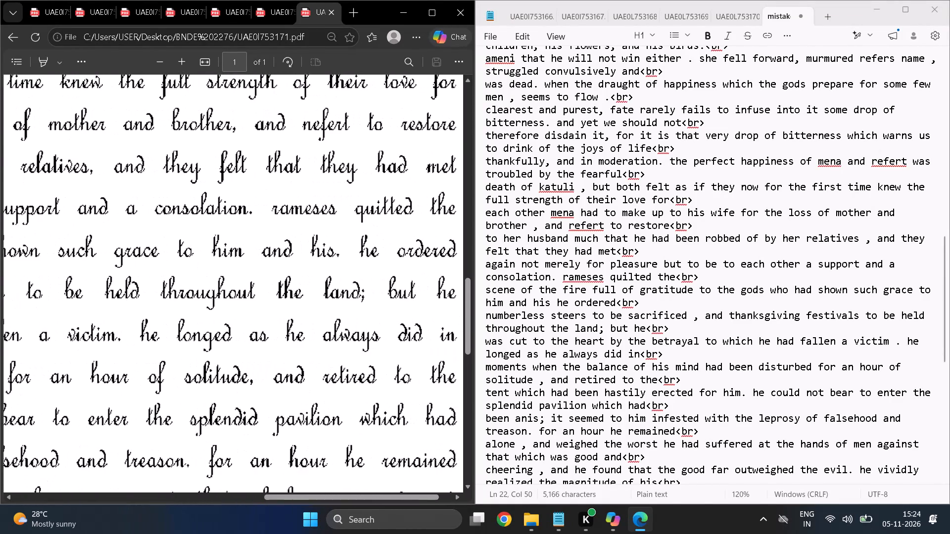
{"action": "scroll", "coordinate": [300, 215], "scroll_direction": "left", "scroll_amount": 2}
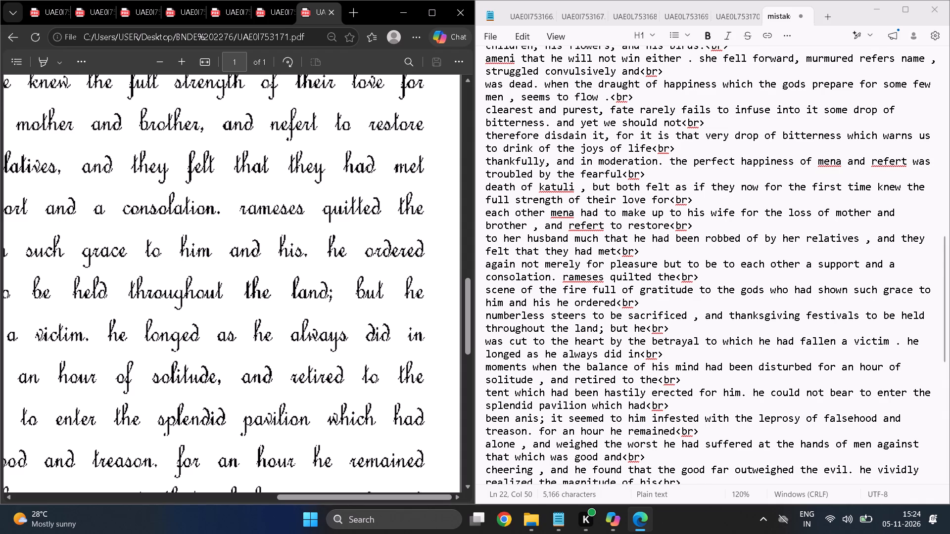
Correct "quilted" to "quitted" after "rameses" in the Notepad transcription.
{"action": "left_click", "coordinate": [634, 279]}
{"action": "key", "text": "BackSpace"}
{"action": "key", "text": "t"}
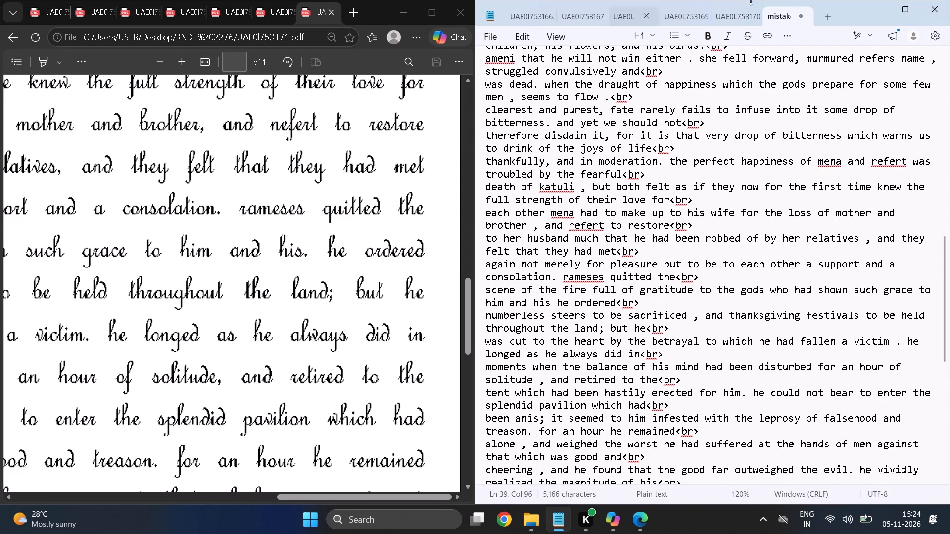
Maximize Notepad and delete the mistake count, line numbers and review notes above the <start> tag.
{"action": "left_click", "coordinate": [903, 12]}
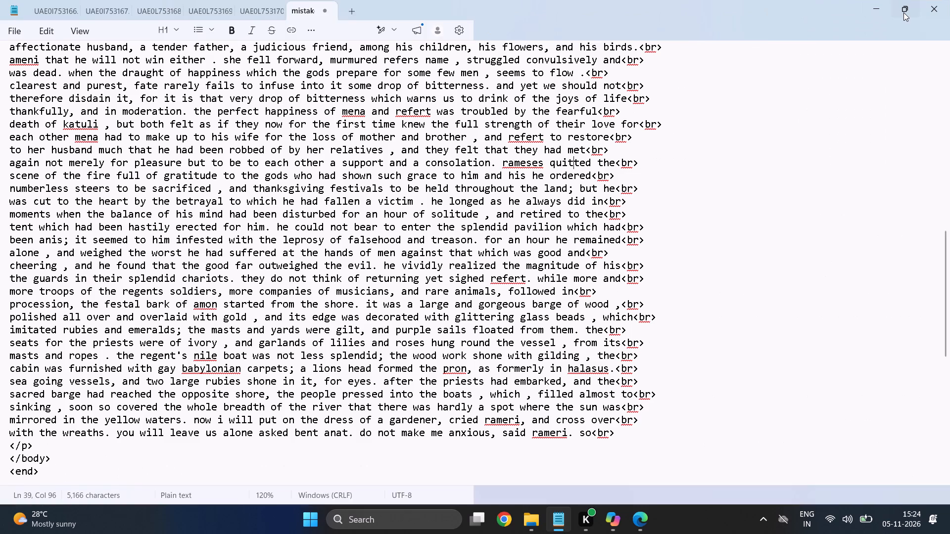
{"action": "scroll", "coordinate": [285, 327], "scroll_direction": "up", "scroll_amount": 2}
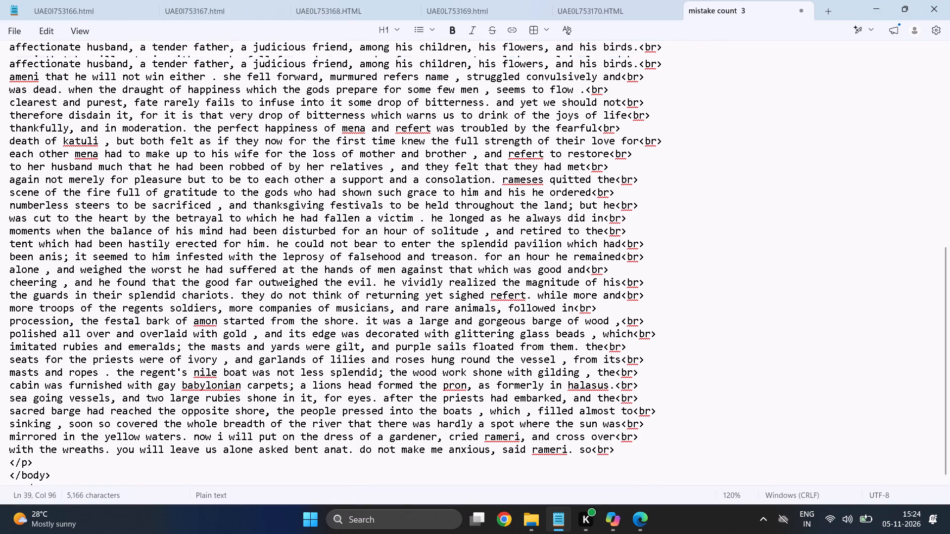
{"action": "scroll", "coordinate": [285, 327], "scroll_direction": "up", "scroll_amount": 4}
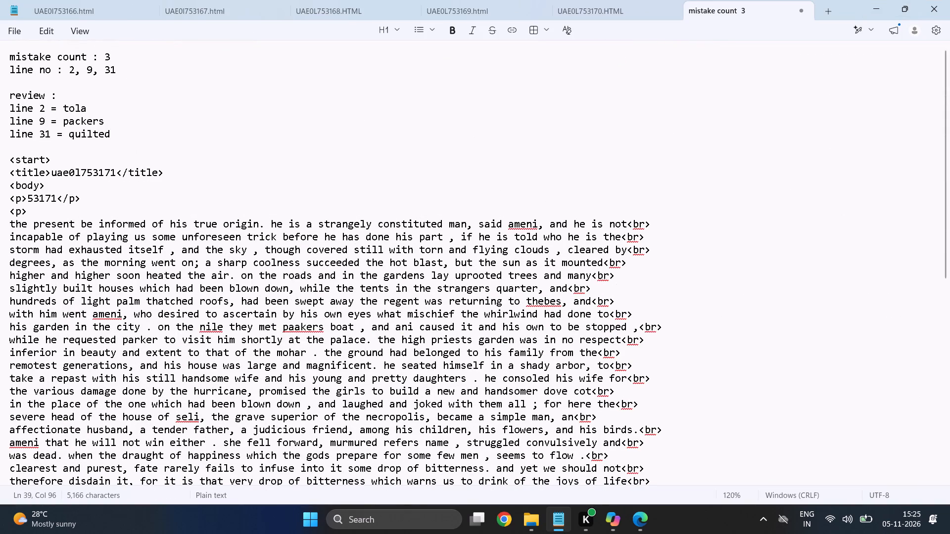
{"action": "left_click", "coordinate": [9, 160]}
{"action": "left_click", "coordinate": [76, 151]}
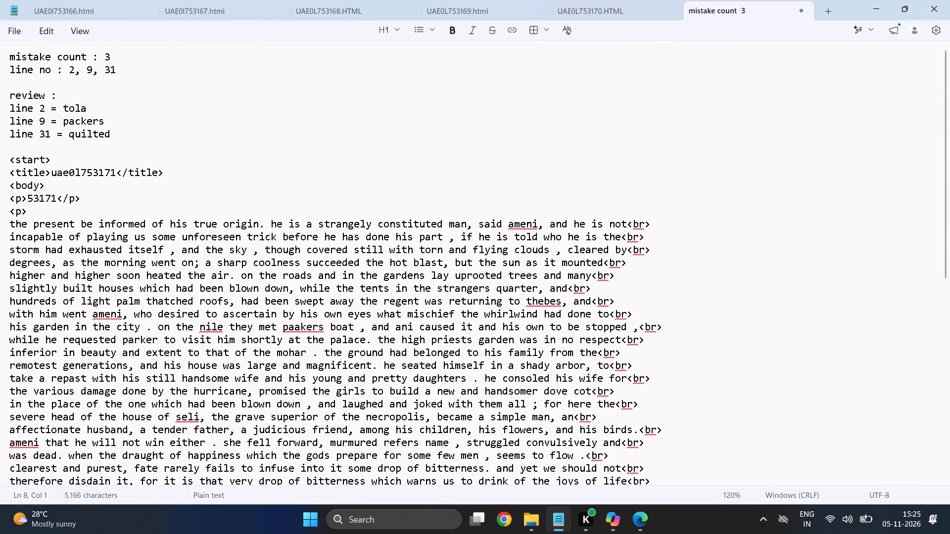
{"action": "left_click", "coordinate": [10, 156]}
{"action": "key", "text": "BackSpace"}
{"action": "key", "text": "BackSpace"}
{"action": "key", "text": "BackSpace"}
{"action": "key", "text": "BackSpace"}
{"action": "key", "text": "BackSpace"}
{"action": "key", "text": "BackSpace"}
{"action": "key", "text": "BackSpace"}
{"action": "key", "text": "BackSpace"}
{"action": "key", "text": "BackSpace"}
{"action": "key", "text": "BackSpace"}
{"action": "key", "text": "BackSpace"}
{"action": "key", "text": "BackSpace"}
{"action": "key", "text": "BackSpace"}
{"action": "key", "text": "BackSpace"}
{"action": "key", "text": "BackSpace"}
{"action": "key", "text": "BackSpace"}
{"action": "key", "text": "BackSpace"}
{"action": "key", "text": "BackSpace"}
{"action": "key", "text": "BackSpace"}
{"action": "key", "text": "BackSpace"}
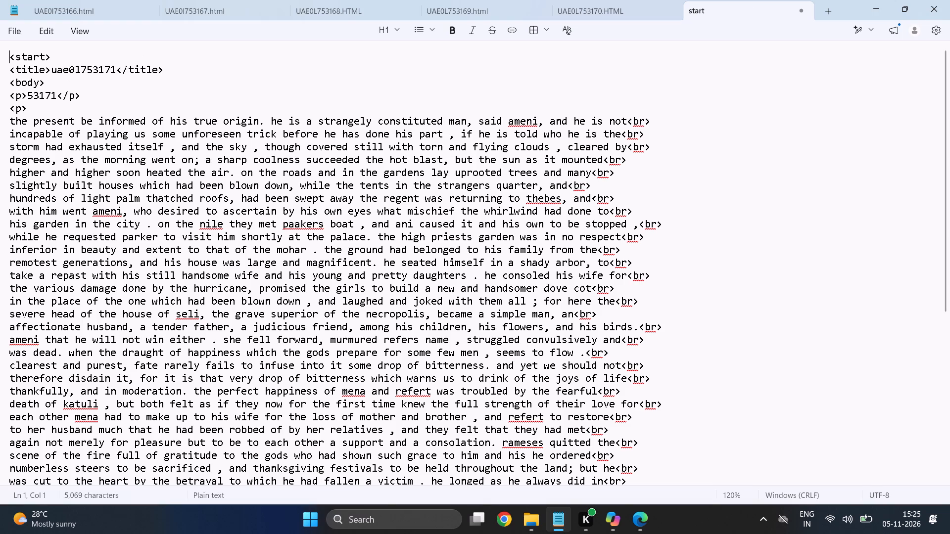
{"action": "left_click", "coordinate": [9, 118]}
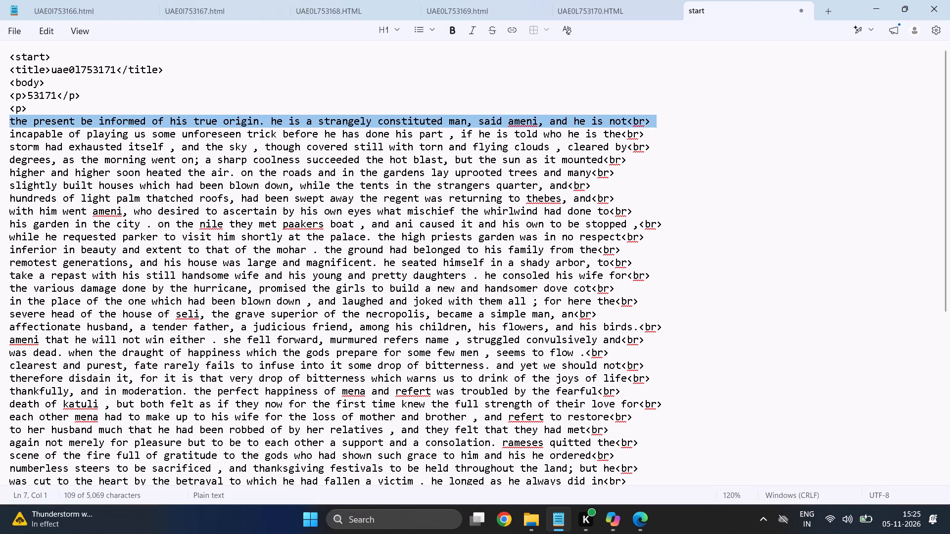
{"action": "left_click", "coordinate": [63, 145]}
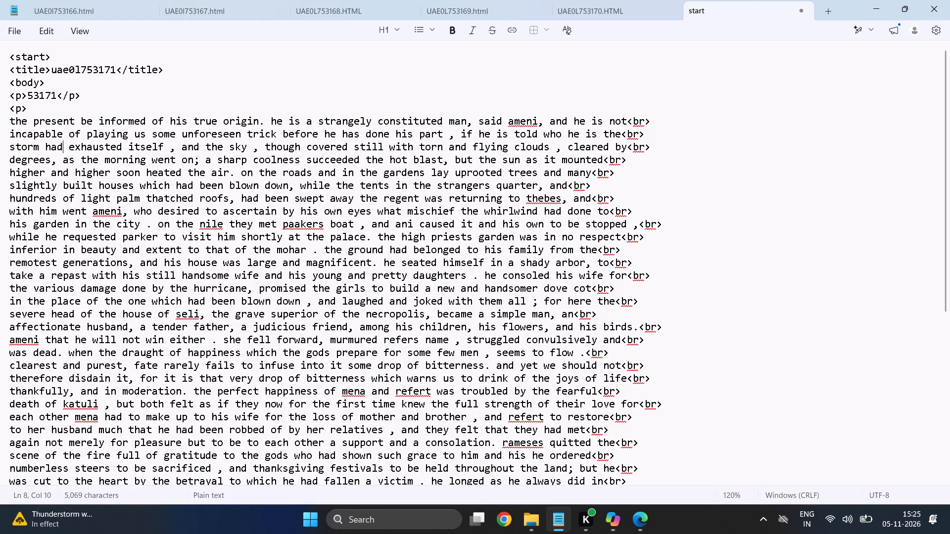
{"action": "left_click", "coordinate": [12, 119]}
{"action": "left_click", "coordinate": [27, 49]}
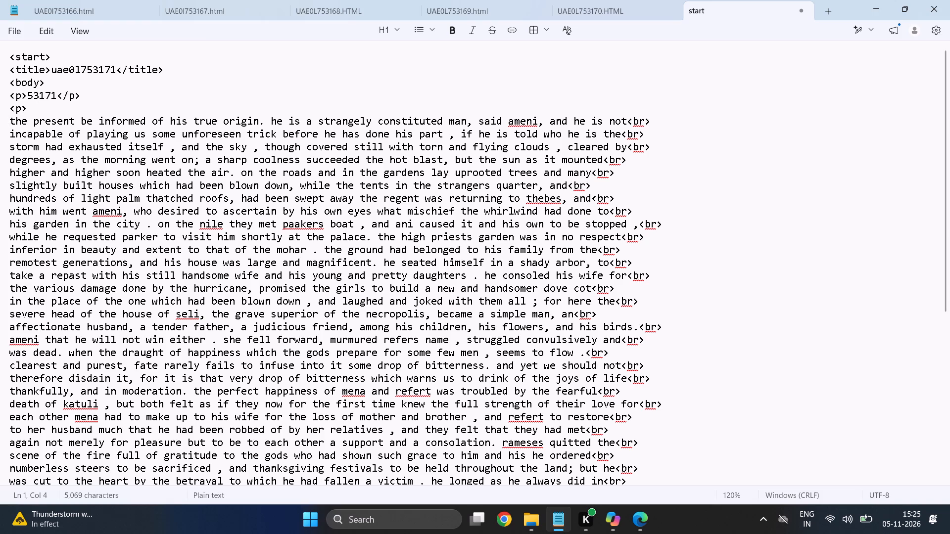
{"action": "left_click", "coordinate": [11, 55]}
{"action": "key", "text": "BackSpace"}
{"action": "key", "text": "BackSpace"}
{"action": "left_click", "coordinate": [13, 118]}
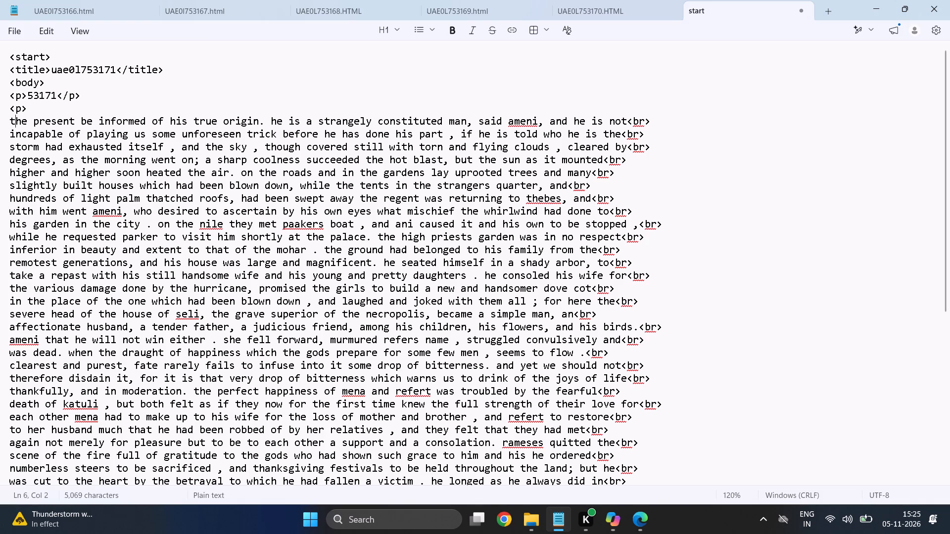
Compare the end of the transcription with the scan's final lines, from "seats for the priests" to "with the wreaths", across their full width.
{"action": "scroll", "coordinate": [52, 155], "scroll_direction": "down", "scroll_amount": 7}
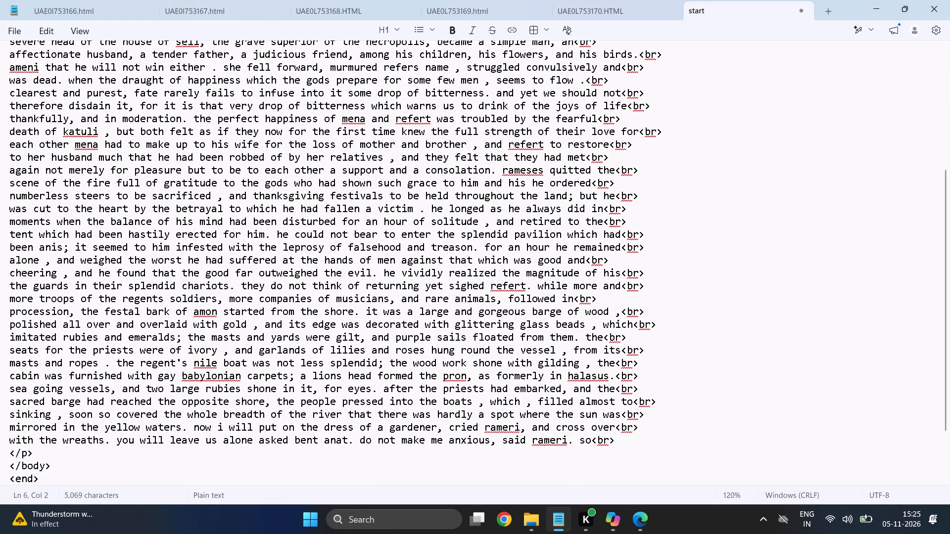
{"action": "left_click", "coordinate": [16, 442]}
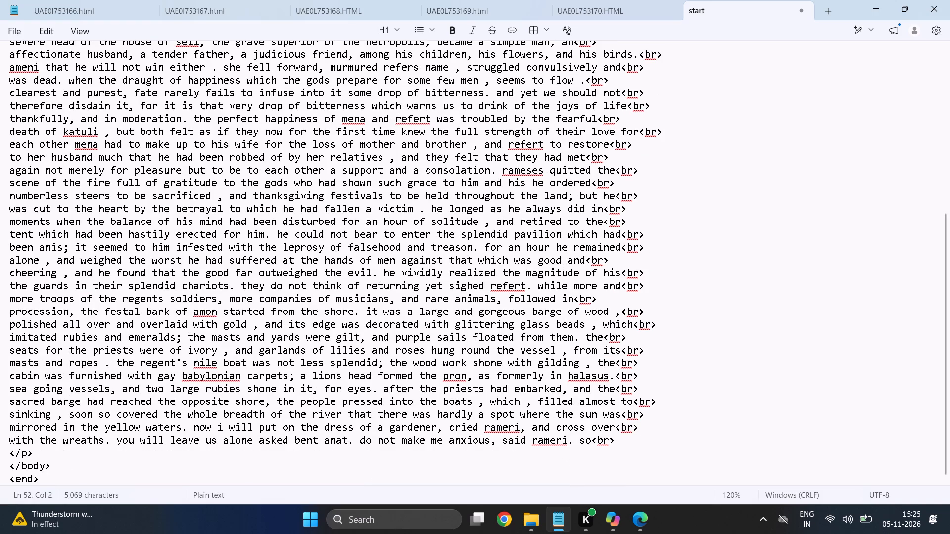
{"action": "left_click", "coordinate": [50, 477]}
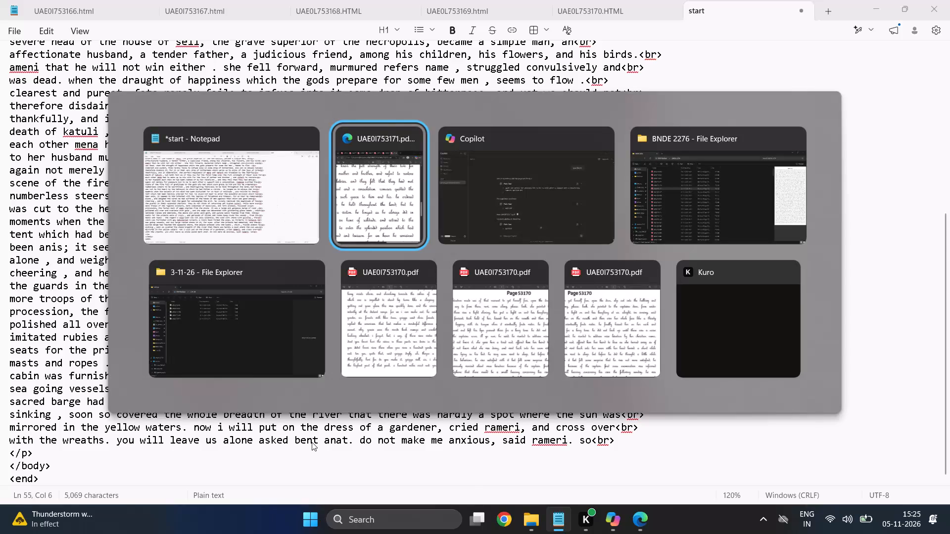
{"action": "scroll", "coordinate": [259, 435], "scroll_direction": "down", "scroll_amount": 10}
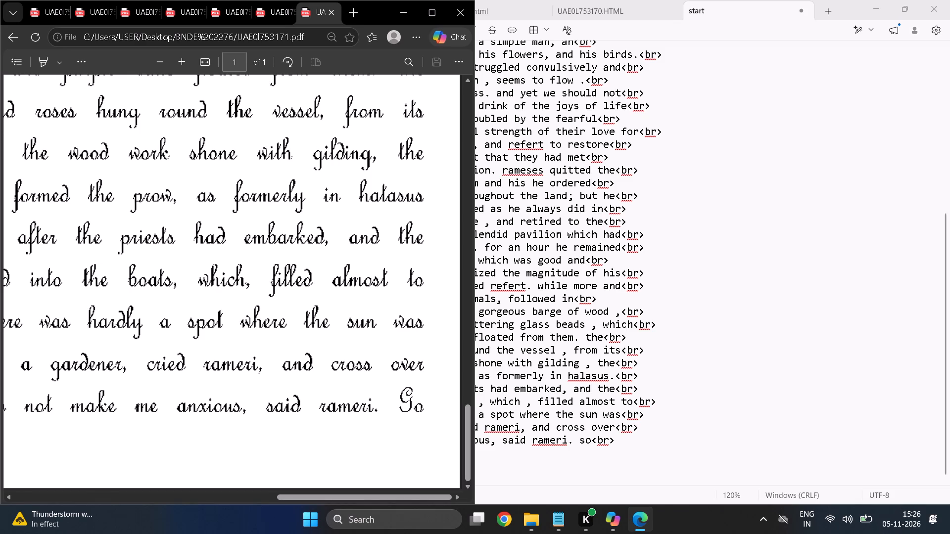
{"action": "scroll", "coordinate": [352, 400], "scroll_direction": "right", "scroll_amount": 4}
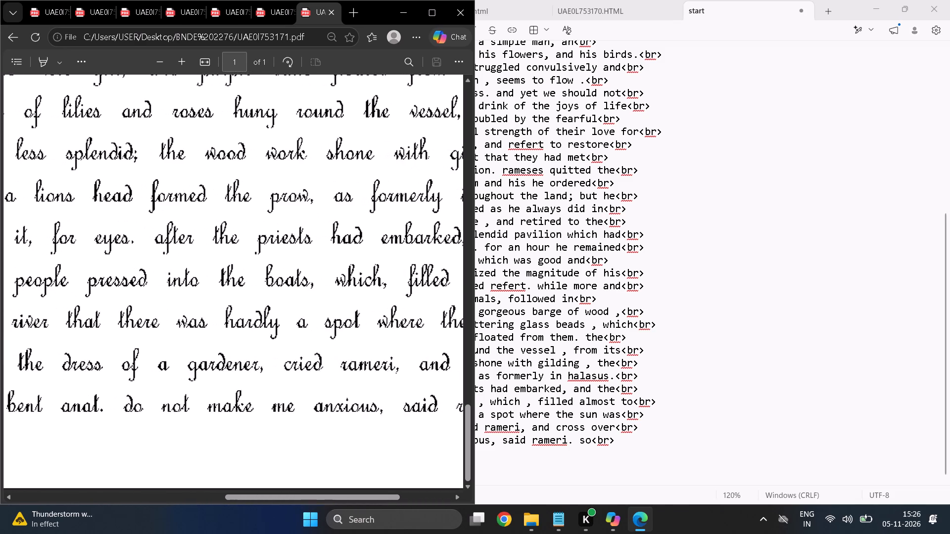
{"action": "scroll", "coordinate": [352, 400], "scroll_direction": "right", "scroll_amount": 7}
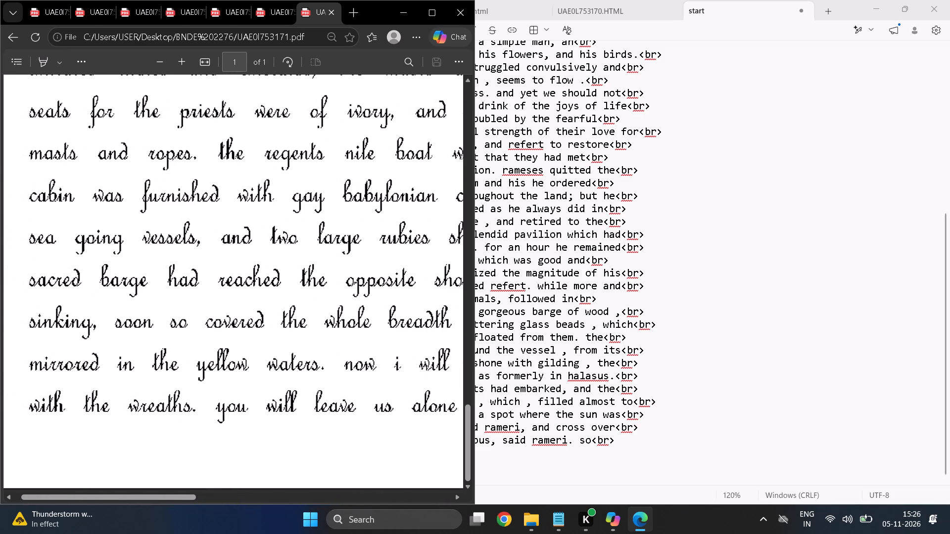
{"action": "scroll", "coordinate": [352, 400], "scroll_direction": "left", "scroll_amount": 9}
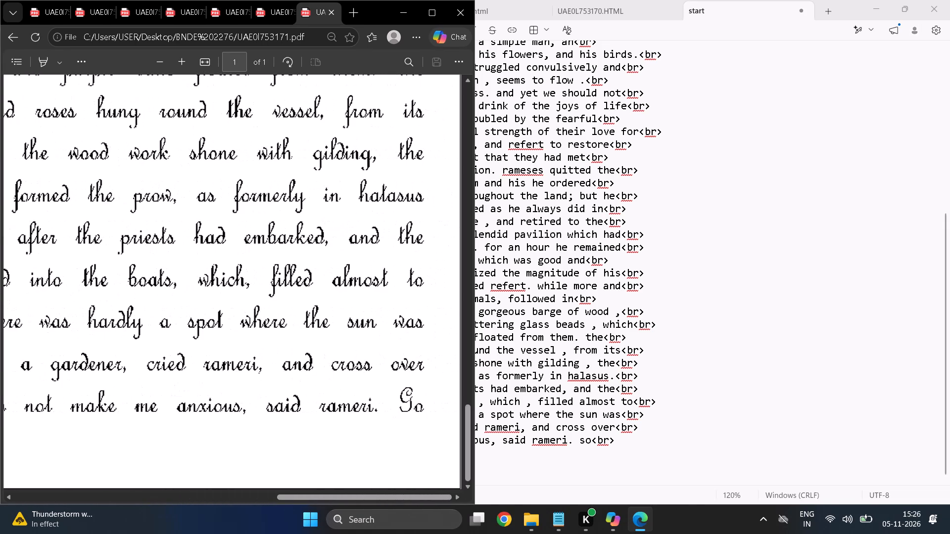
Correct the final word "so" after "said rameri." to "go" in the Notepad transcription, then minimize the scan window.
{"action": "scroll", "coordinate": [352, 400], "scroll_direction": "left", "scroll_amount": 1}
{"action": "left_click", "coordinate": [585, 440]}
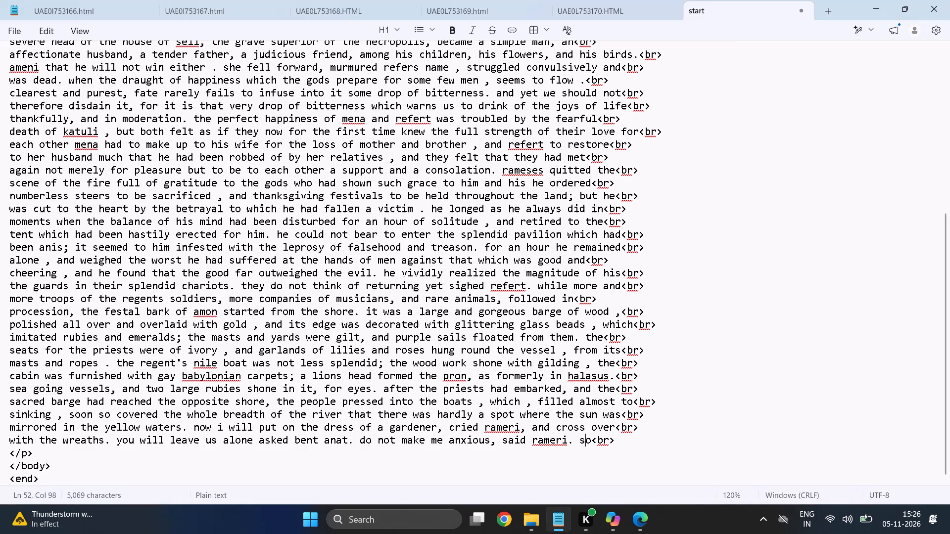
{"action": "key", "text": "BackSpace"}
{"action": "key", "text": "g"}
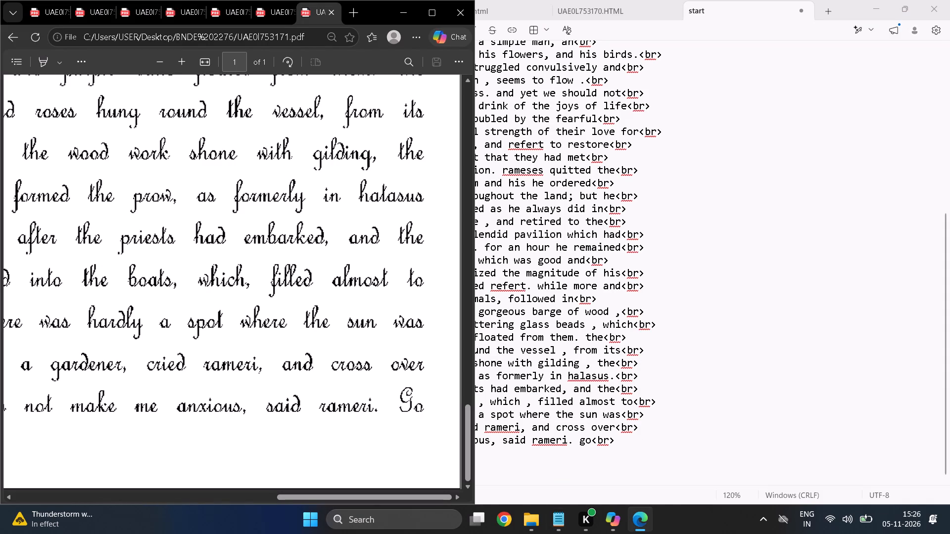
{"action": "key", "text": "plus"}
{"action": "left_click", "coordinate": [396, 10]}
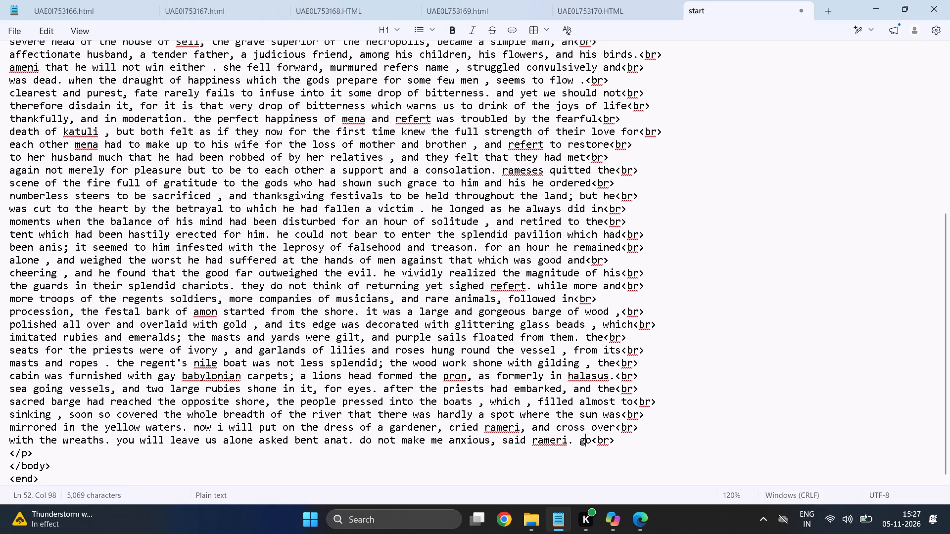
{"action": "left_click", "coordinate": [19, 27]}
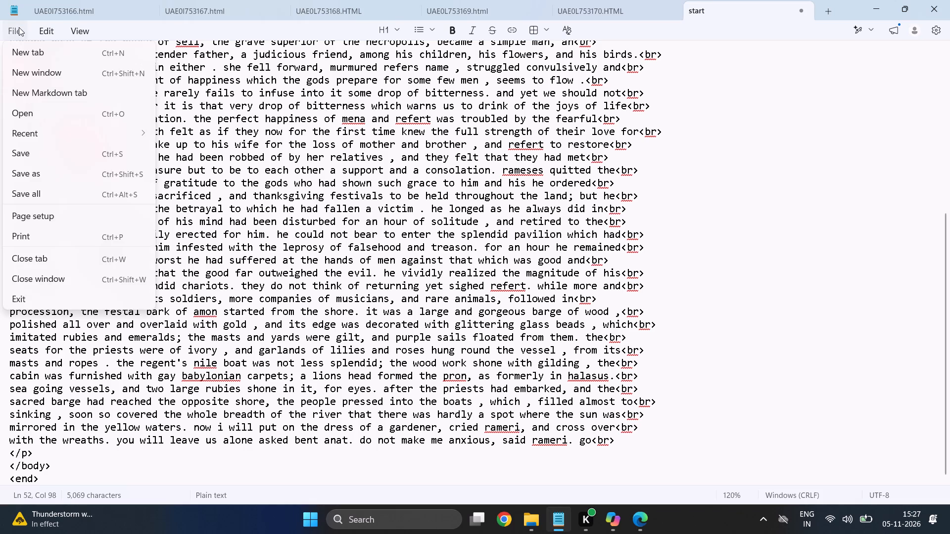
{"action": "left_click", "coordinate": [47, 176]}
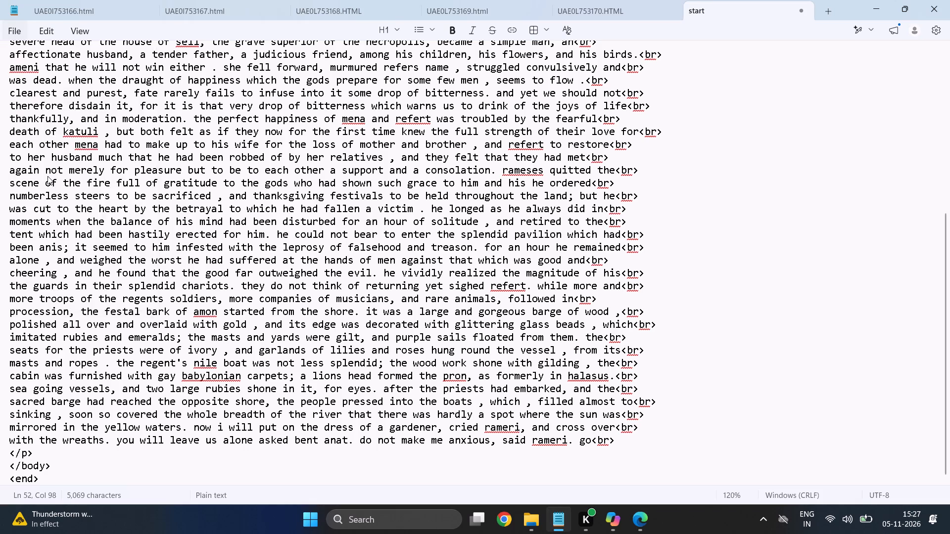
{"action": "key", "text": "BackSpace"}
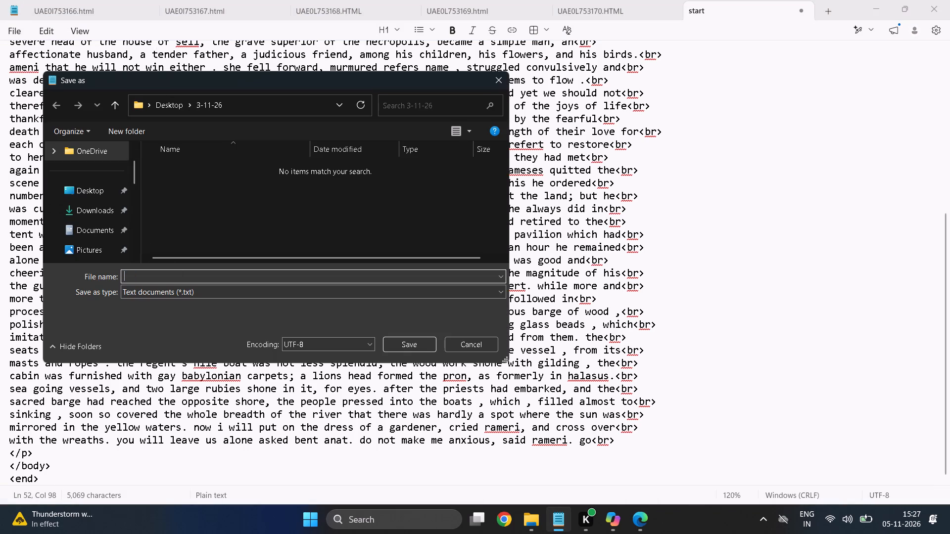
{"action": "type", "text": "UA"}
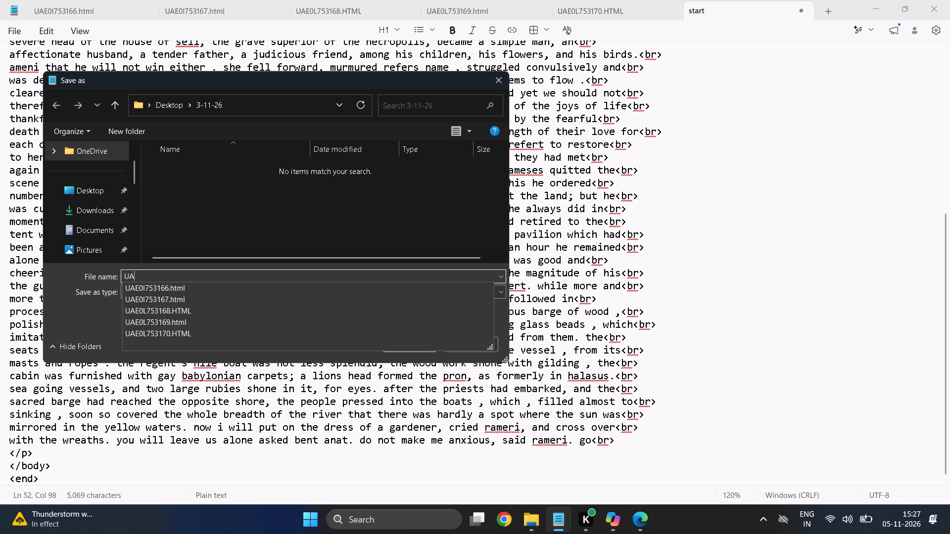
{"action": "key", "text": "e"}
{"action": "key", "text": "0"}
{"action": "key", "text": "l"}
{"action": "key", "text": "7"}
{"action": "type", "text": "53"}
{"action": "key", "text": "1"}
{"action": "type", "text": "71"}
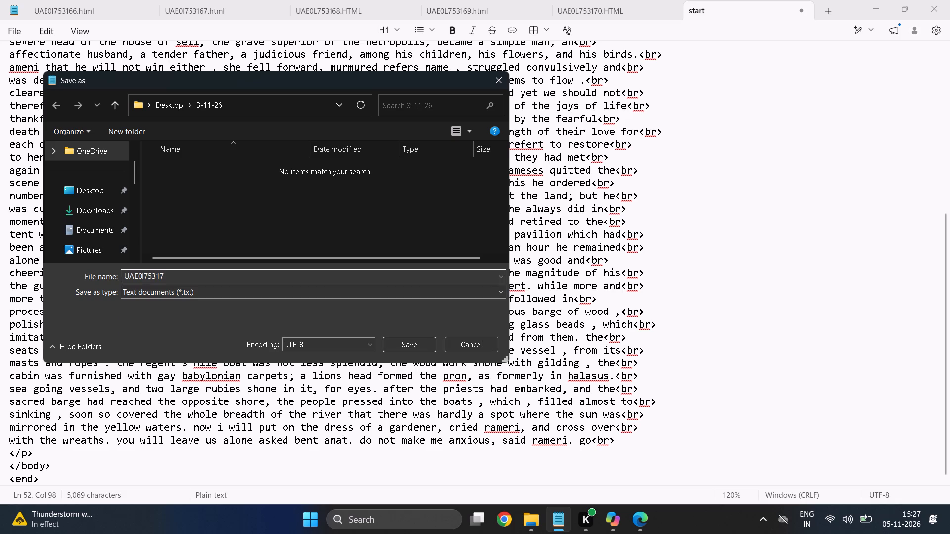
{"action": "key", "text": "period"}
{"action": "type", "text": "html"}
{"action": "left_click", "coordinate": [91, 192]}
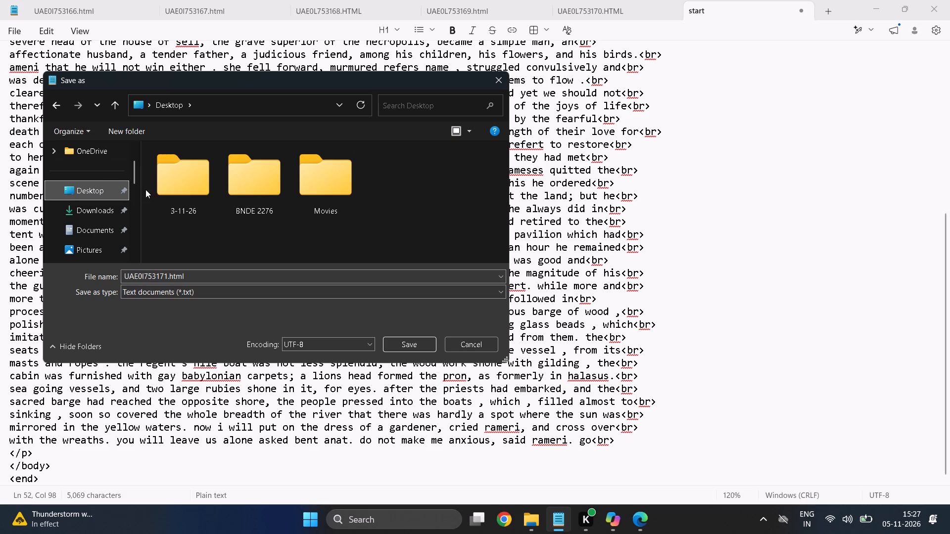
{"action": "double_click", "coordinate": [195, 191]}
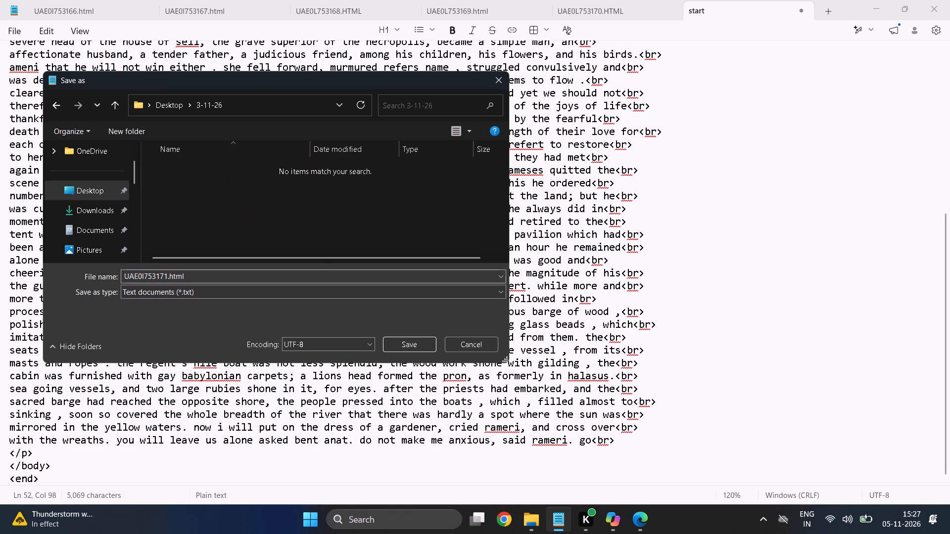
{"action": "left_click", "coordinate": [399, 343]}
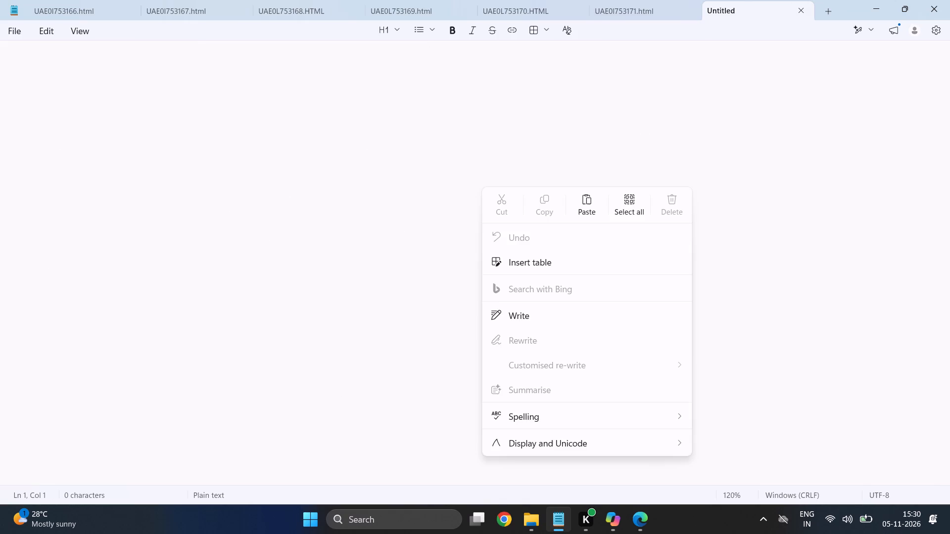
{"action": "left_click", "coordinate": [299, 211]}
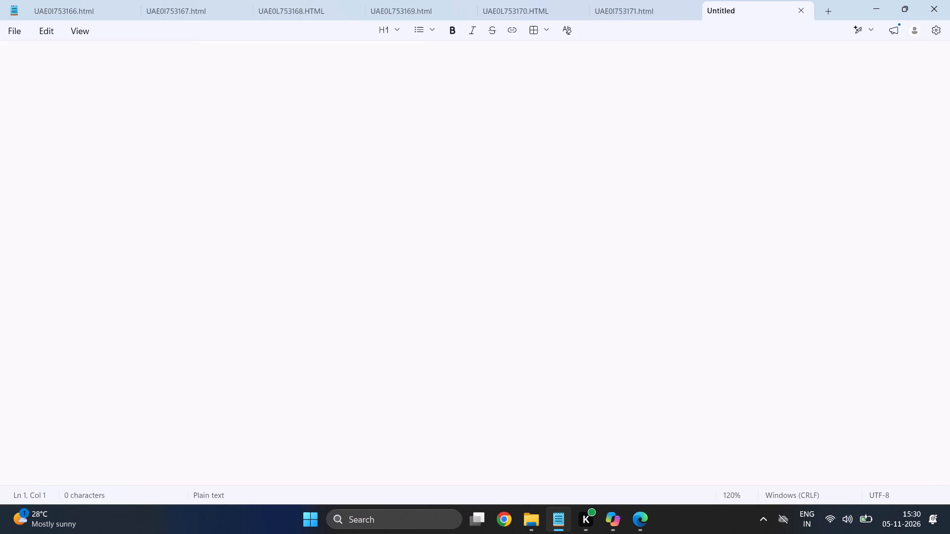
{"action": "right_click", "coordinate": [299, 211]}
{"action": "left_click", "coordinate": [390, 221]}
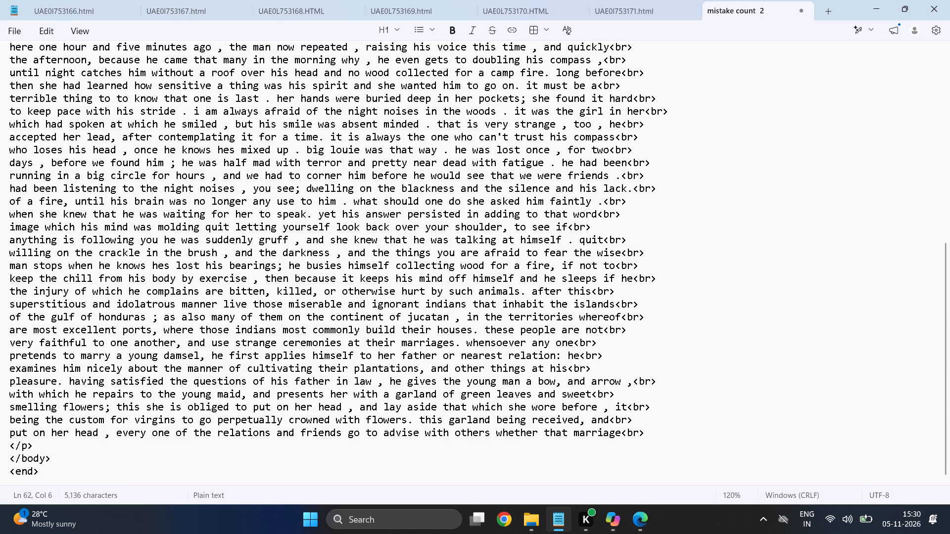
Snap Notepad to half the screen and open the scan UAE0l753172 from folder BNDE 2276 beside it.
{"action": "scroll", "coordinate": [247, 130], "scroll_direction": "up", "scroll_amount": 6}
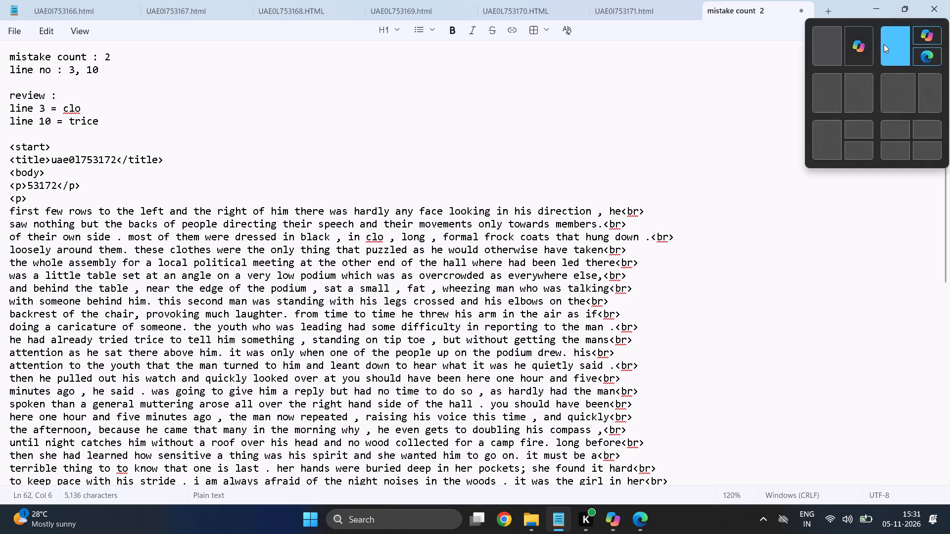
{"action": "left_click", "coordinate": [864, 79]}
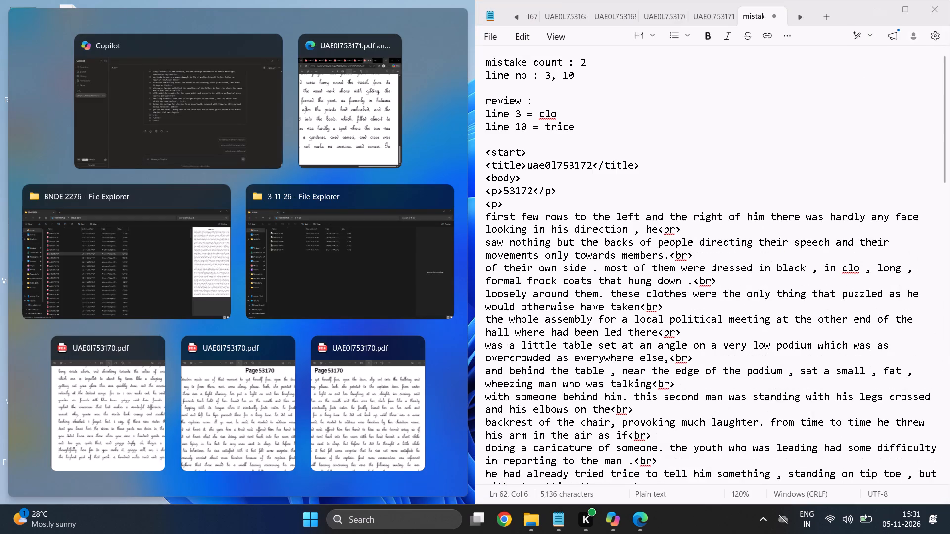
{"action": "left_click", "coordinate": [196, 222]}
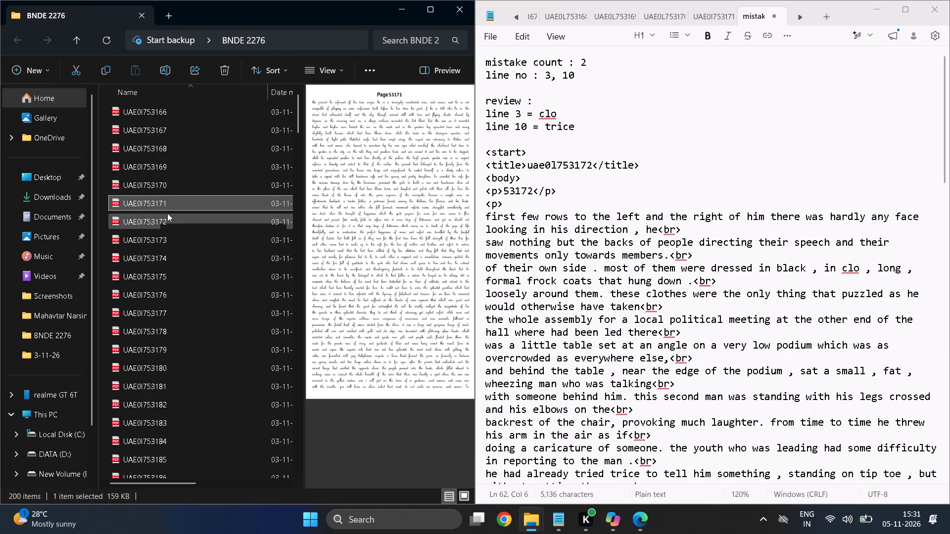
{"action": "double_click", "coordinate": [167, 216]}
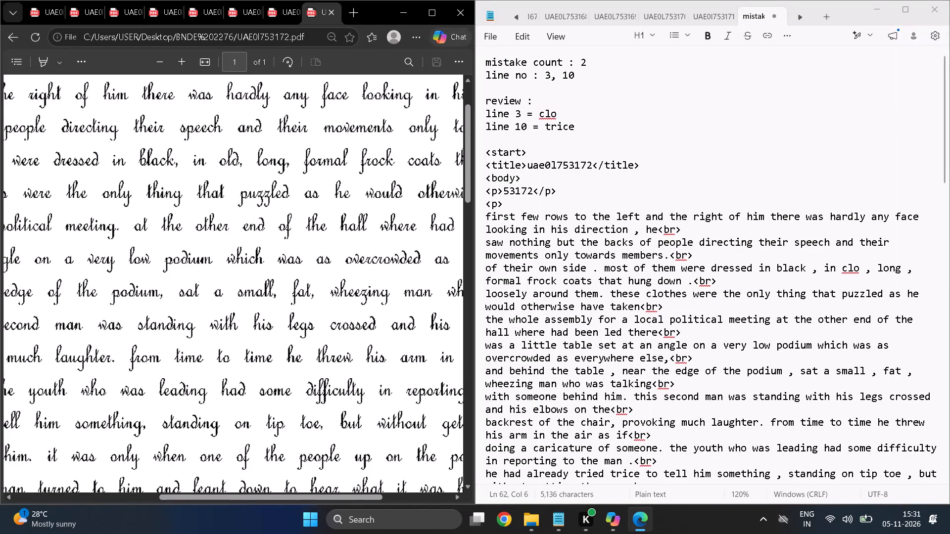
Replace the doubtful word "clo" after "dressed in black , in" with "old" in the Notepad transcription.
{"action": "left_click", "coordinate": [861, 270]}
{"action": "key", "text": "BackSpace"}
{"action": "key", "text": "BackSpace"}
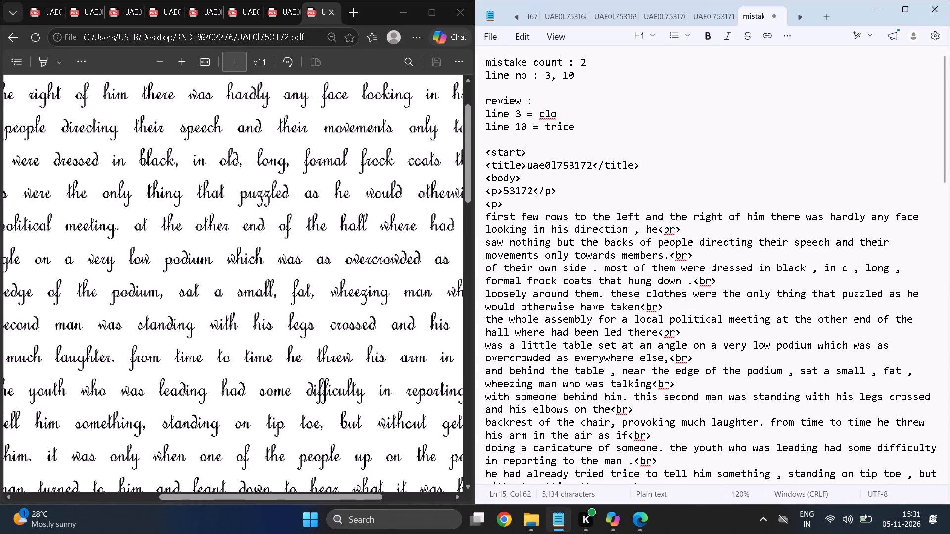
{"action": "key", "text": "BackSpace"}
{"action": "type", "text": "old"}
Replace the doubtful word "trice" after "he had already tried" with "twice" in the Notepad transcription.
{"action": "scroll", "coordinate": [643, 456], "scroll_direction": "down", "scroll_amount": 1}
{"action": "scroll", "coordinate": [230, 317], "scroll_direction": "right", "scroll_amount": 6}
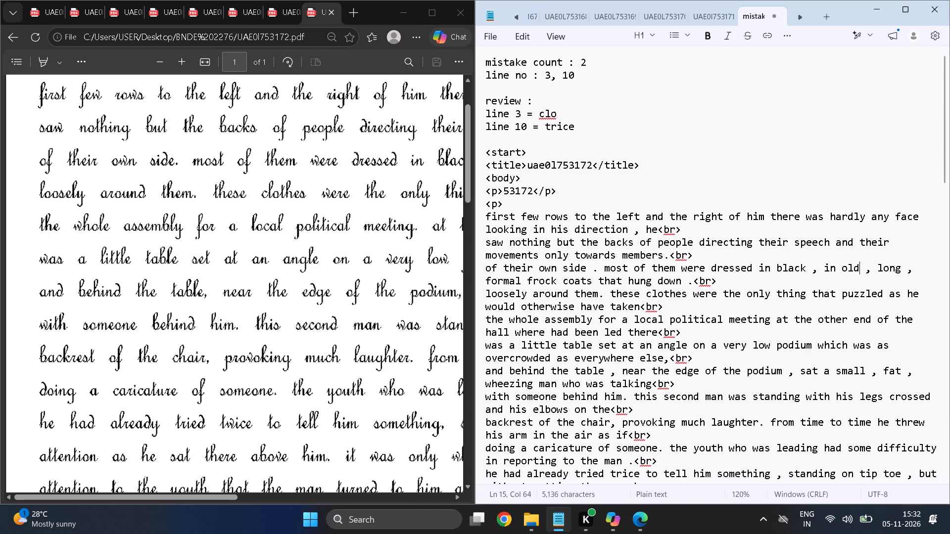
{"action": "left_click", "coordinate": [637, 476]}
{"action": "key", "text": "Right"}
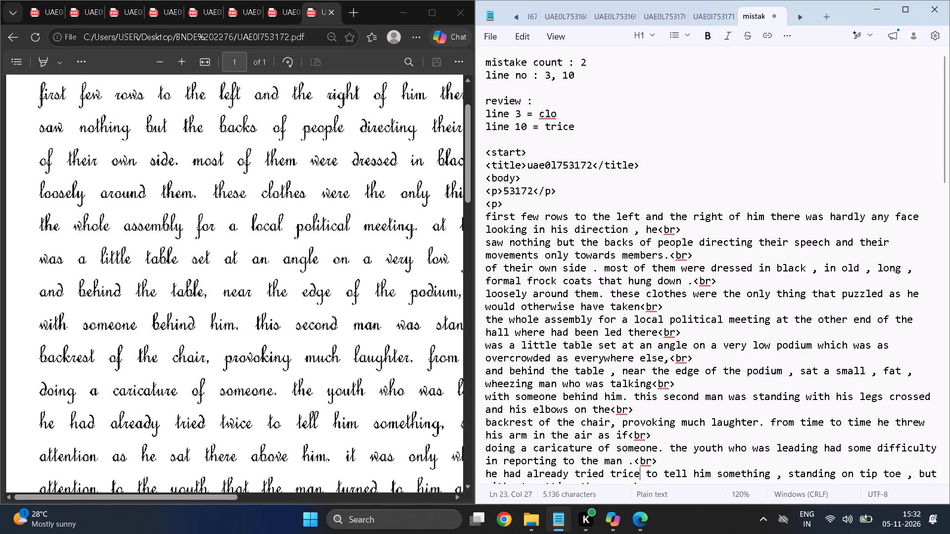
{"action": "key", "text": "BackSpace"}
{"action": "key", "text": "BackSpace"}
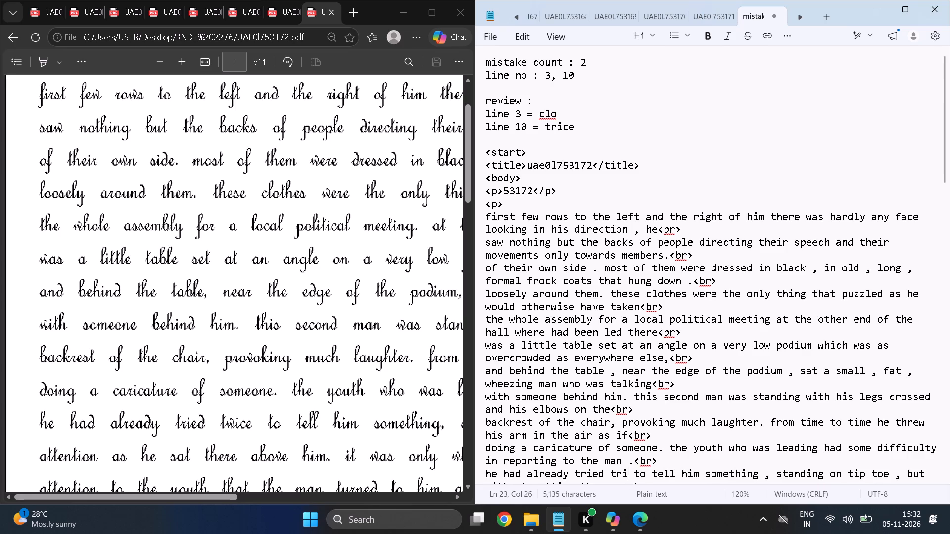
{"action": "key", "text": "BackSpace"}
{"action": "key", "text": "BackSpace"}
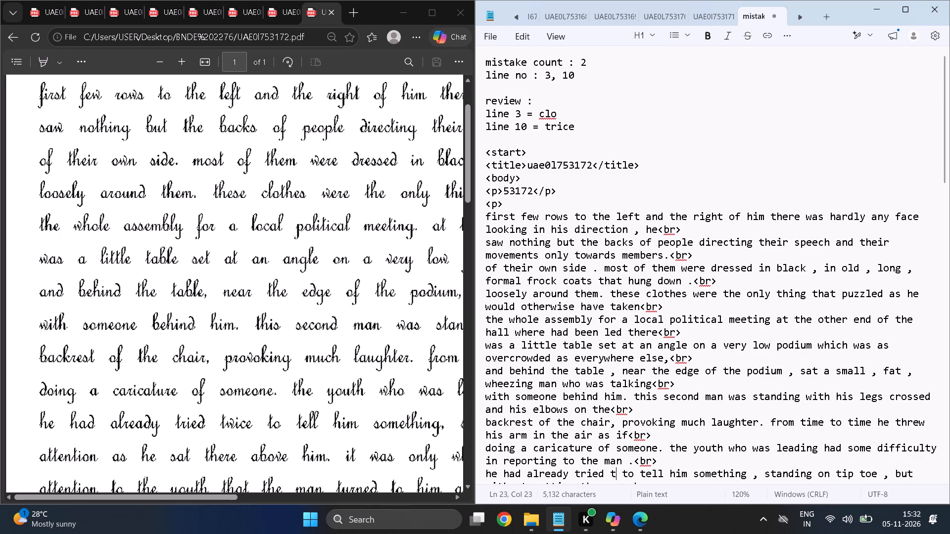
{"action": "key", "text": "BackSpace"}
{"action": "key", "text": "t"}
{"action": "type", "text": "wi"}
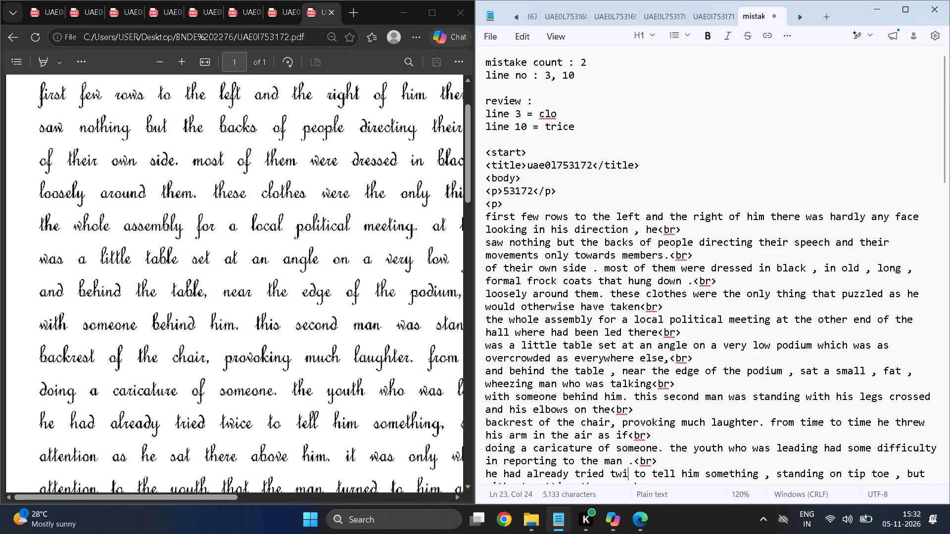
{"action": "type", "text": "ce"}
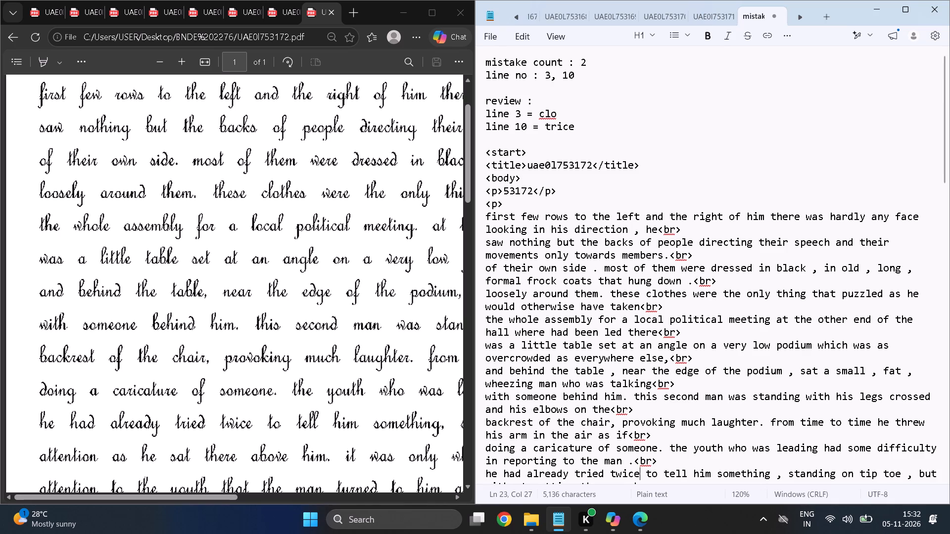
Delete the mistake count, line numbers and review notes above the <start> tag in the UAE0l753172 transcription.
{"action": "scroll", "coordinate": [393, 209], "scroll_direction": "left", "scroll_amount": 6}
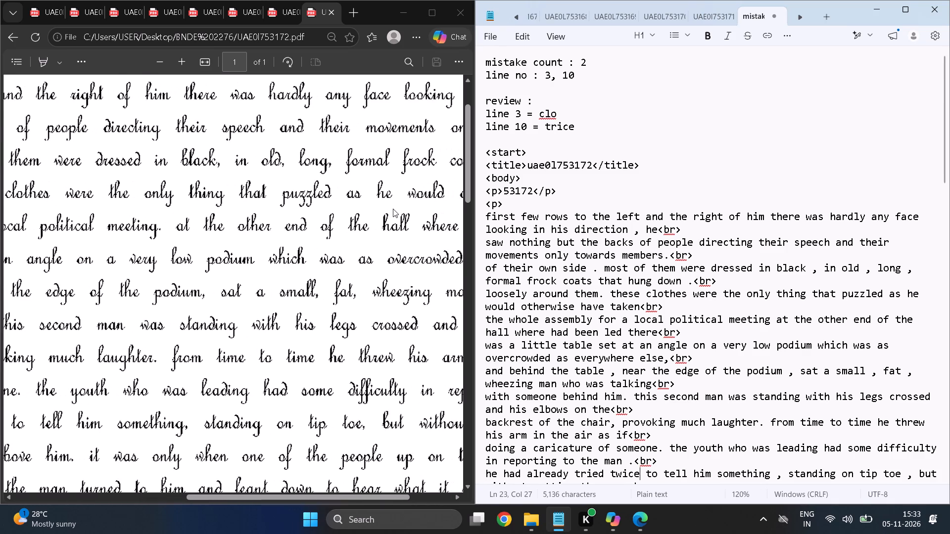
{"action": "scroll", "coordinate": [393, 209], "scroll_direction": "down", "scroll_amount": 16}
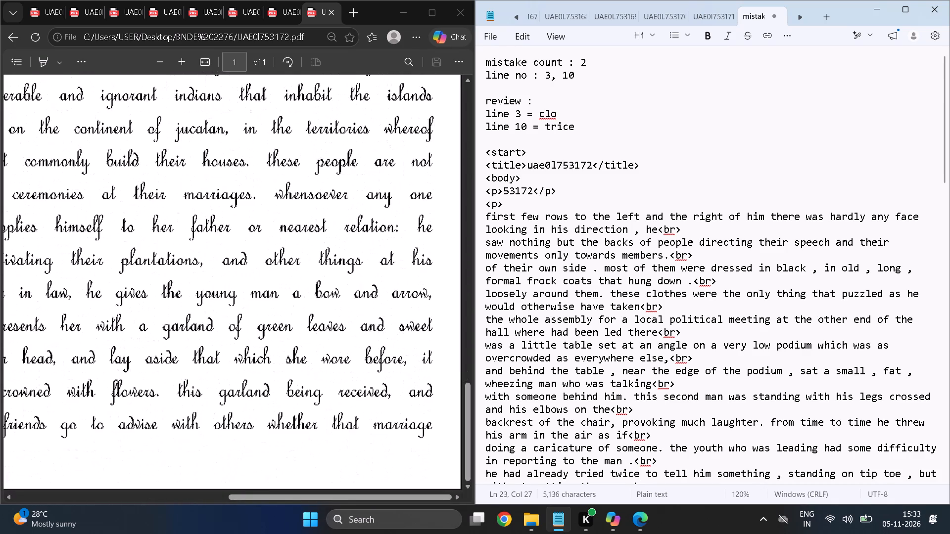
{"action": "scroll", "coordinate": [830, 285], "scroll_direction": "down", "scroll_amount": 7}
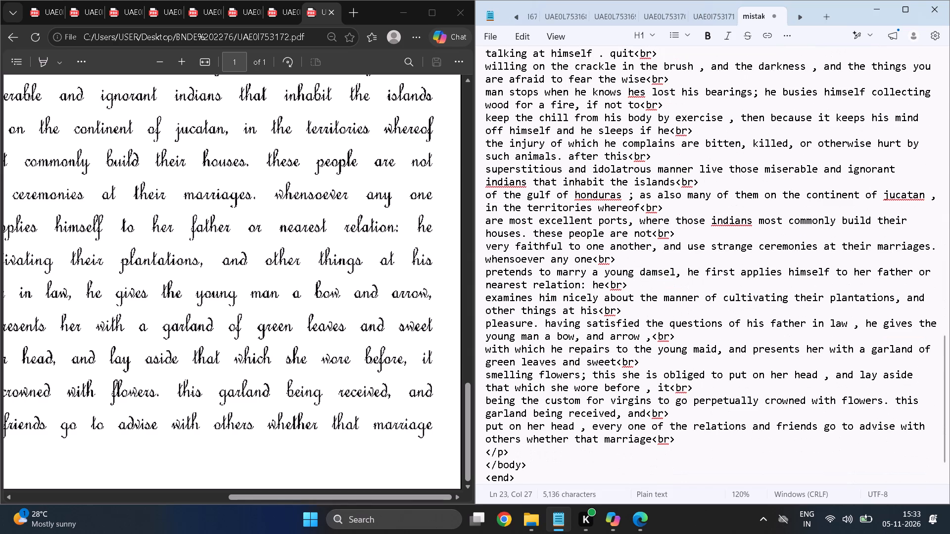
{"action": "scroll", "coordinate": [830, 285], "scroll_direction": "up", "scroll_amount": 6}
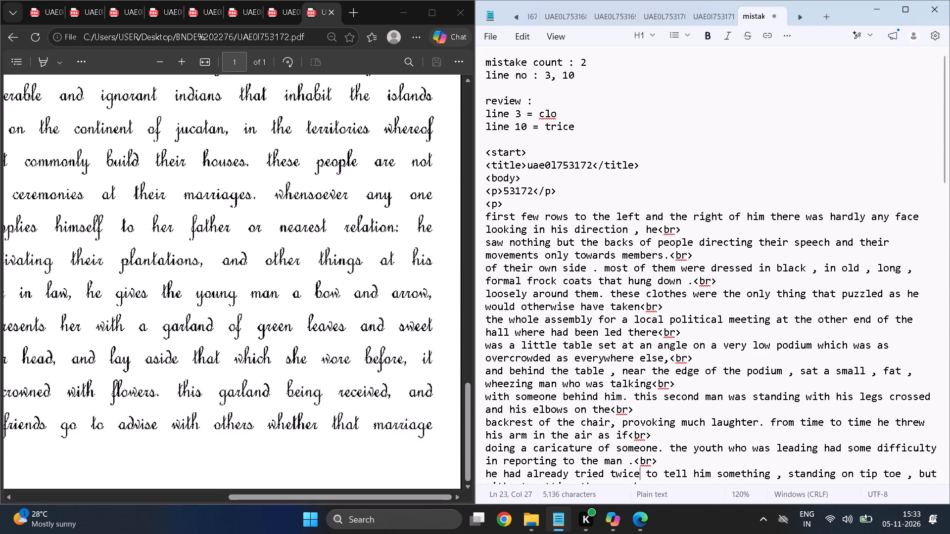
{"action": "left_click", "coordinate": [487, 152]}
{"action": "key", "text": "BackSpace"}
{"action": "key", "text": "BackSpace"}
{"action": "key", "text": "BackSpace"}
{"action": "key", "text": "BackSpace"}
{"action": "key", "text": "BackSpace"}
{"action": "key", "text": "BackSpace"}
{"action": "key", "text": "BackSpace"}
{"action": "key", "text": "BackSpace"}
{"action": "key", "text": "BackSpace"}
{"action": "key", "text": "BackSpace"}
{"action": "key", "text": "BackSpace"}
{"action": "key", "text": "BackSpace"}
{"action": "key", "text": "BackSpace"}
{"action": "key", "text": "BackSpace"}
{"action": "key", "text": "BackSpace"}
{"action": "key", "text": "BackSpace"}
{"action": "key", "text": "BackSpace"}
{"action": "key", "text": "BackSpace"}
{"action": "key", "text": "BackSpace"}
{"action": "key", "text": "BackSpace"}
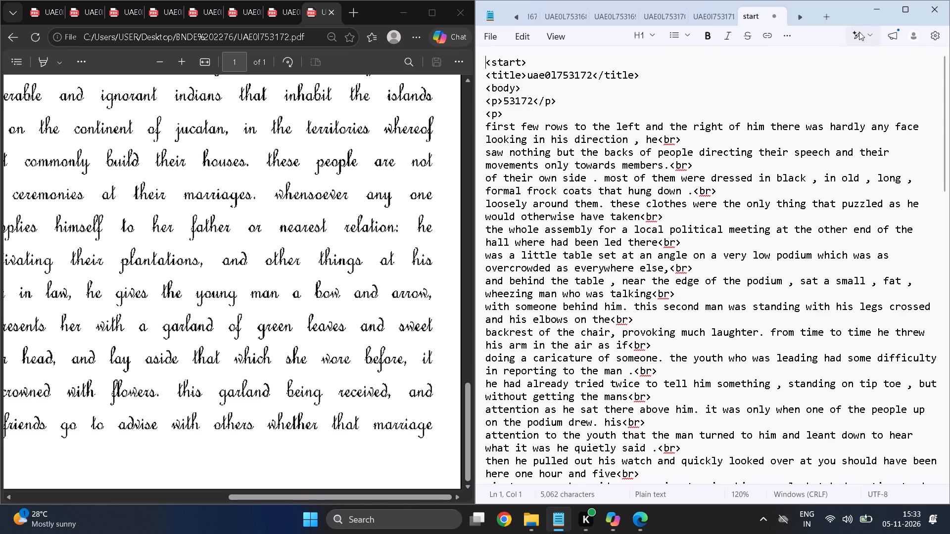
Maximize Notepad and save the transcription as text document uae0l753172 in folder 3-11-26, reusing the name from its title tag.
{"action": "left_click", "coordinate": [894, 14]}
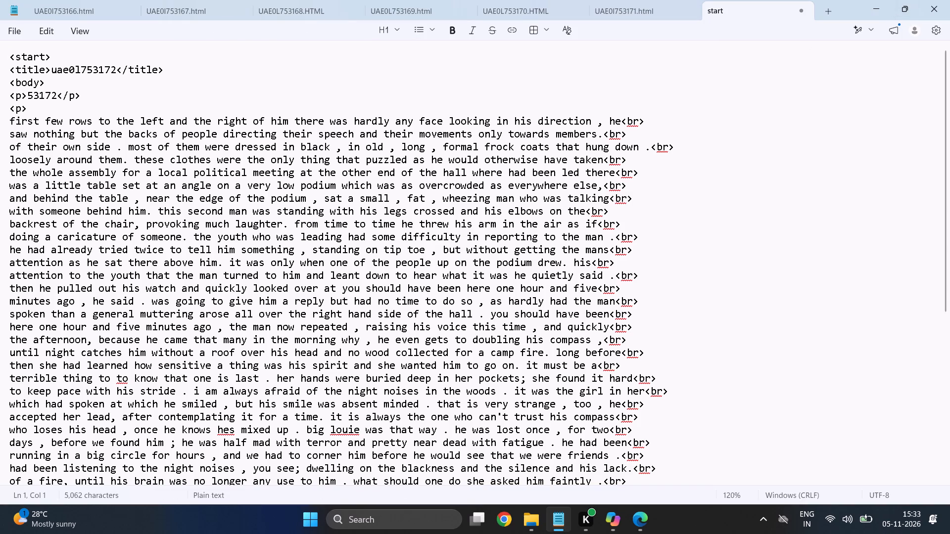
{"action": "scroll", "coordinate": [596, 183], "scroll_direction": "down", "scroll_amount": 4}
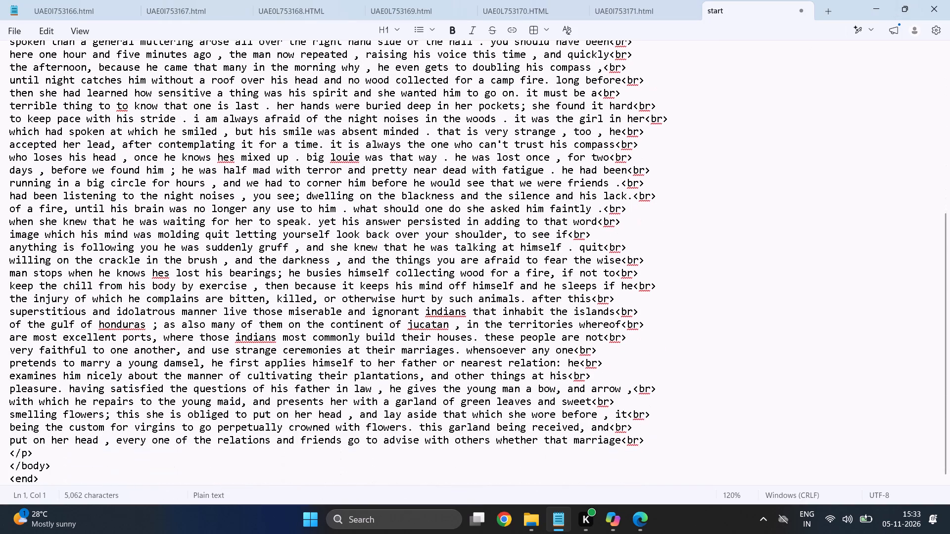
{"action": "scroll", "coordinate": [596, 183], "scroll_direction": "up", "scroll_amount": 2}
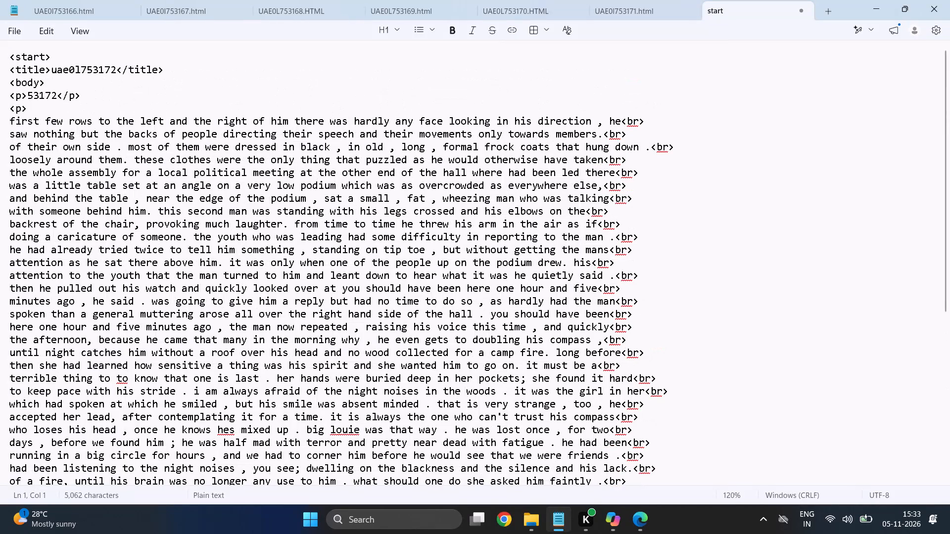
{"action": "left_click_drag", "start_coordinate": [113, 72], "coordinate": [78, 71]}
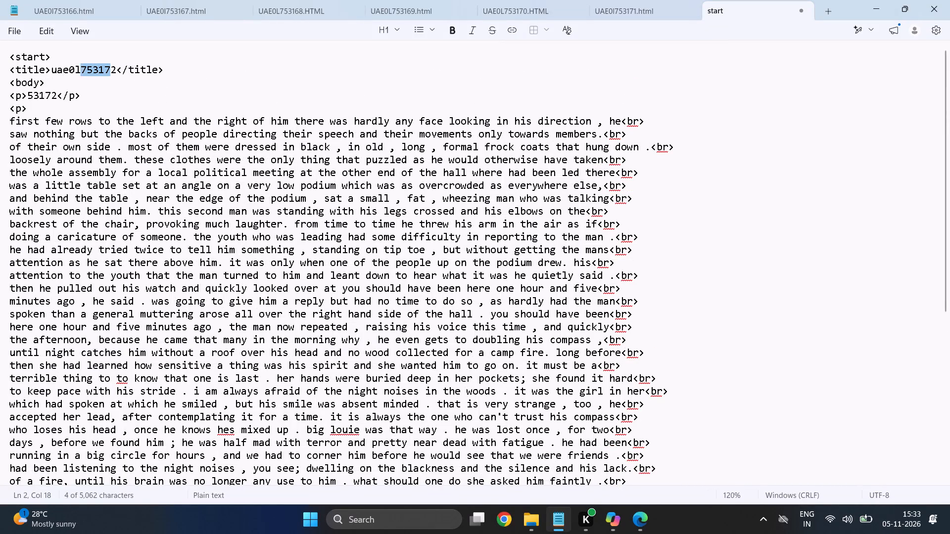
{"action": "left_click_drag", "start_coordinate": [78, 71], "coordinate": [55, 71]}
{"action": "left_click_drag", "start_coordinate": [53, 71], "coordinate": [71, 72]}
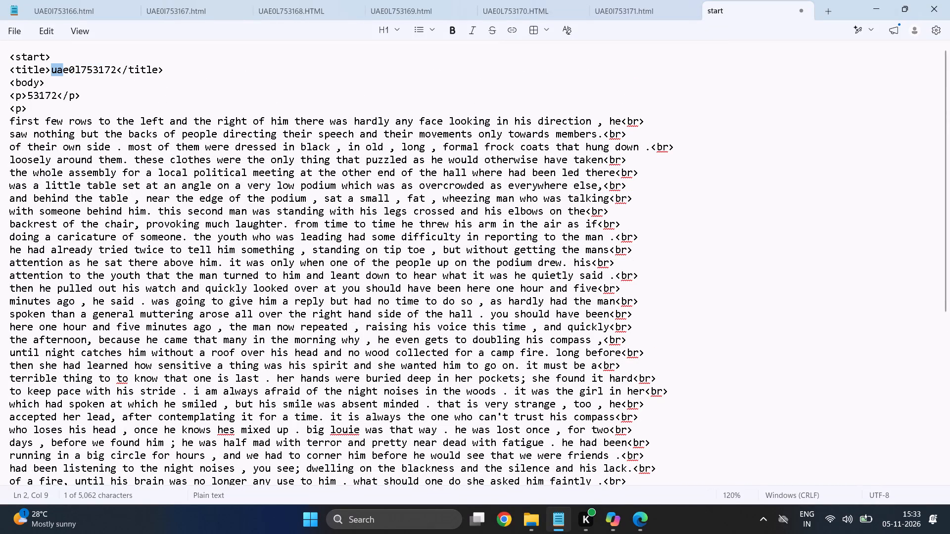
{"action": "left_click_drag", "start_coordinate": [71, 72], "coordinate": [114, 74]}
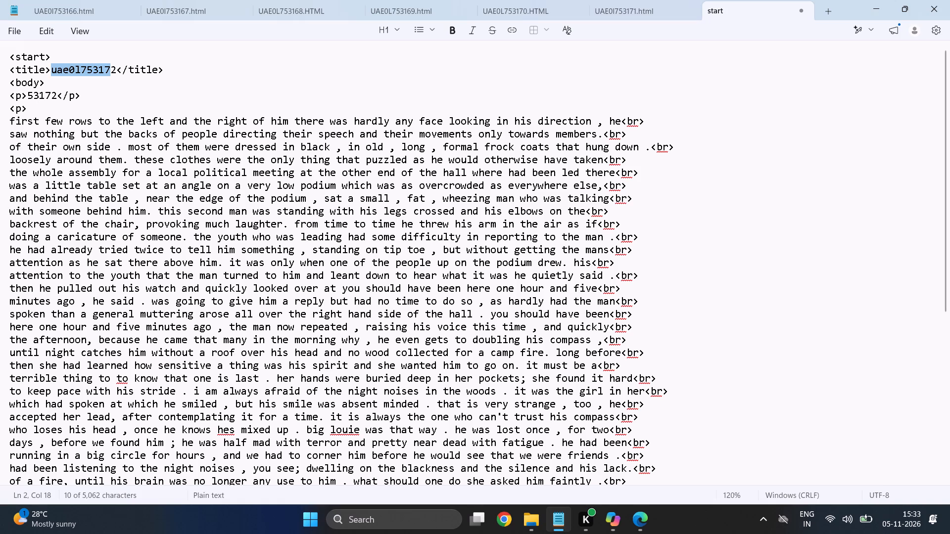
{"action": "left_click_drag", "start_coordinate": [114, 74], "coordinate": [116, 71]}
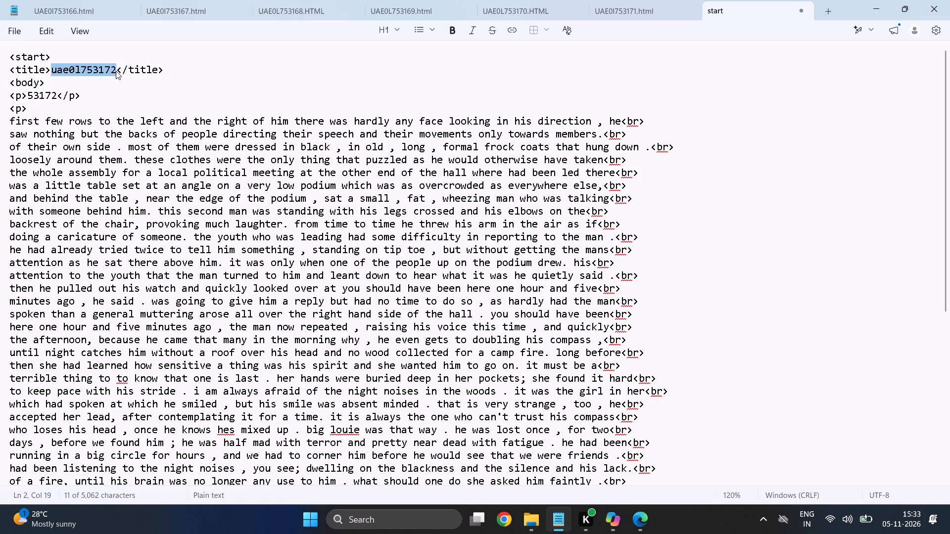
{"action": "right_click", "coordinate": [105, 71]}
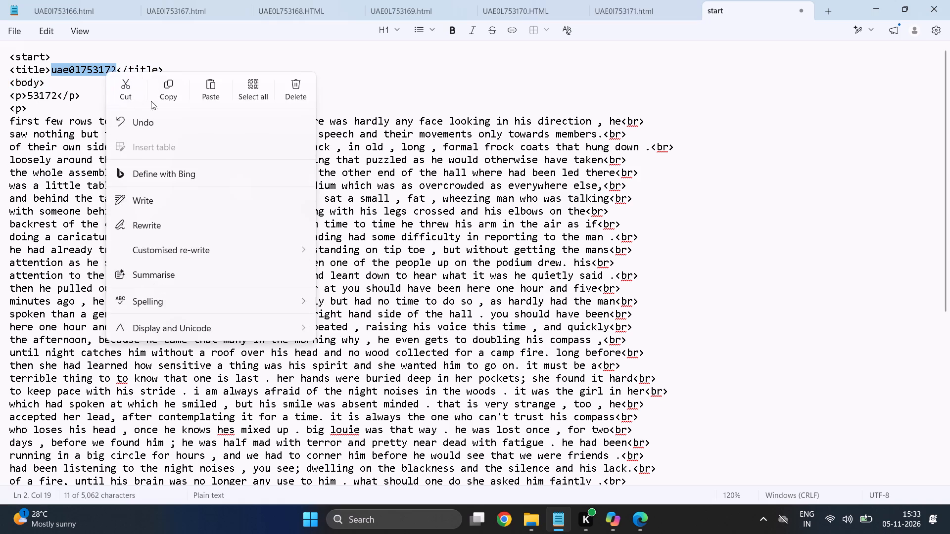
{"action": "left_click", "coordinate": [163, 96]}
{"action": "left_click", "coordinate": [22, 28]}
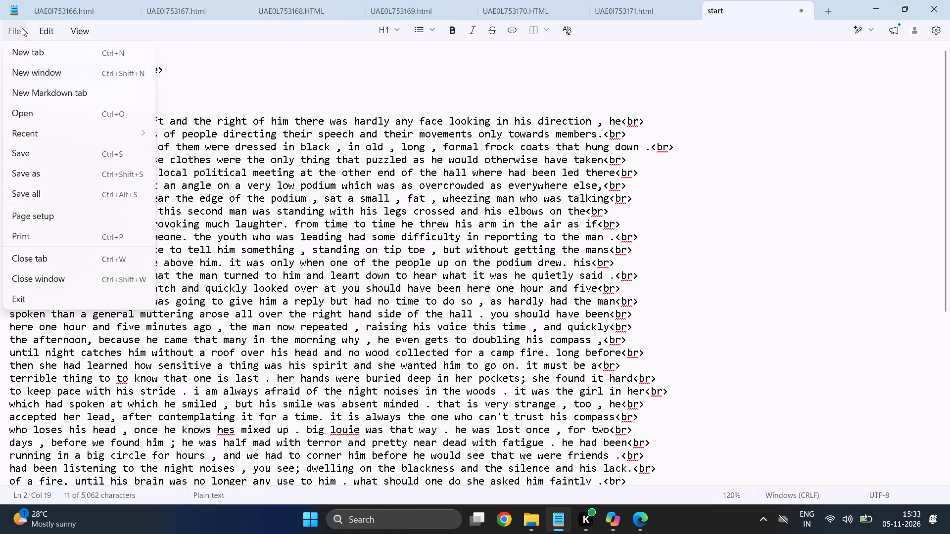
{"action": "left_click", "coordinate": [53, 168]}
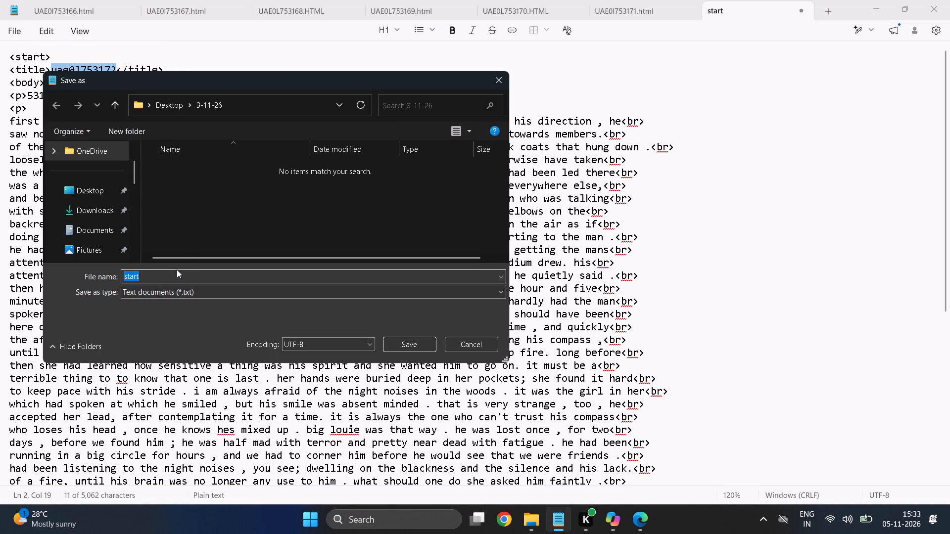
{"action": "key", "text": "BackSpace"}
{"action": "key", "text": "ctrl+v"}
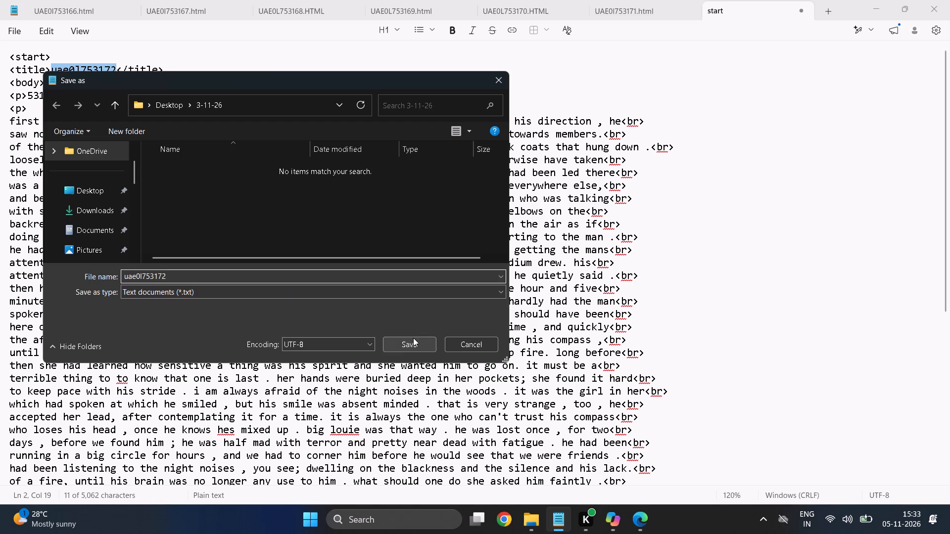
{"action": "left_click", "coordinate": [413, 338]}
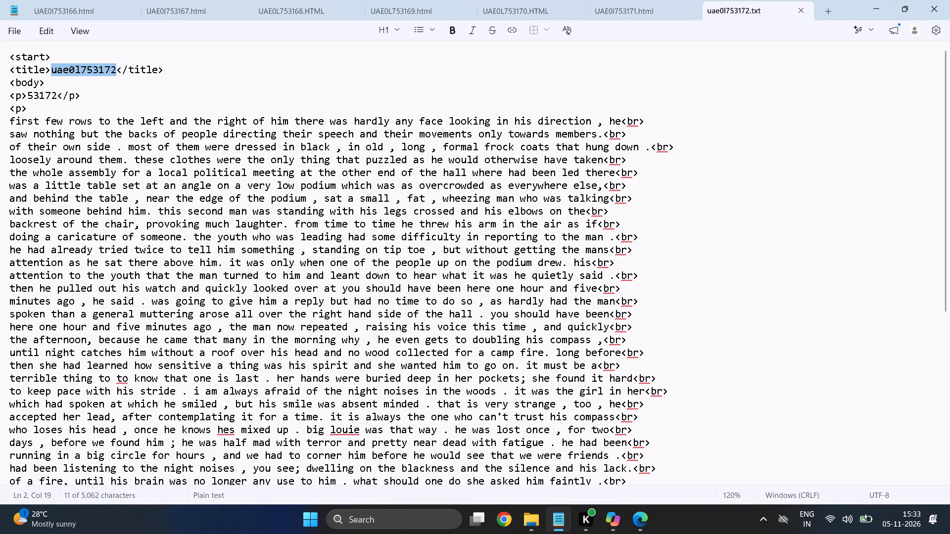
Open a new empty Notepad tab for the next transcription.
{"action": "left_click", "coordinate": [820, 11]}
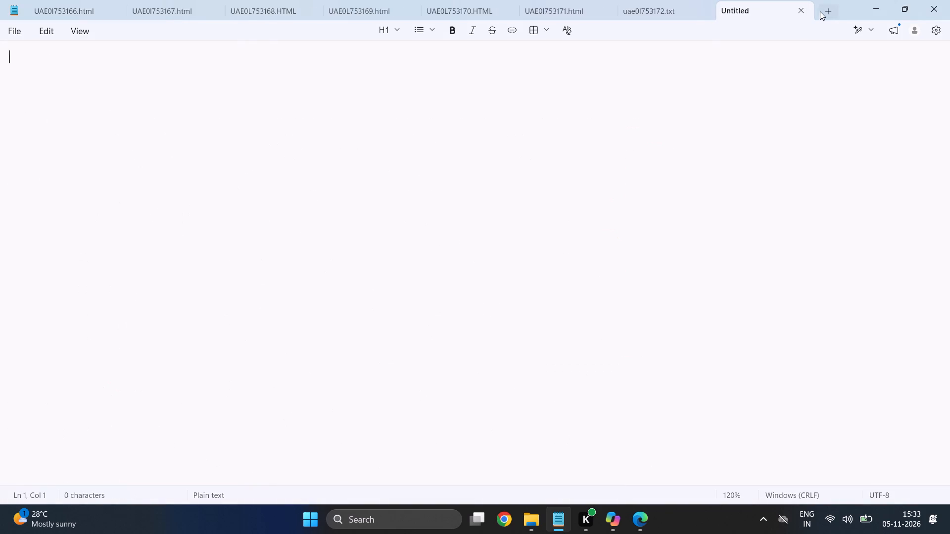
{"action": "left_click", "coordinate": [614, 519]}
{"action": "left_click", "coordinate": [501, 457]}
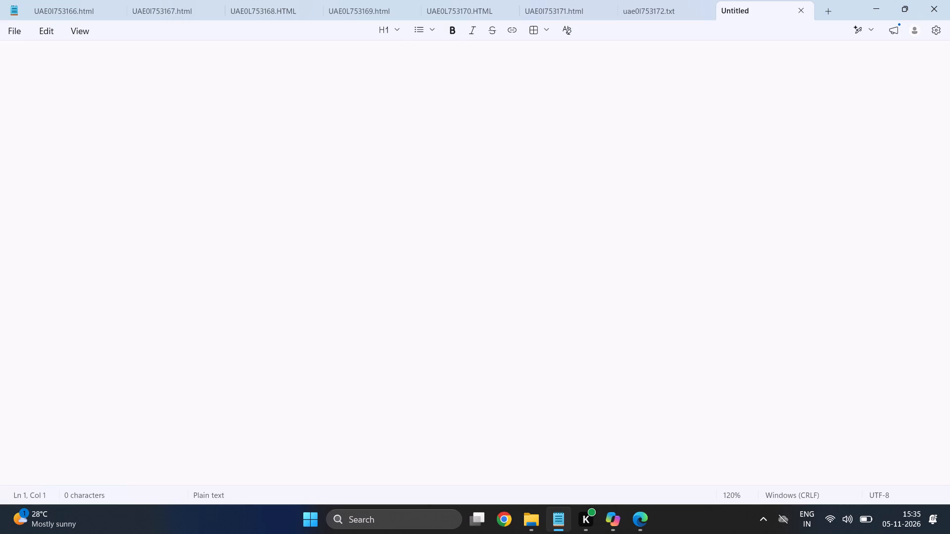
{"action": "key", "text": "ctrl+v"}
{"action": "scroll", "coordinate": [262, 212], "scroll_direction": "up", "scroll_amount": 1}
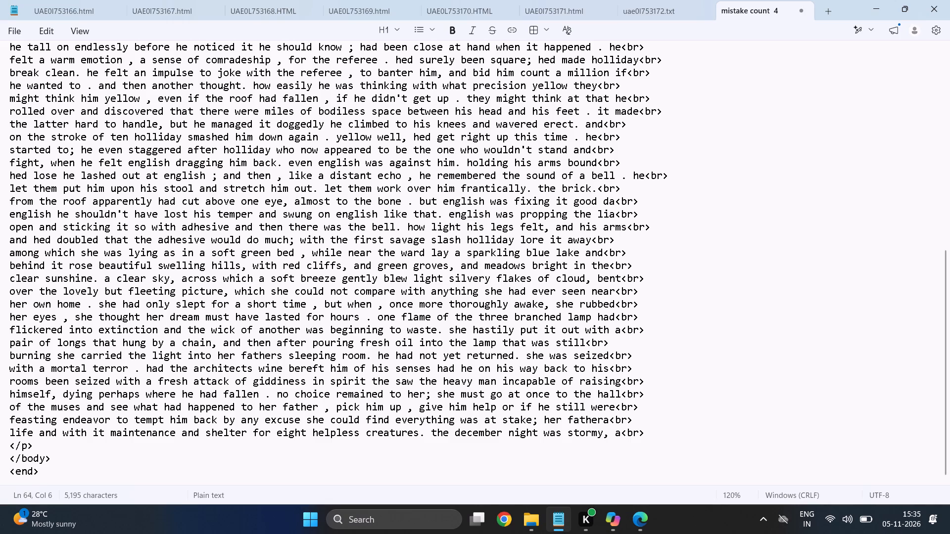
{"action": "scroll", "coordinate": [262, 212], "scroll_direction": "up", "scroll_amount": 5}
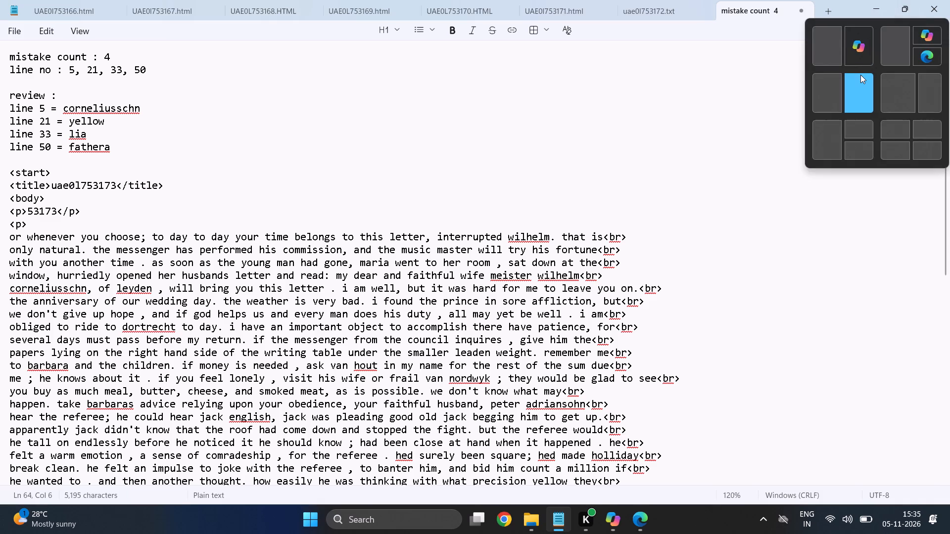
{"action": "left_click", "coordinate": [860, 75]}
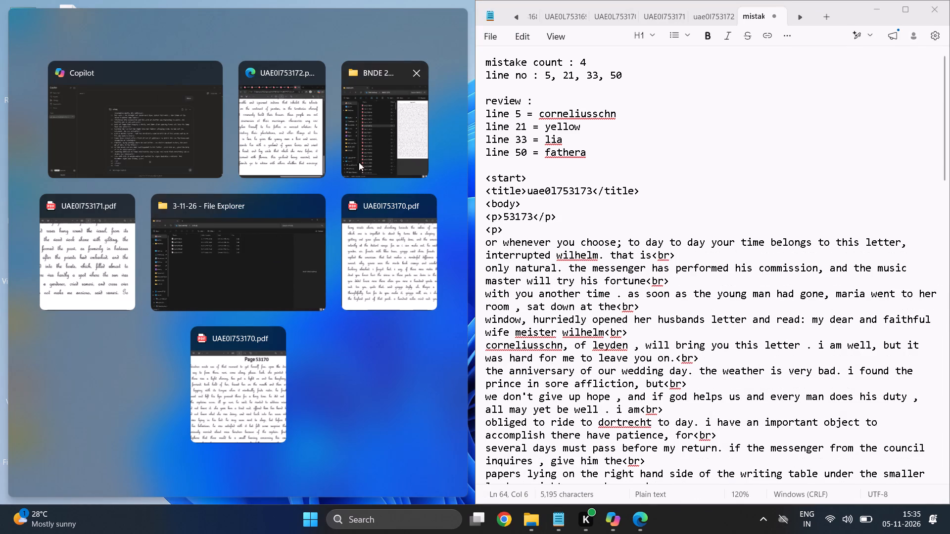
{"action": "left_click", "coordinate": [373, 151]}
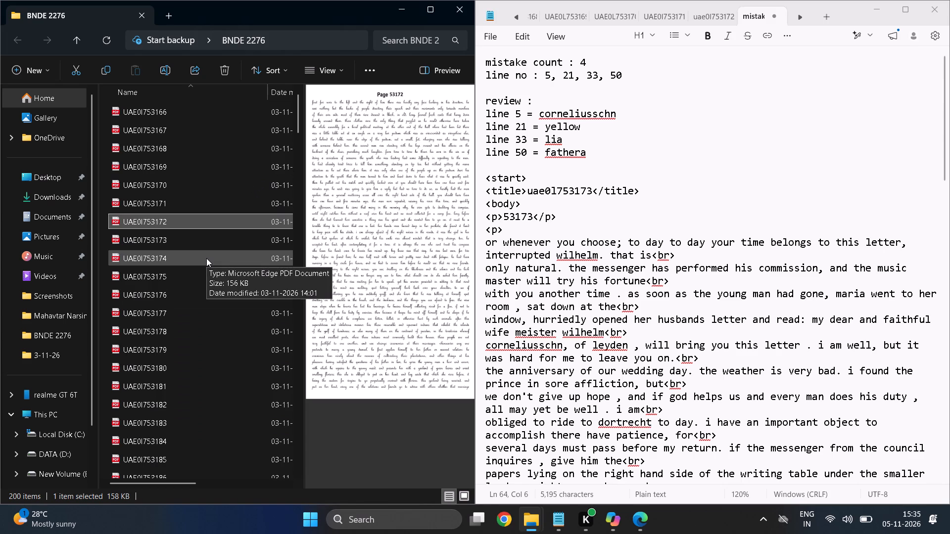
{"action": "double_click", "coordinate": [188, 239]}
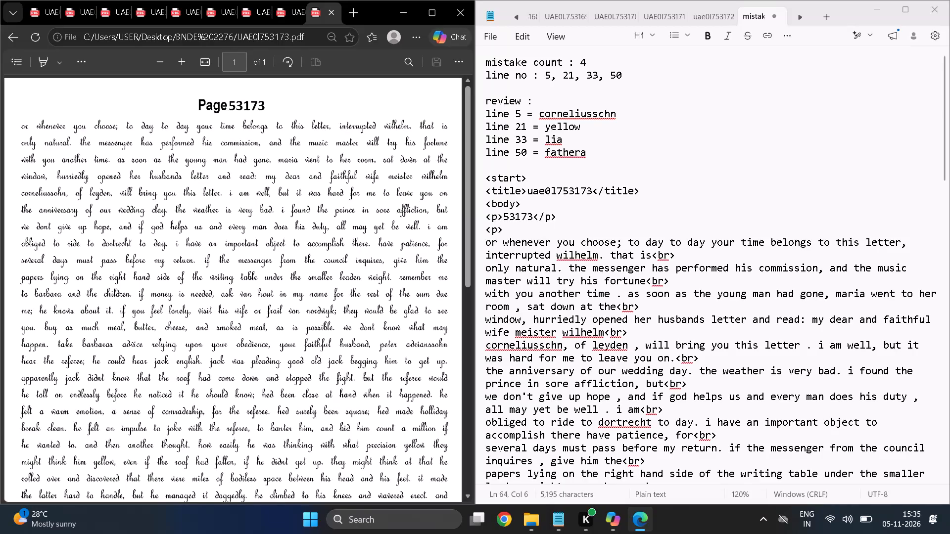
{"action": "scroll", "coordinate": [95, 180], "scroll_direction": "up", "scroll_amount": 1}
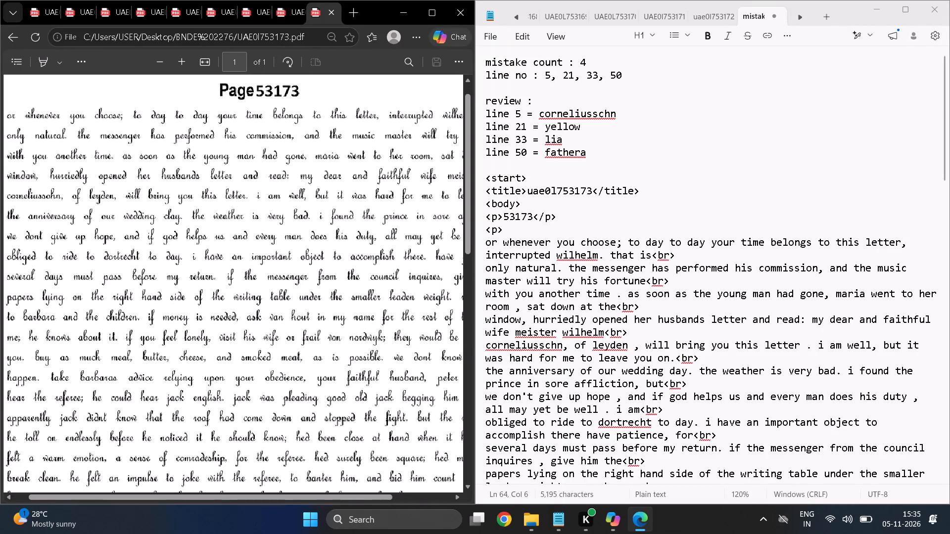
{"action": "scroll", "coordinate": [40, 190], "scroll_direction": "right", "scroll_amount": 1}
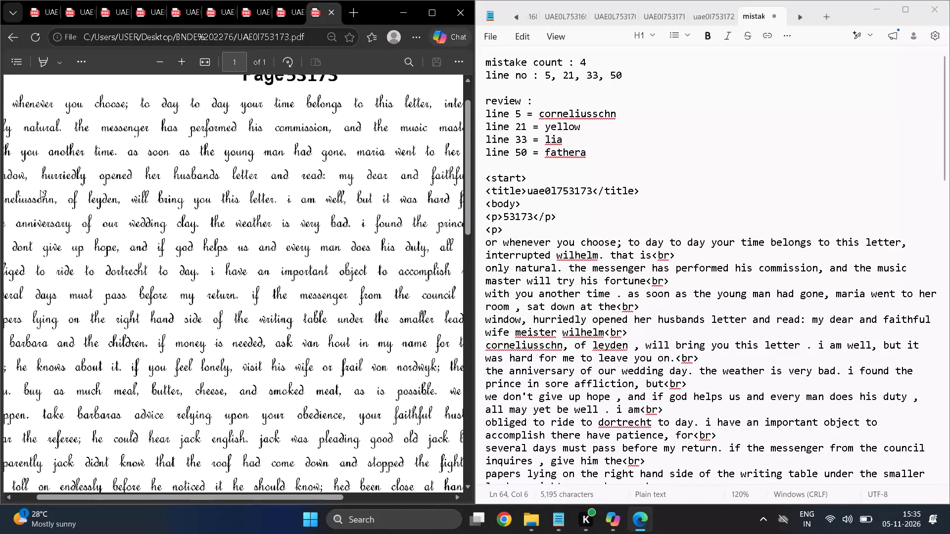
{"action": "scroll", "coordinate": [40, 190], "scroll_direction": "right", "scroll_amount": 1}
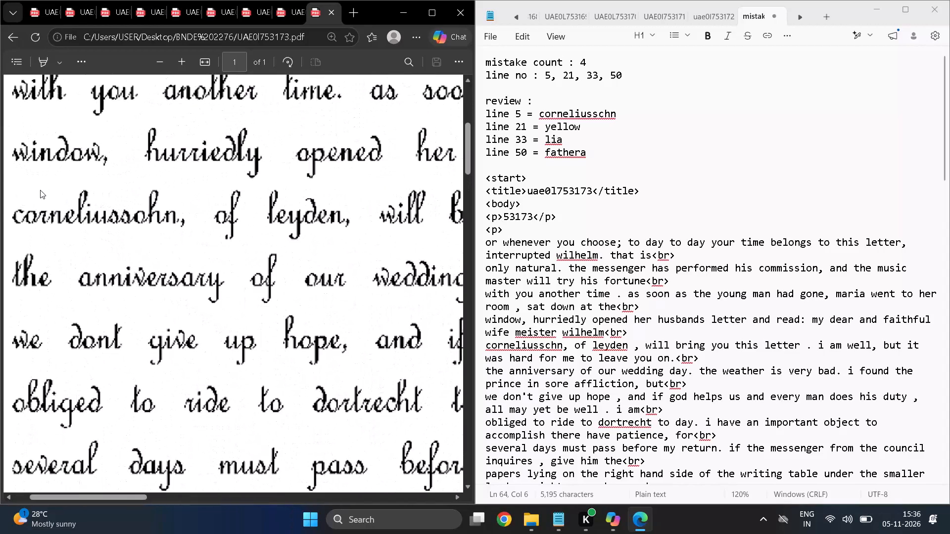
{"action": "scroll", "coordinate": [40, 190], "scroll_direction": "right", "scroll_amount": 1}
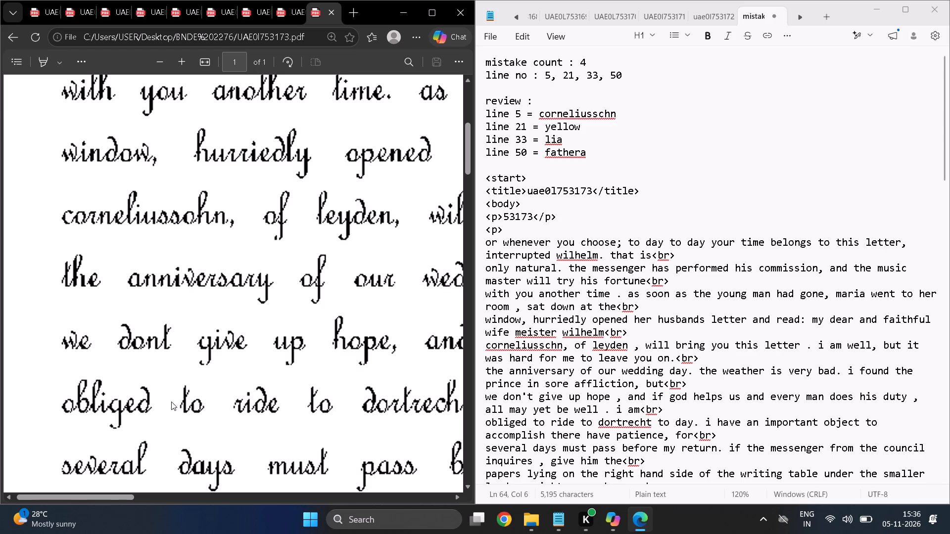
Examine the doubtful word "yellow" in line 21 of the UAE0l753173 scan, after "might think him".
{"action": "scroll", "coordinate": [172, 440], "scroll_direction": "down", "scroll_amount": 3}
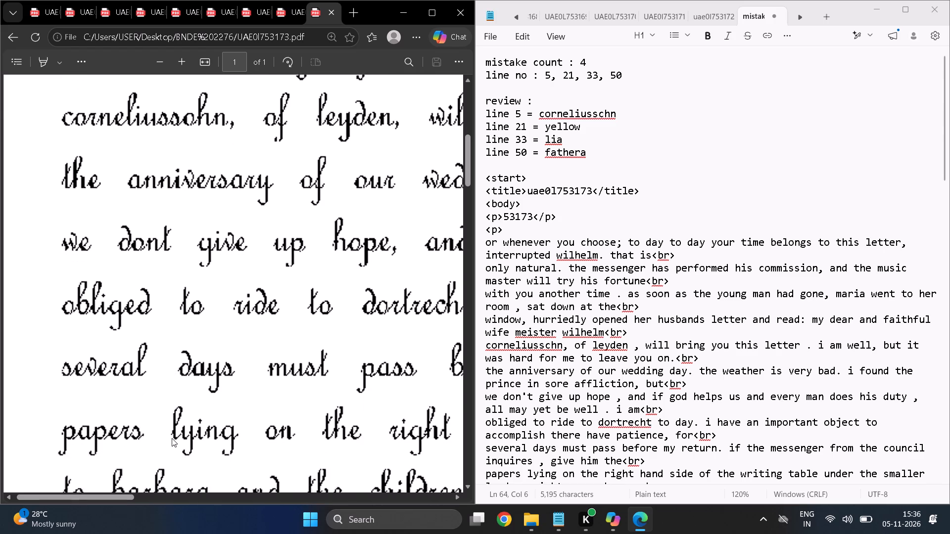
{"action": "scroll", "coordinate": [172, 438], "scroll_direction": "down", "scroll_amount": 4}
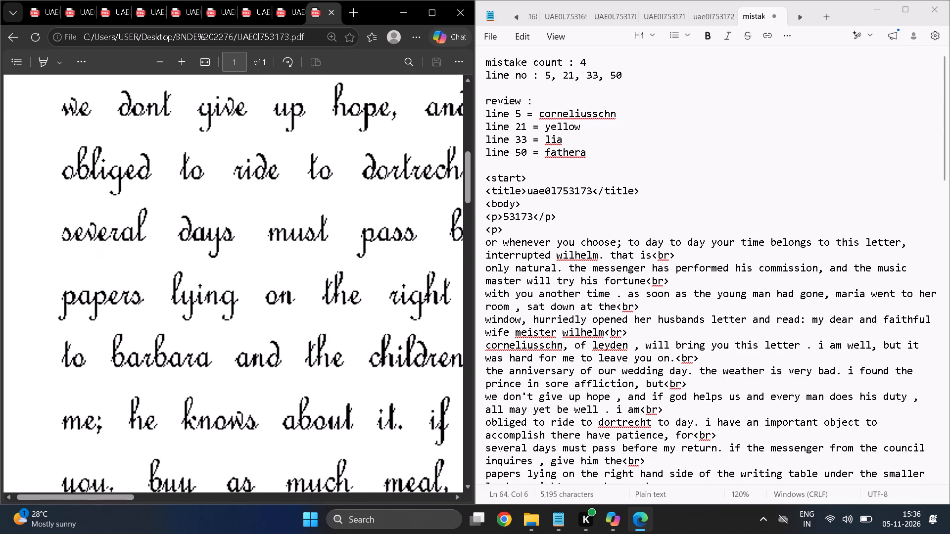
{"action": "scroll", "coordinate": [175, 459], "scroll_direction": "down", "scroll_amount": 3}
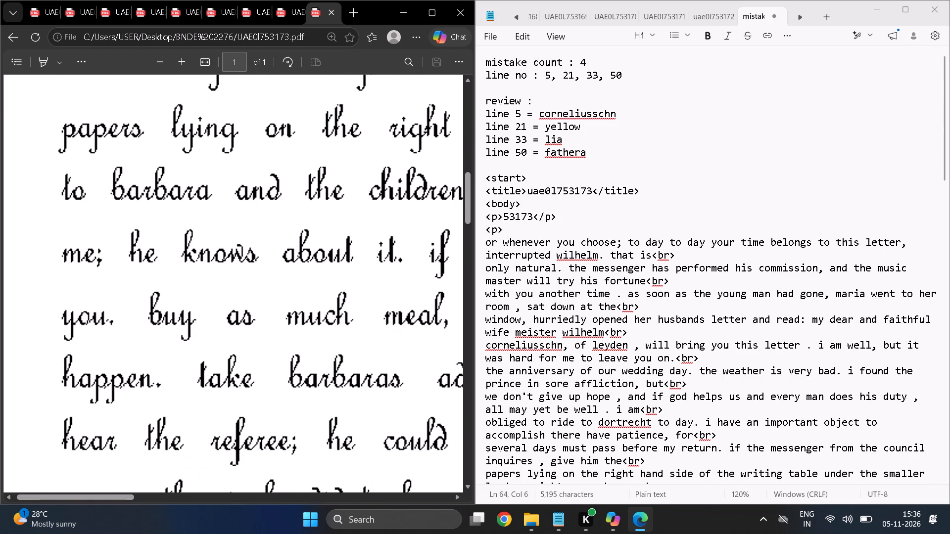
{"action": "scroll", "coordinate": [175, 484], "scroll_direction": "down", "scroll_amount": 3}
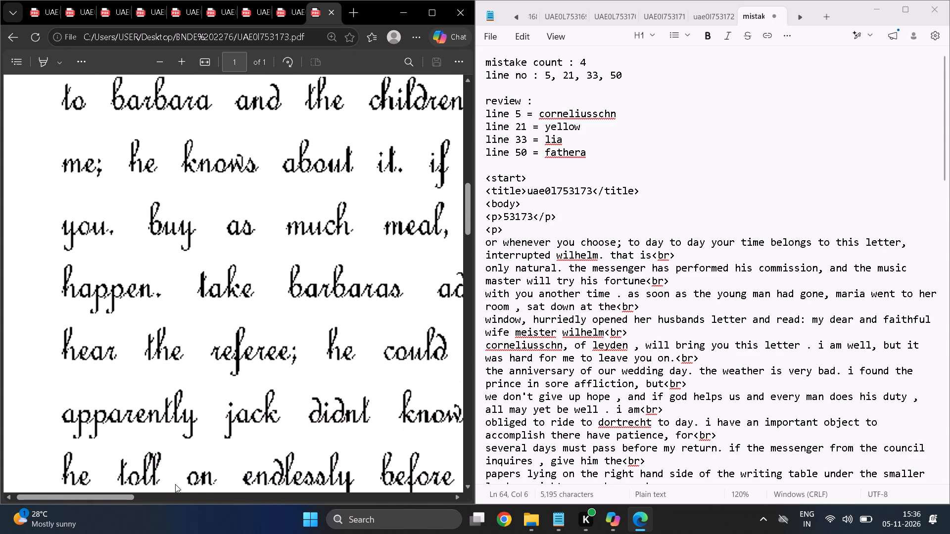
{"action": "scroll", "coordinate": [175, 484], "scroll_direction": "down", "scroll_amount": 3}
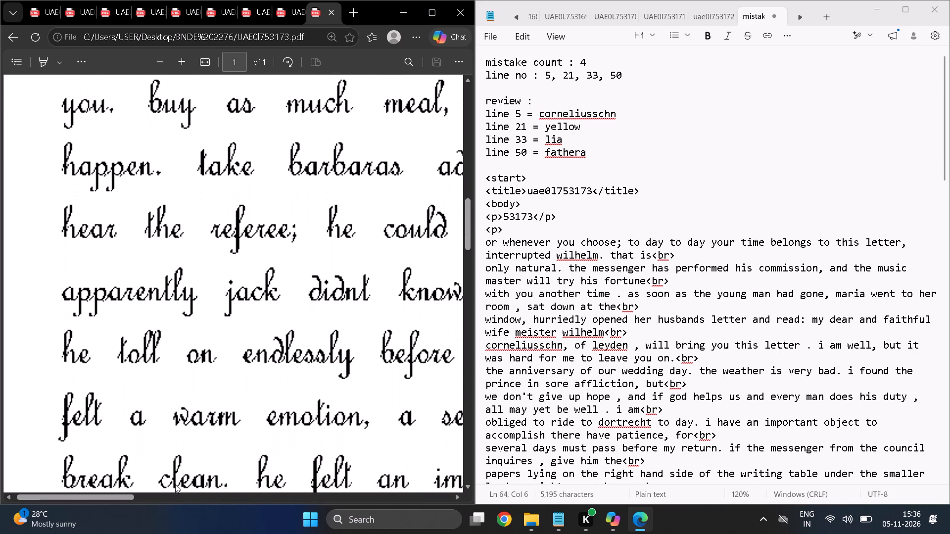
{"action": "scroll", "coordinate": [175, 484], "scroll_direction": "down", "scroll_amount": 4}
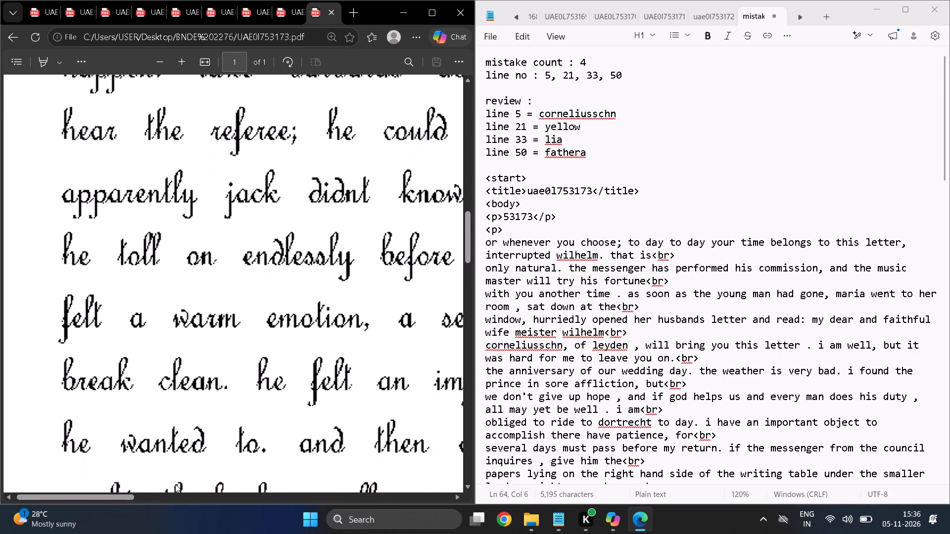
{"action": "scroll", "coordinate": [175, 484], "scroll_direction": "down", "scroll_amount": 1}
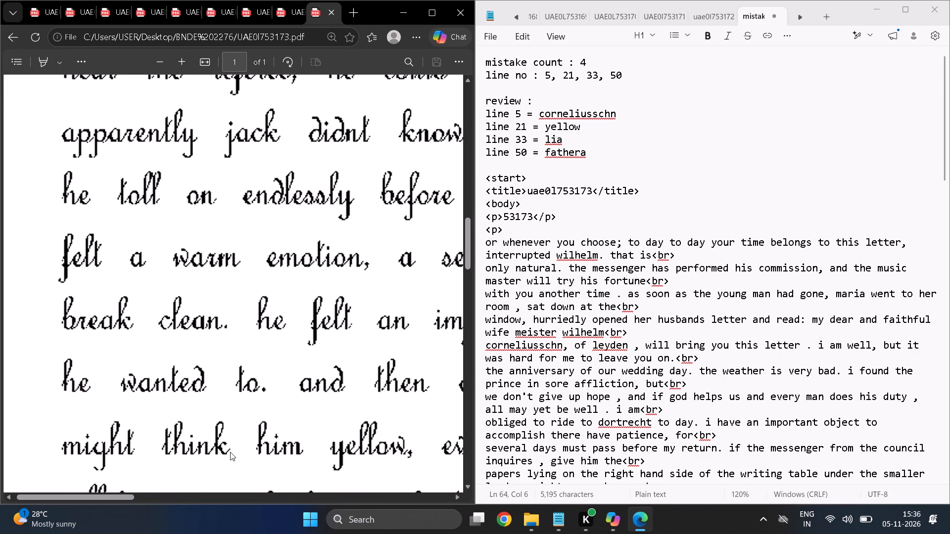
{"action": "scroll", "coordinate": [230, 452], "scroll_direction": "left", "scroll_amount": 2}
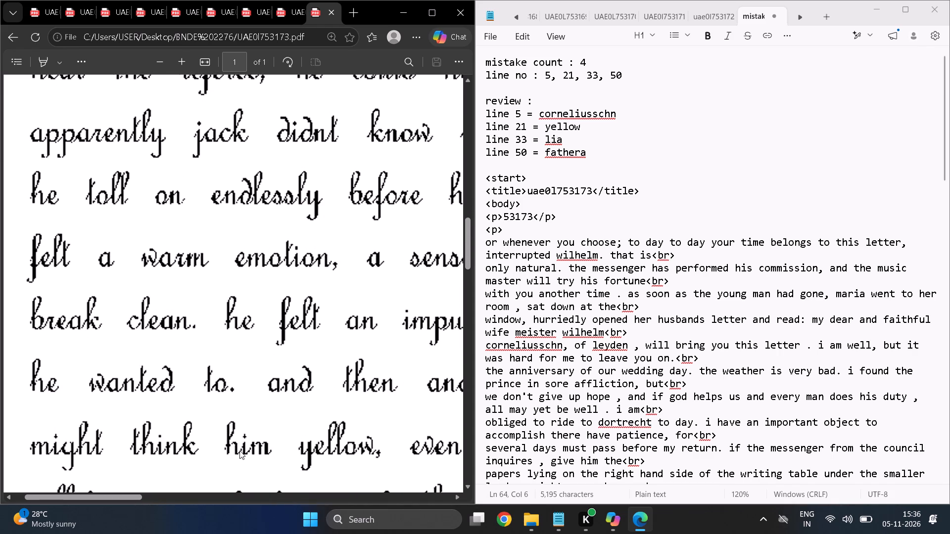
Compare line 21 and the lines just above it in the UAE0l753173 scan with the Notepad text, checking "yellow" through to the line ends.
{"action": "scroll", "coordinate": [249, 443], "scroll_direction": "right", "scroll_amount": 1}
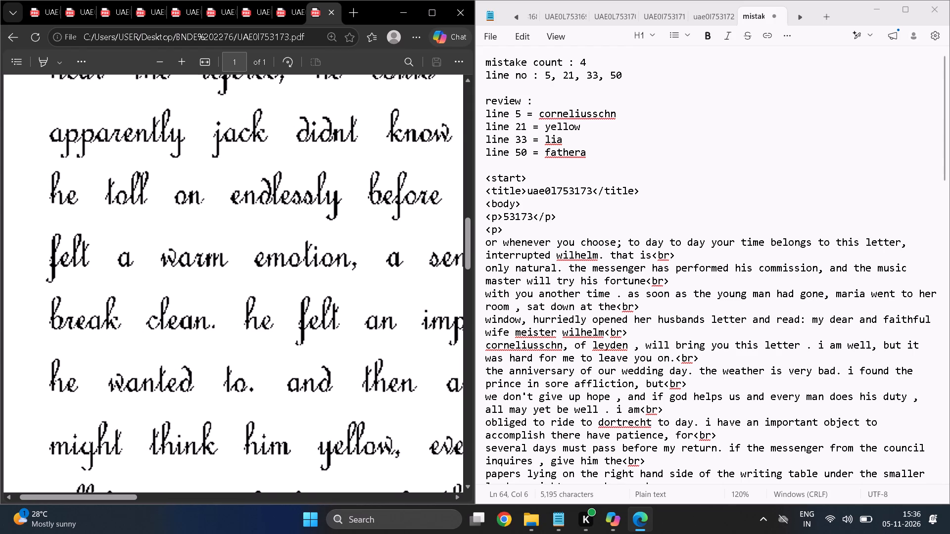
{"action": "scroll", "coordinate": [583, 366], "scroll_direction": "down", "scroll_amount": 1}
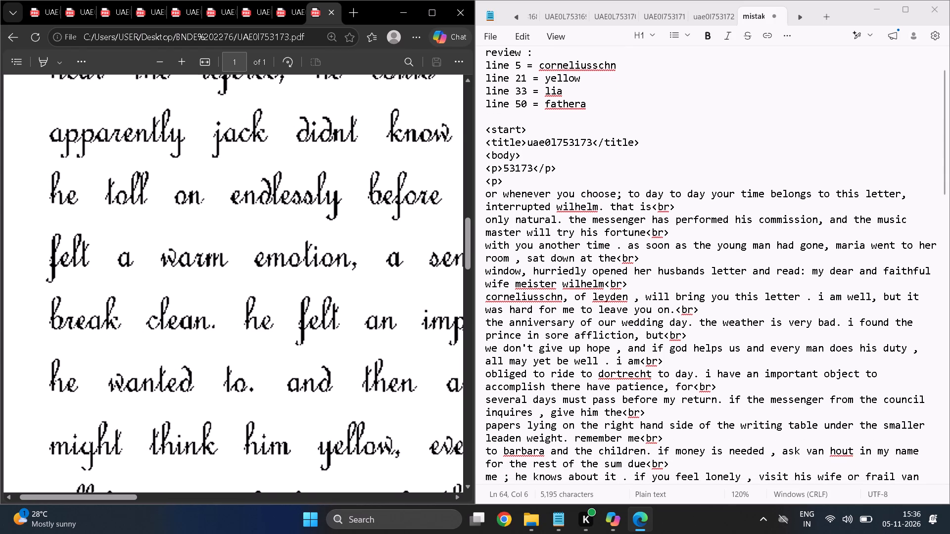
{"action": "scroll", "coordinate": [583, 366], "scroll_direction": "down", "scroll_amount": 1}
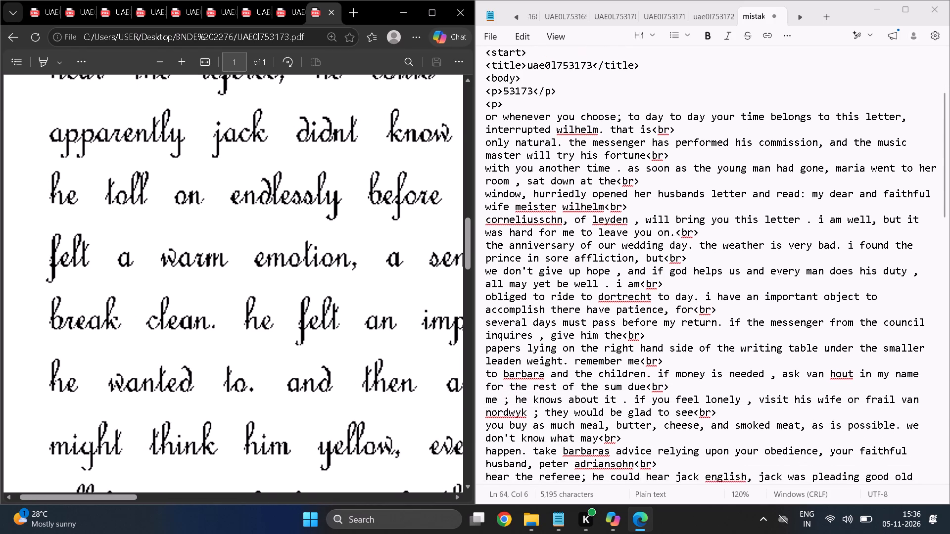
{"action": "scroll", "coordinate": [583, 366], "scroll_direction": "down", "scroll_amount": 1}
{"action": "scroll", "coordinate": [571, 452], "scroll_direction": "down", "scroll_amount": 1}
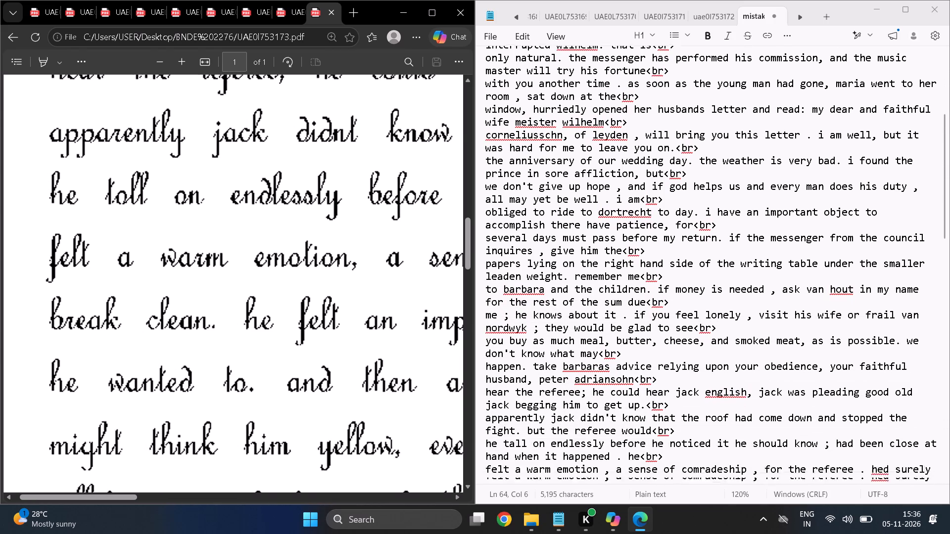
{"action": "scroll", "coordinate": [571, 452], "scroll_direction": "down", "scroll_amount": 1}
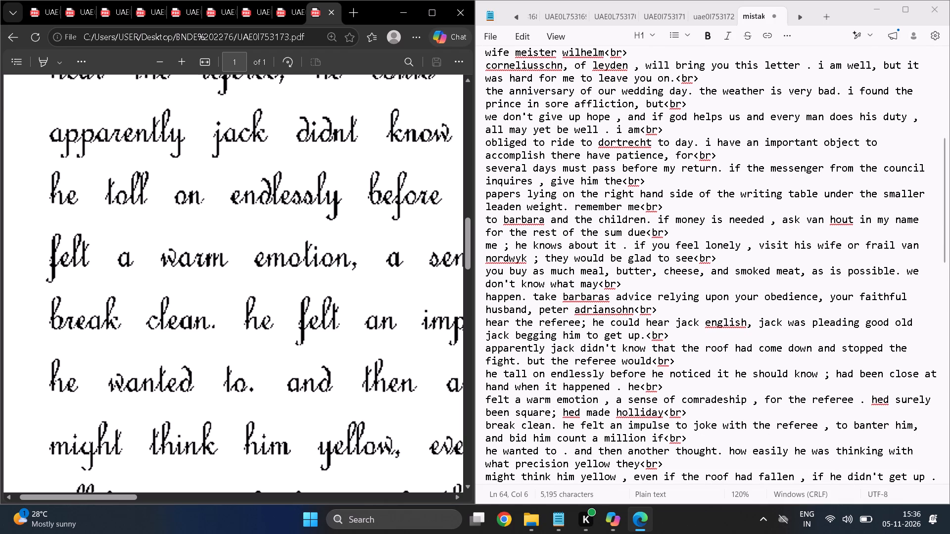
{"action": "scroll", "coordinate": [571, 452], "scroll_direction": "down", "scroll_amount": 1}
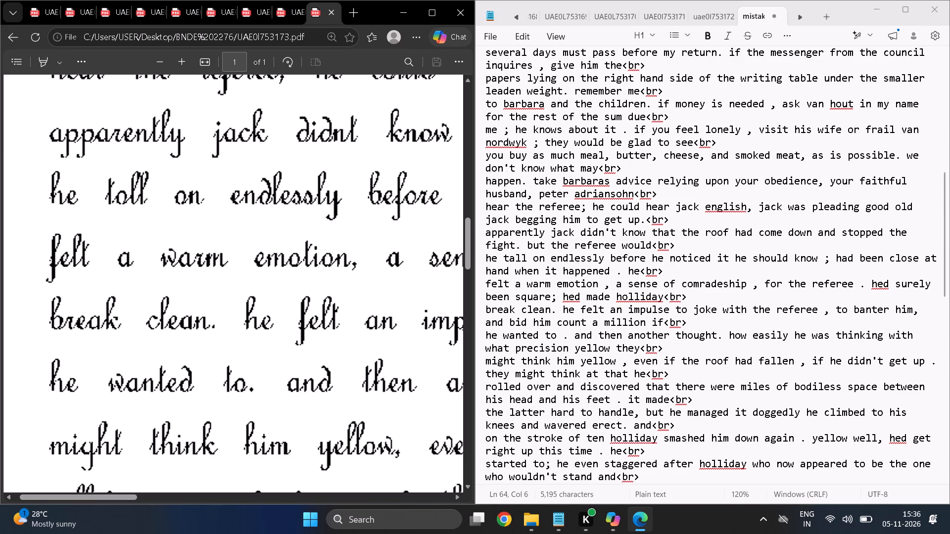
{"action": "scroll", "coordinate": [409, 417], "scroll_direction": "left", "scroll_amount": 1}
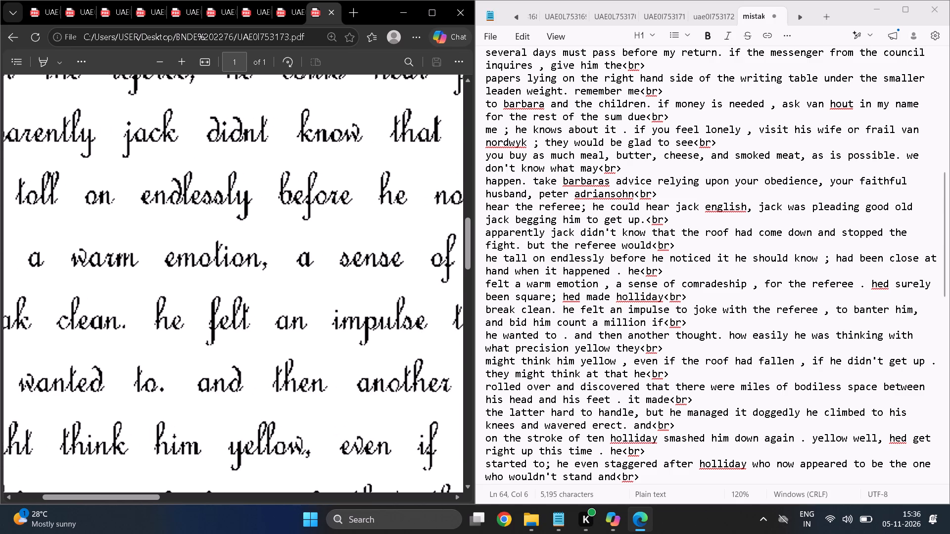
{"action": "scroll", "coordinate": [409, 417], "scroll_direction": "left", "scroll_amount": 5}
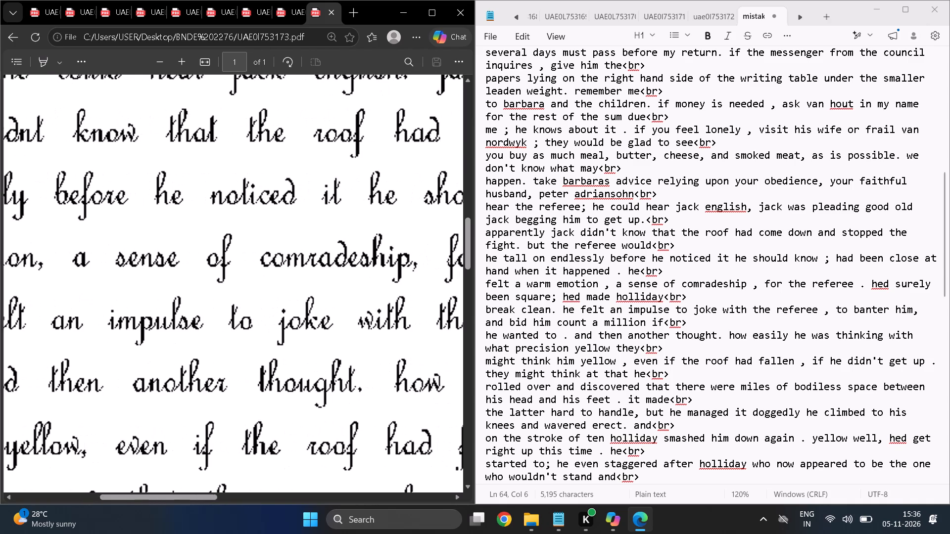
{"action": "scroll", "coordinate": [409, 417], "scroll_direction": "left", "scroll_amount": 5}
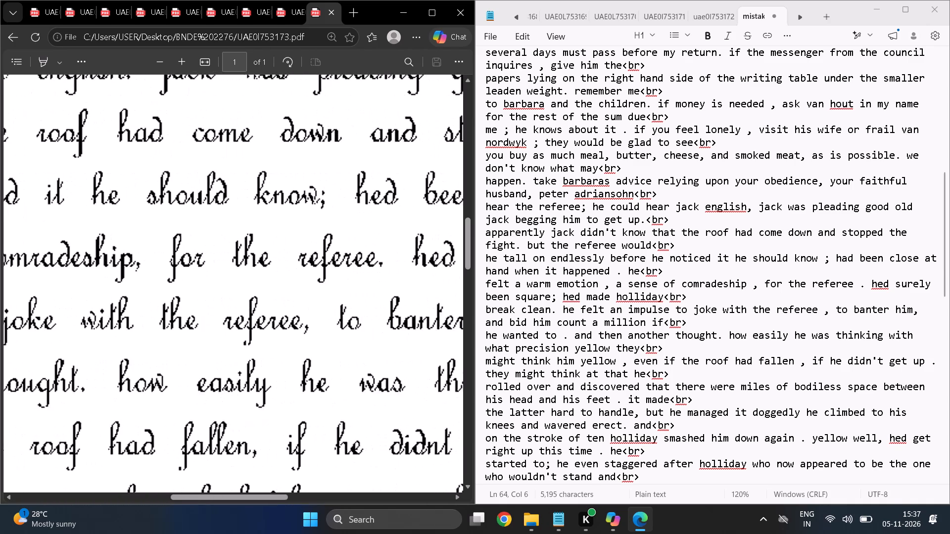
{"action": "scroll", "coordinate": [409, 417], "scroll_direction": "left", "scroll_amount": 4}
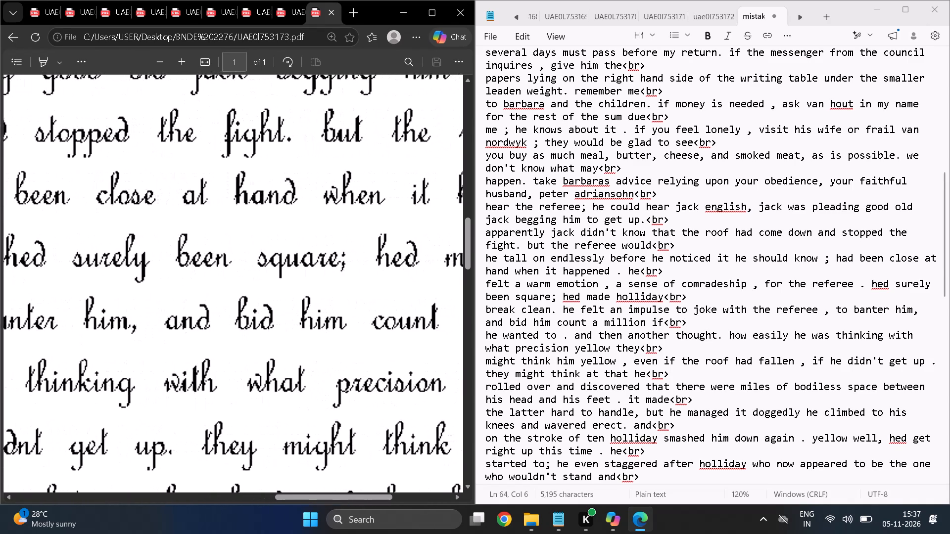
{"action": "scroll", "coordinate": [409, 417], "scroll_direction": "left", "scroll_amount": 2}
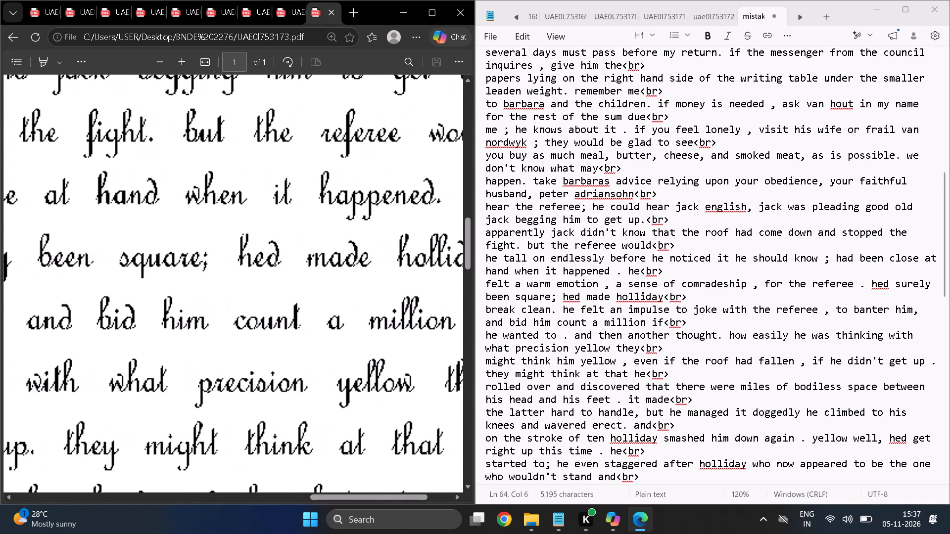
{"action": "scroll", "coordinate": [409, 417], "scroll_direction": "left", "scroll_amount": 6}
{"action": "scroll", "coordinate": [409, 417], "scroll_direction": "right", "scroll_amount": 1}
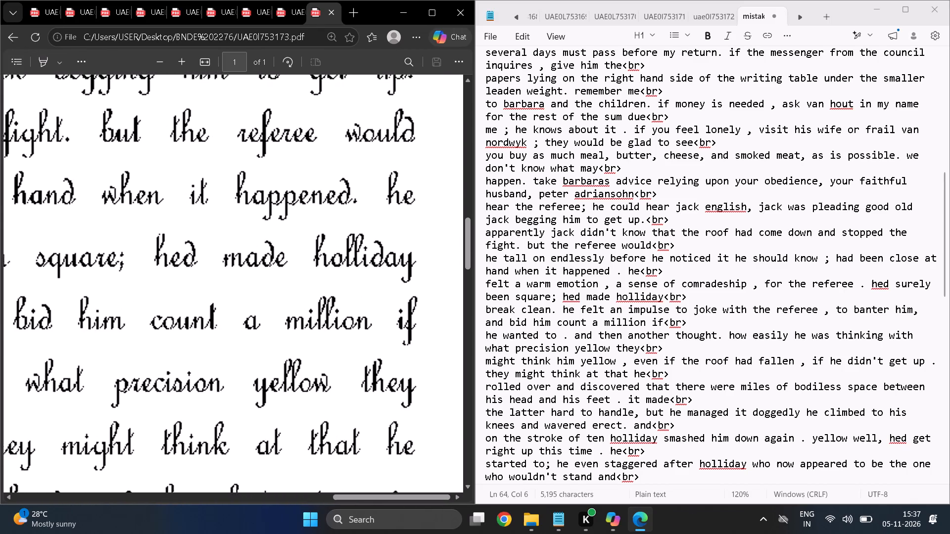
{"action": "scroll", "coordinate": [409, 417], "scroll_direction": "right", "scroll_amount": 6}
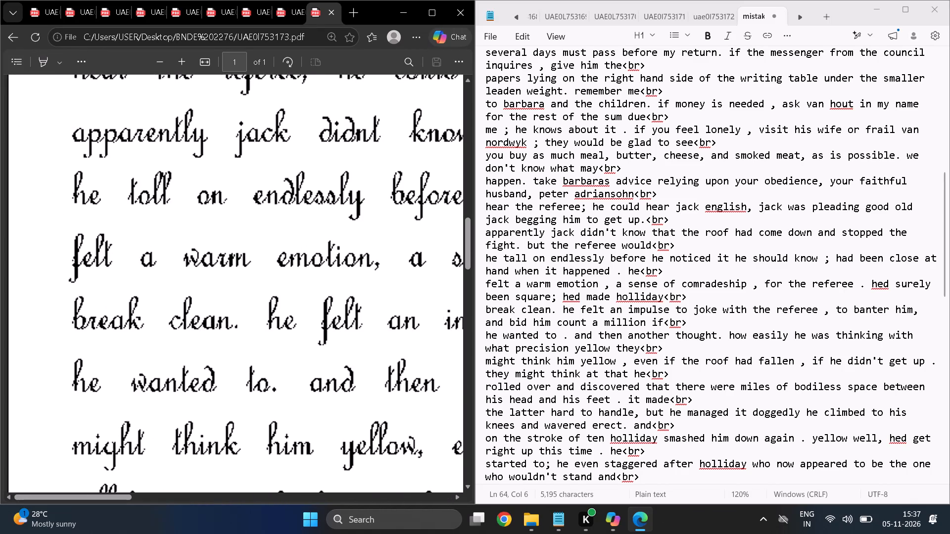
{"action": "scroll", "coordinate": [581, 340], "scroll_direction": "right", "scroll_amount": 1}
Check the doubtful word ending line 50 against the scan and correct "fathera" to "fathers" in the body text.
{"action": "scroll", "coordinate": [647, 367], "scroll_direction": "up", "scroll_amount": 6}
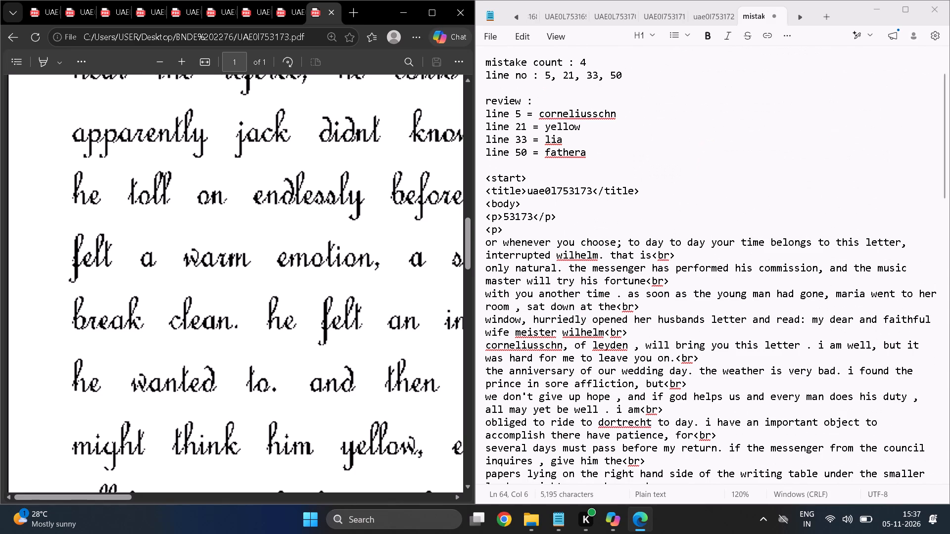
{"action": "scroll", "coordinate": [355, 376], "scroll_direction": "down", "scroll_amount": 12}
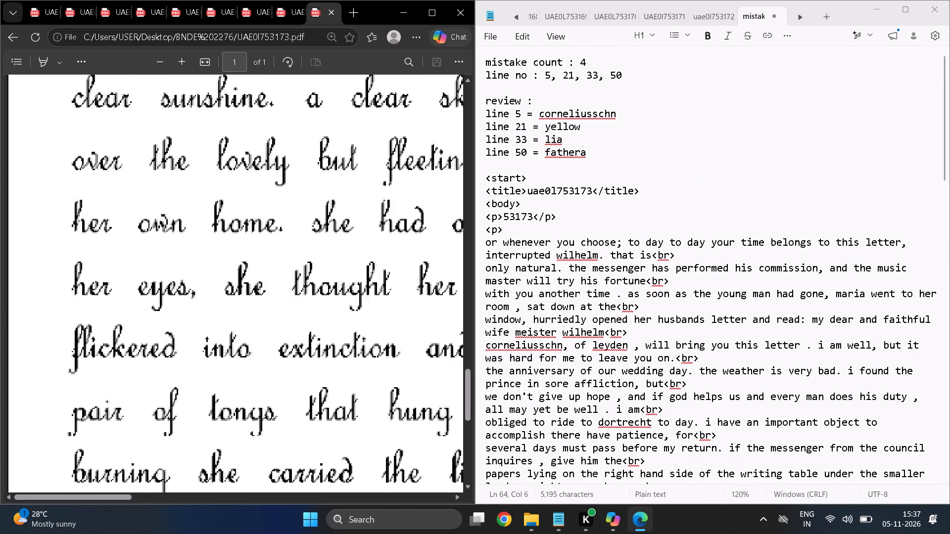
{"action": "scroll", "coordinate": [355, 376], "scroll_direction": "down", "scroll_amount": 4}
{"action": "scroll", "coordinate": [267, 426], "scroll_direction": "left", "scroll_amount": 1}
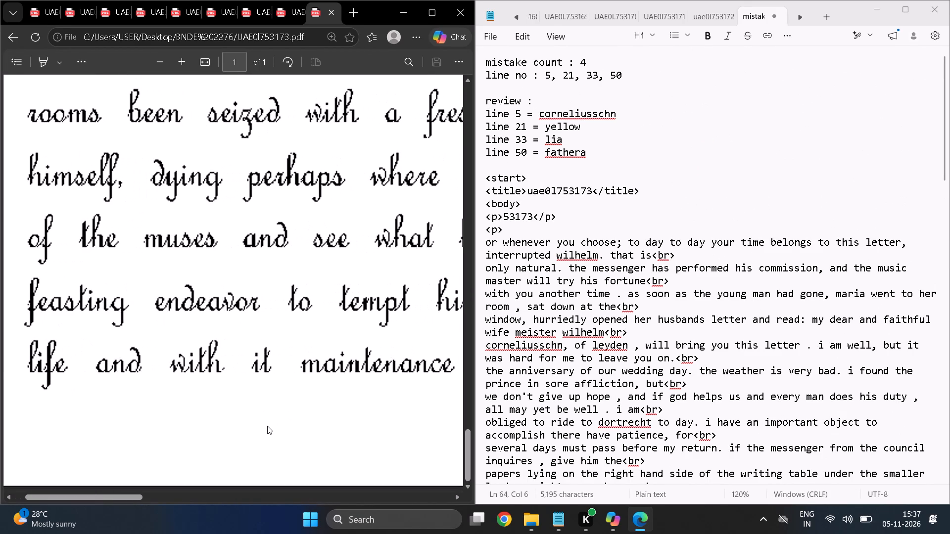
{"action": "scroll", "coordinate": [267, 426], "scroll_direction": "left", "scroll_amount": 1}
{"action": "scroll", "coordinate": [267, 426], "scroll_direction": "right", "scroll_amount": 1}
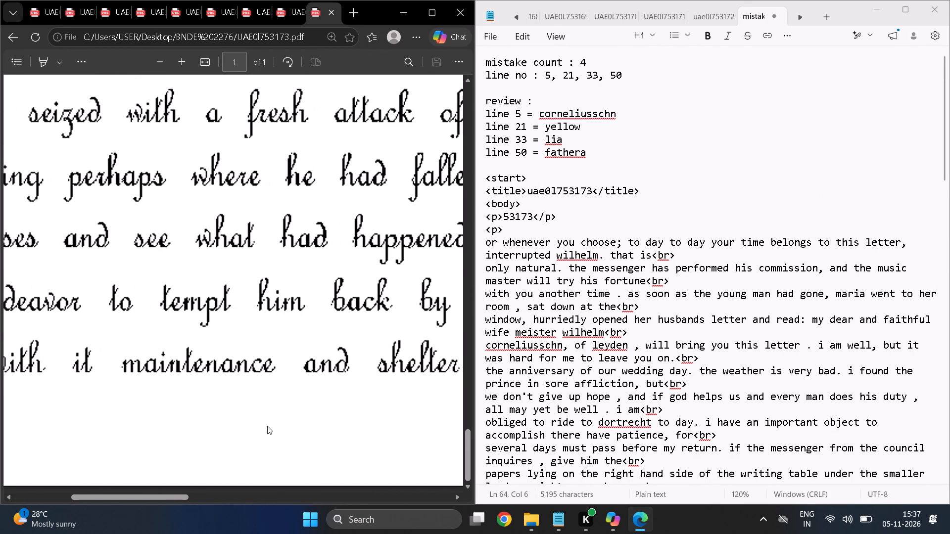
{"action": "scroll", "coordinate": [267, 426], "scroll_direction": "right", "scroll_amount": 1}
{"action": "scroll", "coordinate": [267, 426], "scroll_direction": "left", "scroll_amount": 3}
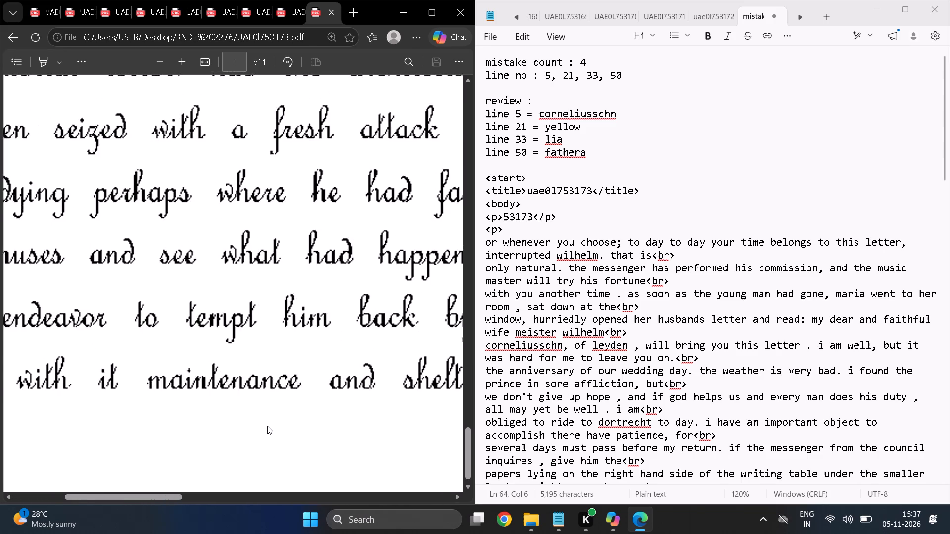
{"action": "scroll", "coordinate": [267, 426], "scroll_direction": "left", "scroll_amount": 6}
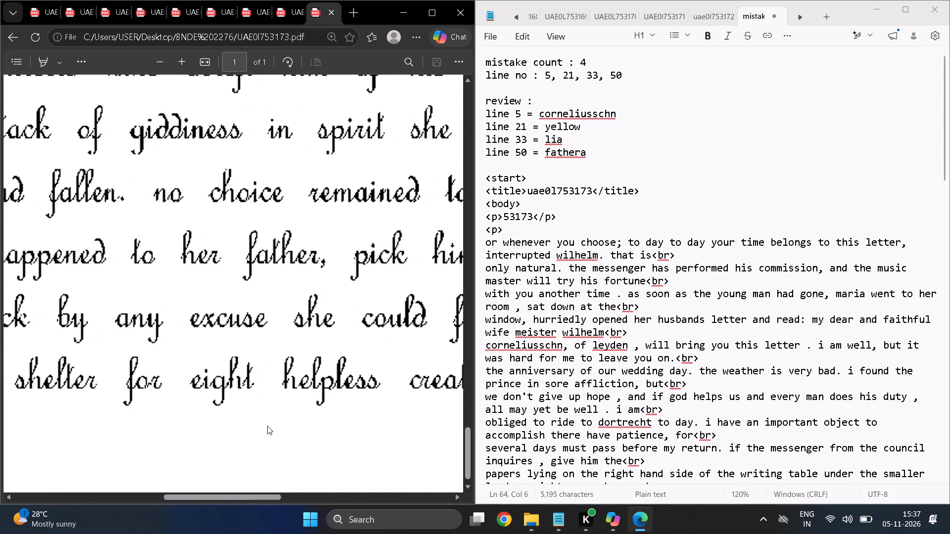
{"action": "scroll", "coordinate": [267, 426], "scroll_direction": "left", "scroll_amount": 5}
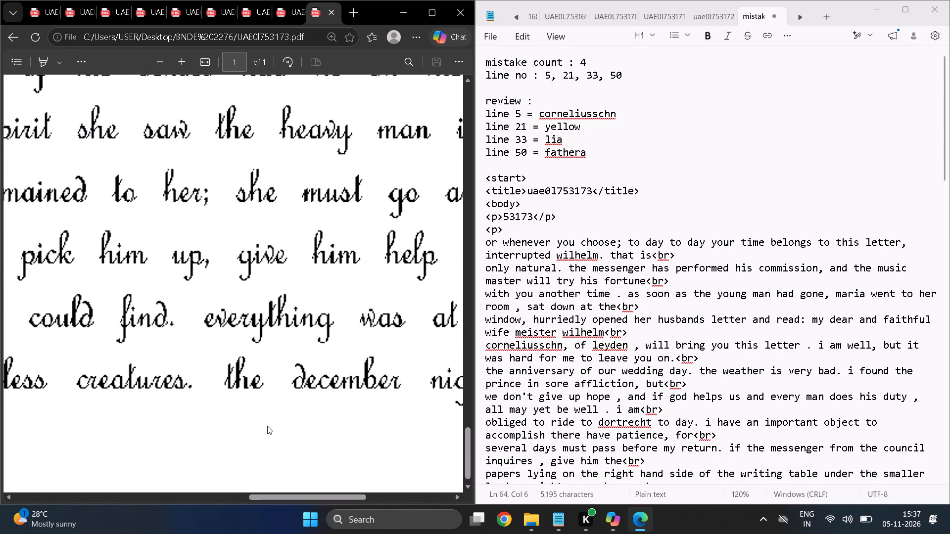
{"action": "scroll", "coordinate": [267, 426], "scroll_direction": "left", "scroll_amount": 5}
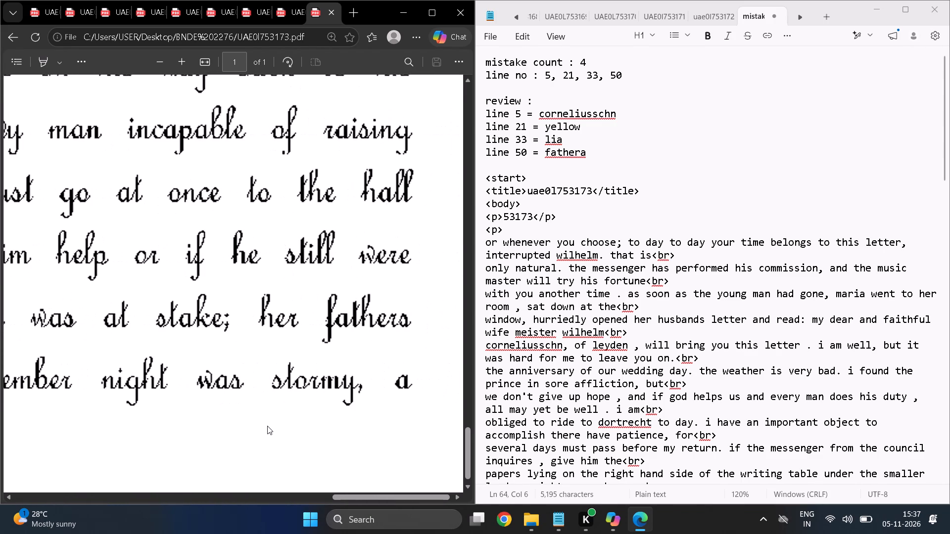
{"action": "scroll", "coordinate": [711, 320], "scroll_direction": "down", "scroll_amount": 4}
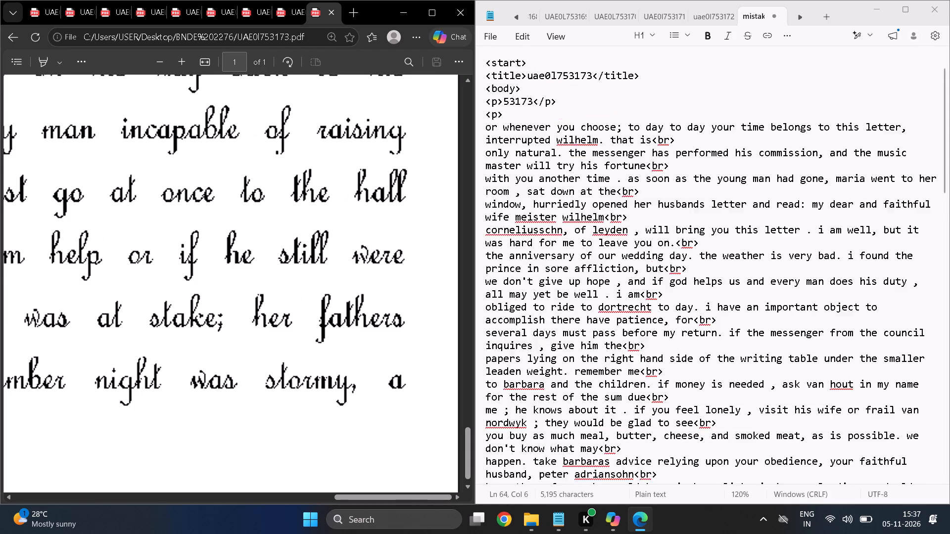
{"action": "scroll", "coordinate": [711, 320], "scroll_direction": "down", "scroll_amount": 2}
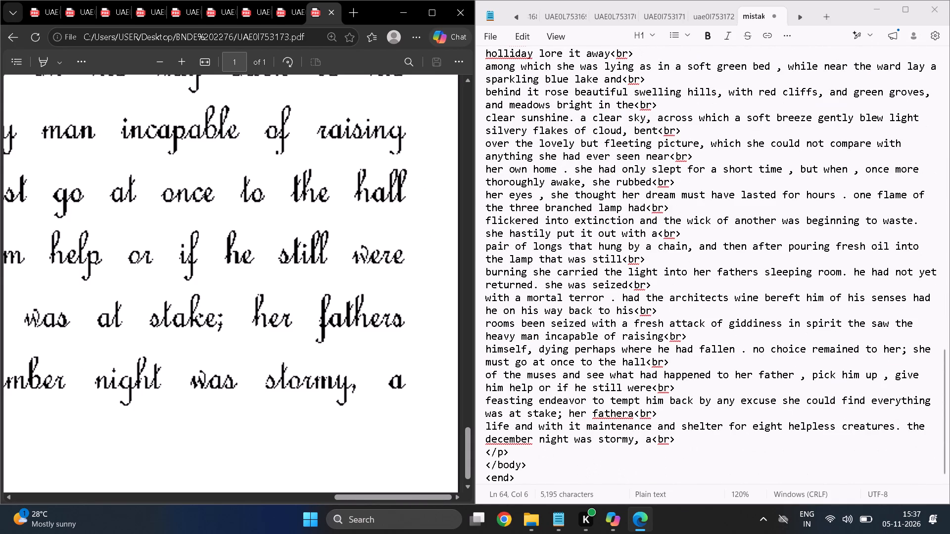
{"action": "left_click", "coordinate": [634, 416]}
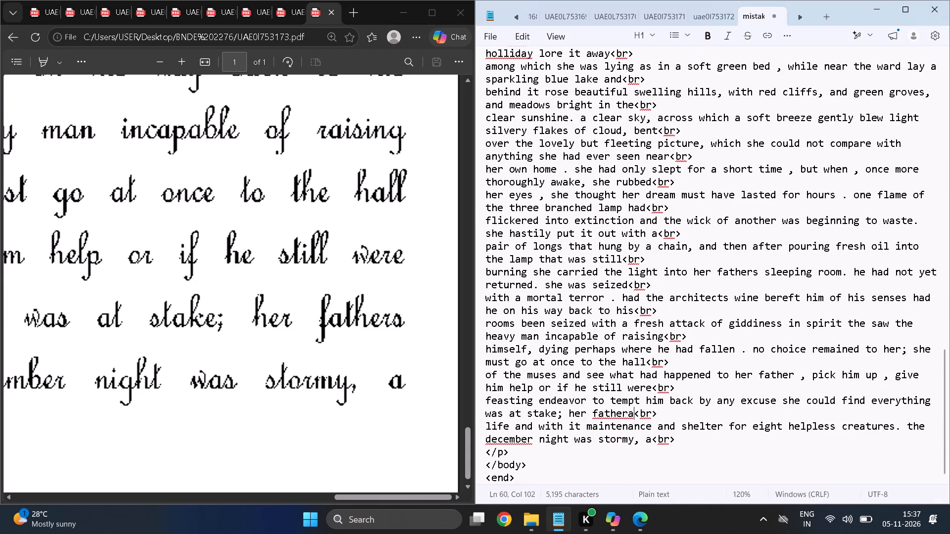
{"action": "key", "text": "BackSpace"}
{"action": "key", "text": "s"}
Recheck the list of doubtful words and read the last lines of the UAE0l753173 scan from line start to line end.
{"action": "scroll", "coordinate": [549, 267], "scroll_direction": "up", "scroll_amount": 6}
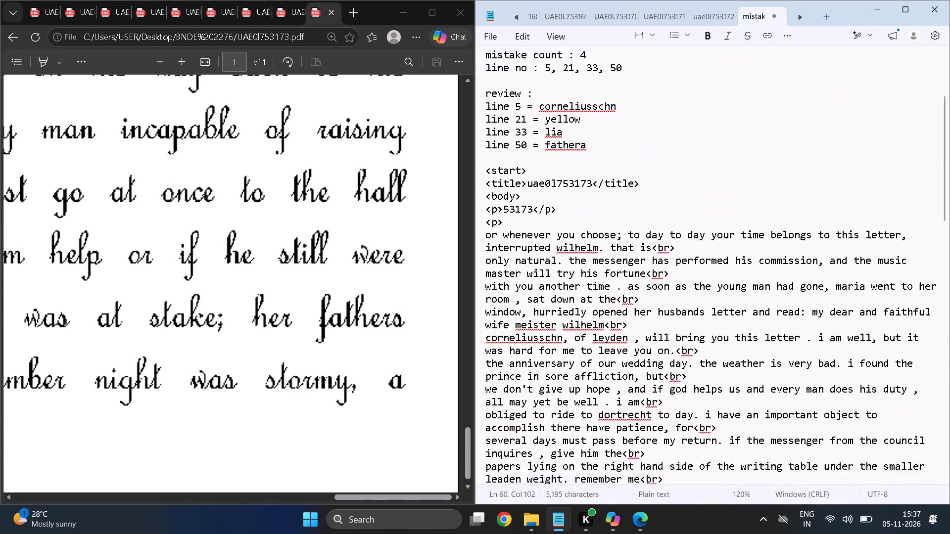
{"action": "scroll", "coordinate": [287, 295], "scroll_direction": "right", "scroll_amount": 4}
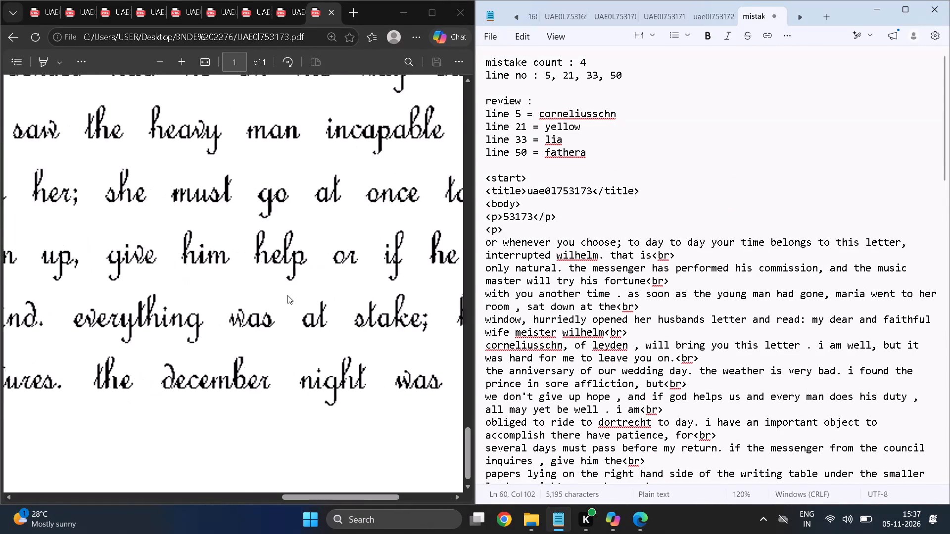
{"action": "scroll", "coordinate": [287, 295], "scroll_direction": "right", "scroll_amount": 9}
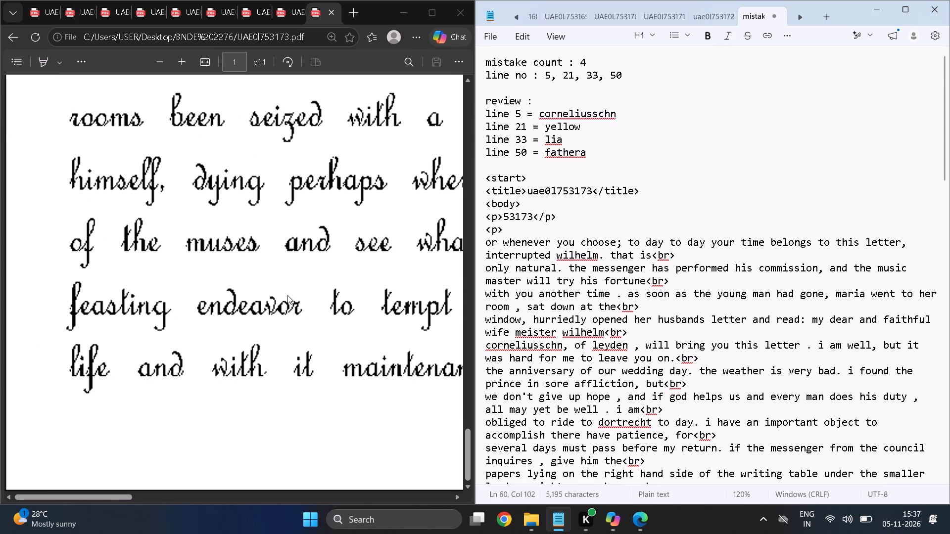
{"action": "scroll", "coordinate": [287, 295], "scroll_direction": "left", "scroll_amount": 8}
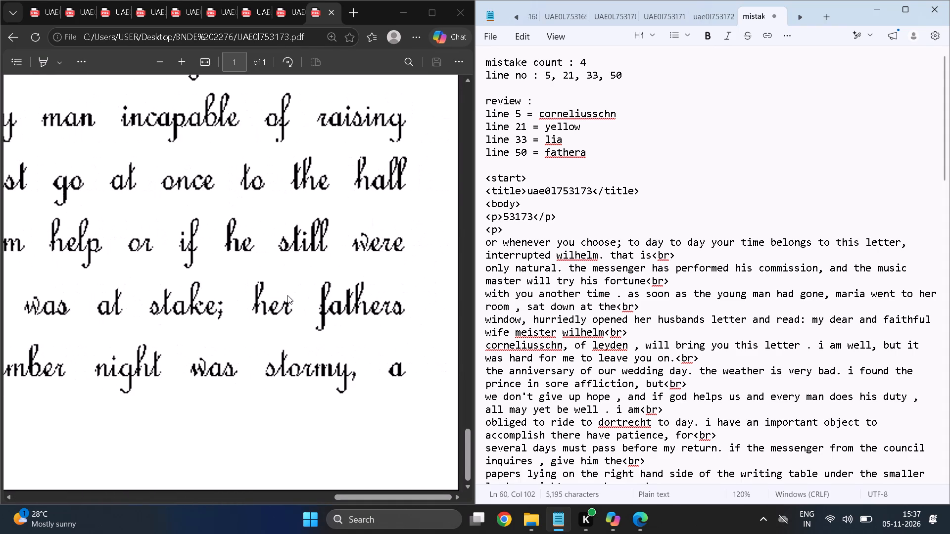
{"action": "scroll", "coordinate": [287, 295], "scroll_direction": "right", "scroll_amount": 12}
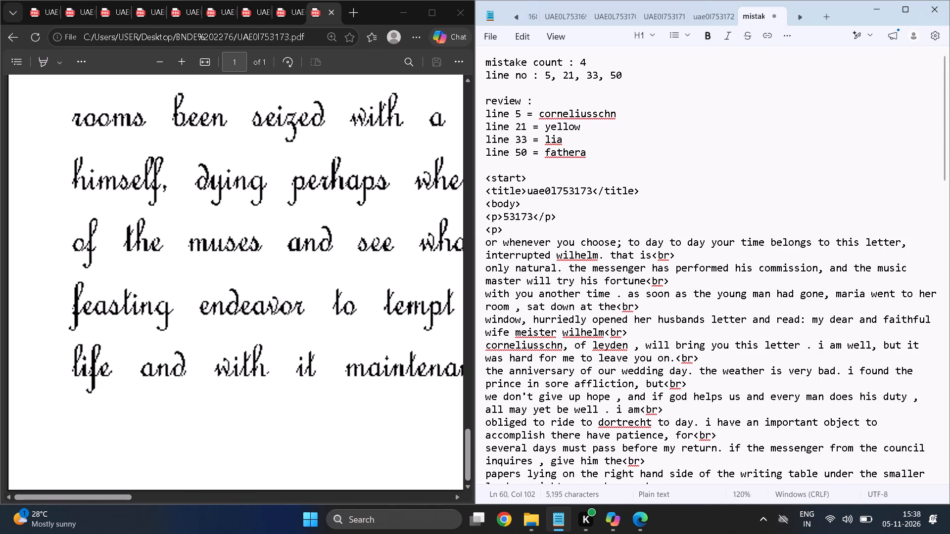
Search upward through the UAE0l753173 scan for the "english he shouldnt have" line containing the doubtful word "lia".
{"action": "scroll", "coordinate": [167, 309], "scroll_direction": "up", "scroll_amount": 1}
{"action": "scroll", "coordinate": [209, 203], "scroll_direction": "up", "scroll_amount": 2}
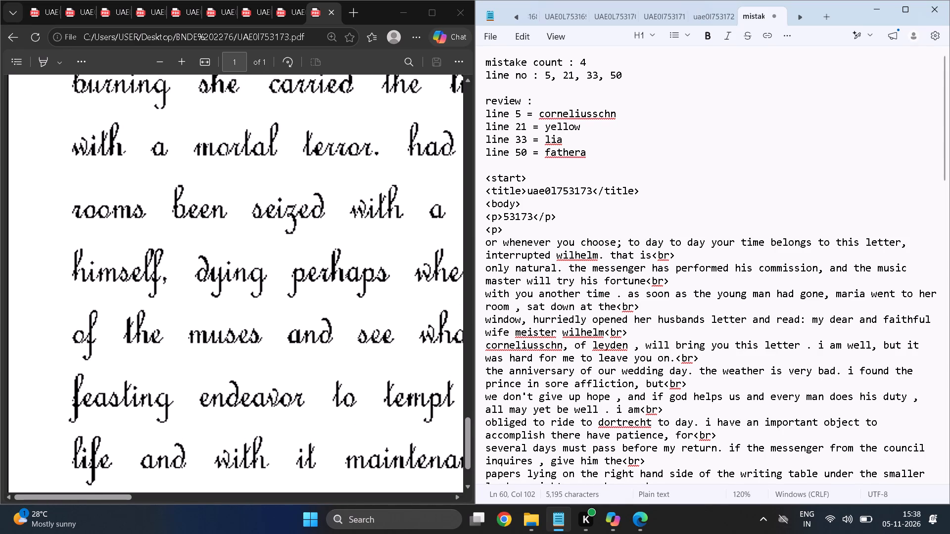
{"action": "scroll", "coordinate": [209, 203], "scroll_direction": "up", "scroll_amount": 5}
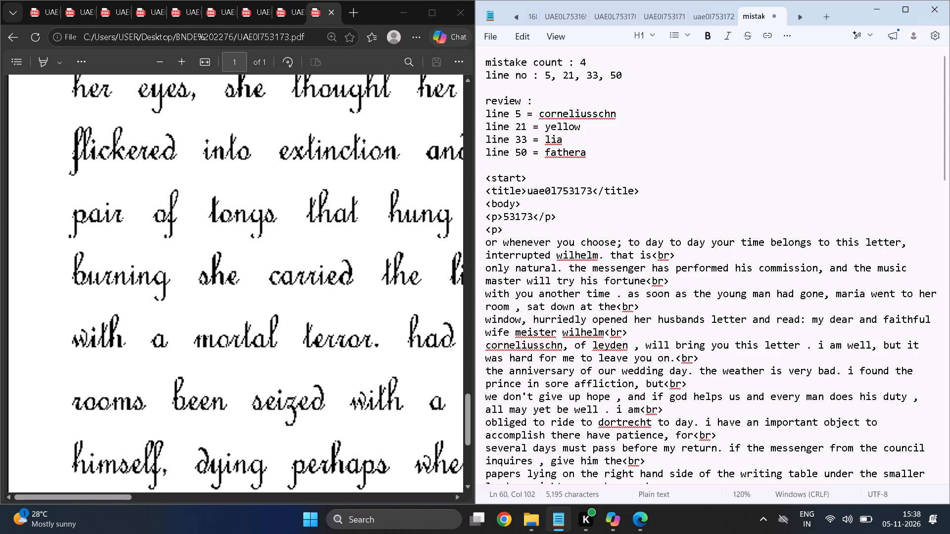
{"action": "scroll", "coordinate": [209, 203], "scroll_direction": "up", "scroll_amount": 3}
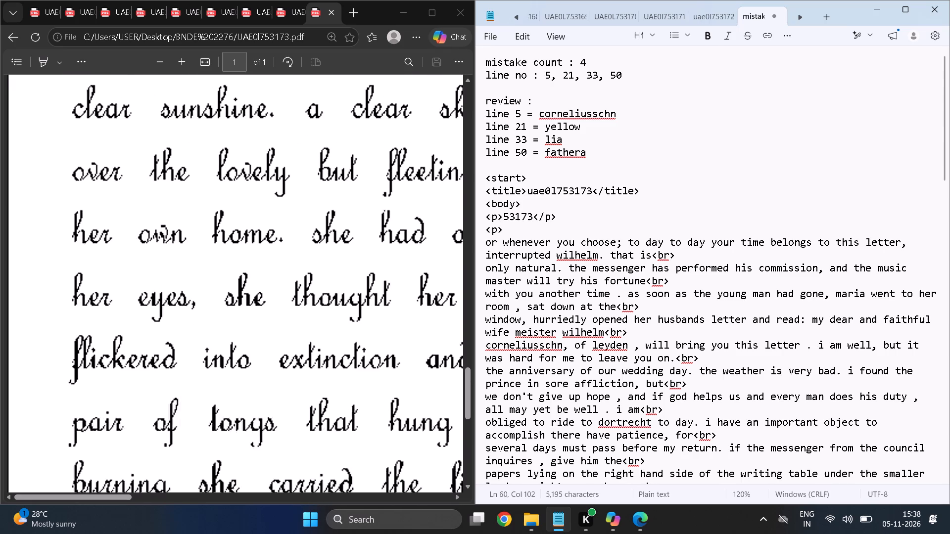
{"action": "scroll", "coordinate": [209, 203], "scroll_direction": "up", "scroll_amount": 5}
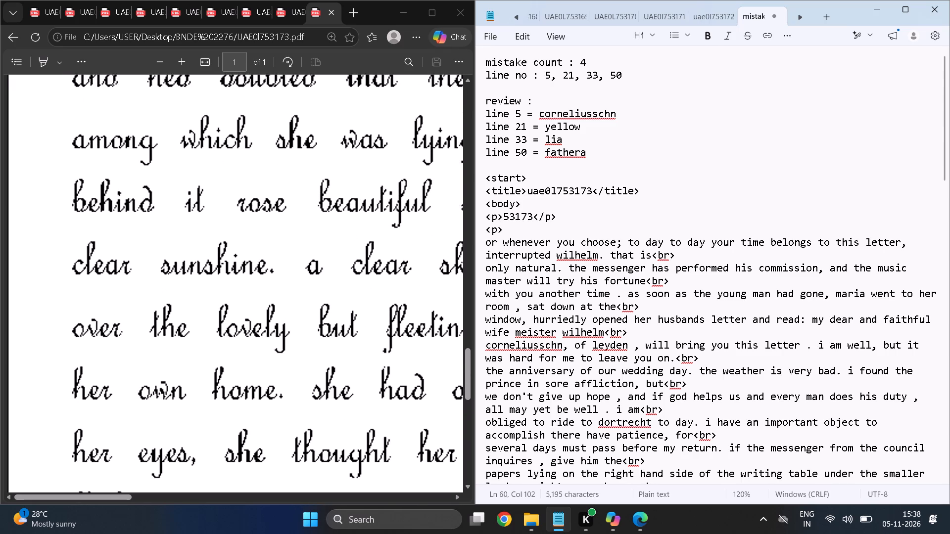
{"action": "scroll", "coordinate": [209, 203], "scroll_direction": "up", "scroll_amount": 3}
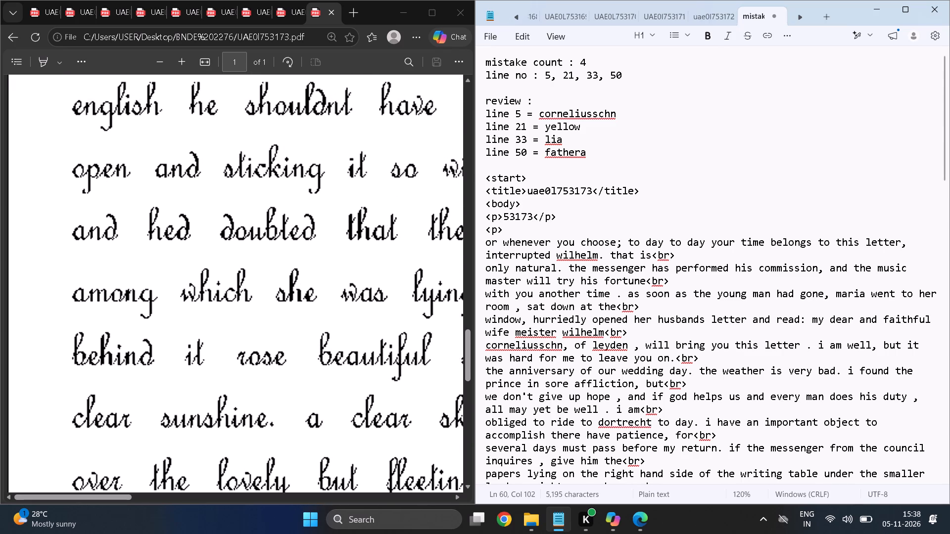
{"action": "scroll", "coordinate": [209, 203], "scroll_direction": "up", "scroll_amount": 6}
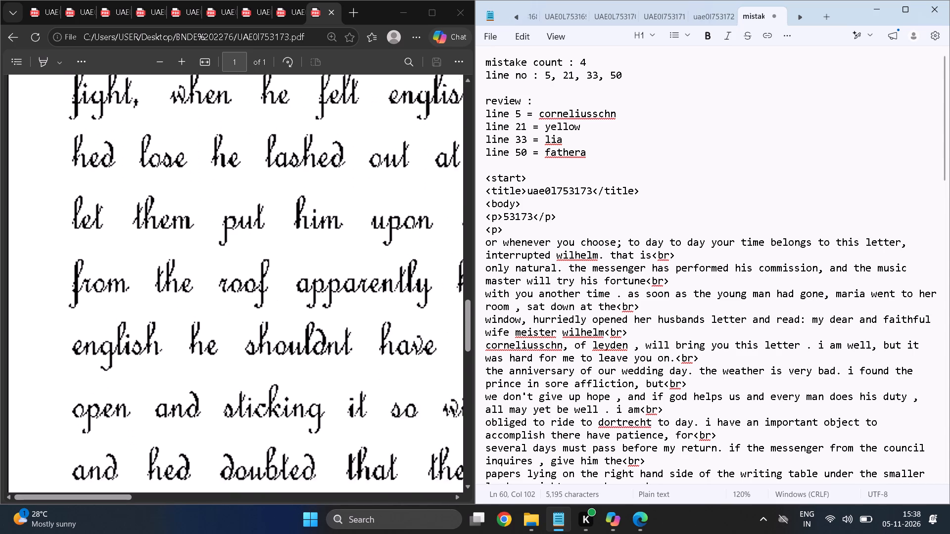
{"action": "scroll", "coordinate": [209, 203], "scroll_direction": "up", "scroll_amount": 3}
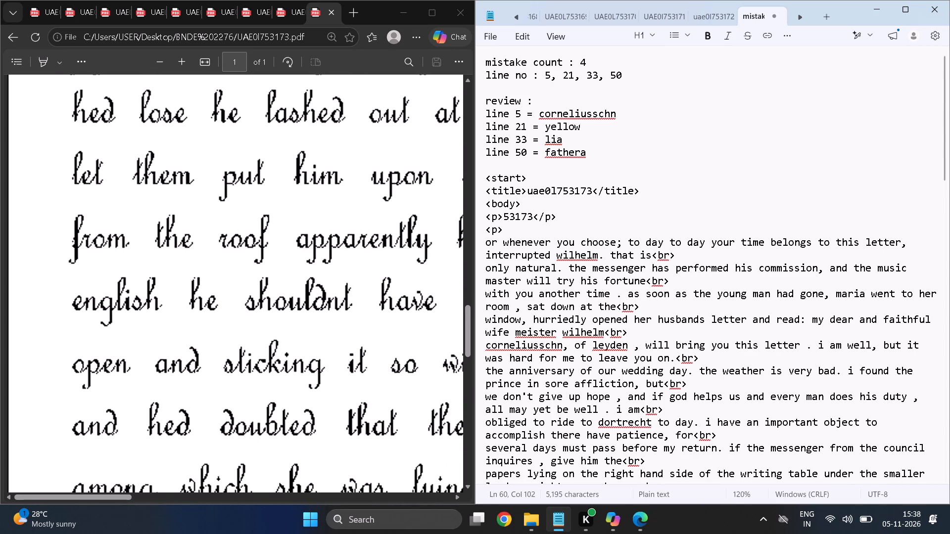
Find the text line ending in "propping the lia" in the transcription and compare it and its neighbouring lines with the scan.
{"action": "scroll", "coordinate": [647, 304], "scroll_direction": "down", "scroll_amount": 8}
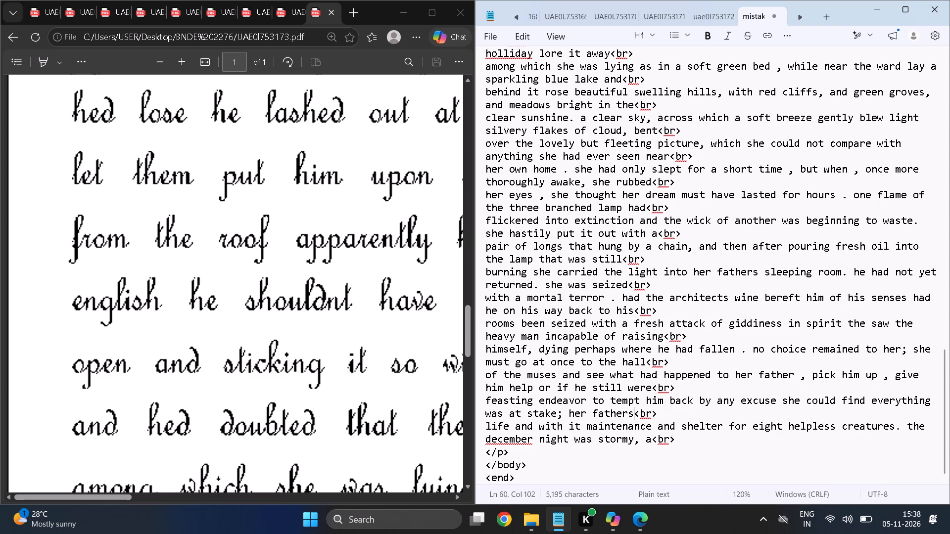
{"action": "scroll", "coordinate": [528, 131], "scroll_direction": "up", "scroll_amount": 1}
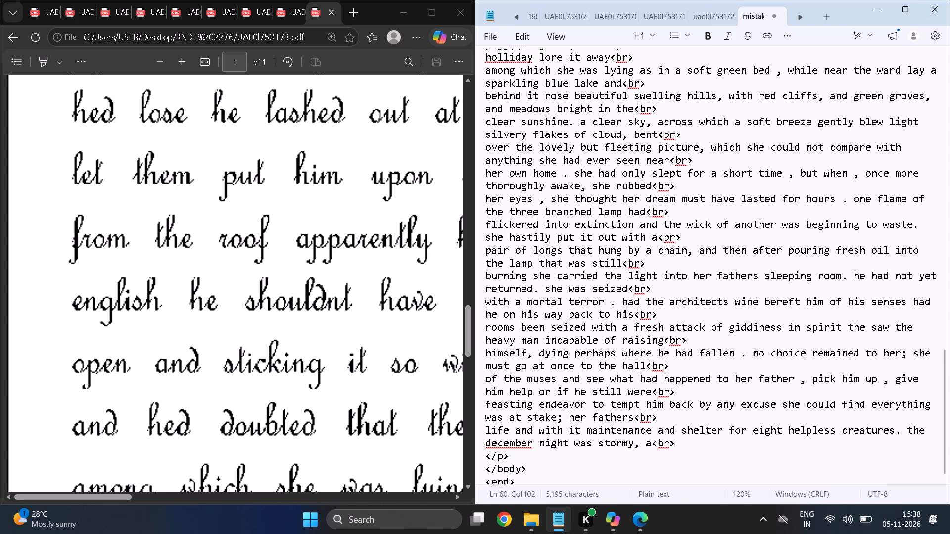
{"action": "scroll", "coordinate": [528, 131], "scroll_direction": "up", "scroll_amount": 3}
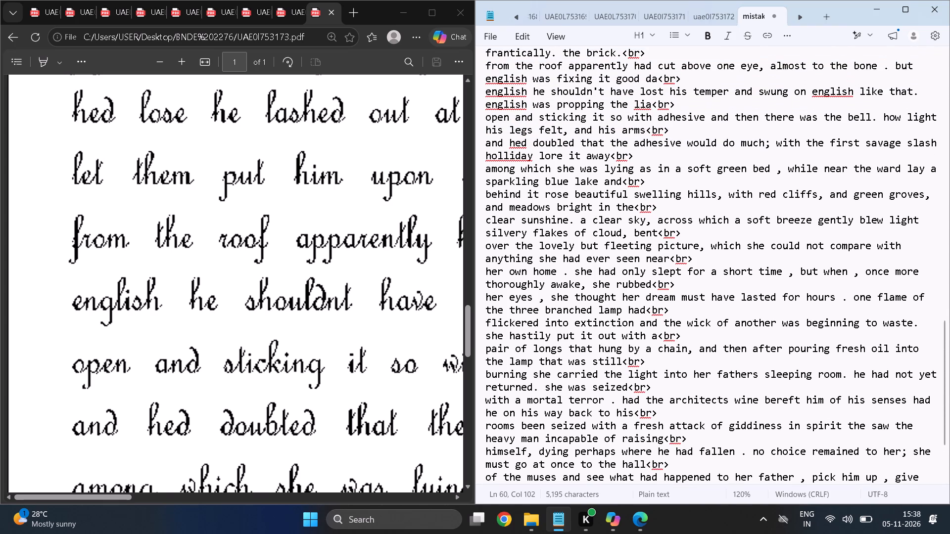
{"action": "scroll", "coordinate": [528, 131], "scroll_direction": "up", "scroll_amount": 1}
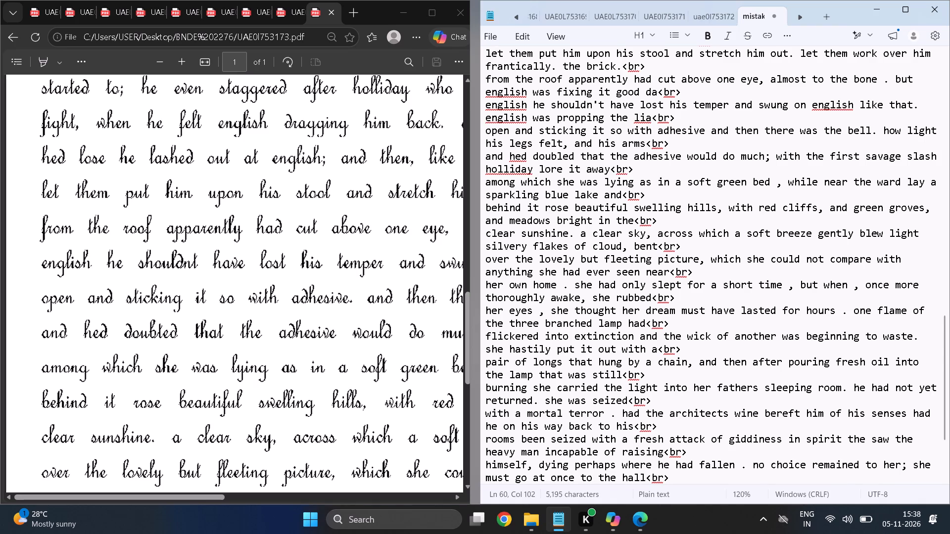
{"action": "left_click", "coordinate": [511, 140]}
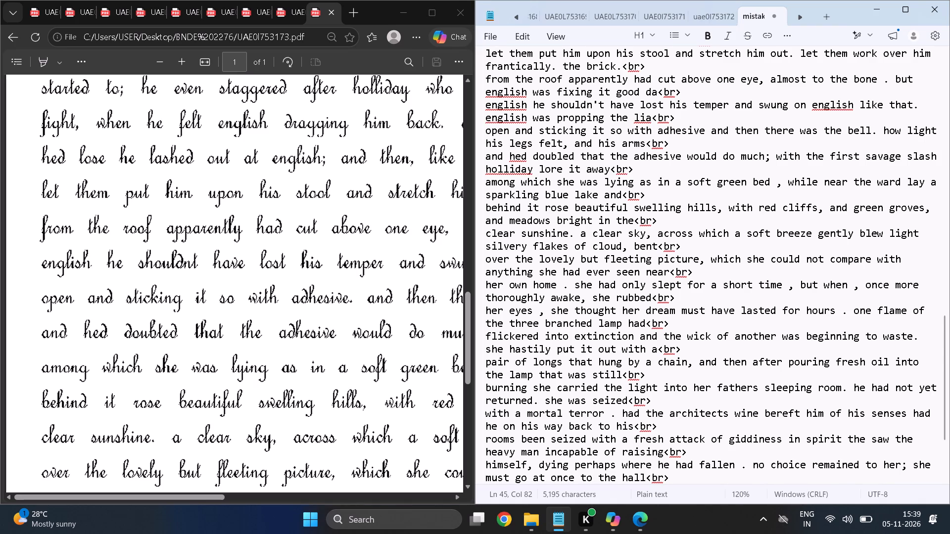
{"action": "left_click", "coordinate": [497, 227]}
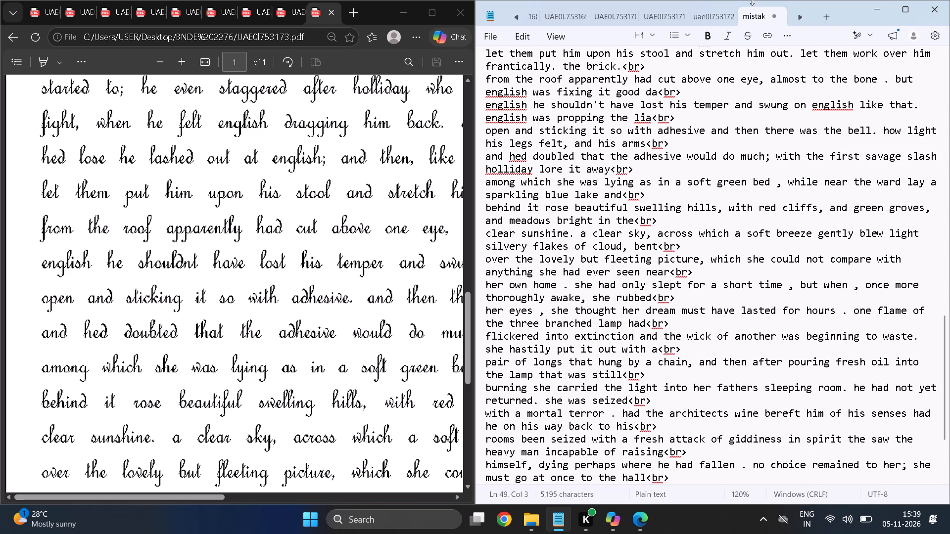
Maximize the transcription window and look from the line 33 review entry "lia" down through the unwrapped body lines.
{"action": "left_click", "coordinate": [898, 3]}
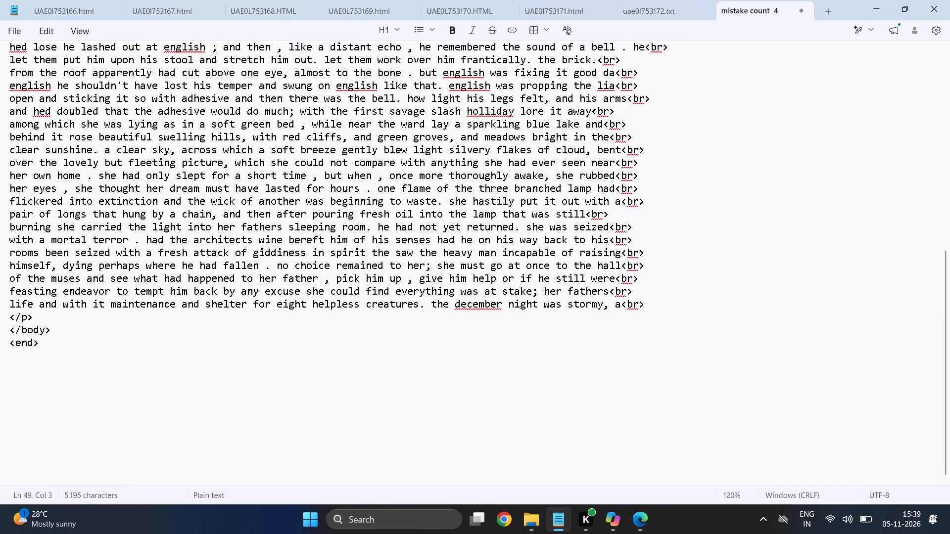
{"action": "left_click", "coordinate": [65, 161]}
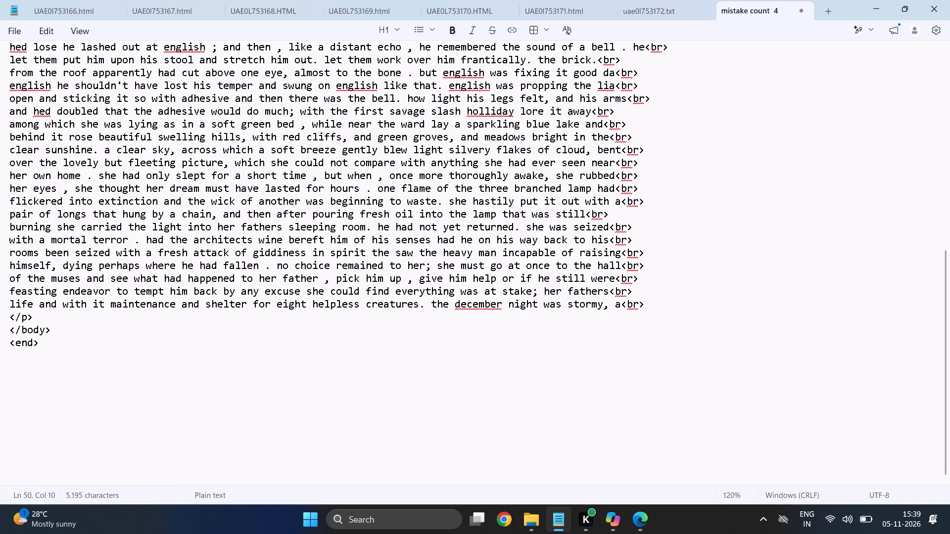
{"action": "scroll", "coordinate": [262, 172], "scroll_direction": "up", "scroll_amount": 1}
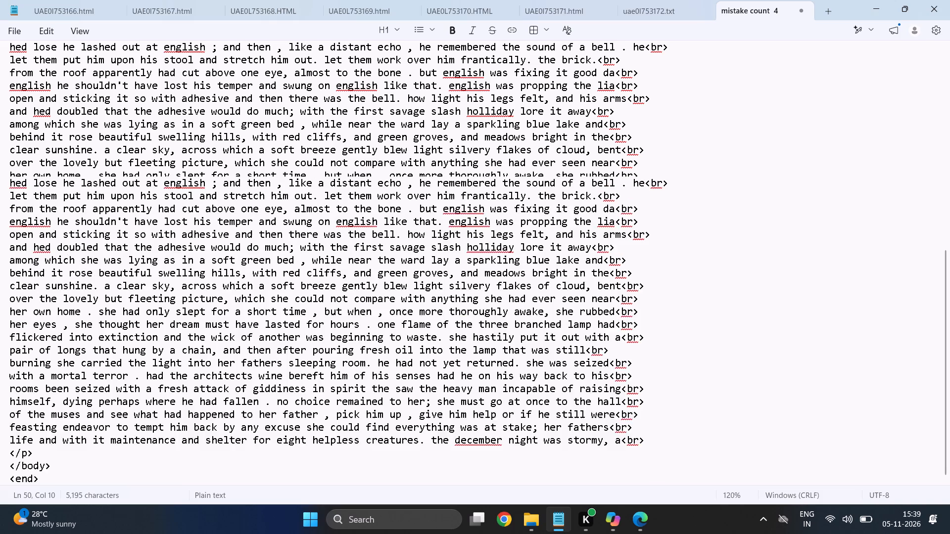
{"action": "scroll", "coordinate": [262, 172], "scroll_direction": "up", "scroll_amount": 6}
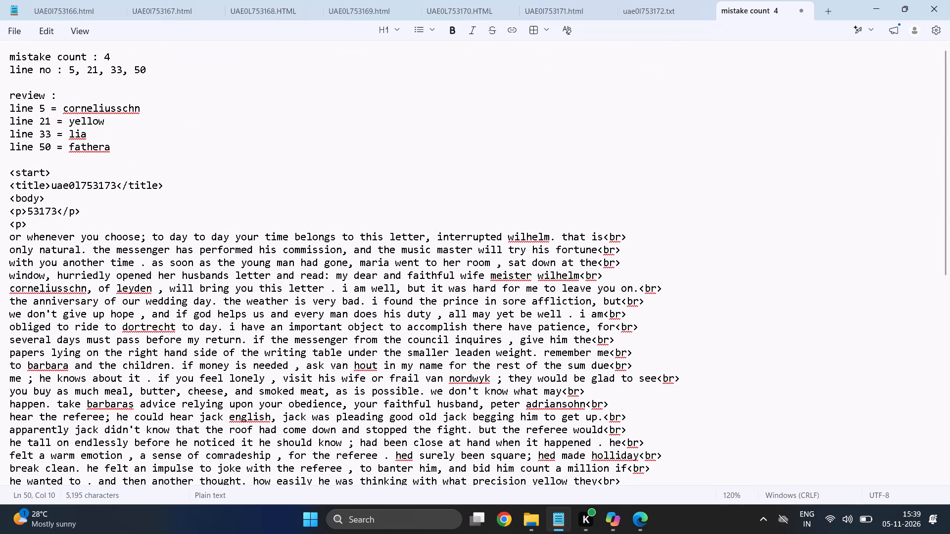
{"action": "left_click", "coordinate": [211, 134]}
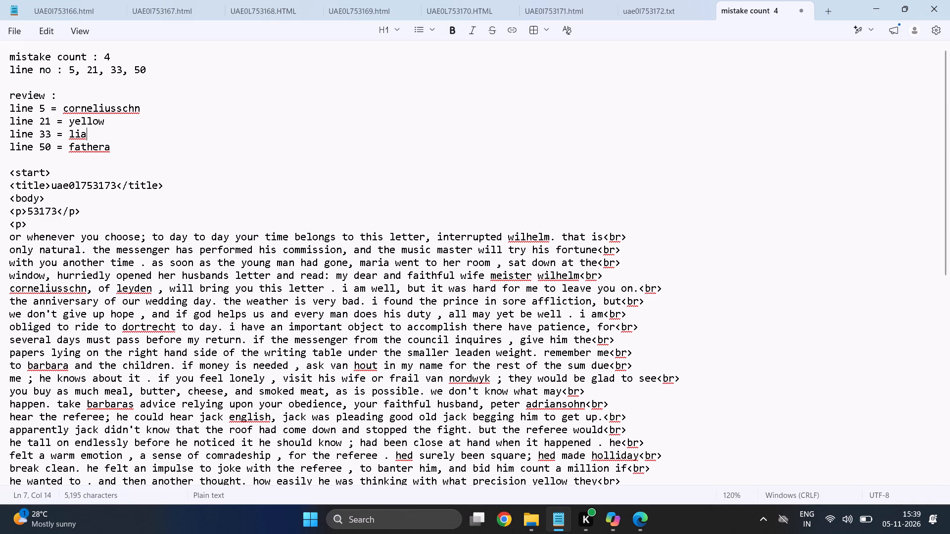
{"action": "scroll", "coordinate": [639, 468], "scroll_direction": "down", "scroll_amount": 1}
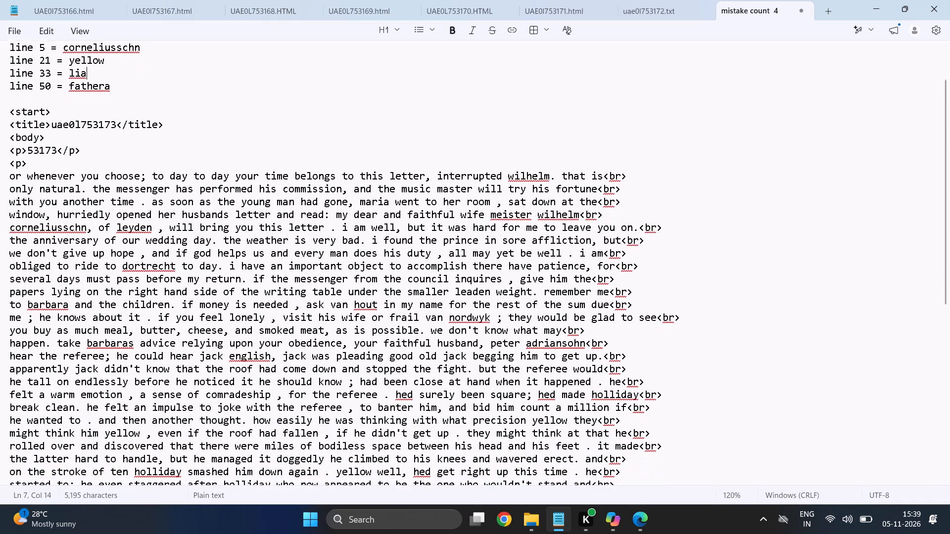
{"action": "scroll", "coordinate": [639, 468], "scroll_direction": "down", "scroll_amount": 1}
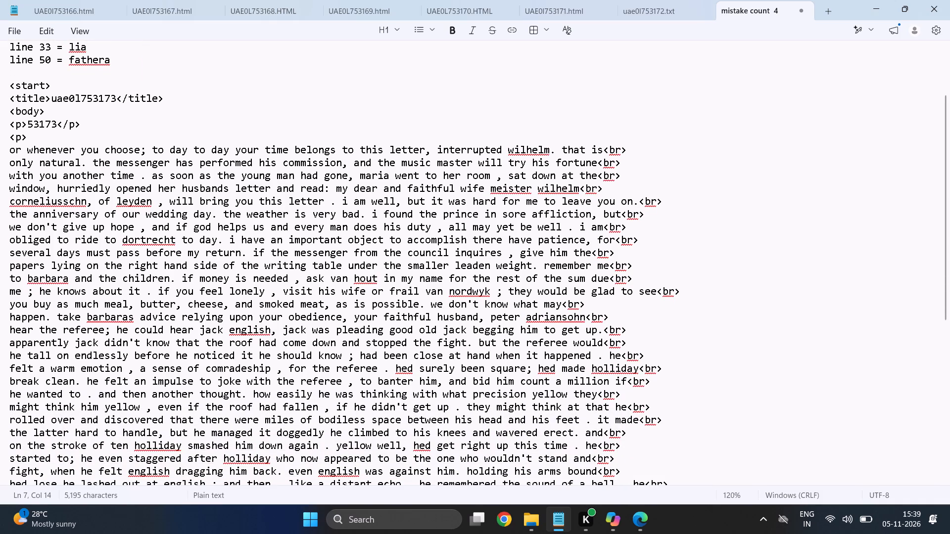
{"action": "scroll", "coordinate": [616, 478], "scroll_direction": "down", "scroll_amount": 1}
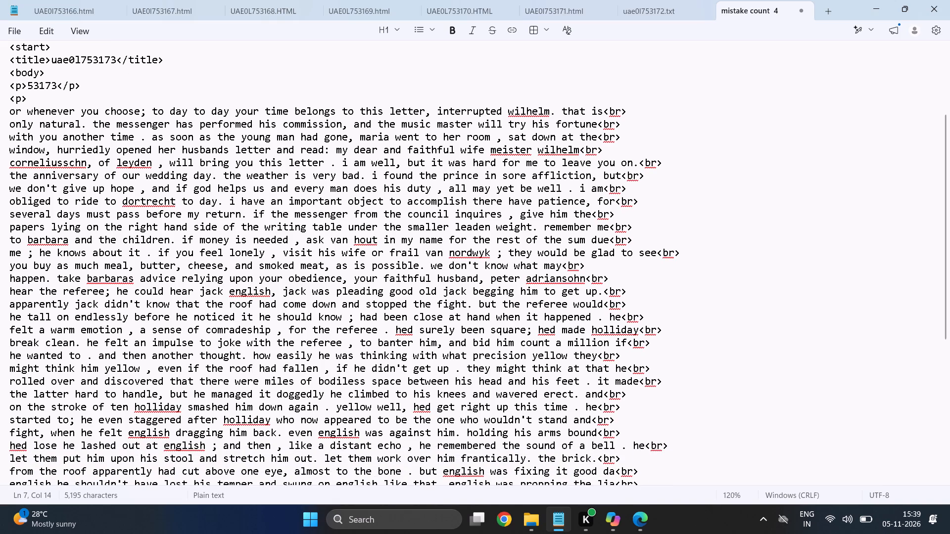
{"action": "scroll", "coordinate": [630, 476], "scroll_direction": "down", "scroll_amount": 1}
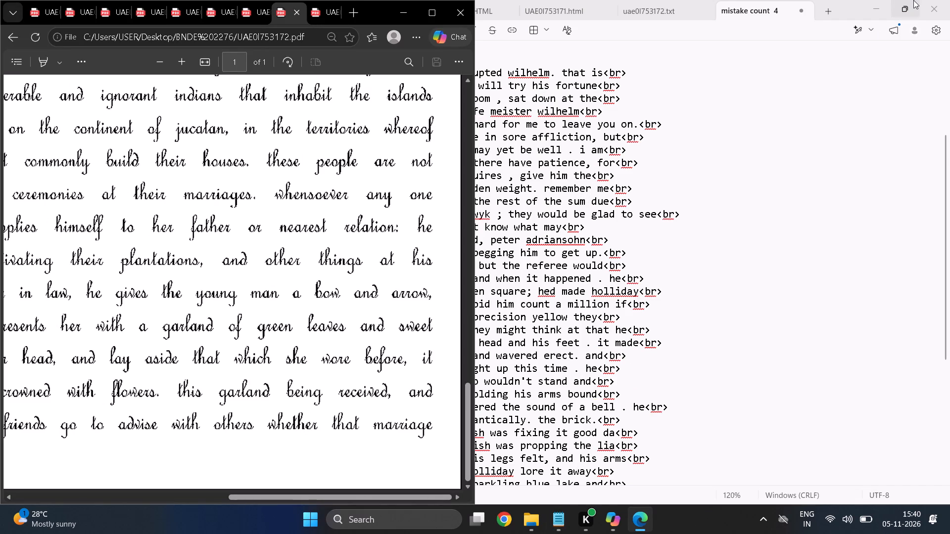
{"action": "left_click", "coordinate": [854, 93]}
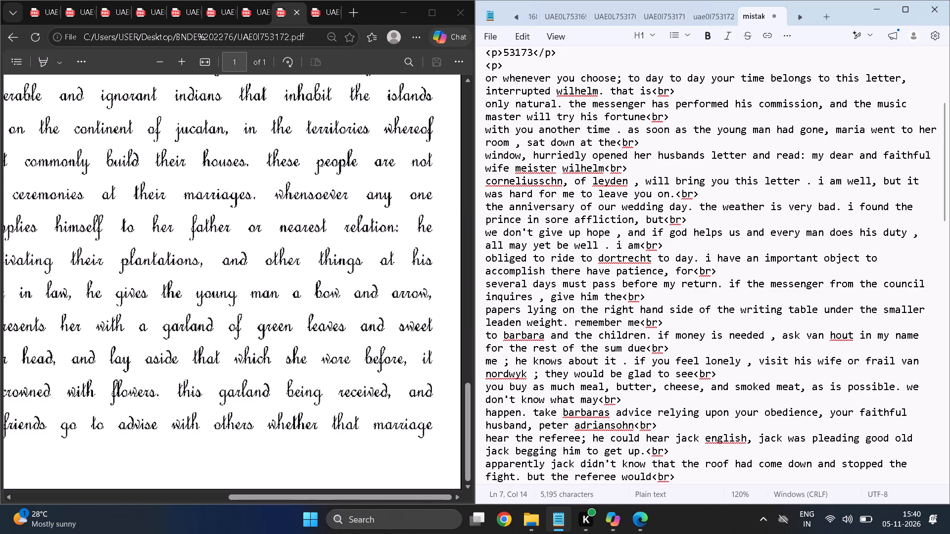
{"action": "scroll", "coordinate": [591, 229], "scroll_direction": "down", "scroll_amount": 3}
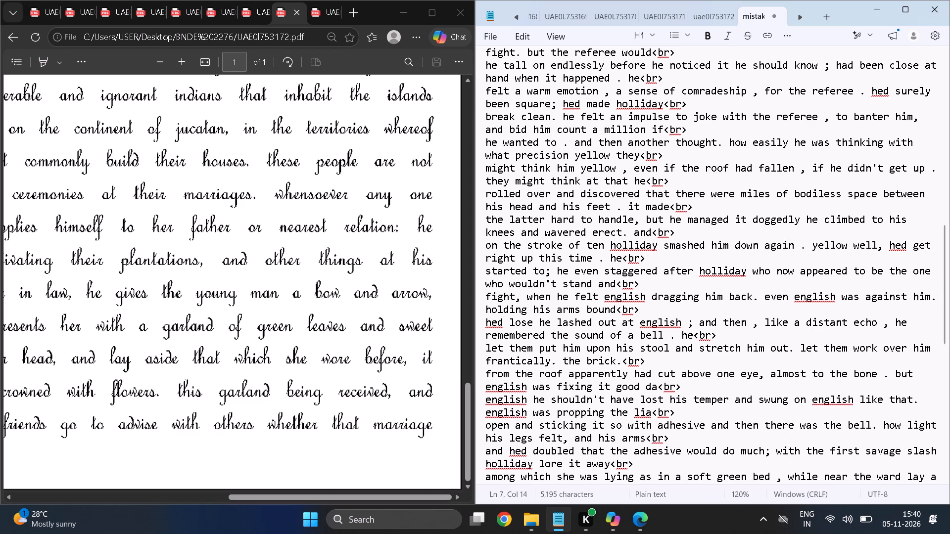
{"action": "scroll", "coordinate": [190, 419], "scroll_direction": "right", "scroll_amount": 6}
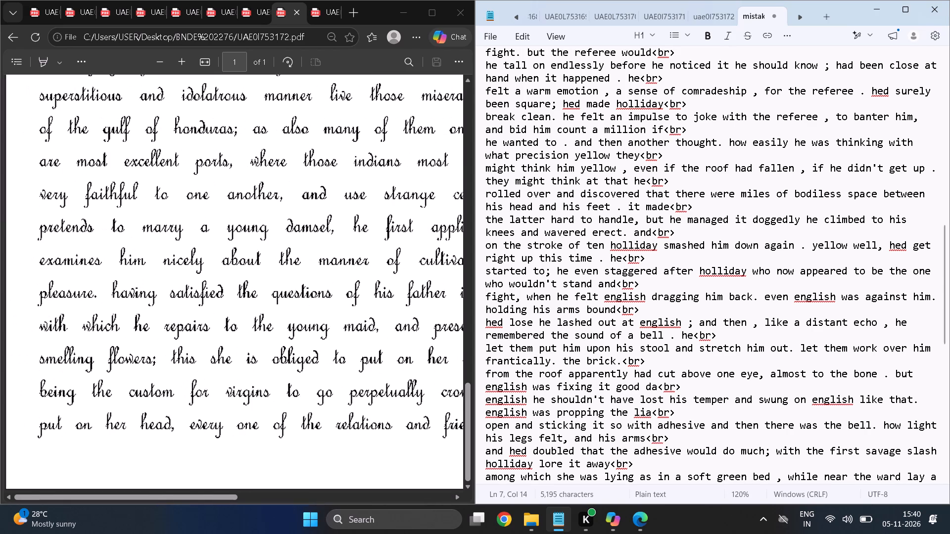
{"action": "scroll", "coordinate": [30, 385], "scroll_direction": "up", "scroll_amount": 4}
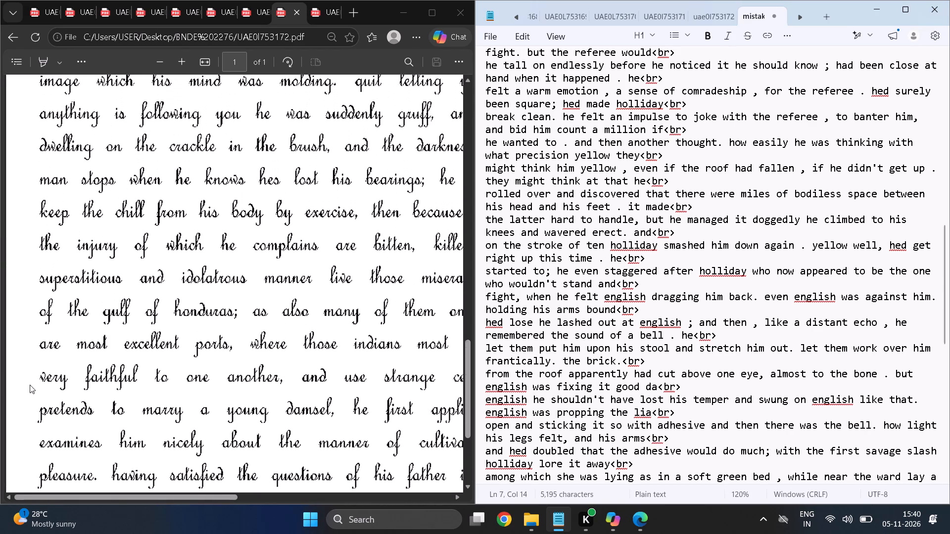
{"action": "scroll", "coordinate": [30, 385], "scroll_direction": "up", "scroll_amount": 5}
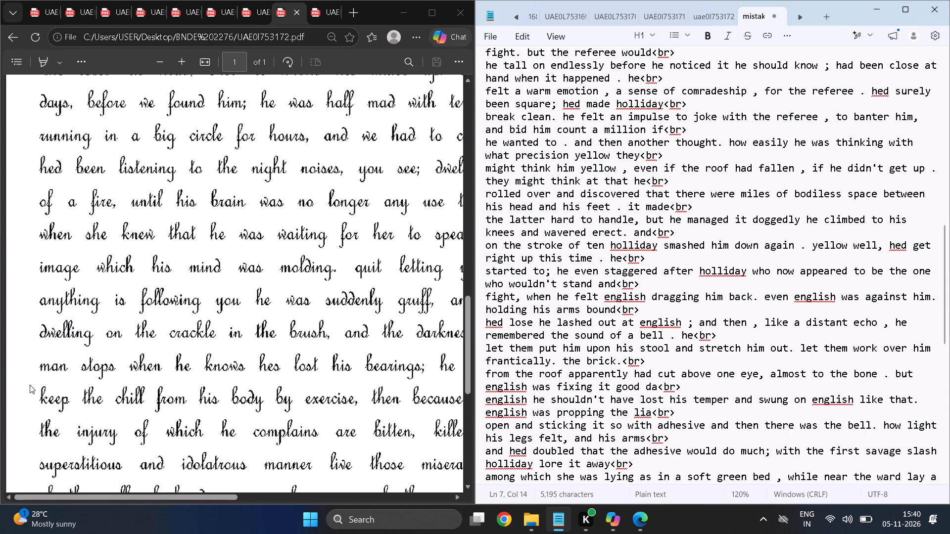
{"action": "scroll", "coordinate": [30, 385], "scroll_direction": "up", "scroll_amount": 4}
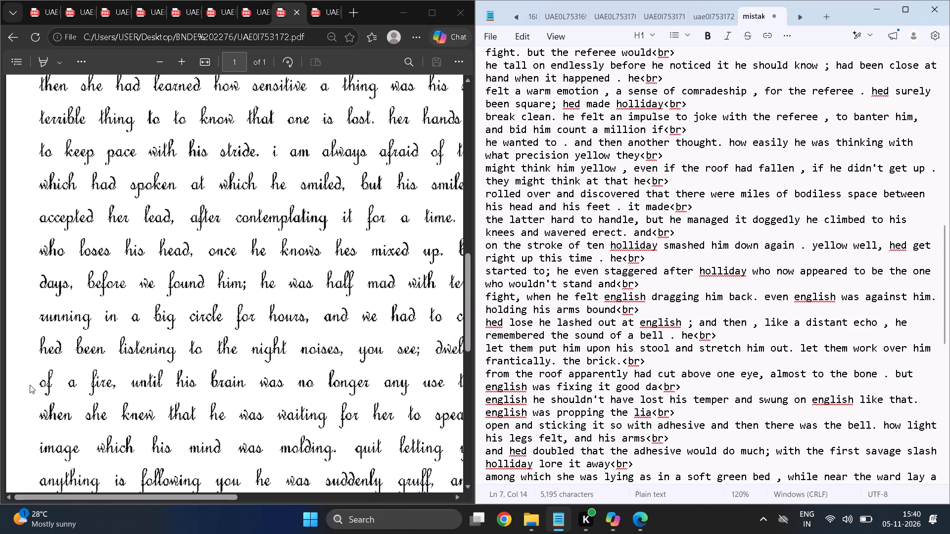
{"action": "scroll", "coordinate": [30, 385], "scroll_direction": "up", "scroll_amount": 4}
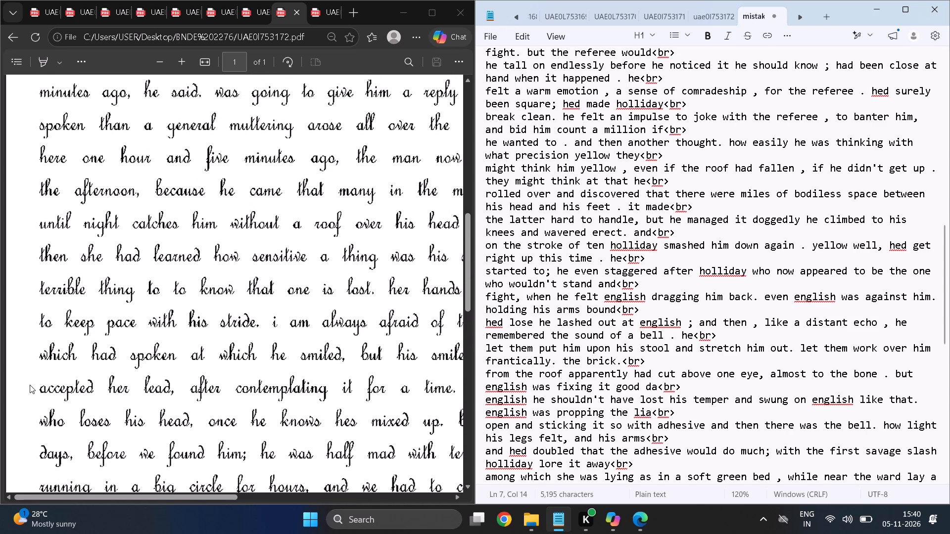
{"action": "scroll", "coordinate": [30, 385], "scroll_direction": "up", "scroll_amount": 4}
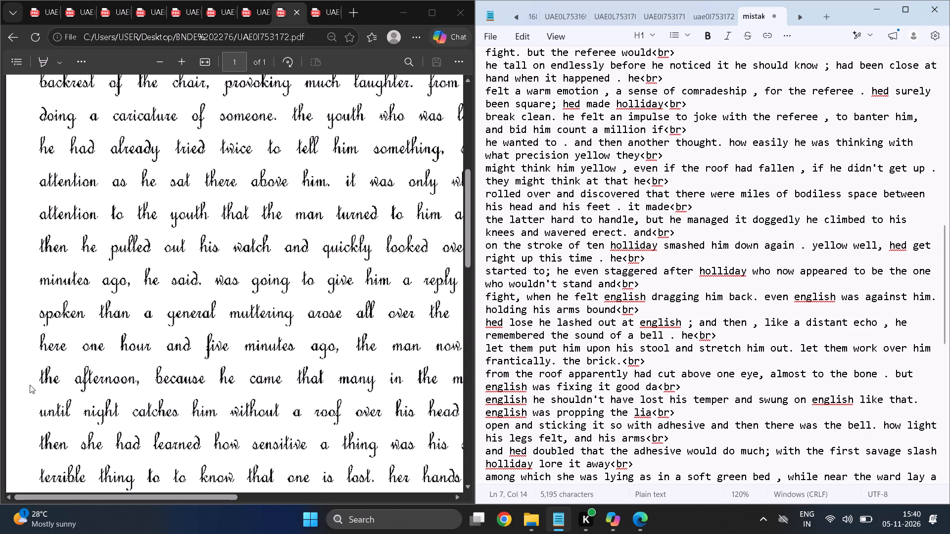
{"action": "scroll", "coordinate": [30, 385], "scroll_direction": "up", "scroll_amount": 4}
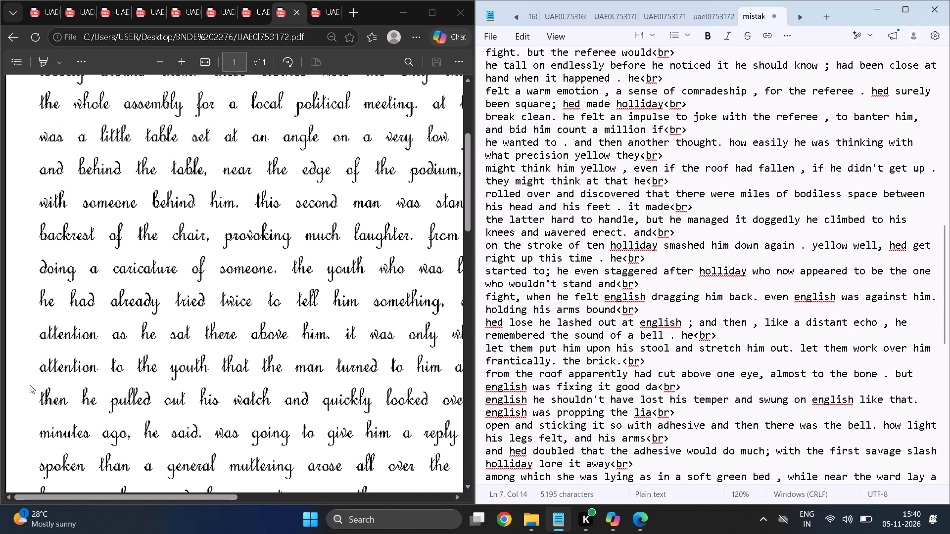
{"action": "scroll", "coordinate": [30, 385], "scroll_direction": "up", "scroll_amount": 1}
{"action": "scroll", "coordinate": [516, 159], "scroll_direction": "up", "scroll_amount": 8}
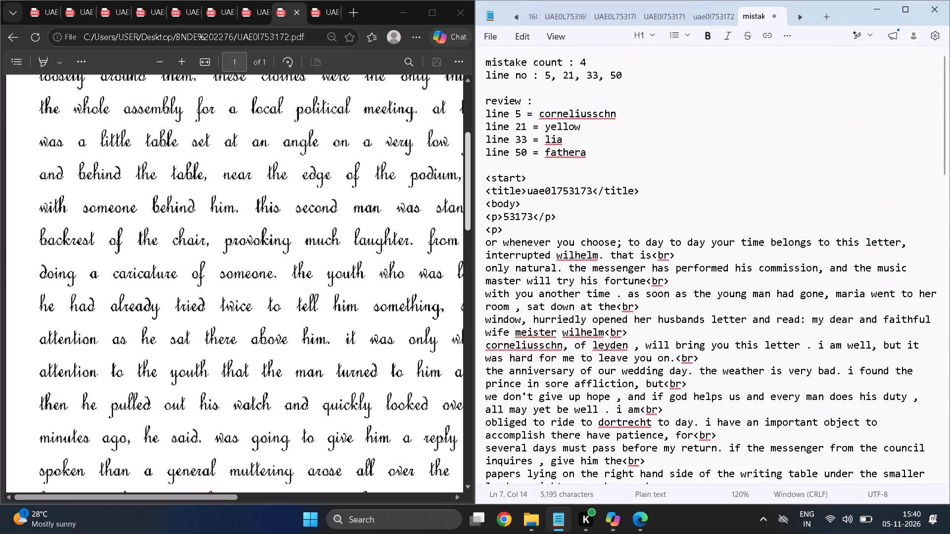
{"action": "left_click", "coordinate": [332, 9]}
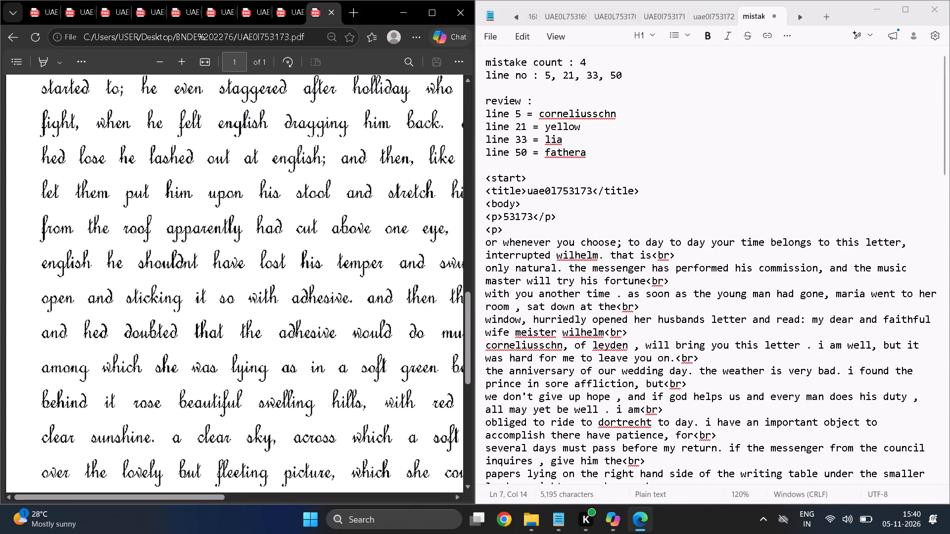
{"action": "scroll", "coordinate": [247, 161], "scroll_direction": "down", "scroll_amount": 7}
{"action": "scroll", "coordinate": [182, 186], "scroll_direction": "up", "scroll_amount": 2}
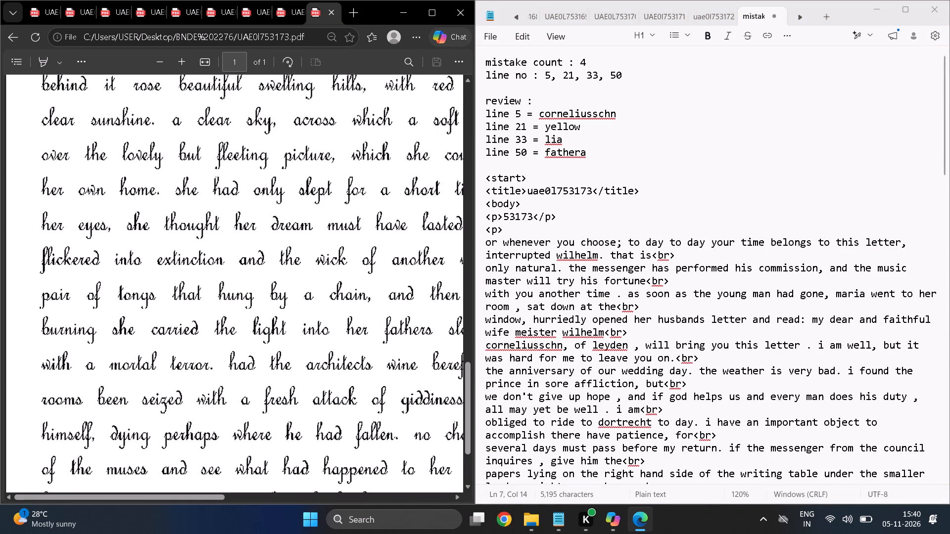
{"action": "scroll", "coordinate": [182, 186], "scroll_direction": "up", "scroll_amount": 4}
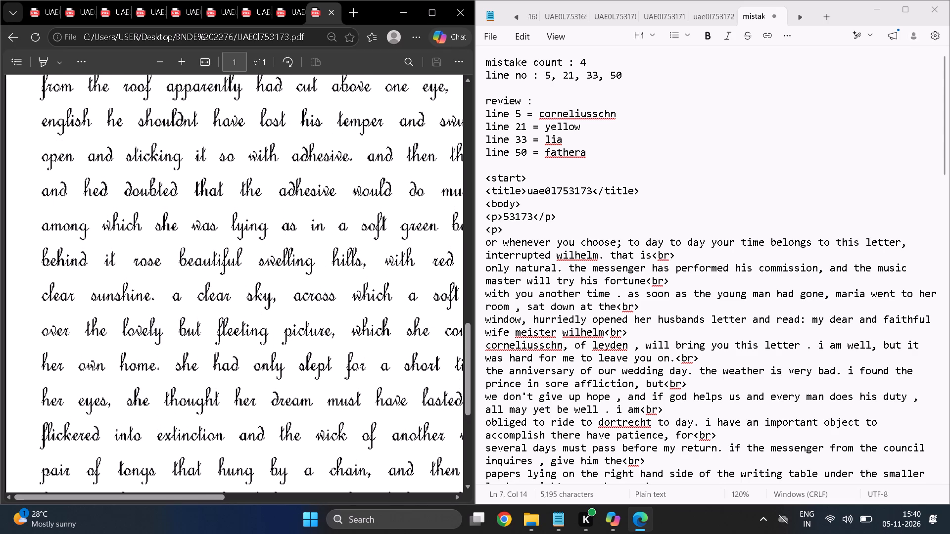
{"action": "scroll", "coordinate": [710, 266], "scroll_direction": "down", "scroll_amount": 7}
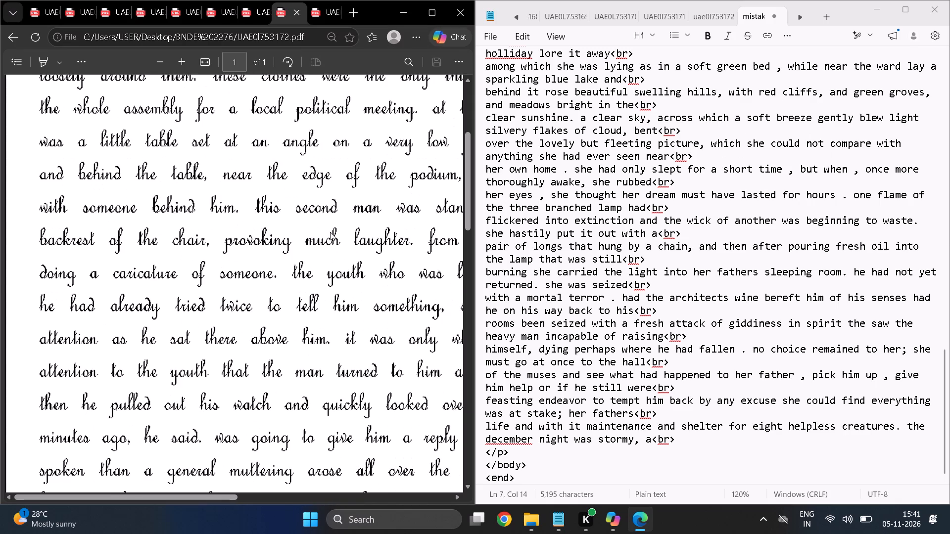
{"action": "left_click", "coordinate": [329, 3]}
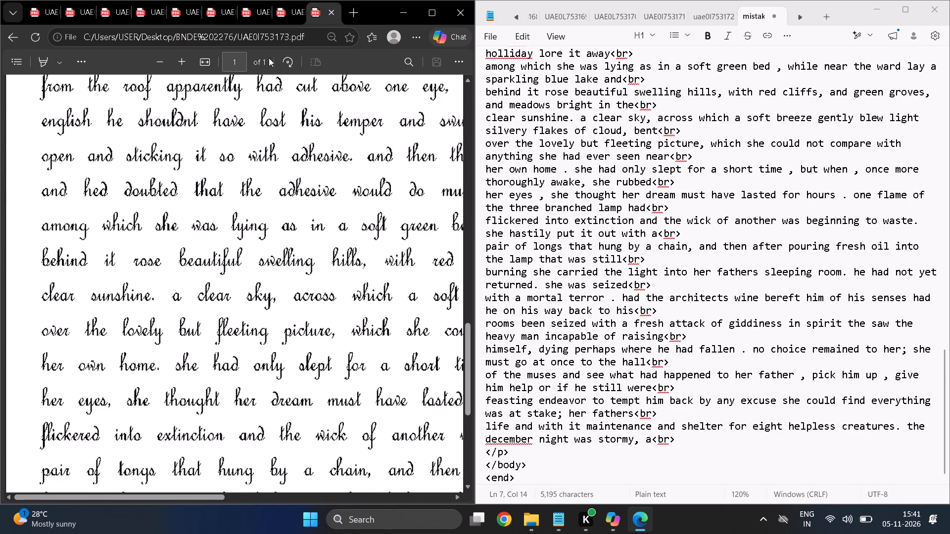
{"action": "scroll", "coordinate": [253, 177], "scroll_direction": "left", "scroll_amount": 1}
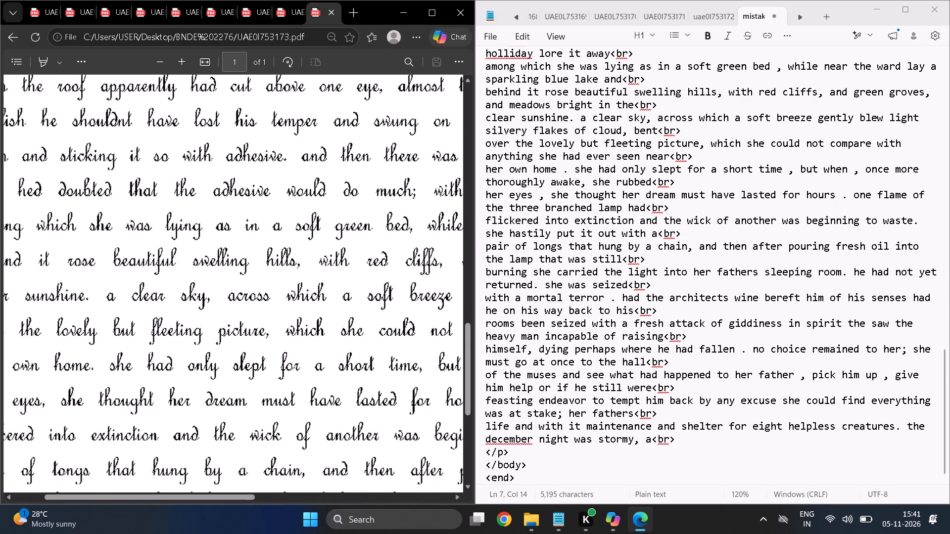
{"action": "scroll", "coordinate": [253, 177], "scroll_direction": "left", "scroll_amount": 7}
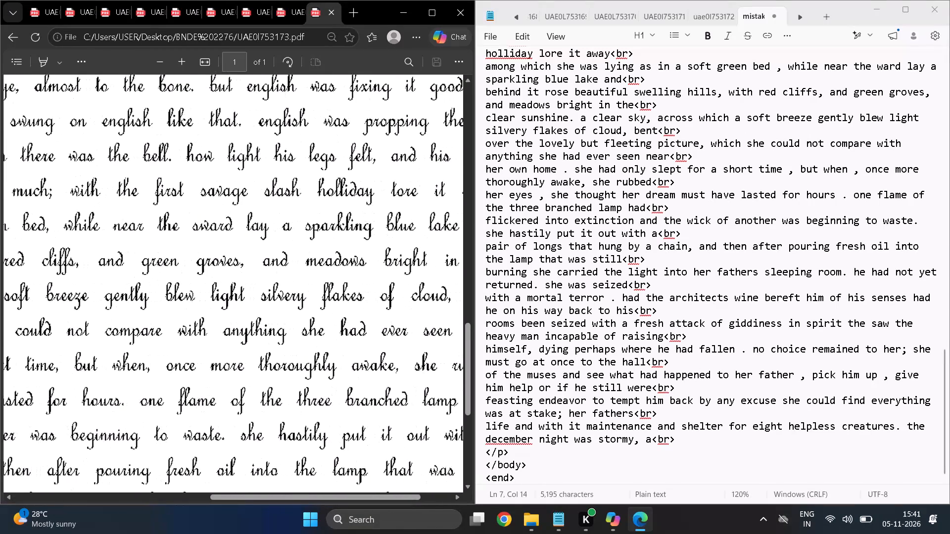
{"action": "scroll", "coordinate": [253, 177], "scroll_direction": "left", "scroll_amount": 3}
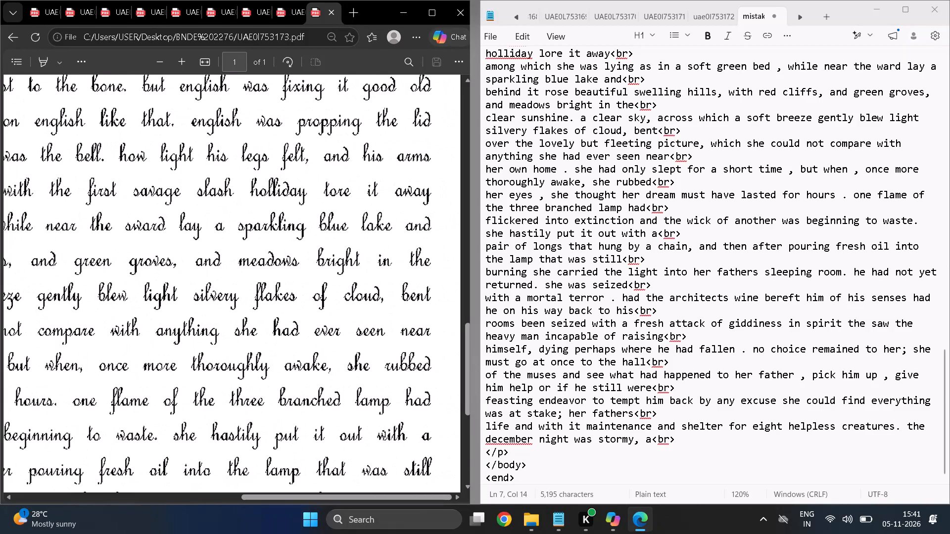
{"action": "scroll", "coordinate": [594, 242], "scroll_direction": "down", "scroll_amount": 1}
{"action": "scroll", "coordinate": [606, 175], "scroll_direction": "up", "scroll_amount": 1}
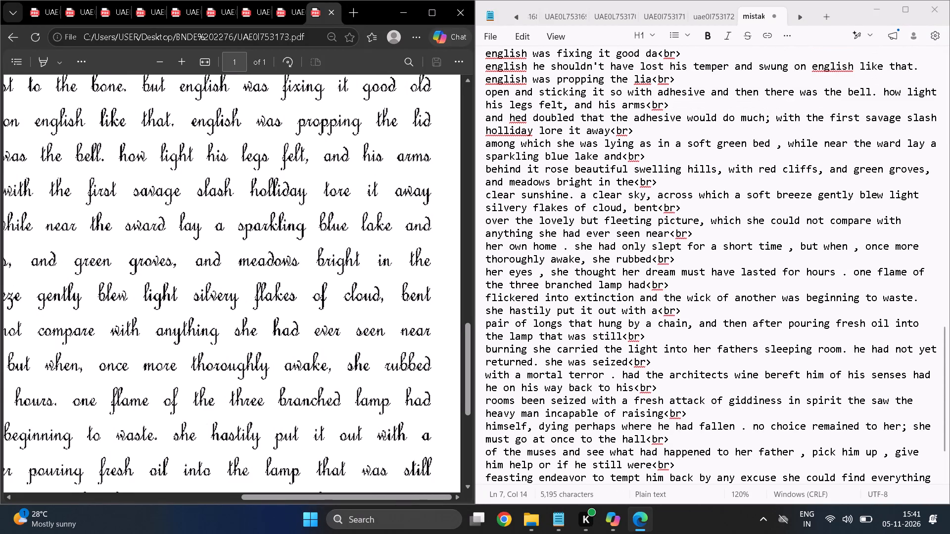
{"action": "left_click", "coordinate": [650, 83]}
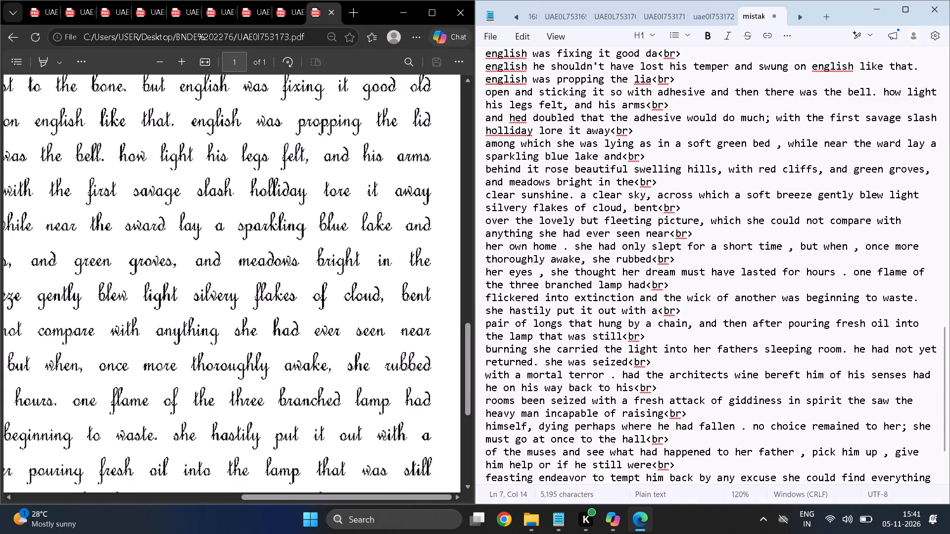
{"action": "key", "text": "BackSpace"}
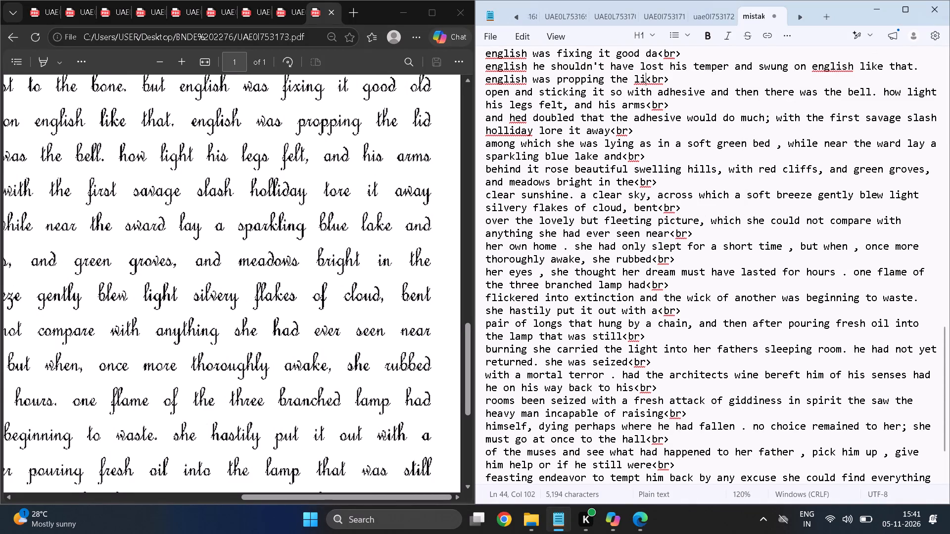
{"action": "key", "text": "d"}
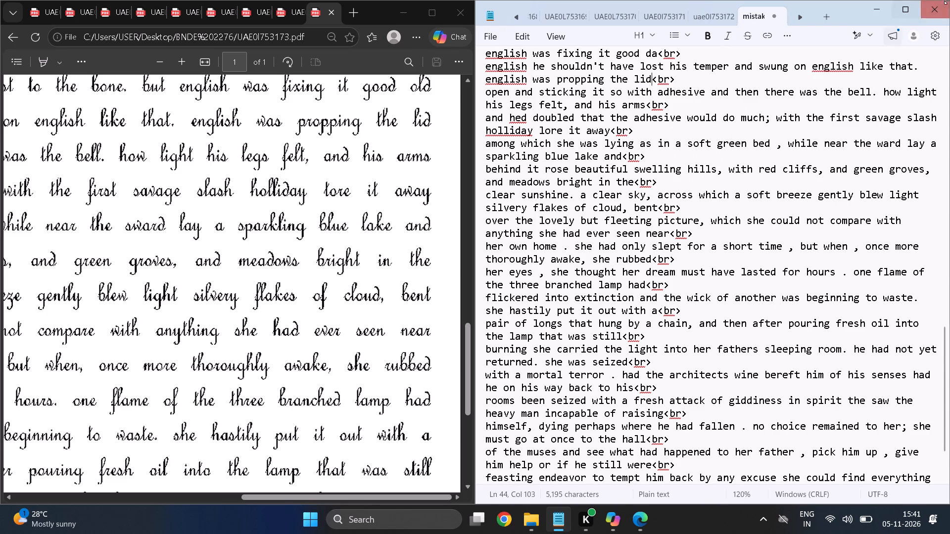
Maximize the transcription and delete the mistake count, line numbers and review list above the <start> tag.
{"action": "left_click", "coordinate": [908, 10]}
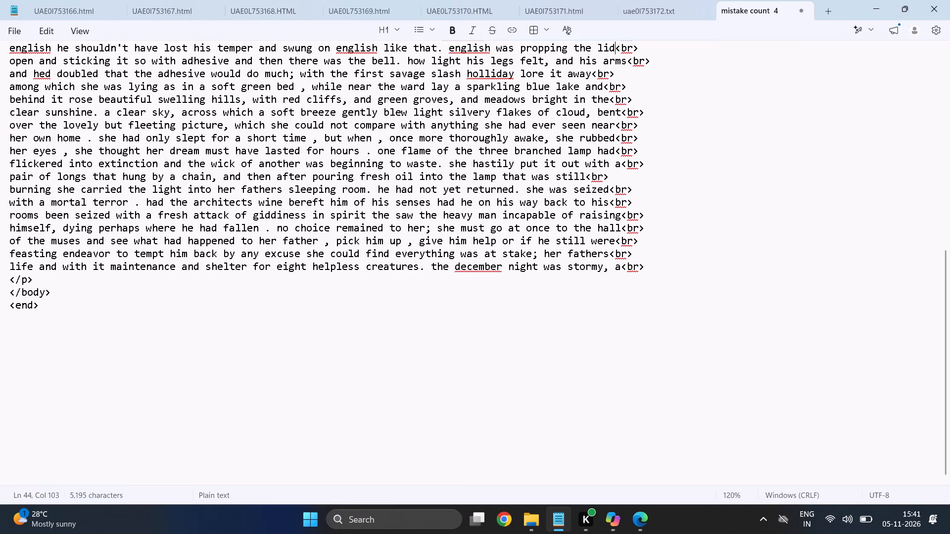
{"action": "scroll", "coordinate": [659, 225], "scroll_direction": "up", "scroll_amount": 7}
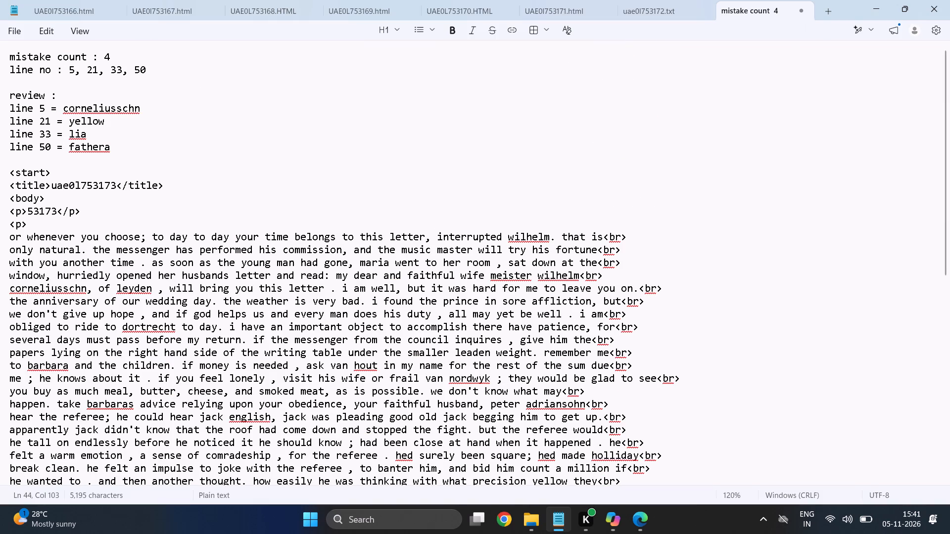
{"action": "left_click", "coordinate": [8, 169]}
{"action": "left_click", "coordinate": [12, 170]}
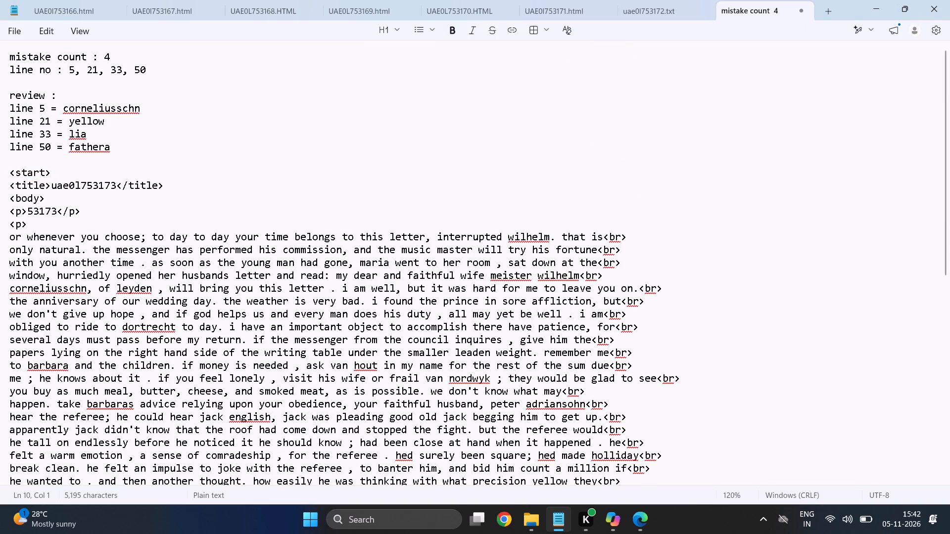
{"action": "key", "text": "BackSpace"}
{"action": "key", "text": "BackSpace"}
{"action": "key", "text": "BackSpace"}
{"action": "key", "text": "BackSpace"}
{"action": "key", "text": "BackSpace"}
{"action": "key", "text": "BackSpace"}
{"action": "key", "text": "BackSpace"}
{"action": "key", "text": "BackSpace"}
{"action": "key", "text": "BackSpace"}
{"action": "key", "text": "BackSpace"}
{"action": "key", "text": "BackSpace"}
{"action": "key", "text": "BackSpace"}
{"action": "key", "text": "BackSpace"}
{"action": "key", "text": "BackSpace"}
{"action": "key", "text": "BackSpace"}
{"action": "key", "text": "BackSpace"}
{"action": "key", "text": "BackSpace"}
{"action": "key", "text": "BackSpace"}
{"action": "key", "text": "BackSpace"}
{"action": "key", "text": "BackSpace"}
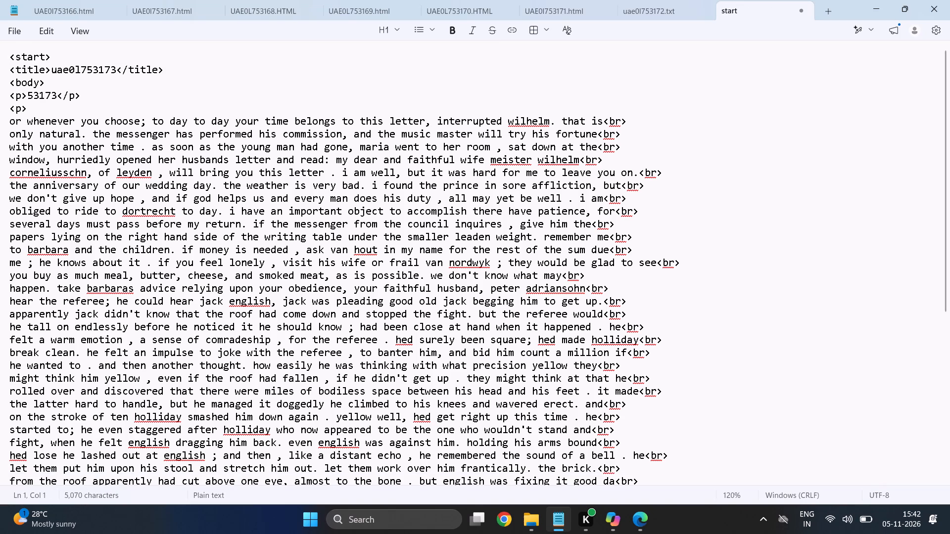
Place the transcription beside the UAE0l753173 scan and compare their closing lines, down to "the december night was stormy, a".
{"action": "scroll", "coordinate": [181, 358], "scroll_direction": "down", "scroll_amount": 9}
{"action": "left_click", "coordinate": [153, 456]}
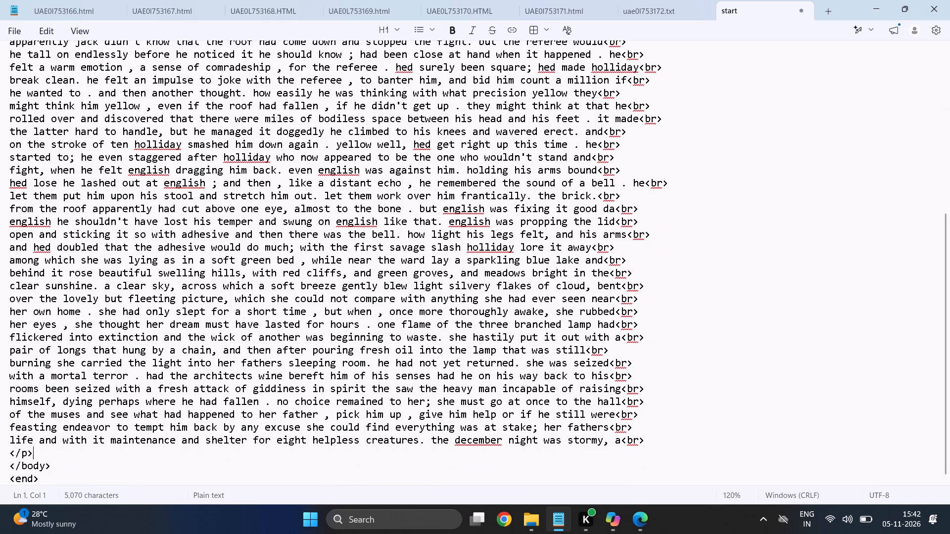
{"action": "left_click", "coordinate": [150, 468]}
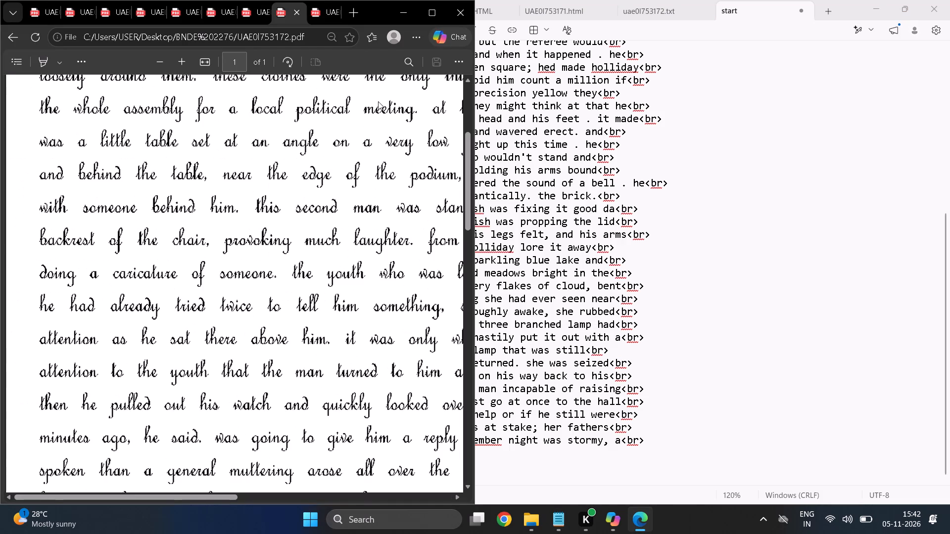
{"action": "left_click", "coordinate": [323, 4]}
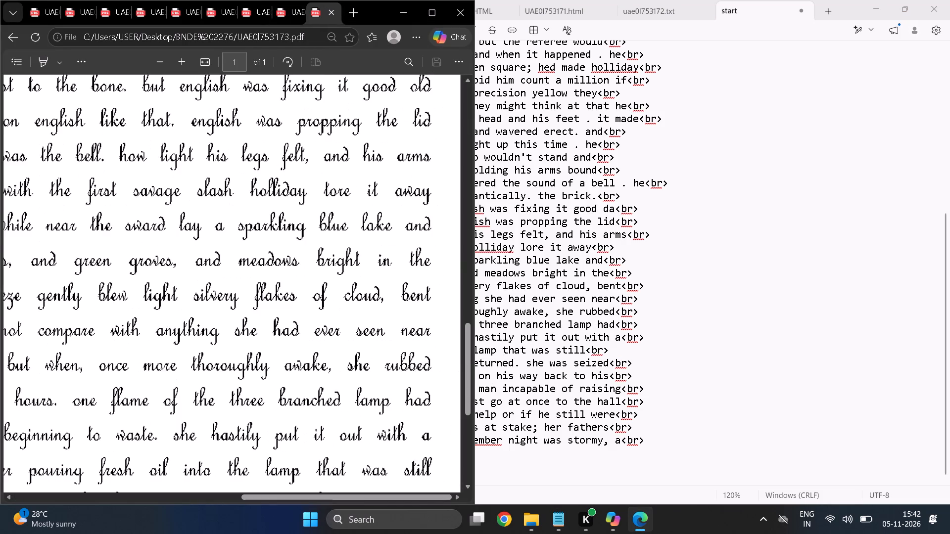
{"action": "scroll", "coordinate": [313, 260], "scroll_direction": "down", "scroll_amount": 8}
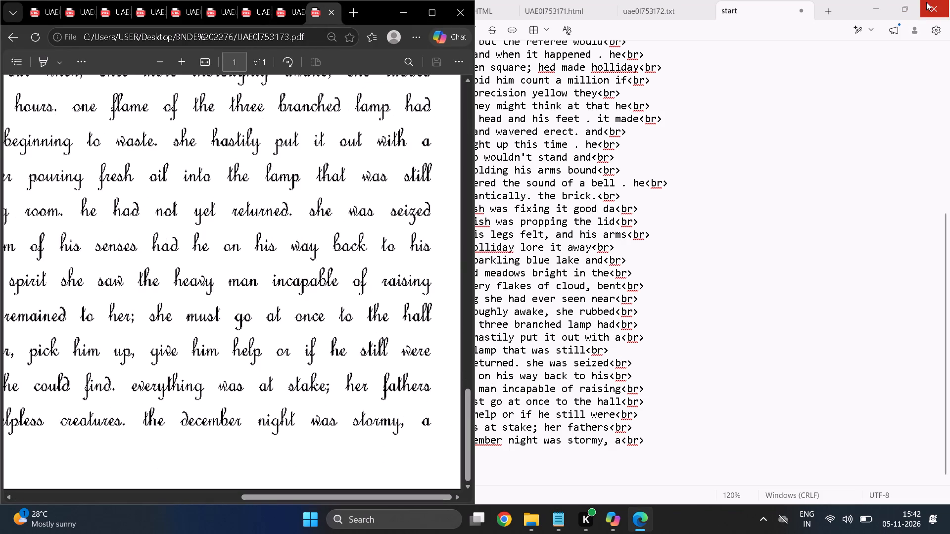
{"action": "left_click", "coordinate": [854, 93]}
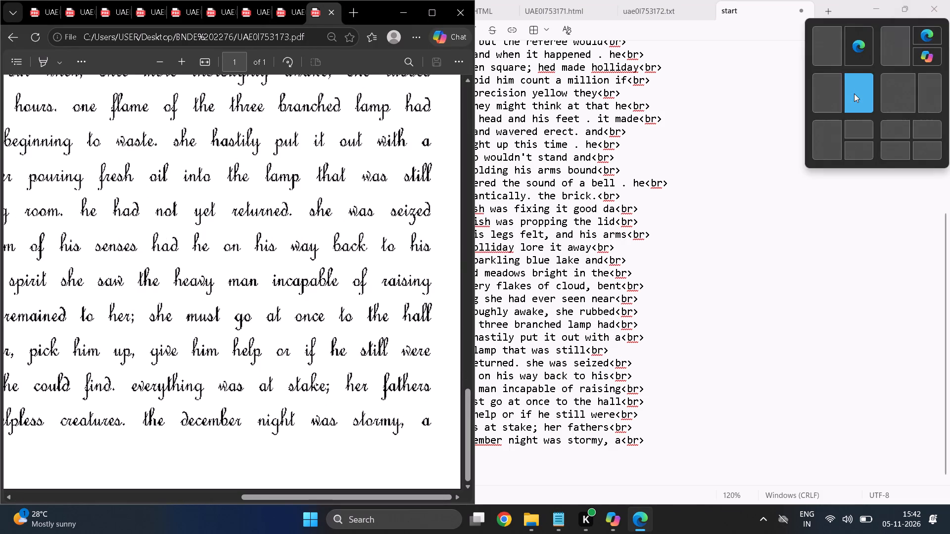
{"action": "scroll", "coordinate": [803, 206], "scroll_direction": "down", "scroll_amount": 7}
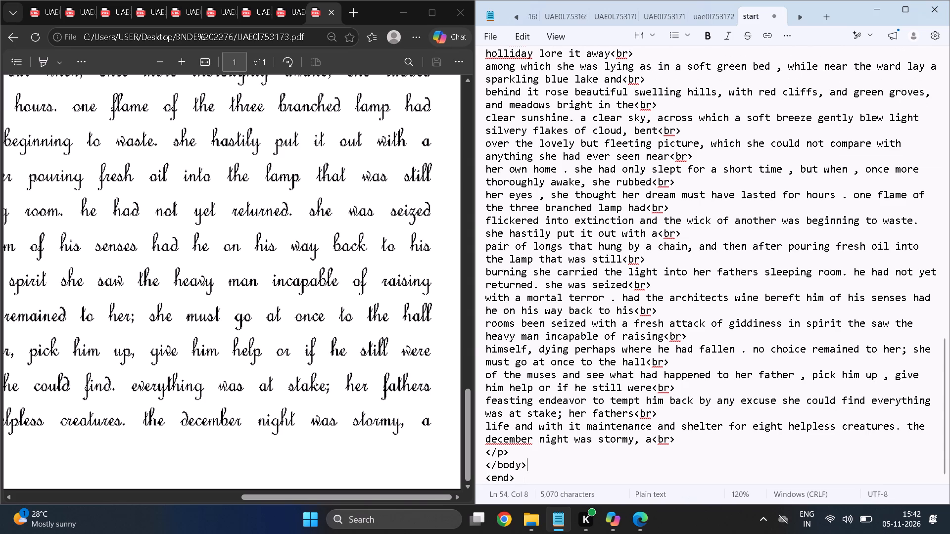
{"action": "scroll", "coordinate": [314, 351], "scroll_direction": "down", "scroll_amount": 5}
{"action": "left_click", "coordinate": [901, 12]}
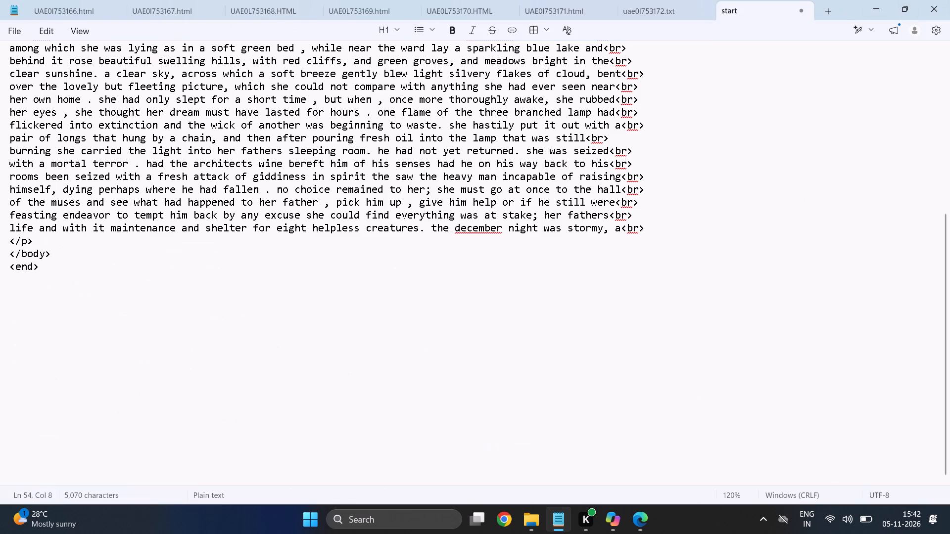
{"action": "scroll", "coordinate": [319, 255], "scroll_direction": "up", "scroll_amount": 8}
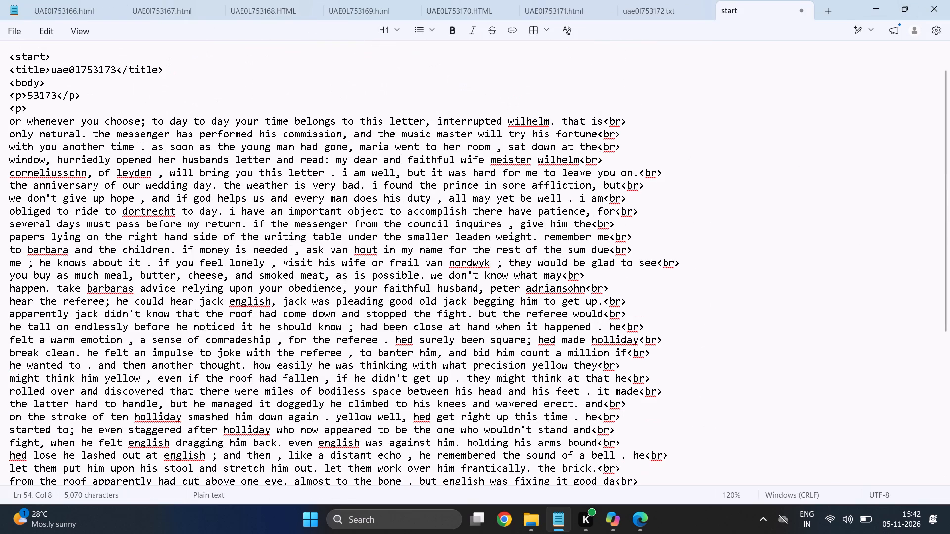
{"action": "left_click", "coordinate": [15, 38]}
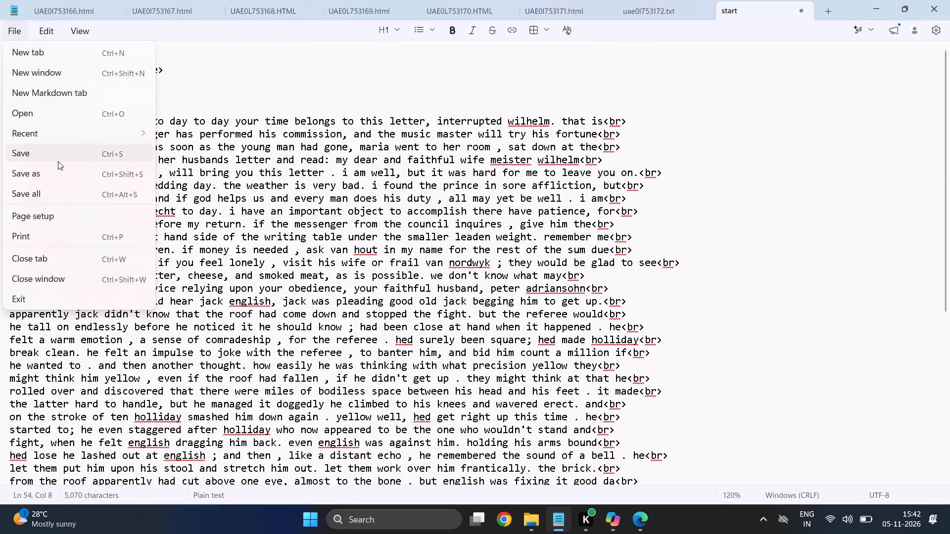
{"action": "left_click", "coordinate": [57, 174]}
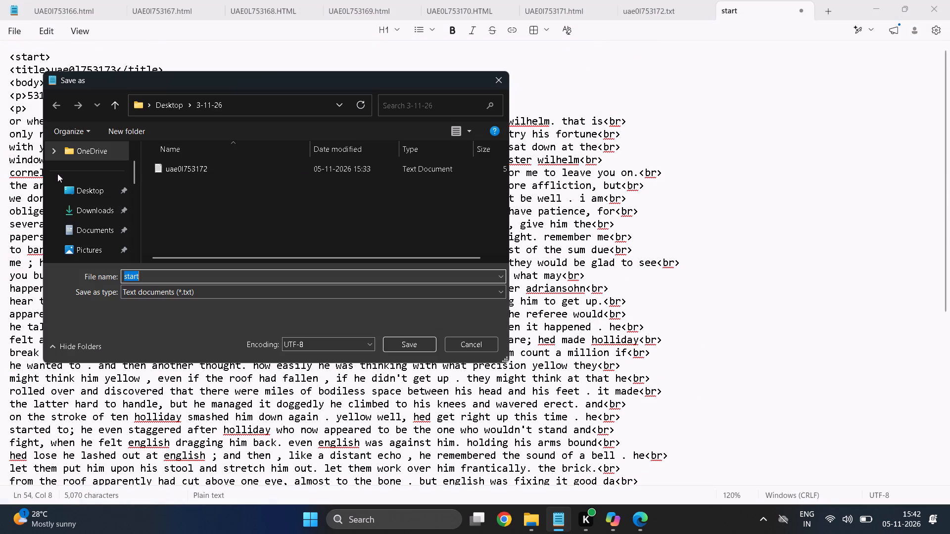
{"action": "key", "text": "BackSpace"}
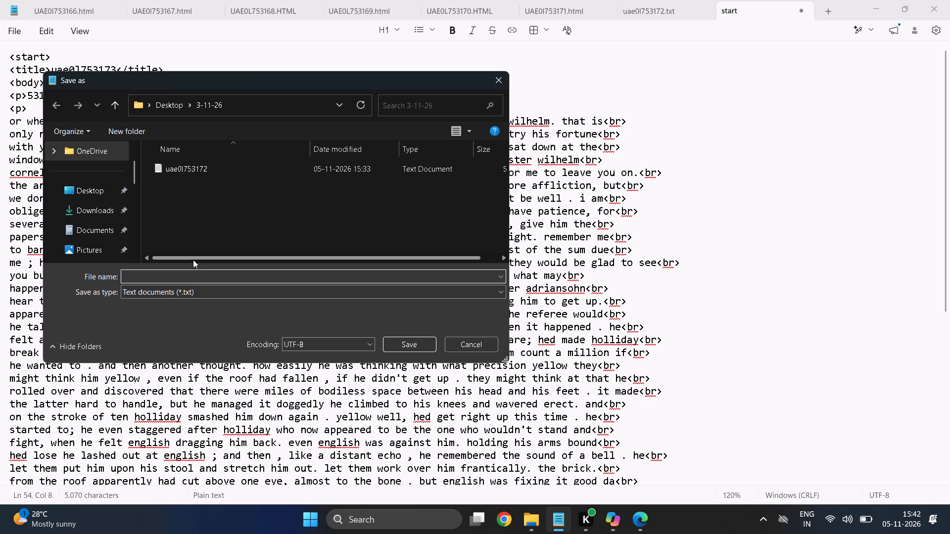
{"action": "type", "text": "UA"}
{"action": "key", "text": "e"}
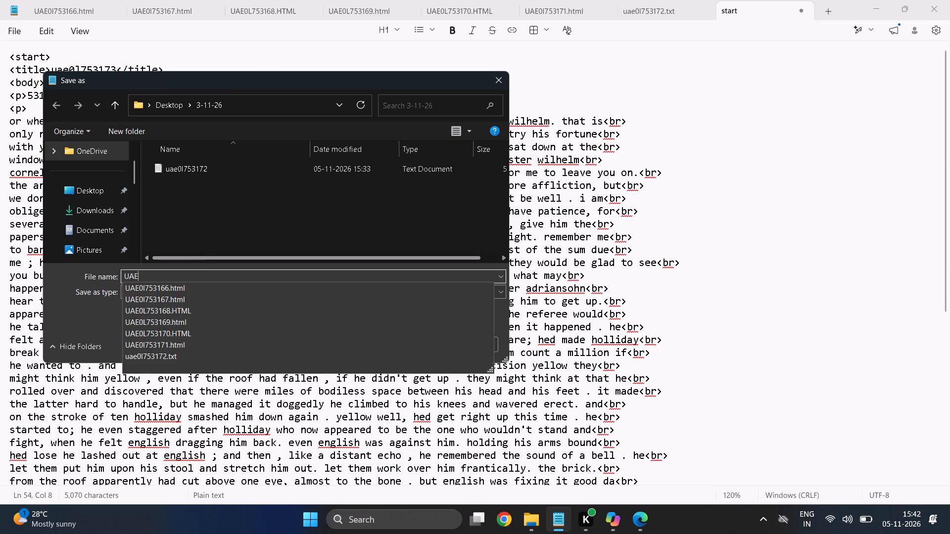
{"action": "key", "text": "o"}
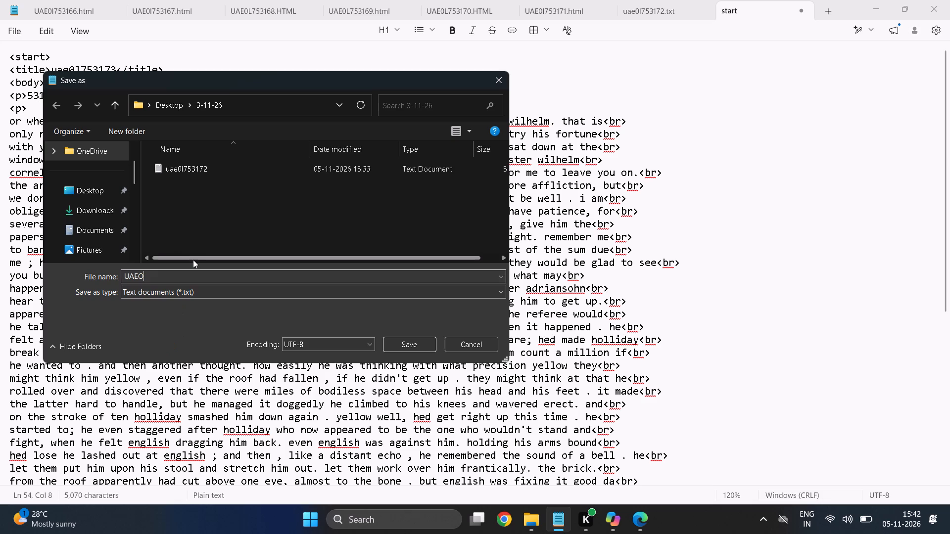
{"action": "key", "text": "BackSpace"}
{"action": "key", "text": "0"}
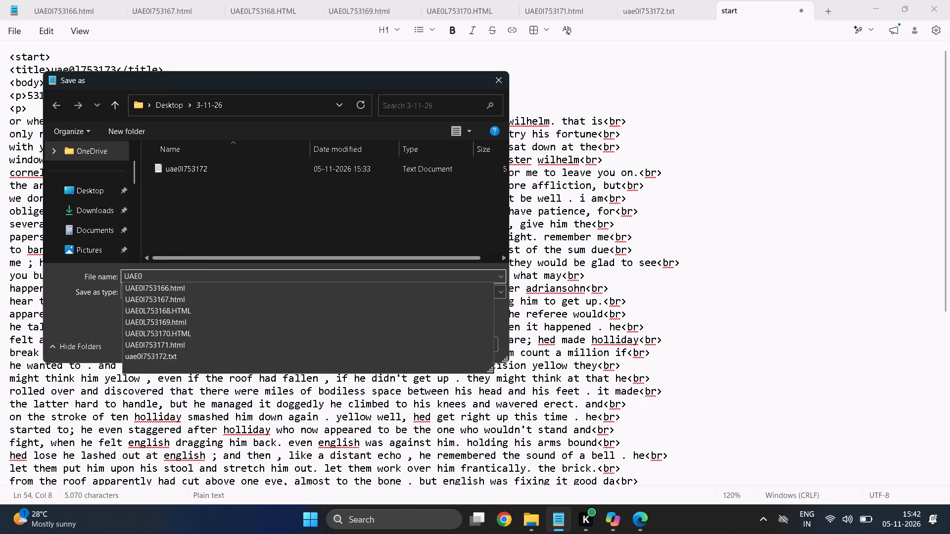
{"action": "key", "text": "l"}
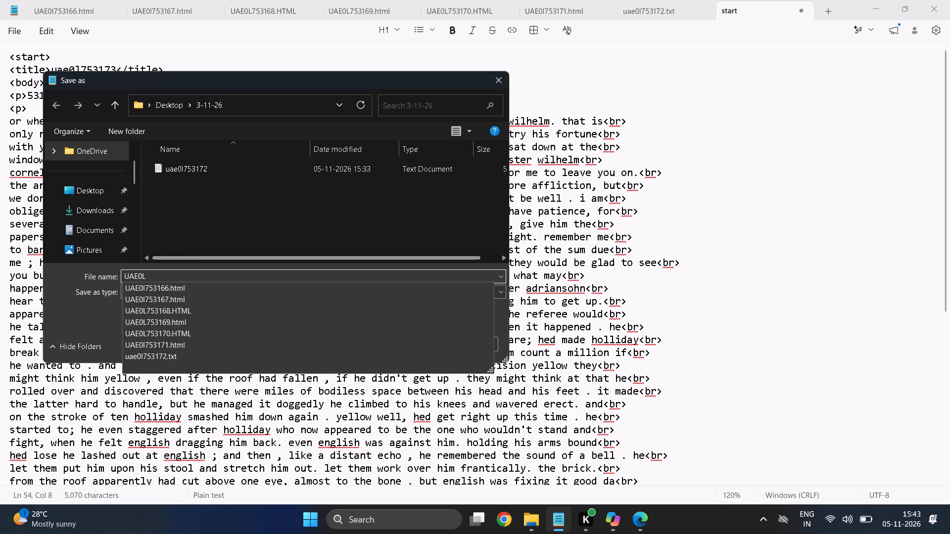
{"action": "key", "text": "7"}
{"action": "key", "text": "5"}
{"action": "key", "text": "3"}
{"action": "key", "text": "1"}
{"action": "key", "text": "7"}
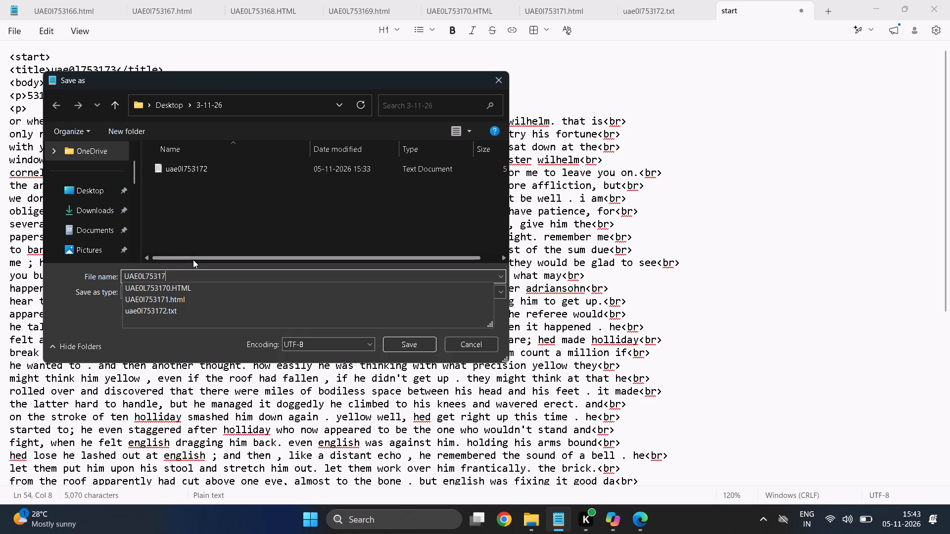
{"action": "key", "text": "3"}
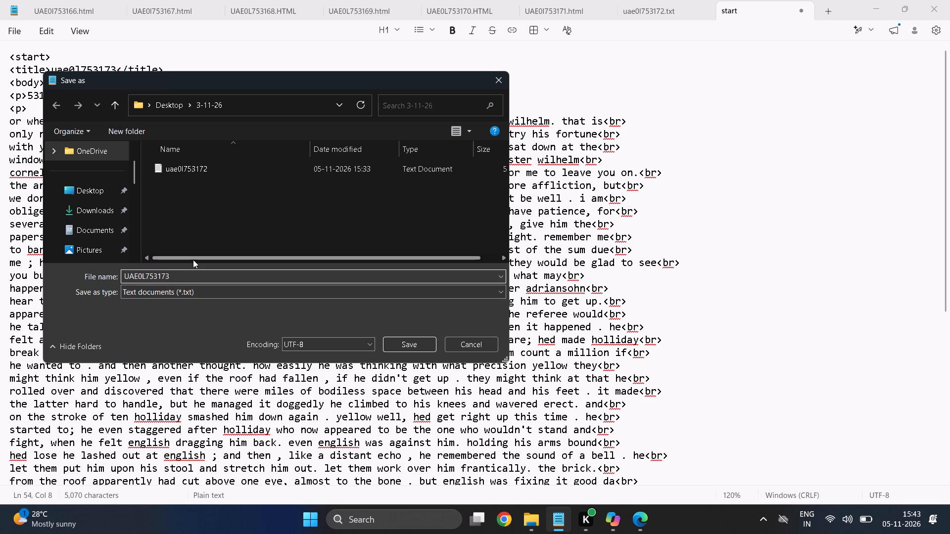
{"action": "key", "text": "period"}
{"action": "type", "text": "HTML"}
{"action": "left_click", "coordinate": [405, 345]}
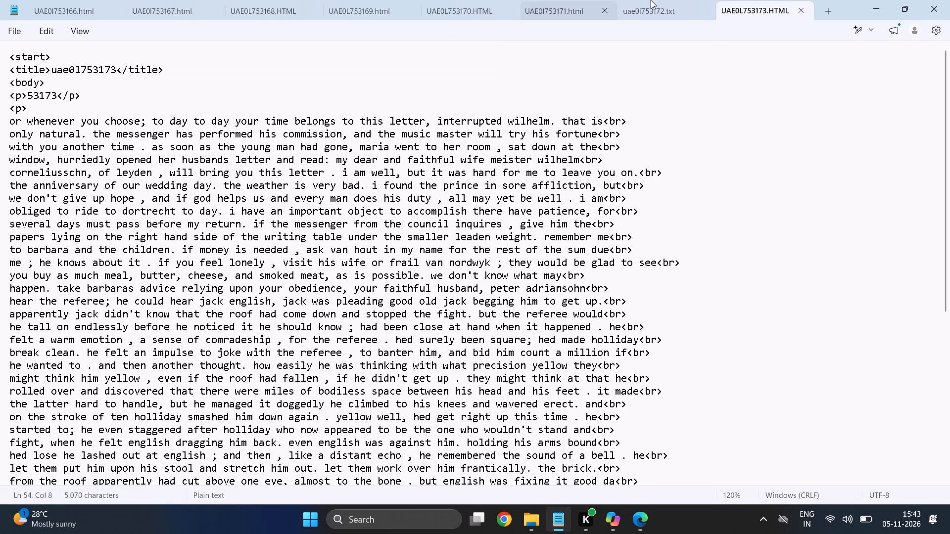
Open a new blank document alongside the saved transcriptions.
{"action": "left_click", "coordinate": [826, 9]}
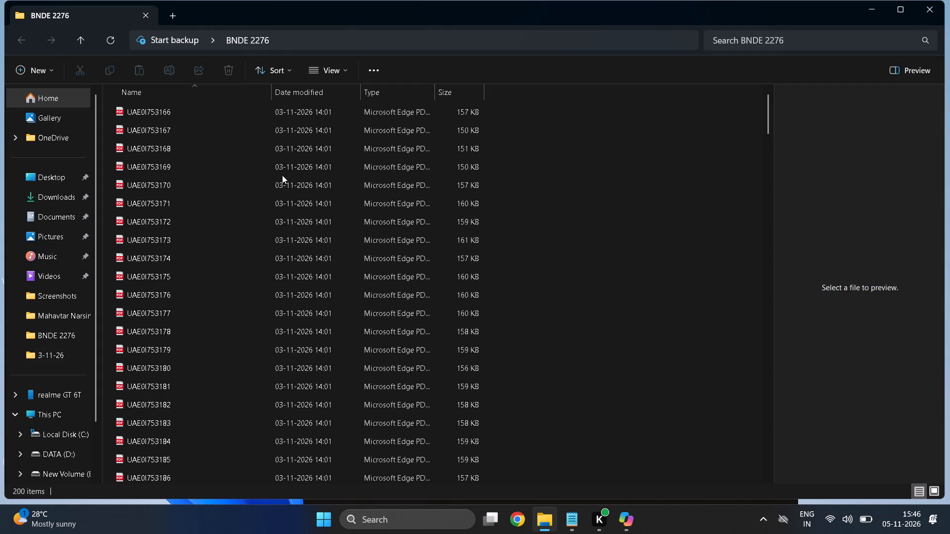
{"action": "double_click", "coordinate": [269, 253]}
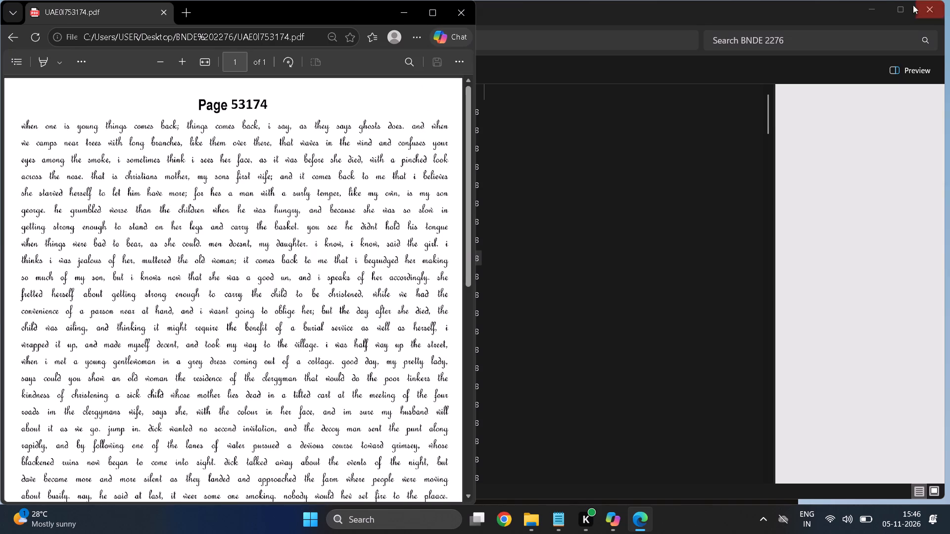
{"action": "left_click", "coordinate": [867, 14]}
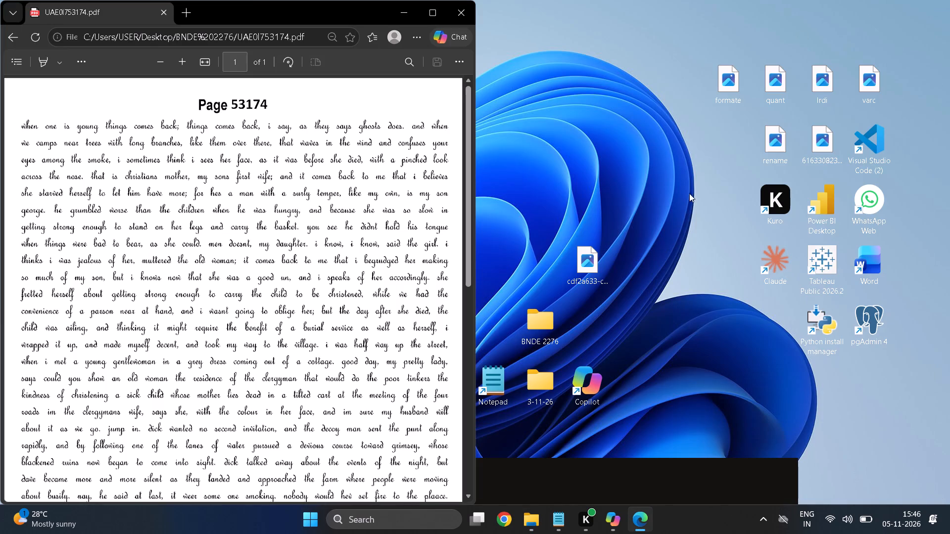
{"action": "left_click", "coordinate": [567, 519]}
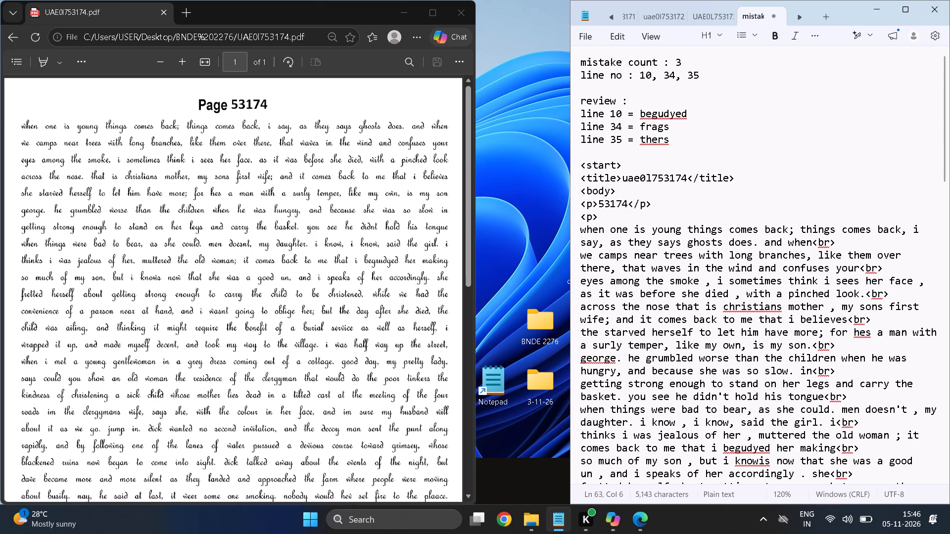
Check the first flagged word against the enlarged scan and correct it to "begrudged" before "her making" in the transcription text.
{"action": "scroll", "coordinate": [297, 283], "scroll_direction": "left", "scroll_amount": 1}
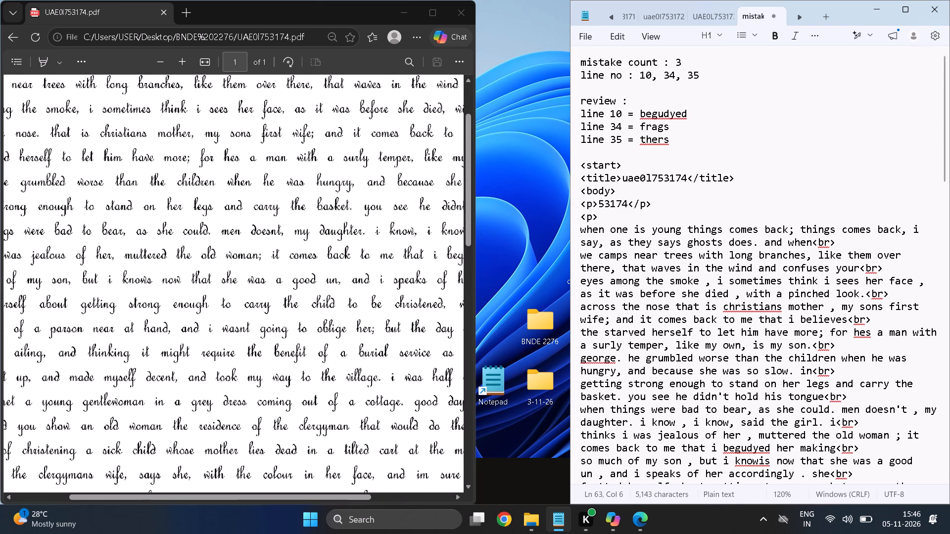
{"action": "scroll", "coordinate": [297, 283], "scroll_direction": "left", "scroll_amount": 2}
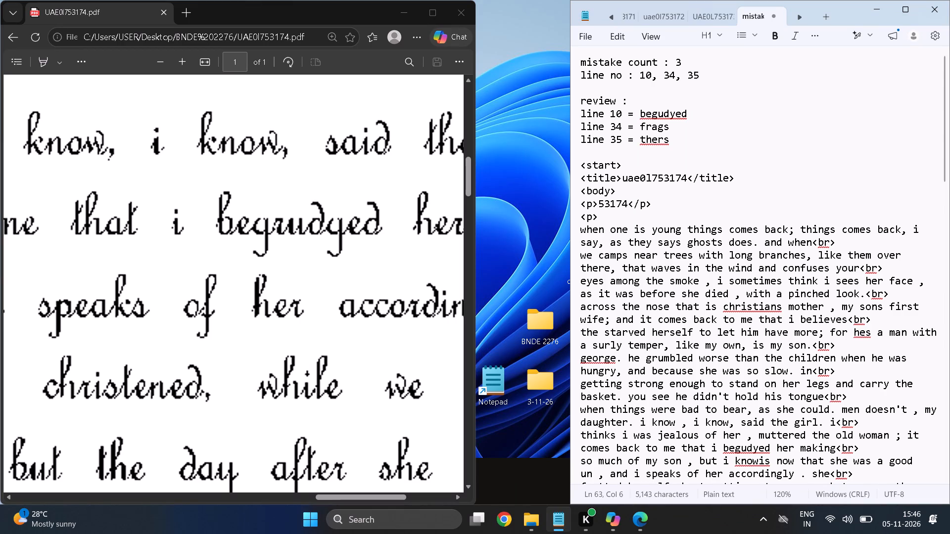
{"action": "left_click", "coordinate": [740, 447]}
{"action": "key", "text": "r"}
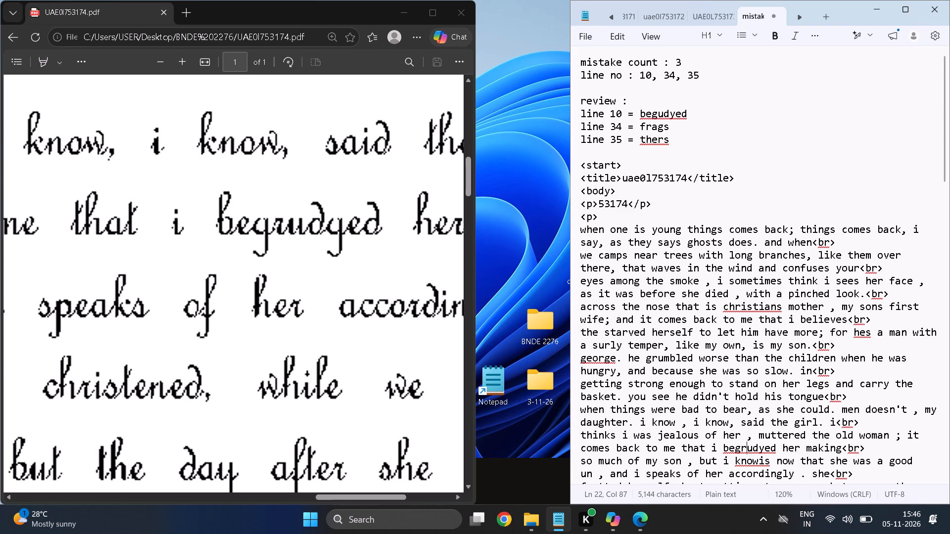
{"action": "left_click", "coordinate": [765, 446]}
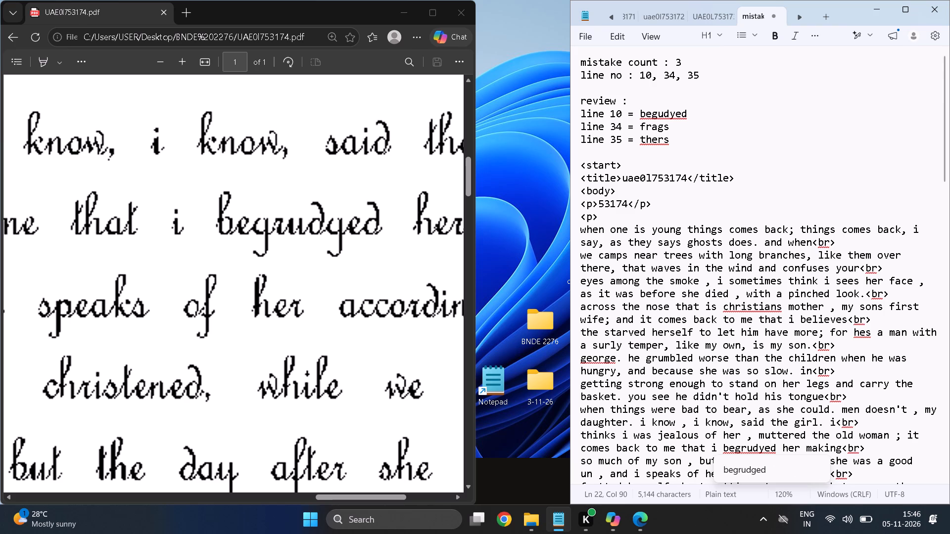
{"action": "key", "text": "BackSpace"}
{"action": "key", "text": "g"}
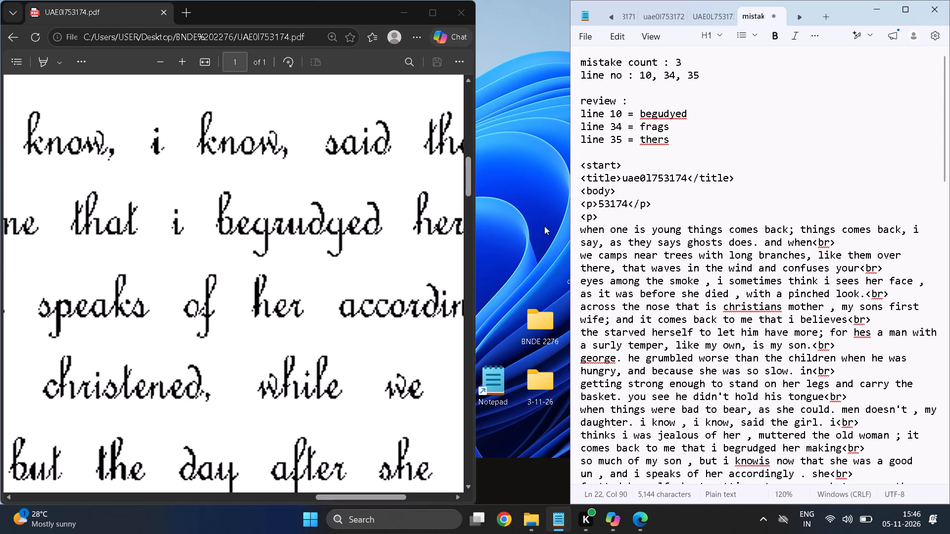
Examine the lines around "begrudged" on the enlarged page 53174 scan, then the page as a whole.
{"action": "scroll", "coordinate": [261, 227], "scroll_direction": "right", "scroll_amount": 3}
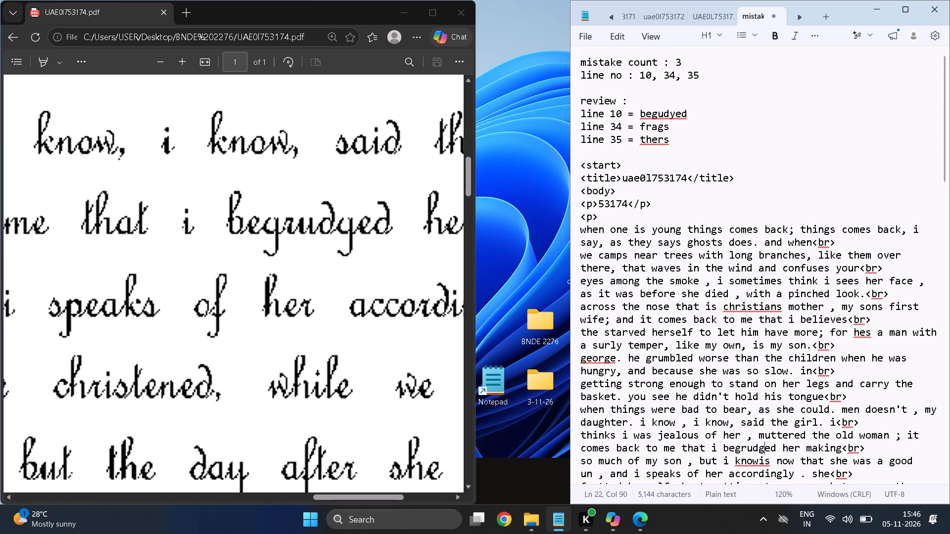
{"action": "scroll", "coordinate": [261, 227], "scroll_direction": "right", "scroll_amount": 5}
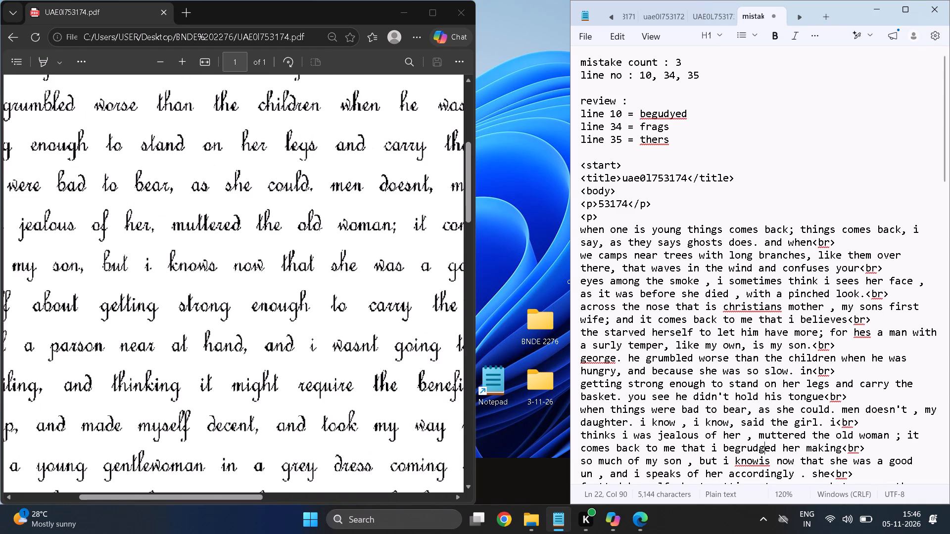
{"action": "scroll", "coordinate": [80, 185], "scroll_direction": "up", "scroll_amount": 1}
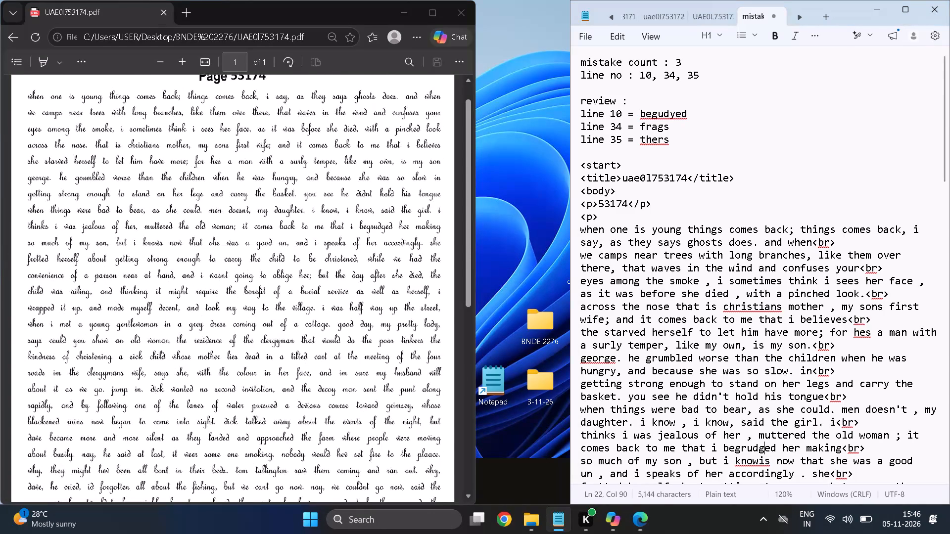
{"action": "scroll", "coordinate": [80, 185], "scroll_direction": "up", "scroll_amount": 1}
{"action": "scroll", "coordinate": [118, 190], "scroll_direction": "right", "scroll_amount": 6}
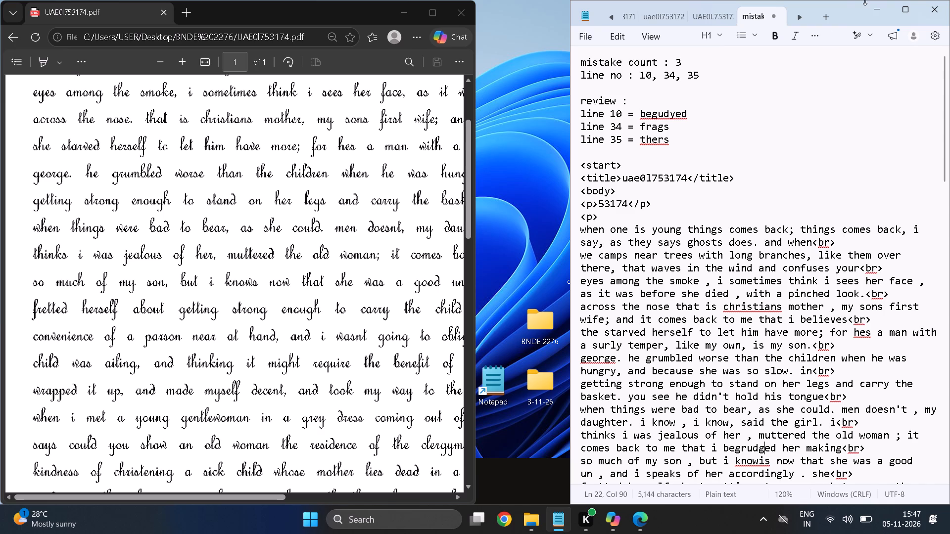
Read through the page 53174 transcription in a full-size Notepad window, down to the line containing "frags" and "thers".
{"action": "left_click", "coordinate": [908, 11]}
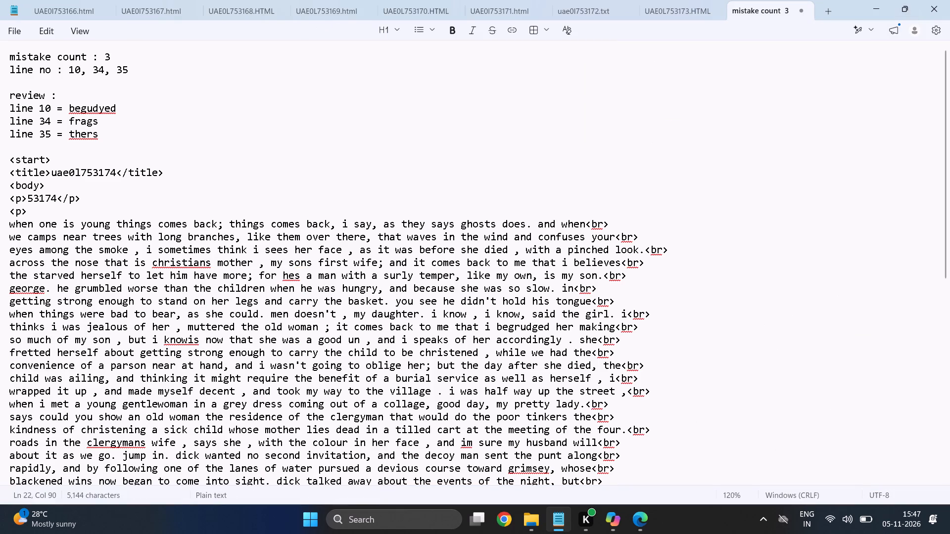
{"action": "left_click", "coordinate": [522, 325]}
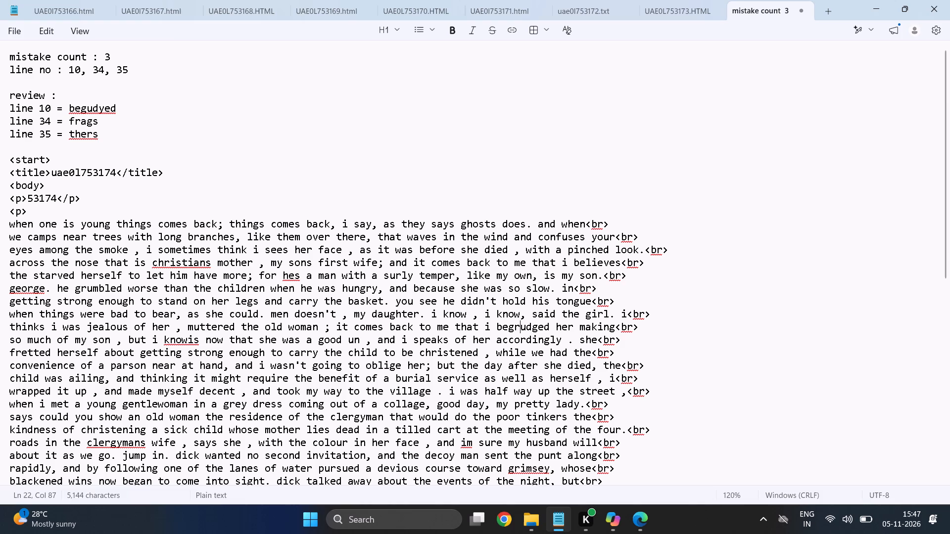
{"action": "scroll", "coordinate": [611, 467], "scroll_direction": "down", "scroll_amount": 1}
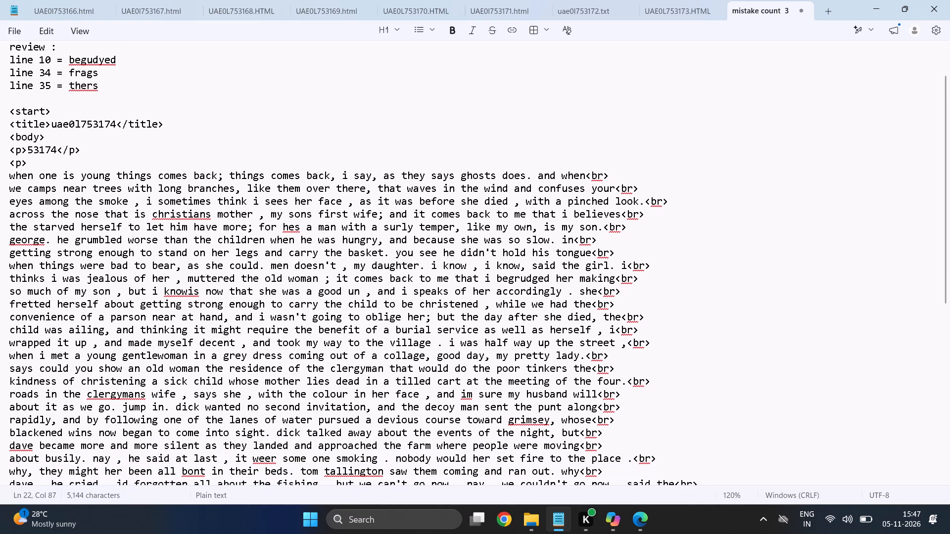
{"action": "scroll", "coordinate": [611, 467], "scroll_direction": "down", "scroll_amount": 2}
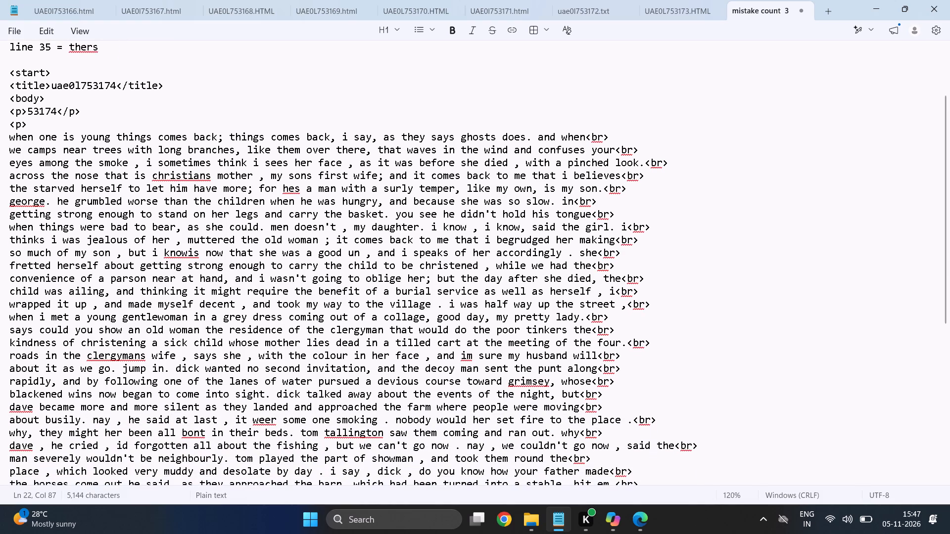
{"action": "scroll", "coordinate": [600, 471], "scroll_direction": "down", "scroll_amount": 1}
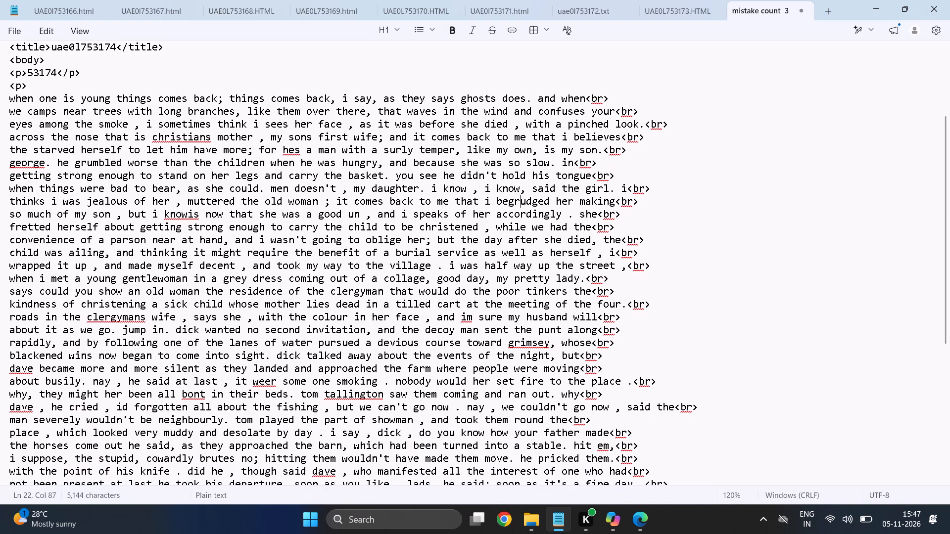
{"action": "scroll", "coordinate": [627, 466], "scroll_direction": "down", "scroll_amount": 1}
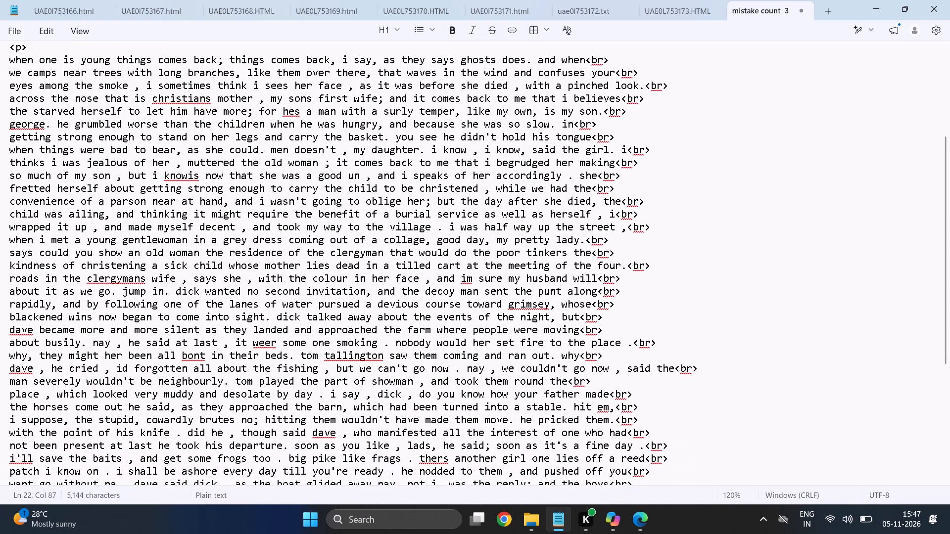
{"action": "scroll", "coordinate": [627, 466], "scroll_direction": "down", "scroll_amount": 1}
{"action": "scroll", "coordinate": [528, 459], "scroll_direction": "right", "scroll_amount": 2}
{"action": "scroll", "coordinate": [364, 456], "scroll_direction": "right", "scroll_amount": 2}
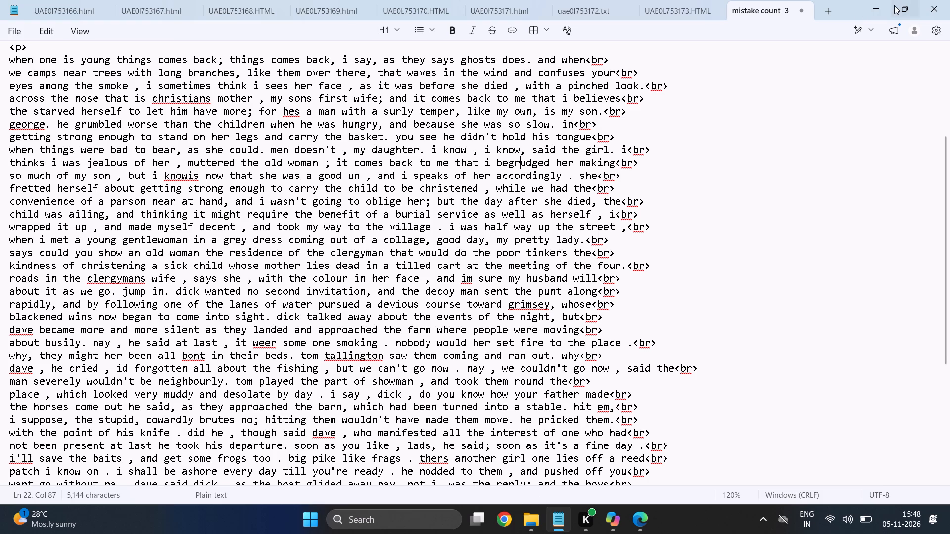
Arrange Notepad side by side with the UAE0l753174 scan, each filling half of the screen.
{"action": "left_click", "coordinate": [856, 87]}
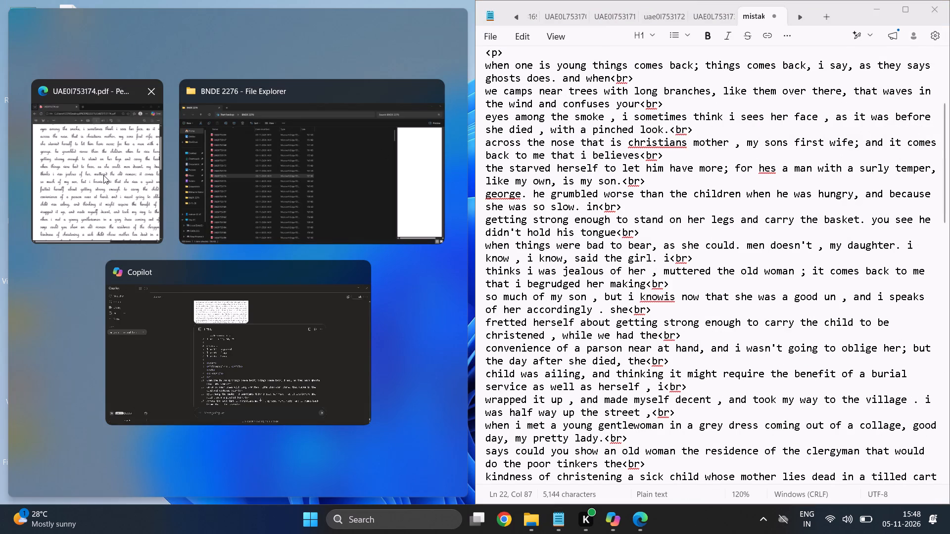
{"action": "left_click", "coordinate": [103, 175]}
Find the "save the baits" line in both scan and transcription, and remove the apostrophe from its first word so it reads "ill".
{"action": "scroll", "coordinate": [65, 361], "scroll_direction": "down", "scroll_amount": 1}
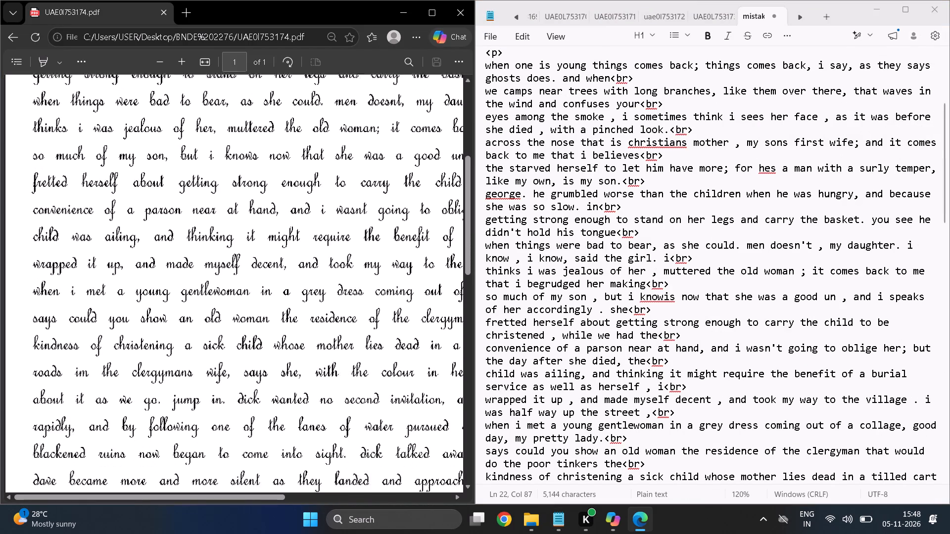
{"action": "scroll", "coordinate": [65, 361], "scroll_direction": "down", "scroll_amount": 3}
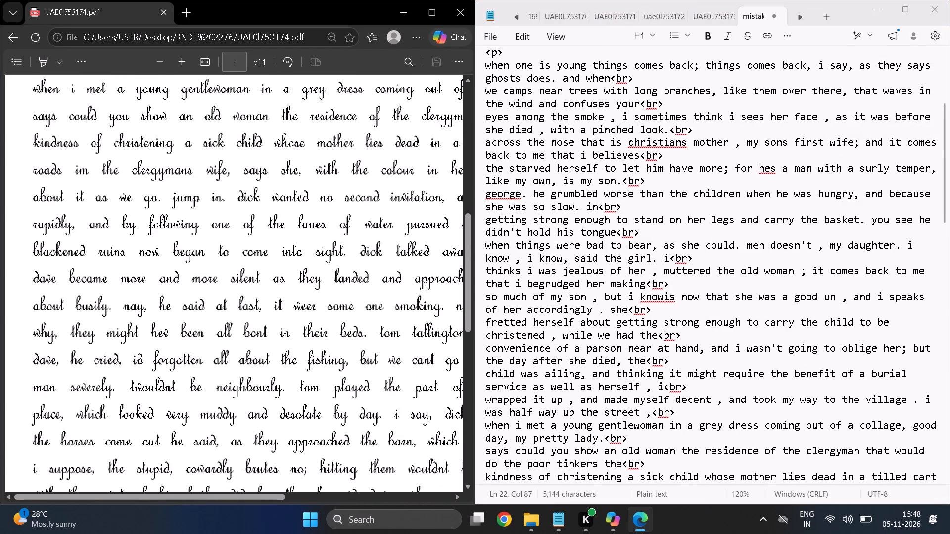
{"action": "scroll", "coordinate": [65, 361], "scroll_direction": "down", "scroll_amount": 3}
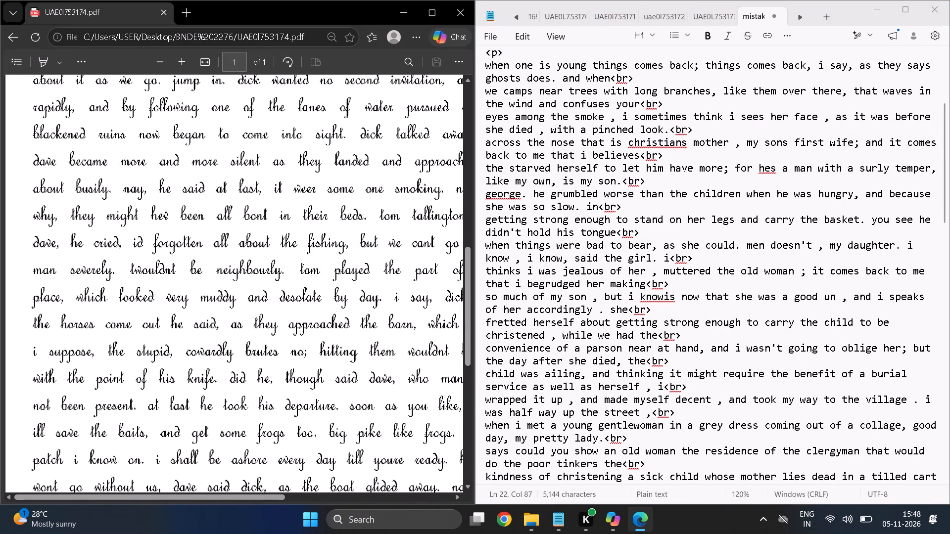
{"action": "scroll", "coordinate": [65, 361], "scroll_direction": "down", "scroll_amount": 2}
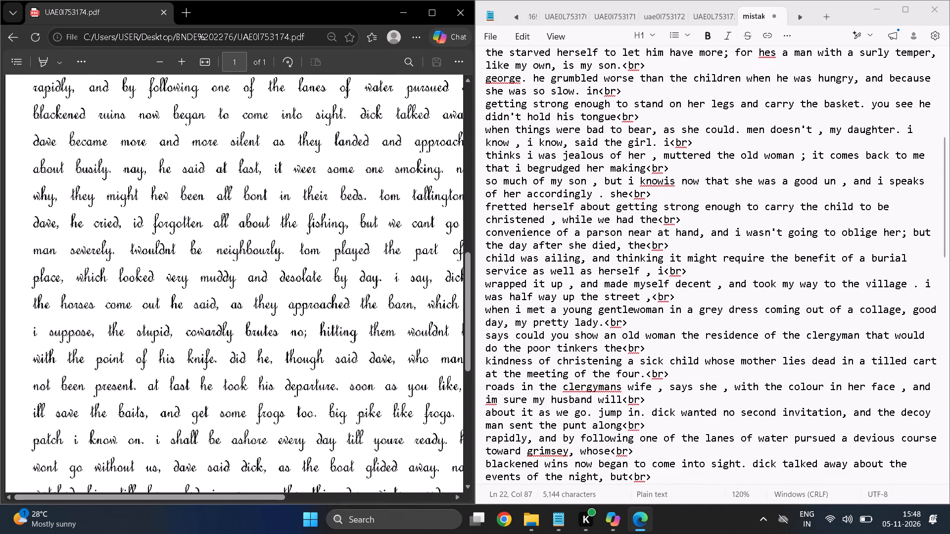
{"action": "scroll", "coordinate": [663, 345], "scroll_direction": "up", "scroll_amount": 1}
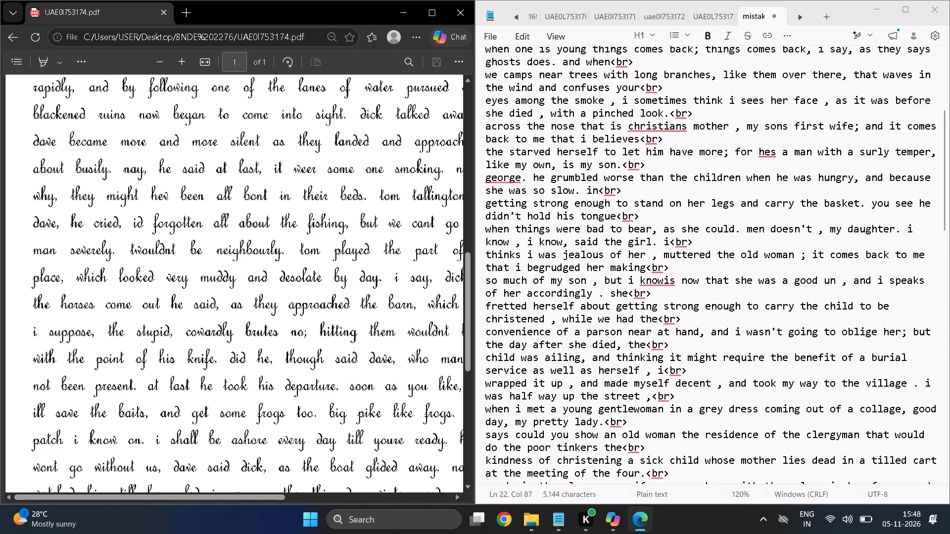
{"action": "scroll", "coordinate": [663, 345], "scroll_direction": "up", "scroll_amount": 1}
{"action": "scroll", "coordinate": [663, 345], "scroll_direction": "down", "scroll_amount": 1}
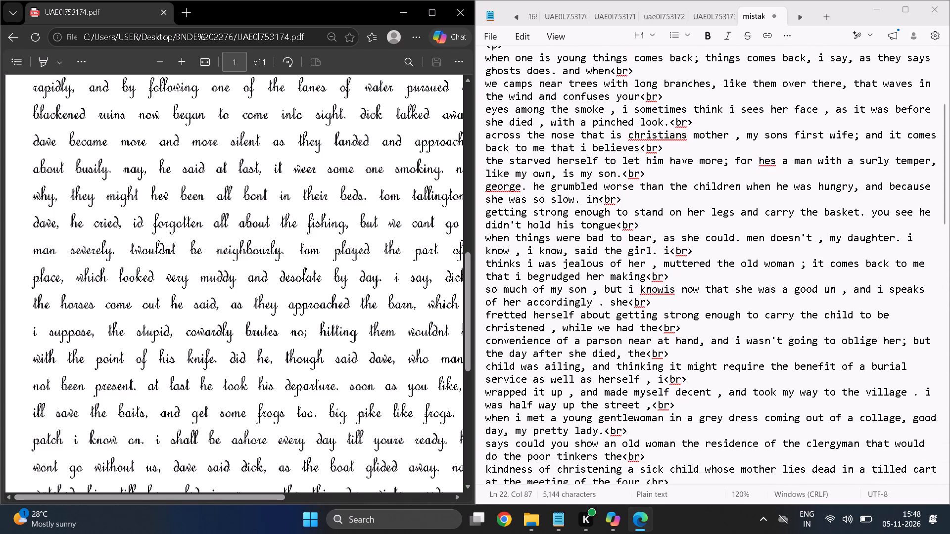
{"action": "scroll", "coordinate": [663, 345], "scroll_direction": "down", "scroll_amount": 3}
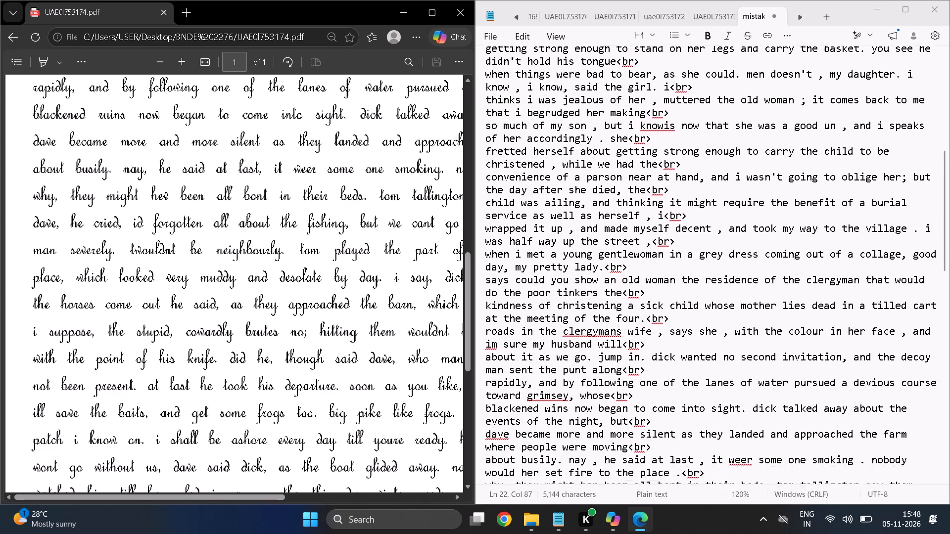
{"action": "scroll", "coordinate": [663, 345], "scroll_direction": "down", "scroll_amount": 2}
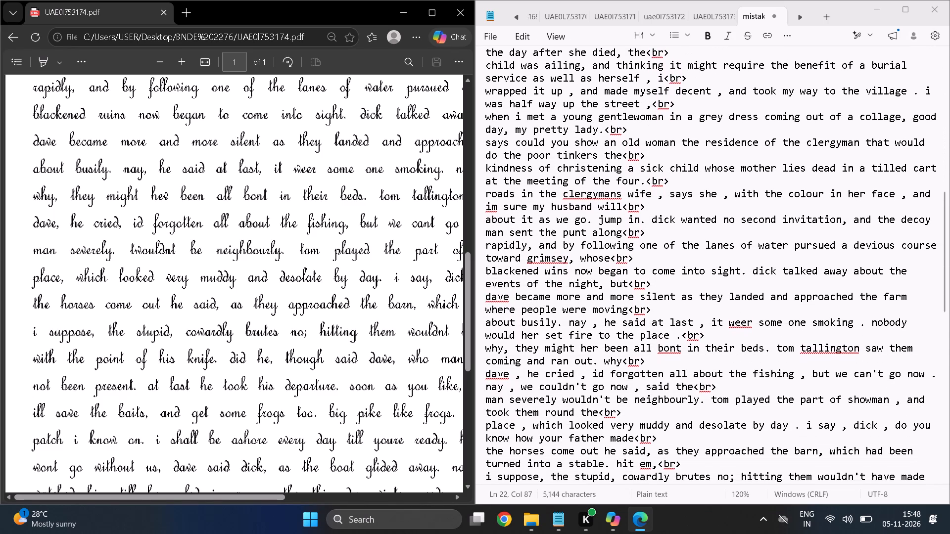
{"action": "scroll", "coordinate": [663, 345], "scroll_direction": "down", "scroll_amount": 1}
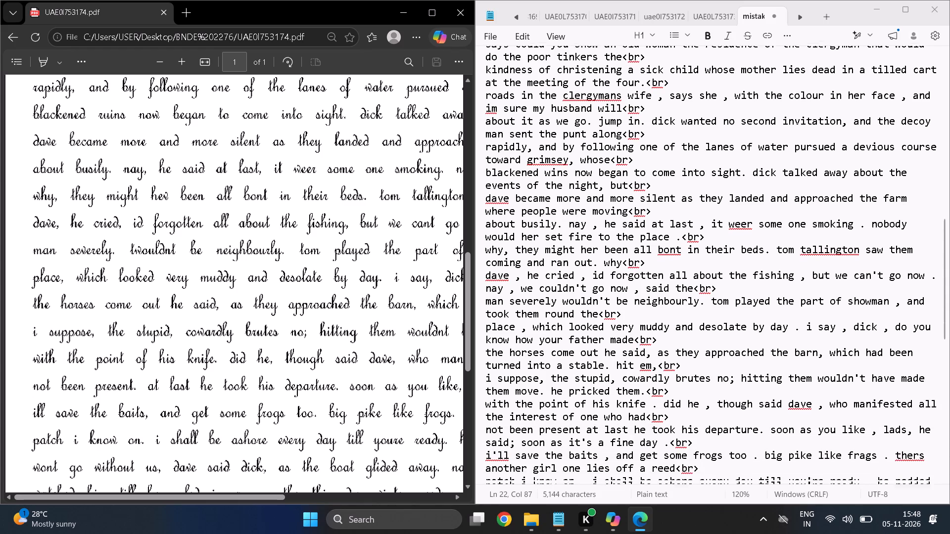
{"action": "scroll", "coordinate": [663, 345], "scroll_direction": "down", "scroll_amount": 1}
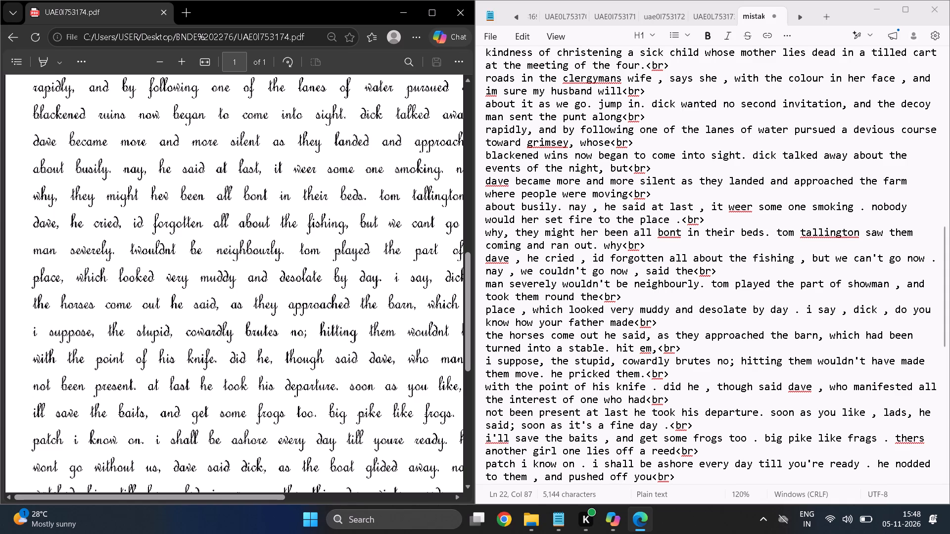
{"action": "left_click", "coordinate": [496, 444]}
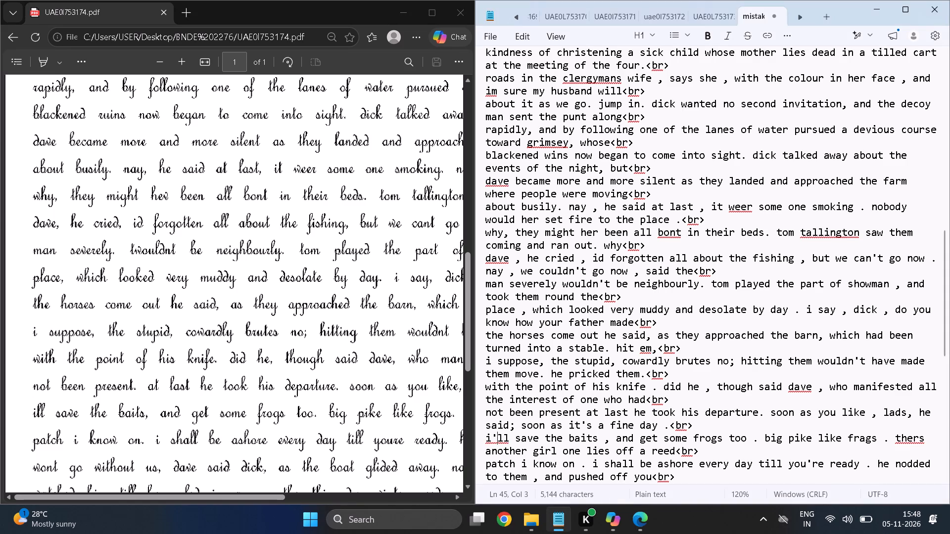
{"action": "key", "text": "BackSpace"}
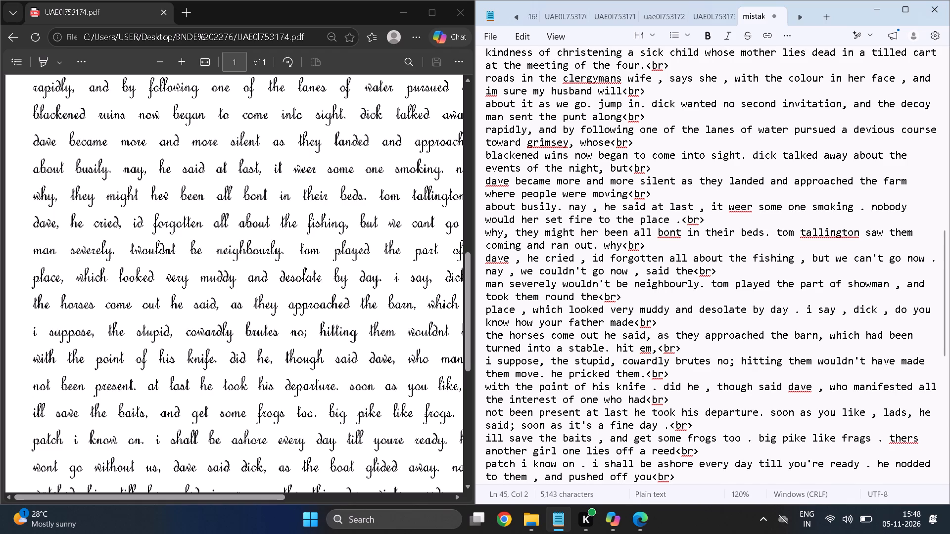
Compare "frags" and "thers" in the transcription's "save the baits" line with the same line across the enlarged scan.
{"action": "scroll", "coordinate": [430, 431], "scroll_direction": "left", "scroll_amount": 1}
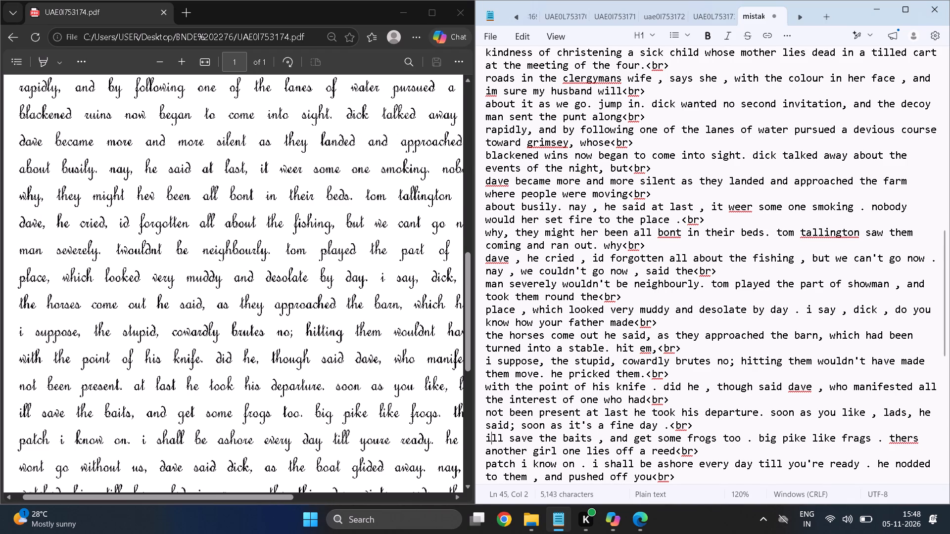
{"action": "scroll", "coordinate": [430, 431], "scroll_direction": "left", "scroll_amount": 1}
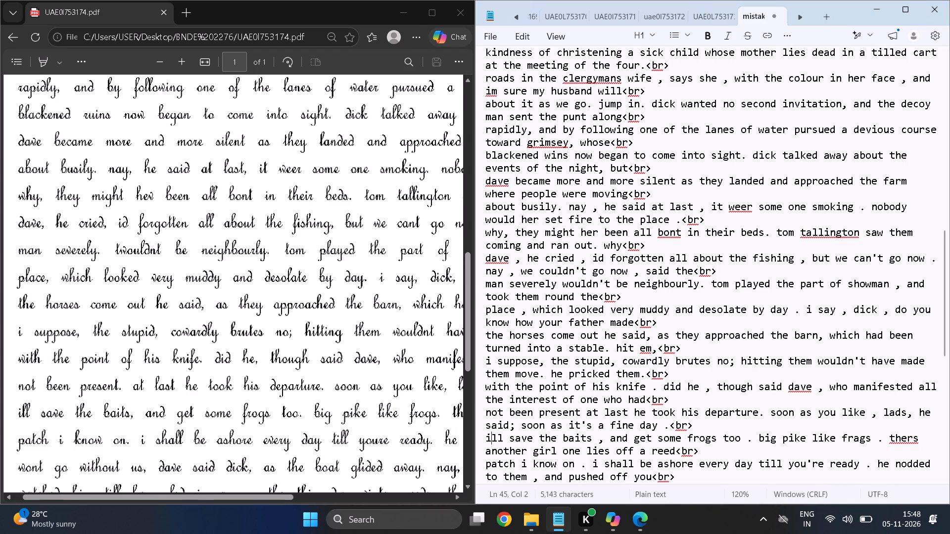
{"action": "left_click", "coordinate": [858, 442]}
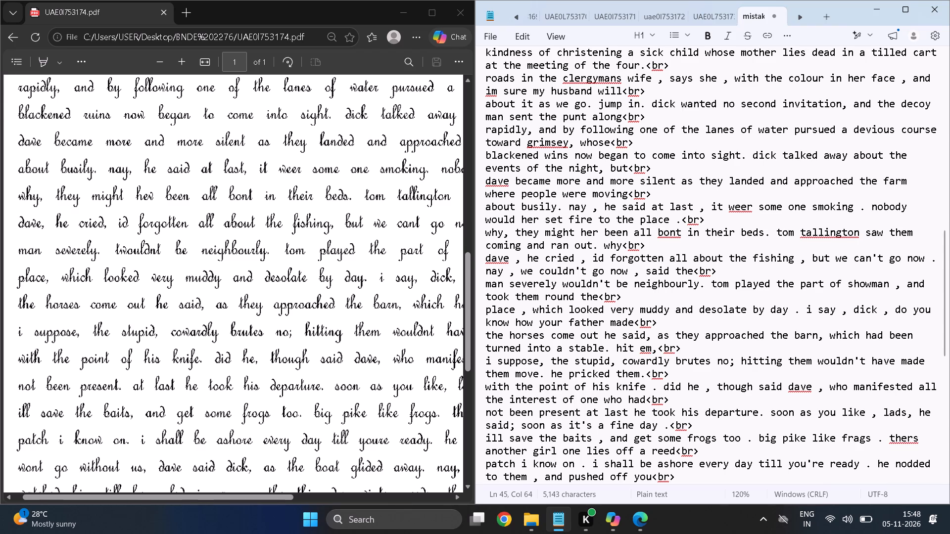
{"action": "scroll", "coordinate": [259, 360], "scroll_direction": "left", "scroll_amount": 3}
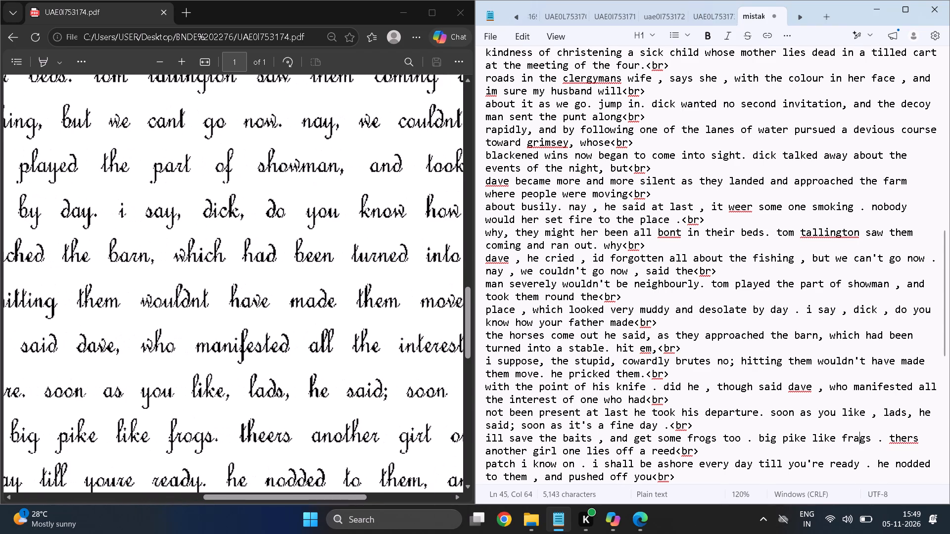
{"action": "scroll", "coordinate": [259, 360], "scroll_direction": "left", "scroll_amount": 2}
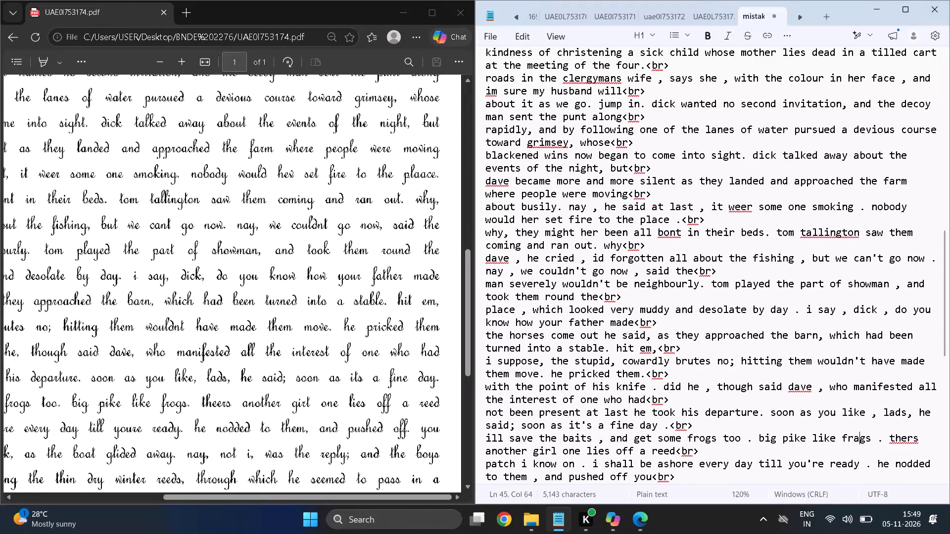
{"action": "scroll", "coordinate": [259, 360], "scroll_direction": "right", "scroll_amount": 5}
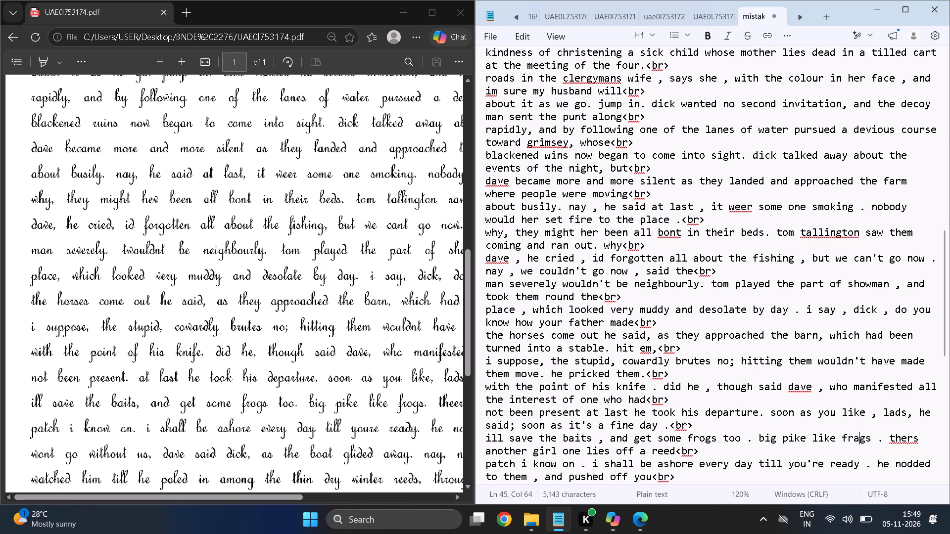
Review the mistake notes above the transcription, reread down to the "big pike like" line, and examine that line on the scan through its end.
{"action": "scroll", "coordinate": [798, 301], "scroll_direction": "up", "scroll_amount": 4}
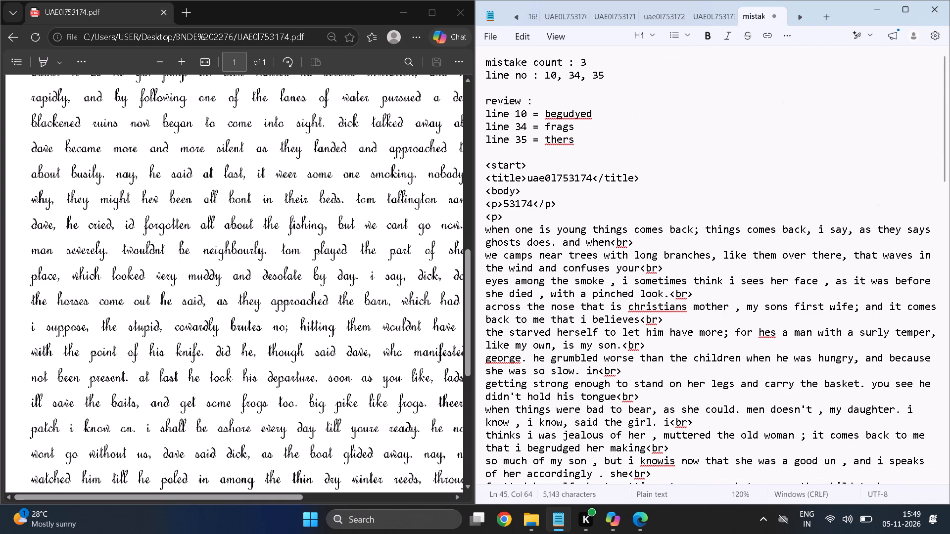
{"action": "scroll", "coordinate": [798, 301], "scroll_direction": "down", "scroll_amount": 1}
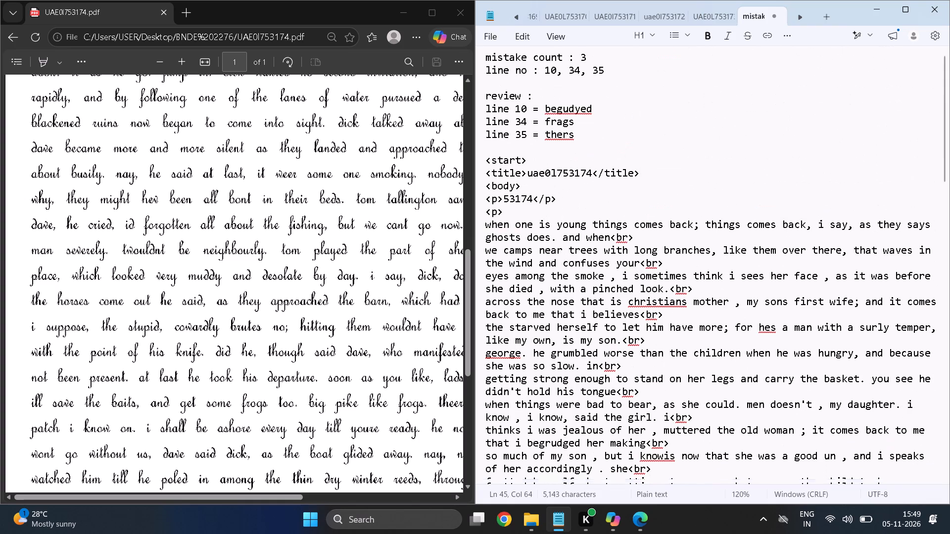
{"action": "scroll", "coordinate": [798, 301], "scroll_direction": "down", "scroll_amount": 4}
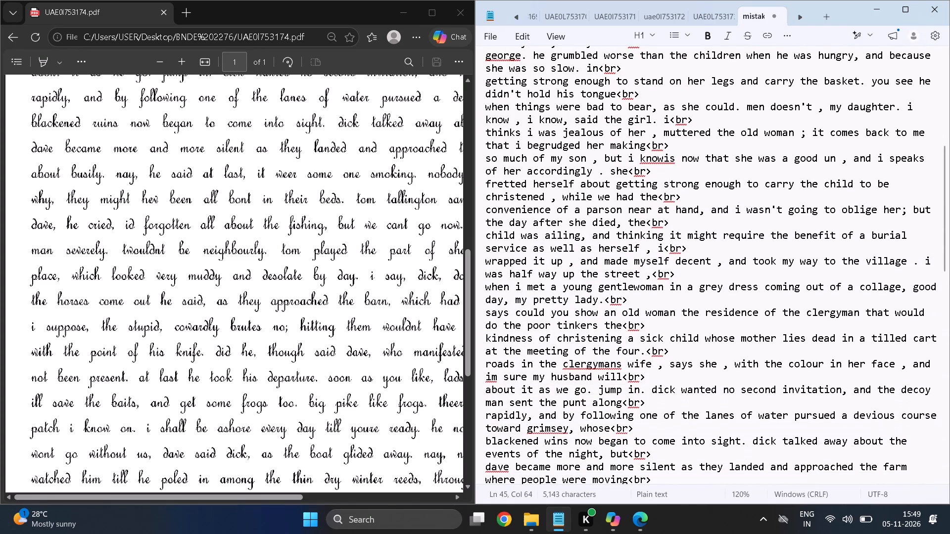
{"action": "scroll", "coordinate": [798, 301], "scroll_direction": "down", "scroll_amount": 4}
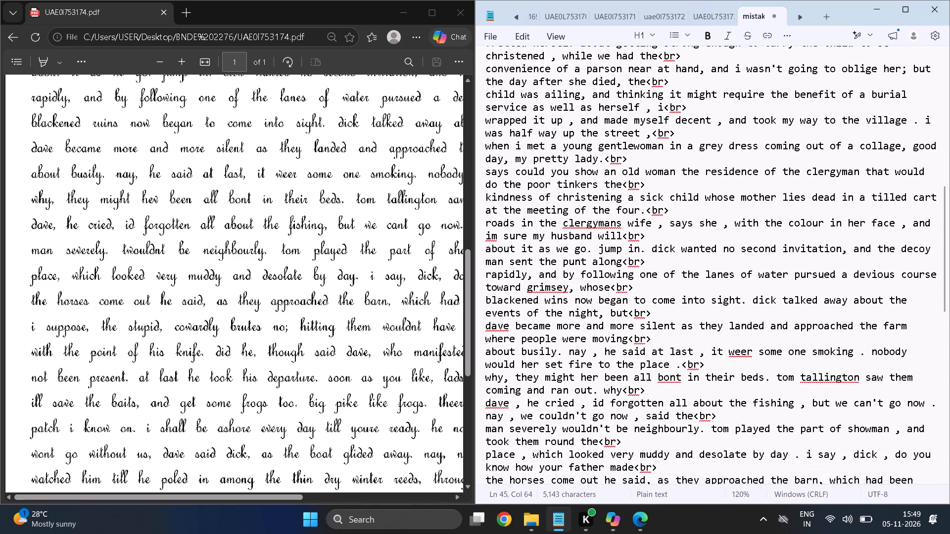
{"action": "scroll", "coordinate": [798, 301], "scroll_direction": "down", "scroll_amount": 2}
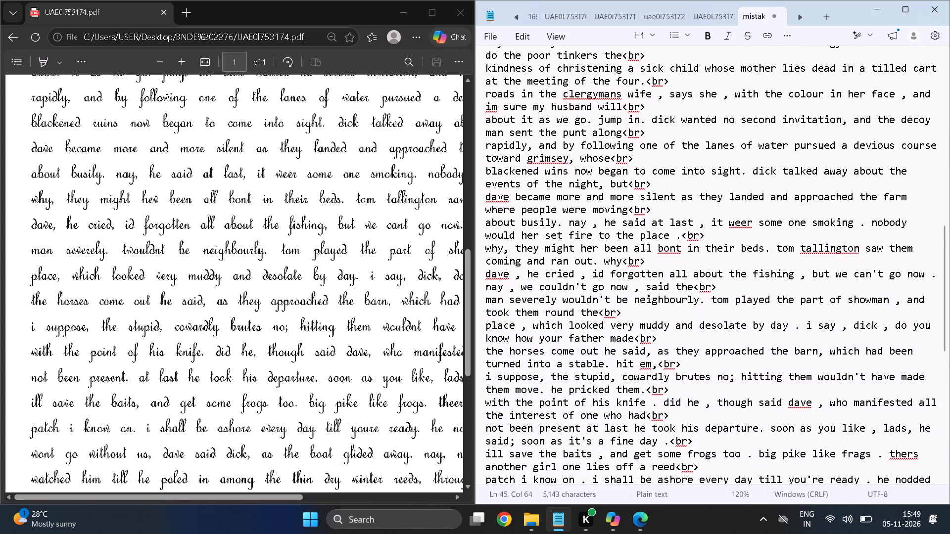
{"action": "scroll", "coordinate": [798, 301], "scroll_direction": "down", "scroll_amount": 1}
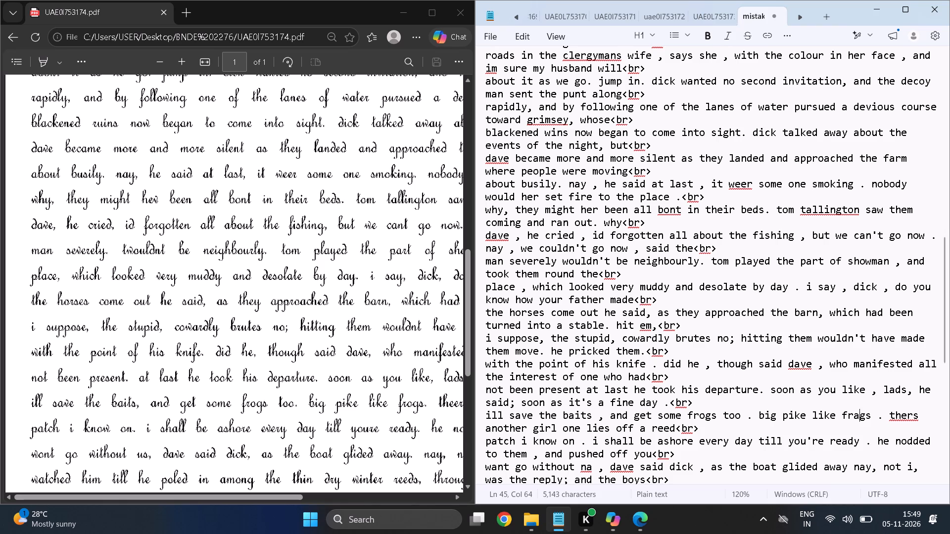
{"action": "scroll", "coordinate": [370, 453], "scroll_direction": "left", "scroll_amount": 1}
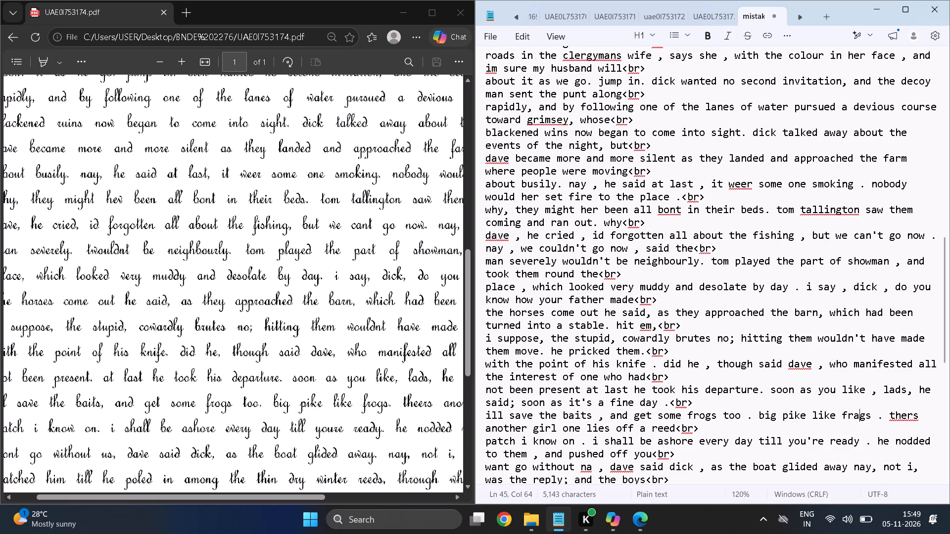
{"action": "scroll", "coordinate": [370, 453], "scroll_direction": "left", "scroll_amount": 1}
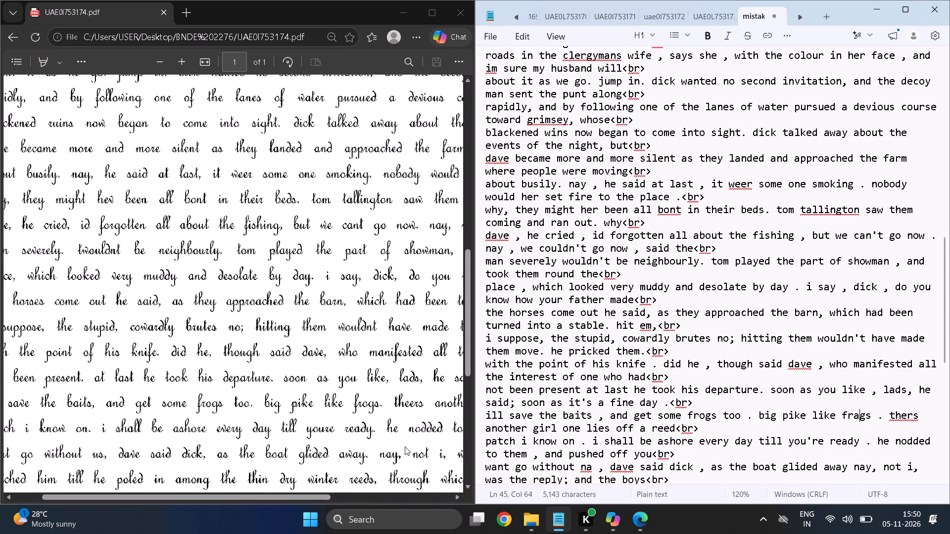
{"action": "scroll", "coordinate": [405, 446], "scroll_direction": "left", "scroll_amount": 3}
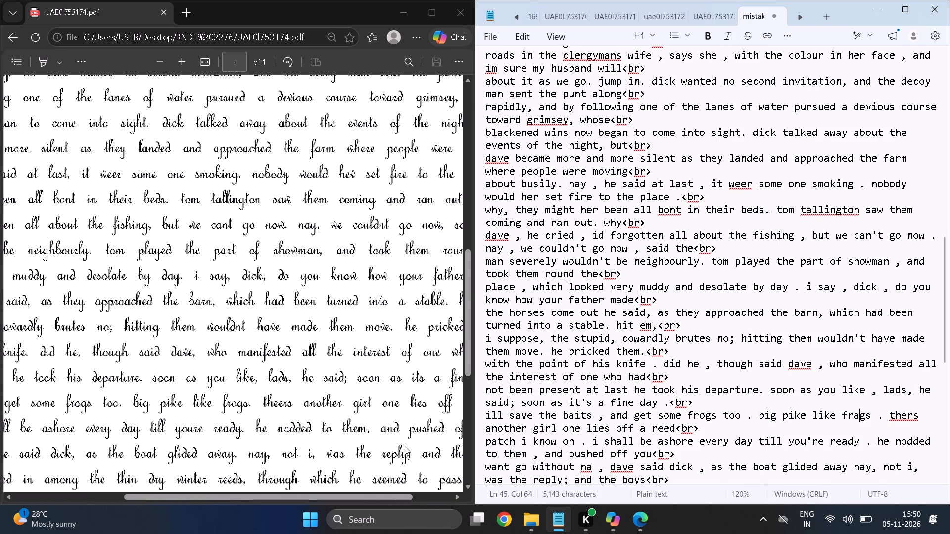
{"action": "scroll", "coordinate": [405, 446], "scroll_direction": "left", "scroll_amount": 2}
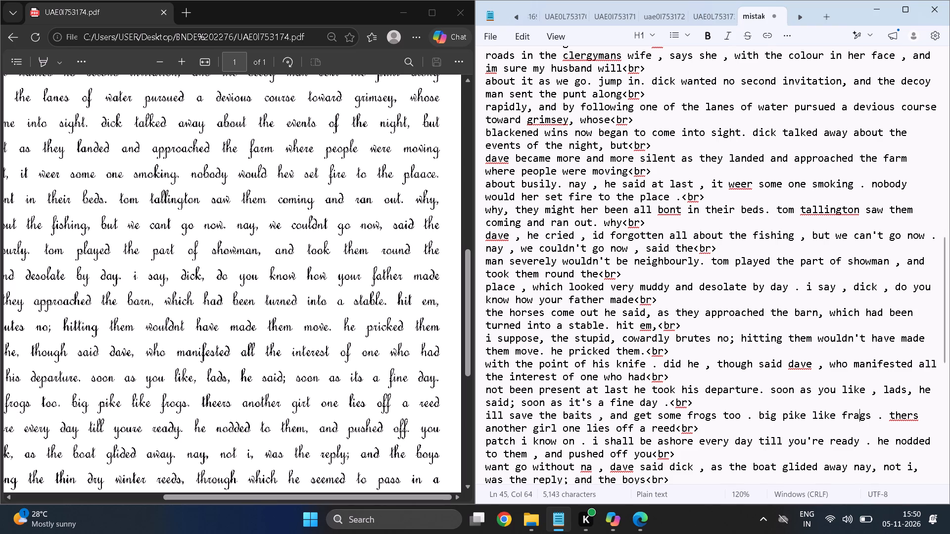
Recheck the mistake notes for lines 34 and 35 and examine the words after "big pike like" closely on the scan.
{"action": "scroll", "coordinate": [621, 292], "scroll_direction": "up", "scroll_amount": 2}
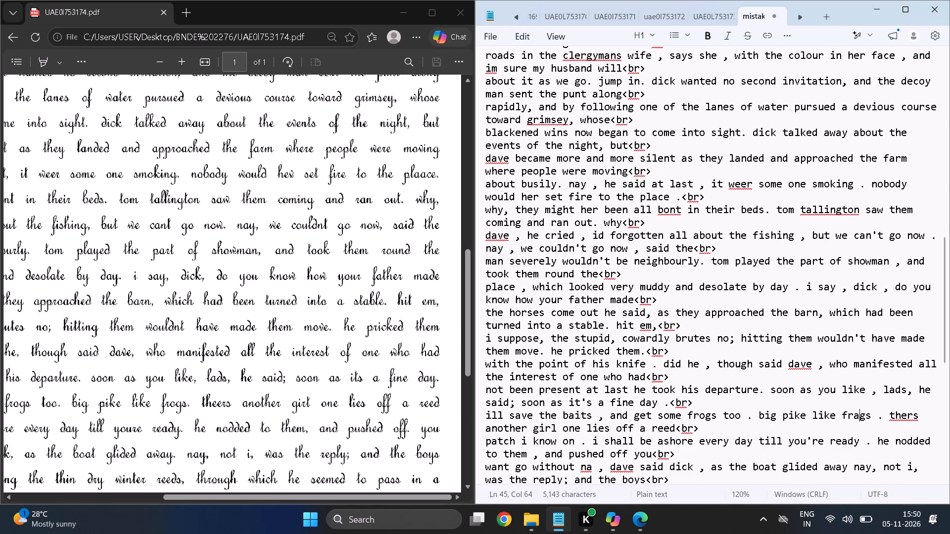
{"action": "scroll", "coordinate": [621, 292], "scroll_direction": "up", "scroll_amount": 4}
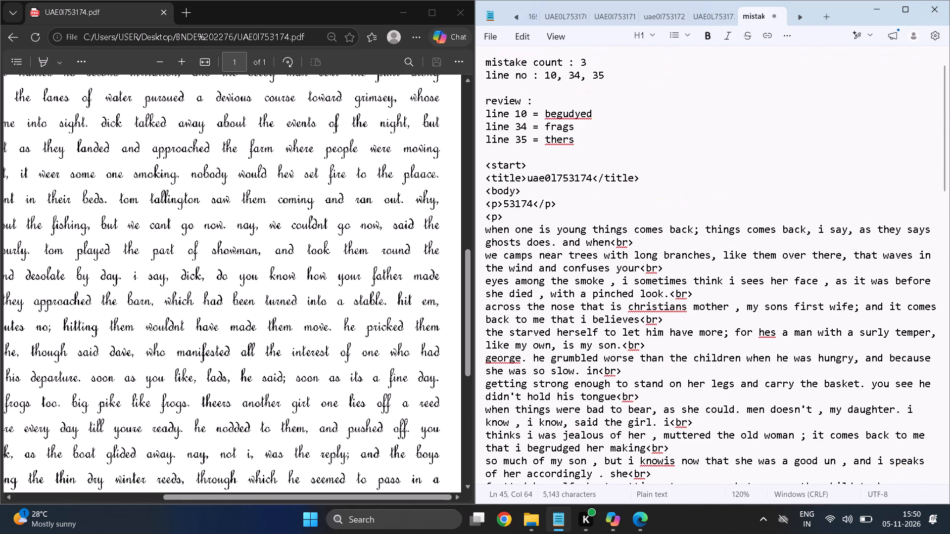
{"action": "scroll", "coordinate": [621, 292], "scroll_direction": "down", "scroll_amount": 2}
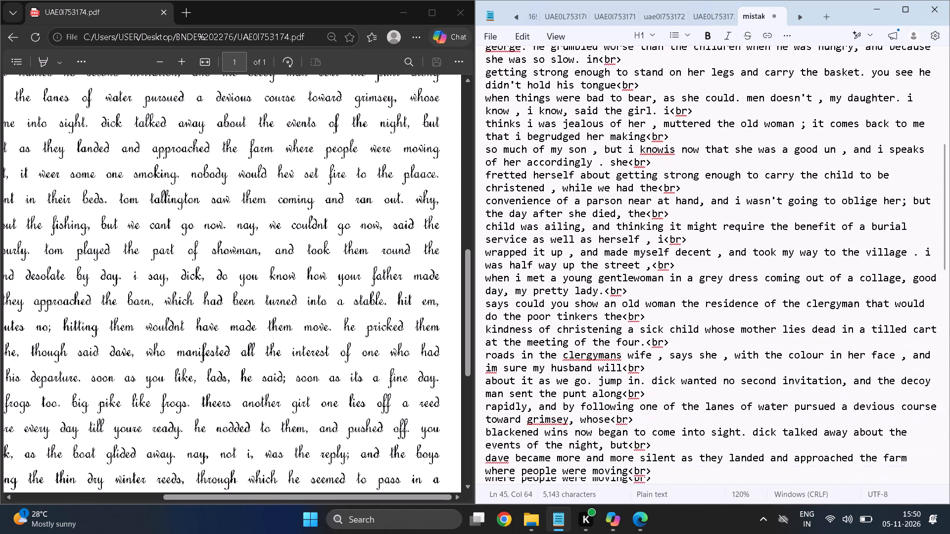
{"action": "scroll", "coordinate": [621, 292], "scroll_direction": "down", "scroll_amount": 1}
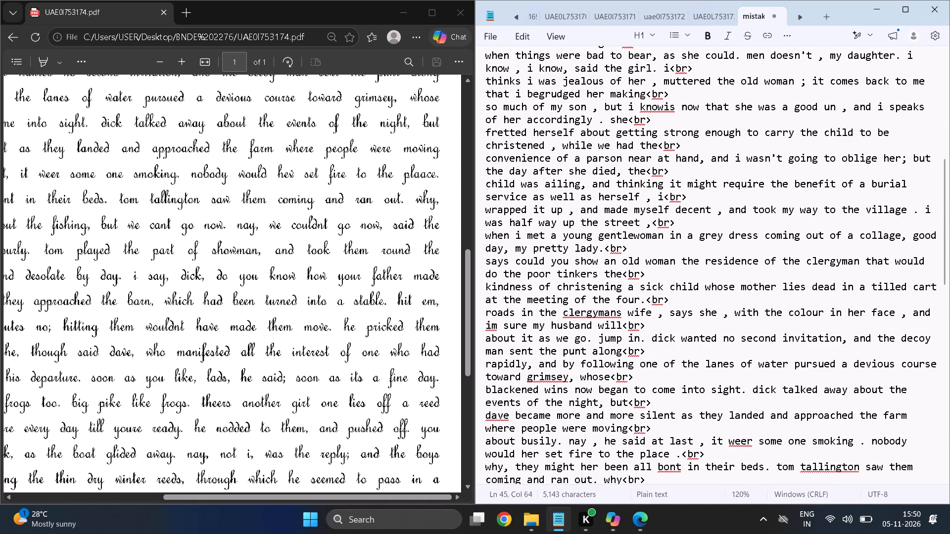
{"action": "scroll", "coordinate": [627, 330], "scroll_direction": "down", "scroll_amount": 2}
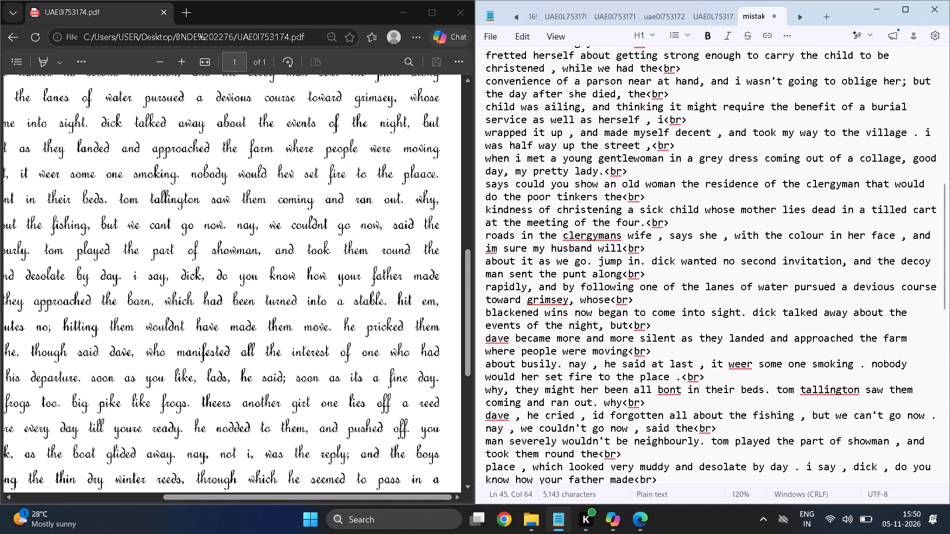
{"action": "scroll", "coordinate": [627, 330], "scroll_direction": "down", "scroll_amount": 2}
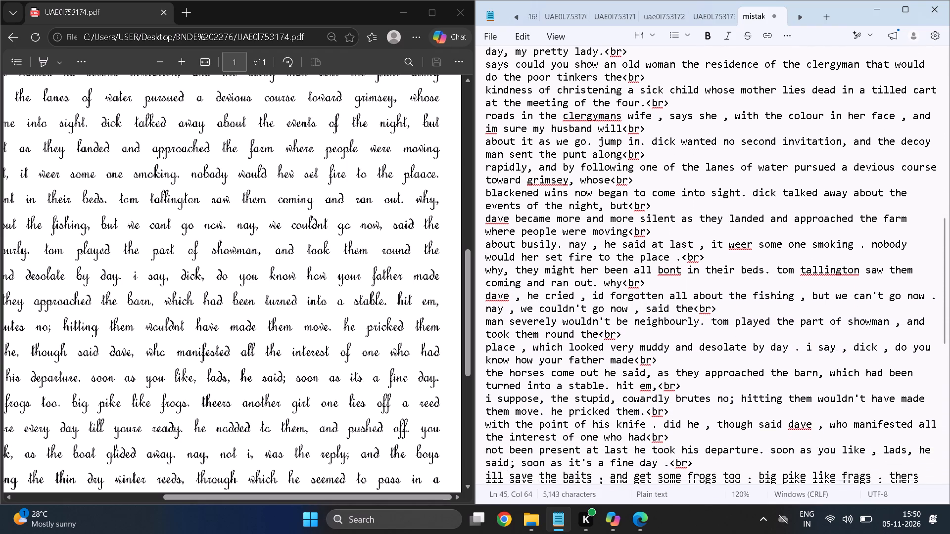
{"action": "scroll", "coordinate": [627, 330], "scroll_direction": "down", "scroll_amount": 1}
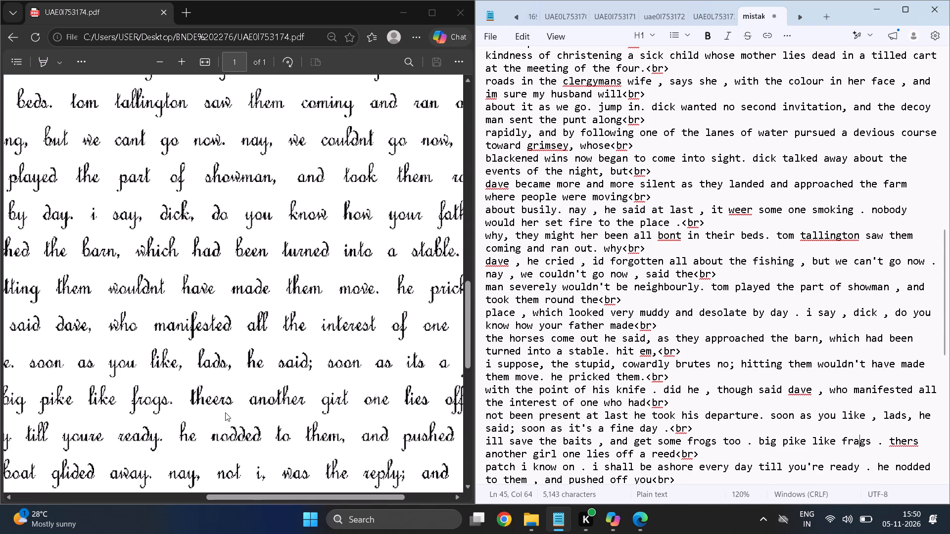
{"action": "scroll", "coordinate": [225, 412], "scroll_direction": "up", "scroll_amount": 1}
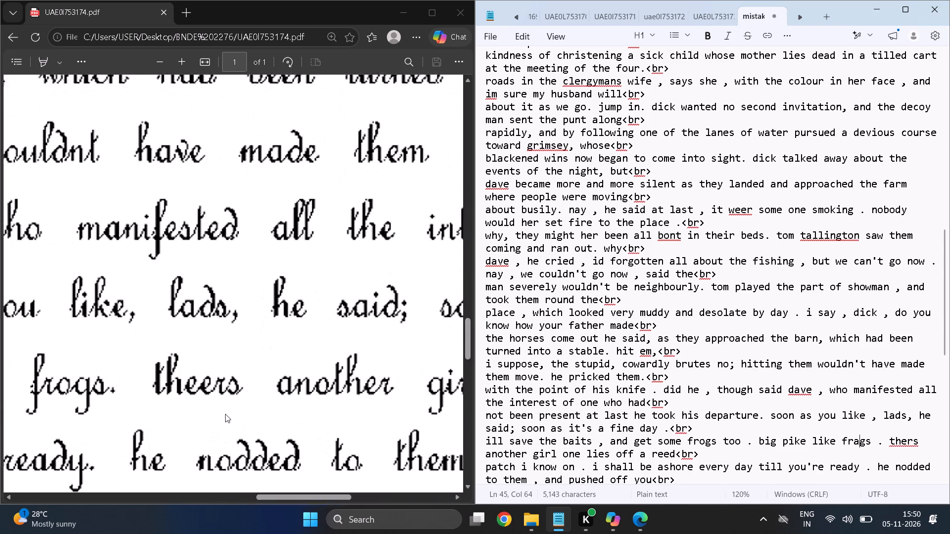
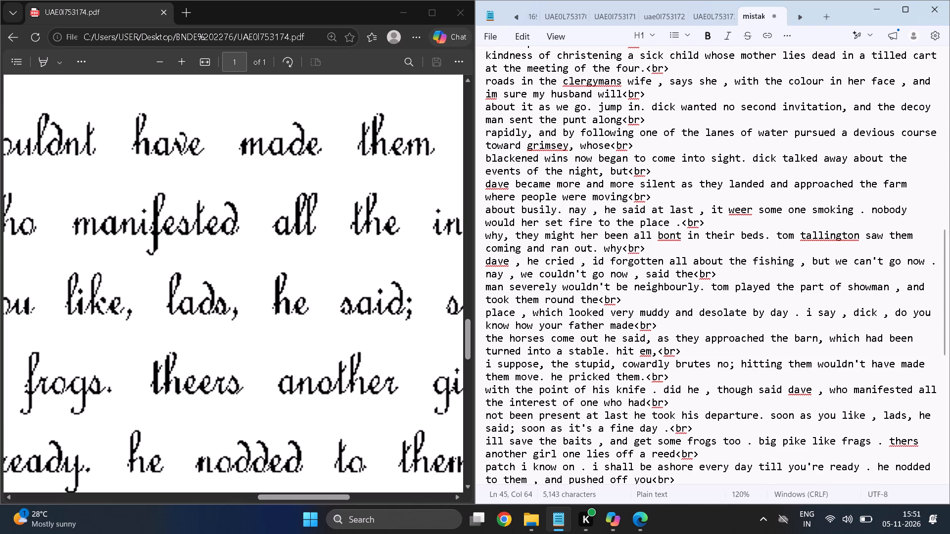
Check the handwritten PDF lines and correct the word after "big pike like" in the transcription to "frogs".
{"action": "scroll", "coordinate": [282, 434], "scroll_direction": "right", "scroll_amount": 5}
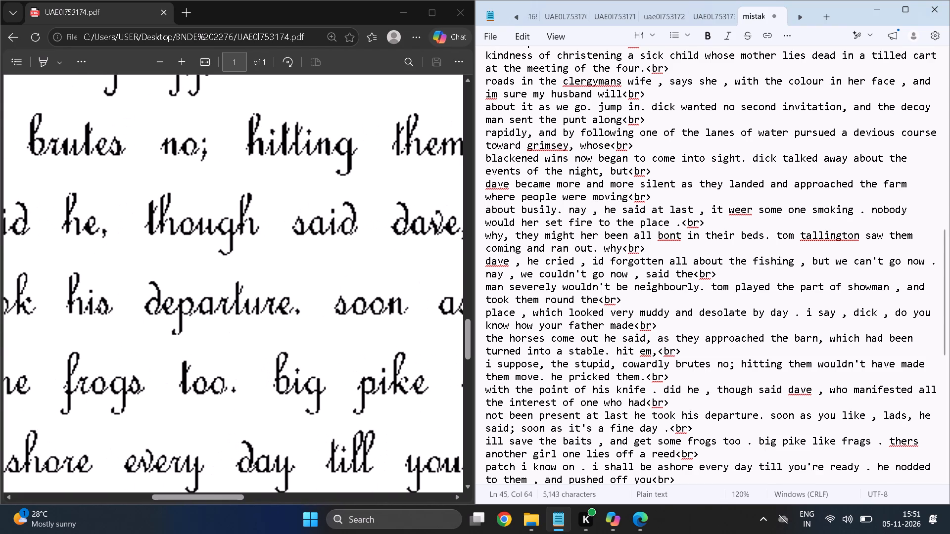
{"action": "scroll", "coordinate": [282, 434], "scroll_direction": "left", "scroll_amount": 4}
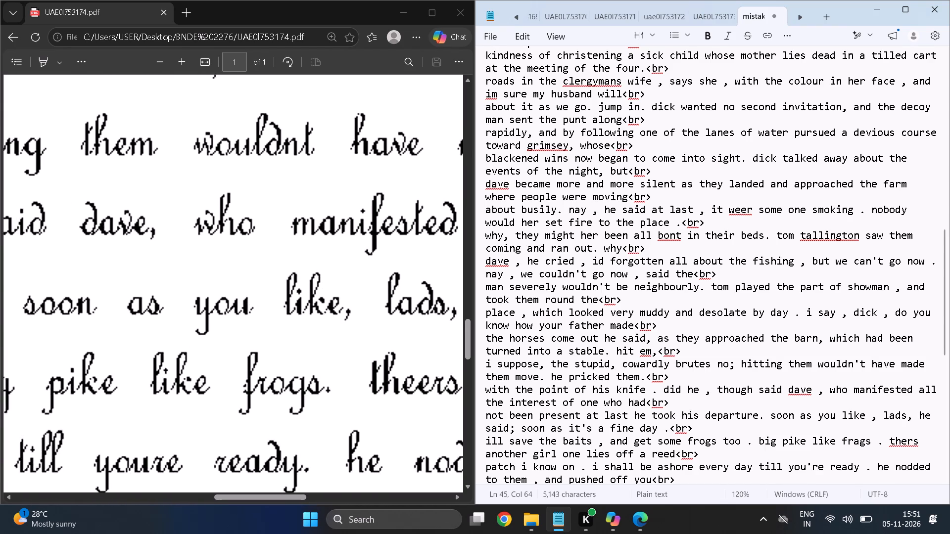
{"action": "scroll", "coordinate": [282, 434], "scroll_direction": "left", "scroll_amount": 4}
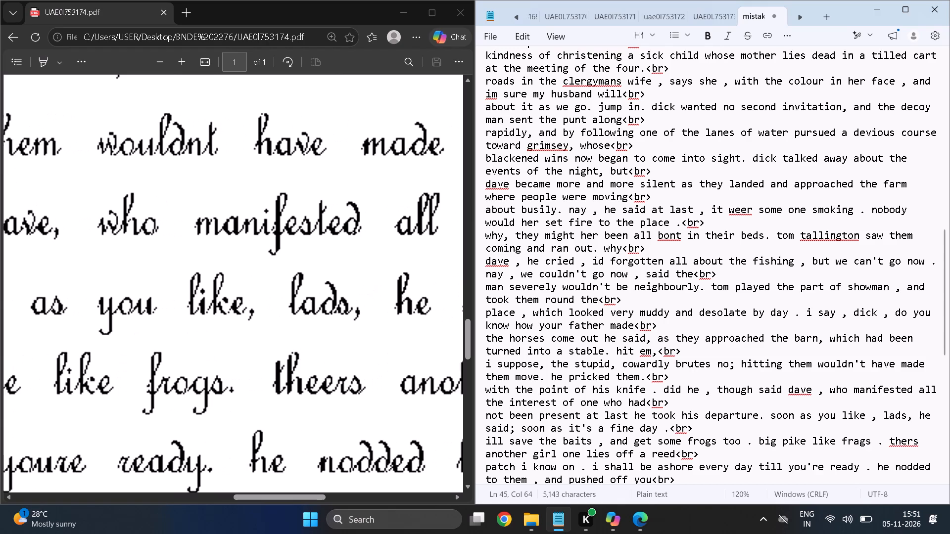
{"action": "scroll", "coordinate": [282, 434], "scroll_direction": "left", "scroll_amount": 2}
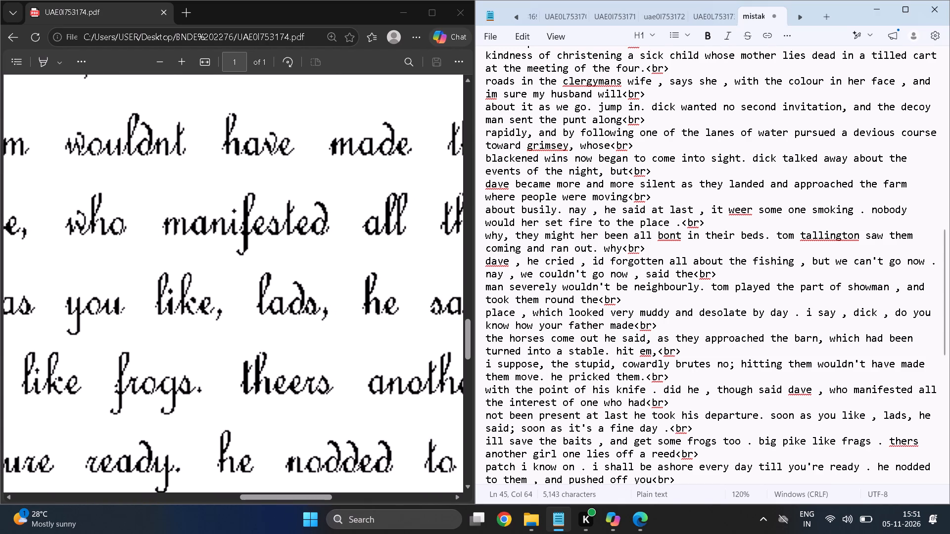
{"action": "scroll", "coordinate": [282, 434], "scroll_direction": "left", "scroll_amount": 1}
{"action": "left_click", "coordinate": [858, 441]}
{"action": "key", "text": "BackSpace"}
{"action": "key", "text": "o"}
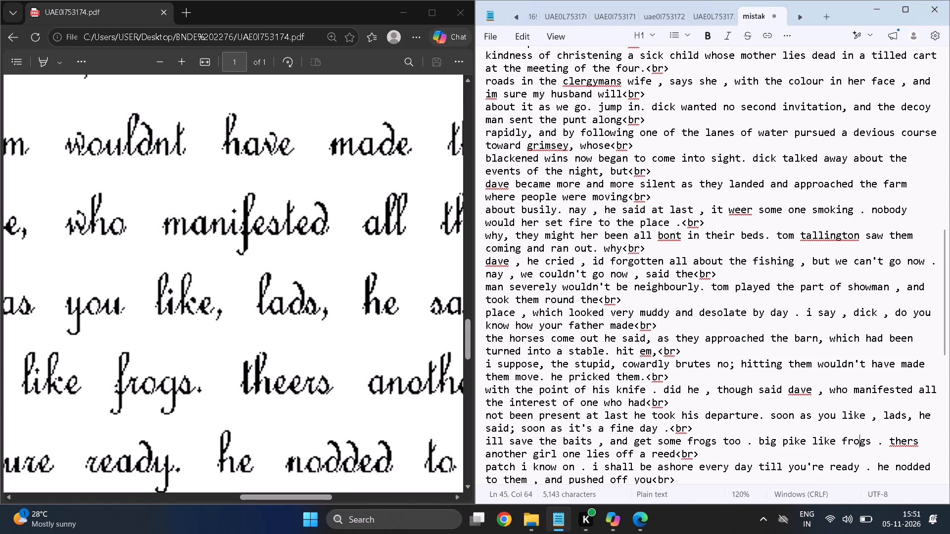
Correct the word before "another girl one lies off a reed" to "theers".
{"action": "left_click", "coordinate": [911, 443]}
{"action": "key", "text": "Left"}
{"action": "key", "text": "e"}
Compare the PDF lines from "i suppose, the stupid" through "he nodded to them" with the transcription.
{"action": "scroll", "coordinate": [268, 408], "scroll_direction": "left", "scroll_amount": 2}
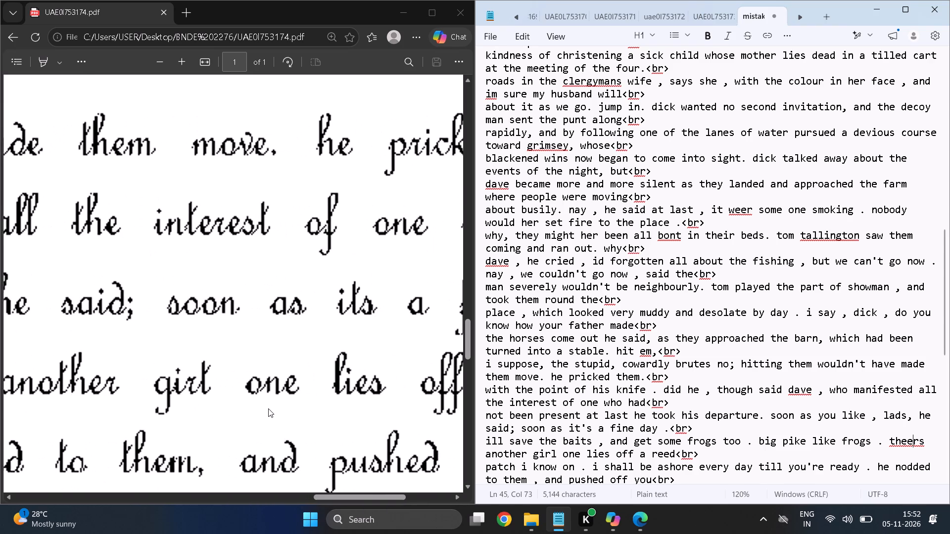
{"action": "scroll", "coordinate": [266, 408], "scroll_direction": "left", "scroll_amount": 1}
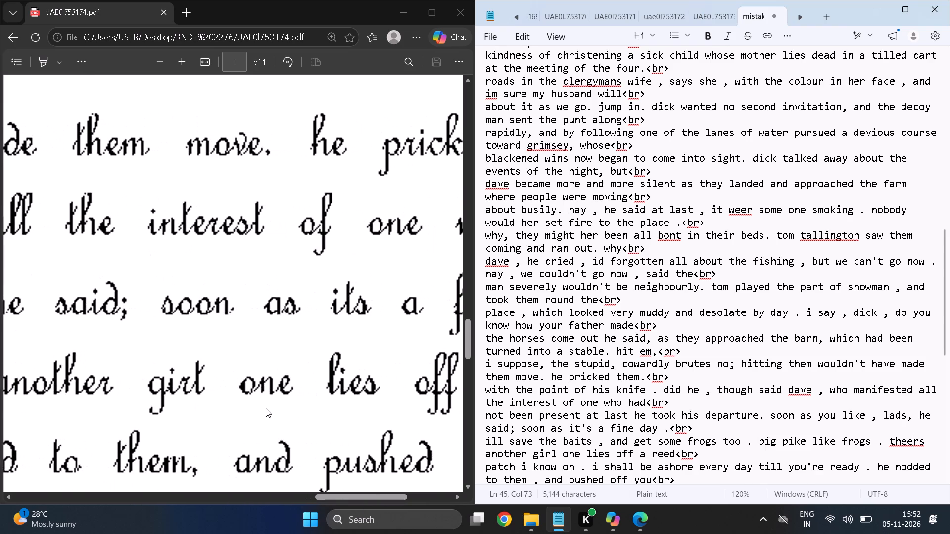
{"action": "scroll", "coordinate": [266, 408], "scroll_direction": "left", "scroll_amount": 3}
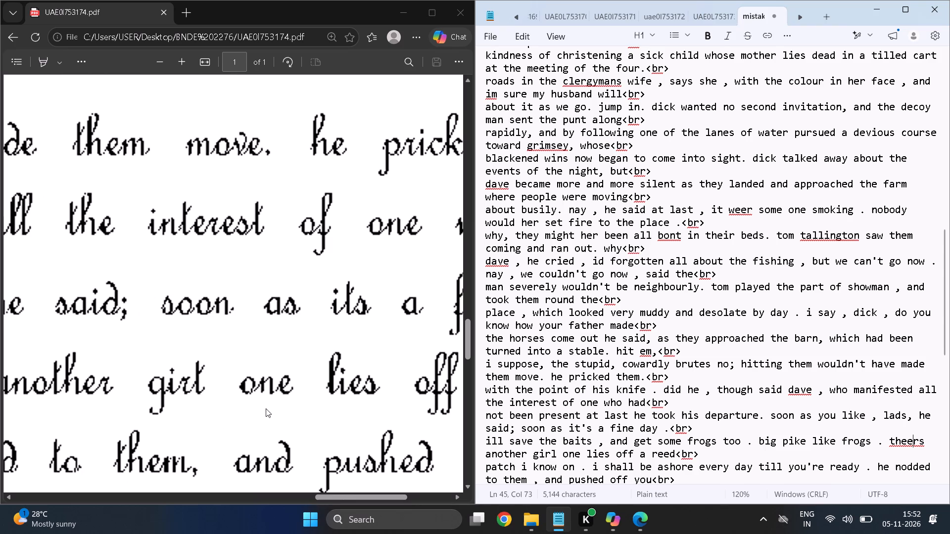
{"action": "scroll", "coordinate": [266, 408], "scroll_direction": "left", "scroll_amount": 1}
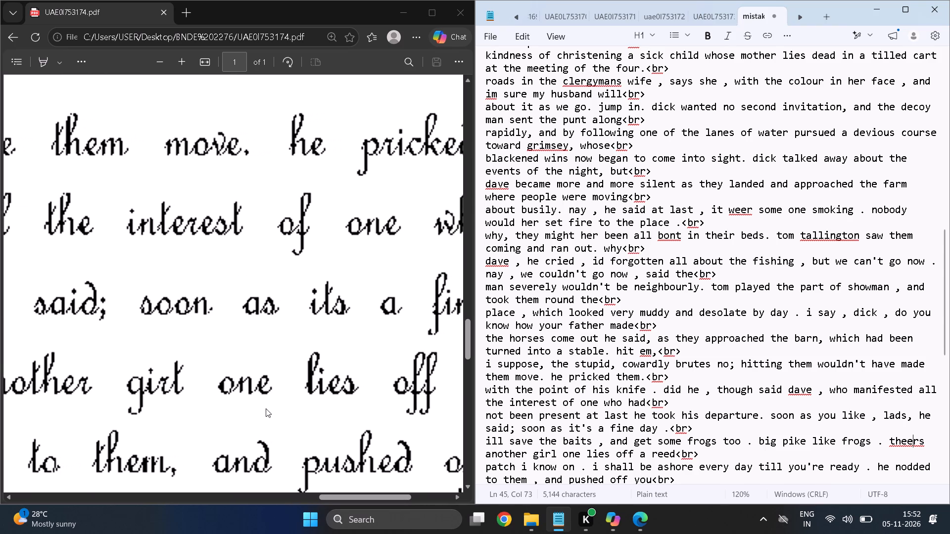
{"action": "scroll", "coordinate": [266, 408], "scroll_direction": "left", "scroll_amount": 1}
{"action": "scroll", "coordinate": [266, 408], "scroll_direction": "right", "scroll_amount": 2}
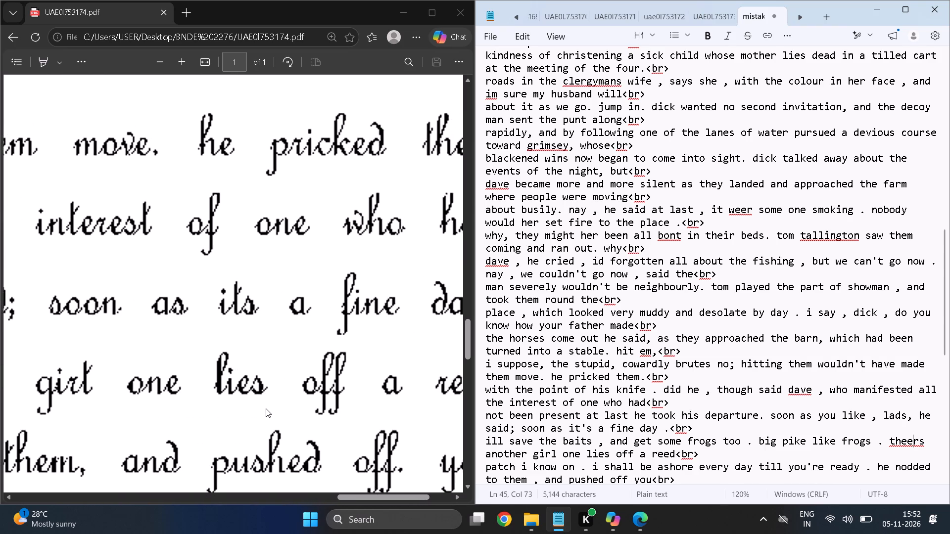
{"action": "scroll", "coordinate": [266, 408], "scroll_direction": "right", "scroll_amount": 5}
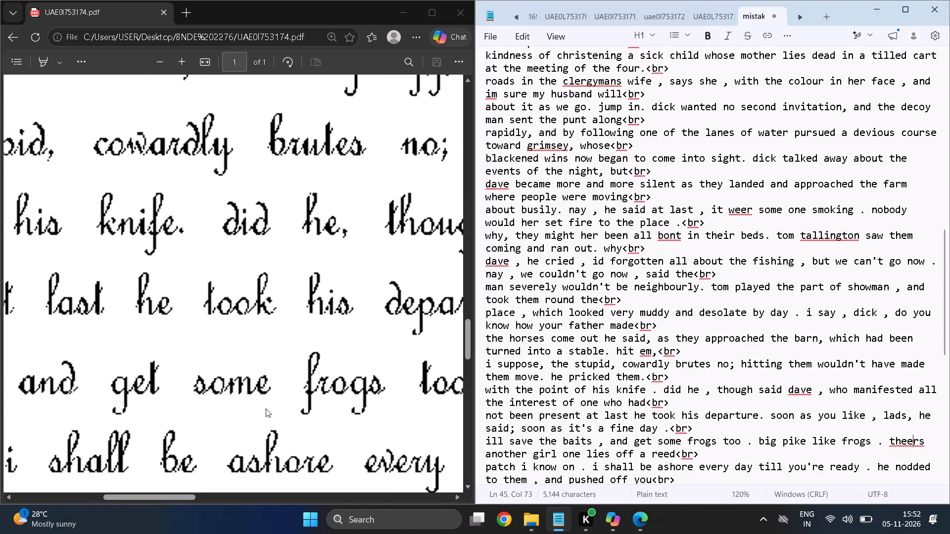
{"action": "scroll", "coordinate": [266, 408], "scroll_direction": "right", "scroll_amount": 4}
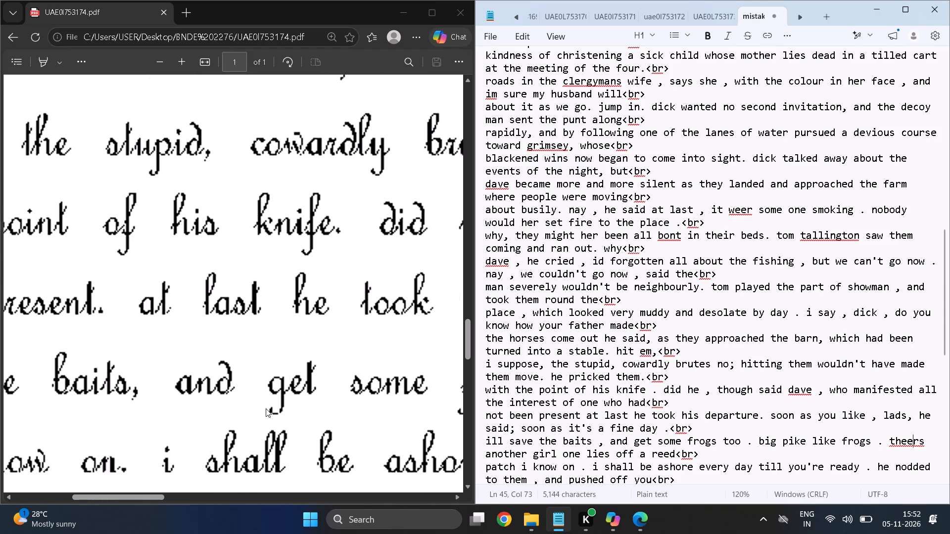
{"action": "scroll", "coordinate": [266, 408], "scroll_direction": "left", "scroll_amount": 2}
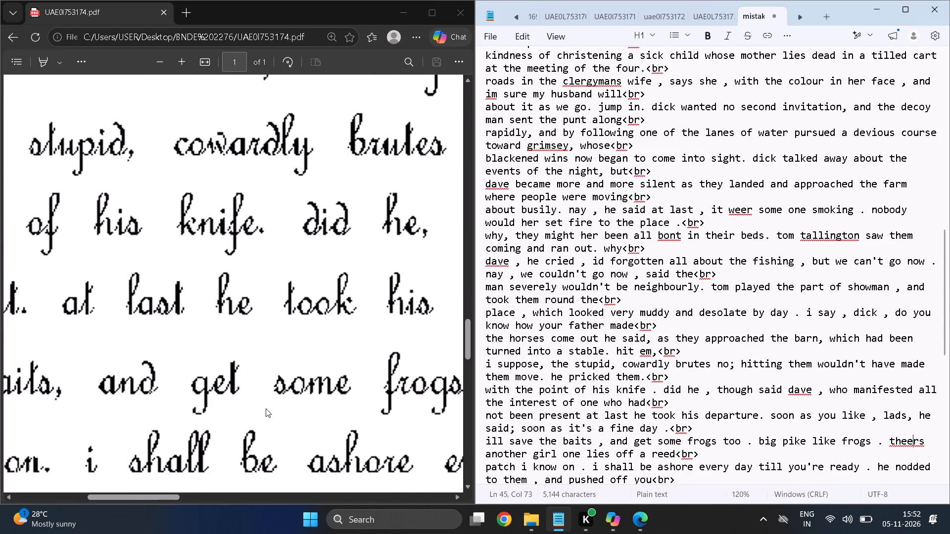
{"action": "scroll", "coordinate": [266, 408], "scroll_direction": "left", "scroll_amount": 3}
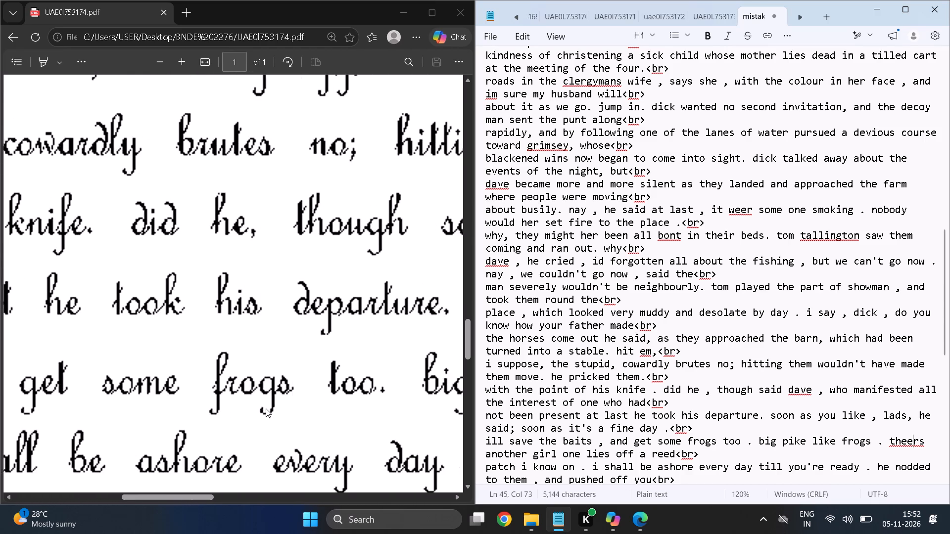
{"action": "scroll", "coordinate": [266, 408], "scroll_direction": "left", "scroll_amount": 5}
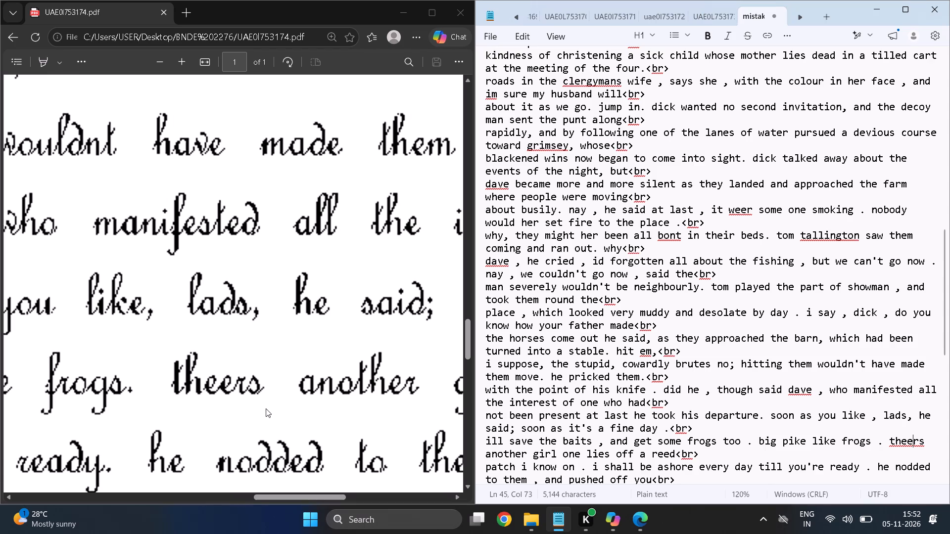
{"action": "scroll", "coordinate": [266, 408], "scroll_direction": "left", "scroll_amount": 1}
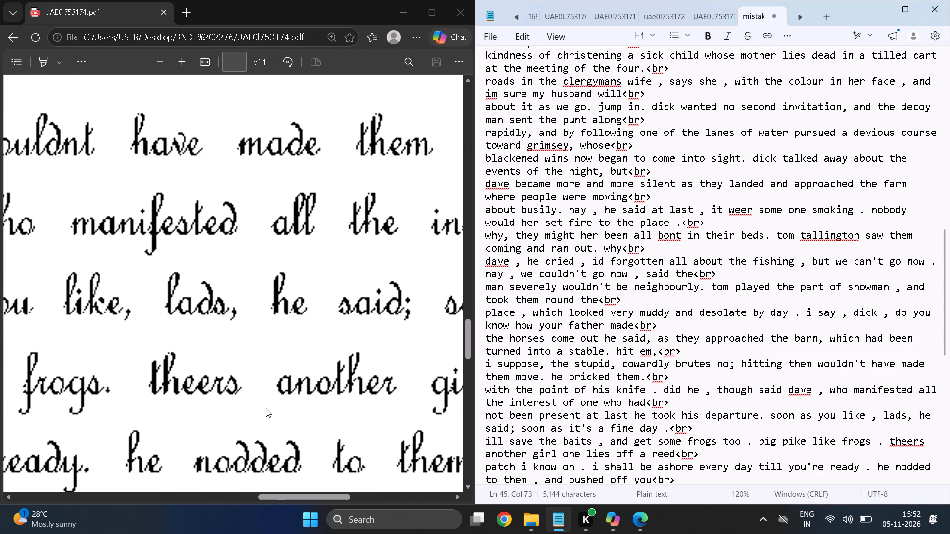
{"action": "scroll", "coordinate": [266, 408], "scroll_direction": "right", "scroll_amount": 1}
Compare the following PDF lines, from "and pushed off" to "mena, whom he", with the transcription.
{"action": "scroll", "coordinate": [619, 356], "scroll_direction": "down", "scroll_amount": 1}
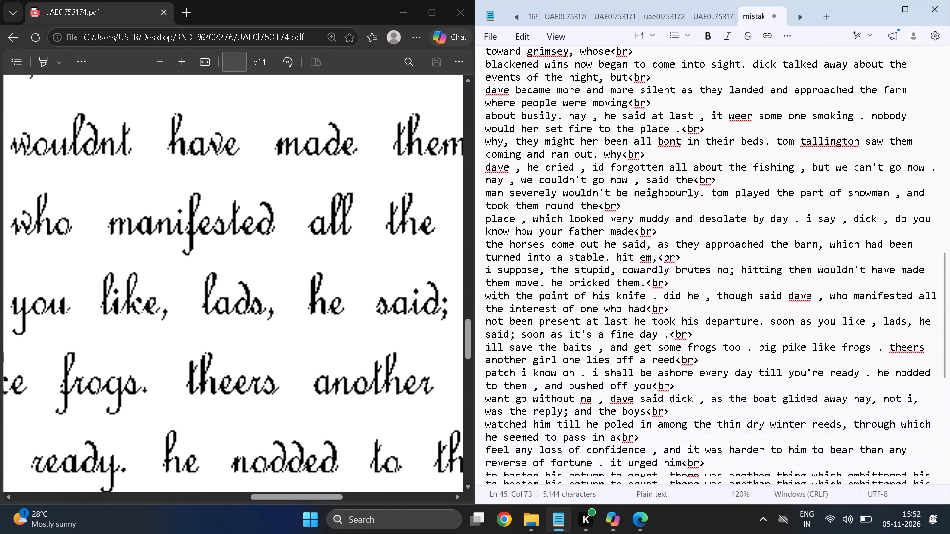
{"action": "scroll", "coordinate": [619, 356], "scroll_direction": "down", "scroll_amount": 1}
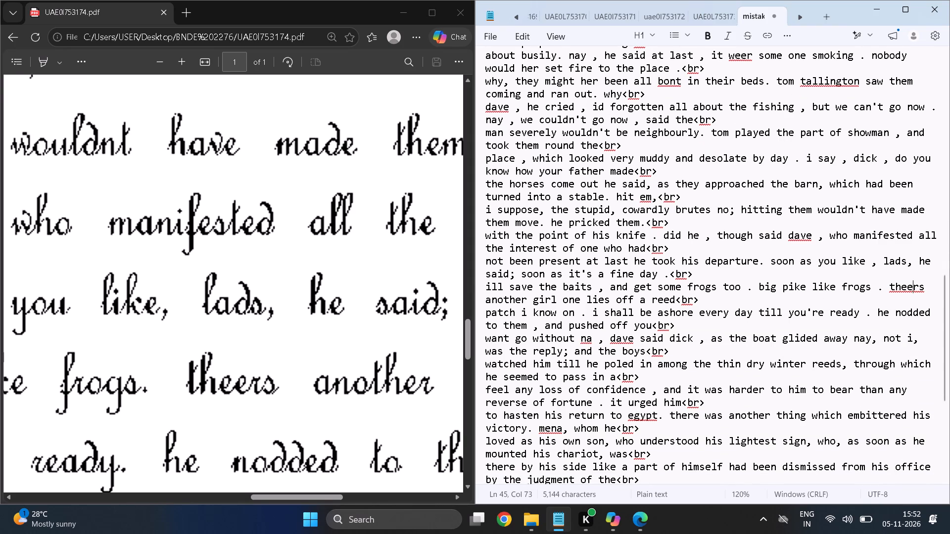
{"action": "scroll", "coordinate": [286, 356], "scroll_direction": "down", "scroll_amount": 4}
{"action": "scroll", "coordinate": [286, 356], "scroll_direction": "left", "scroll_amount": 4}
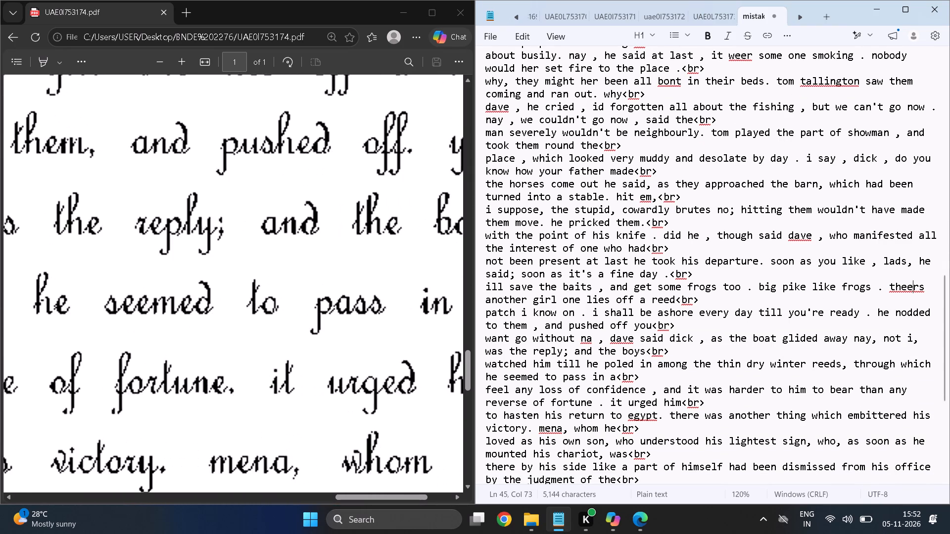
{"action": "scroll", "coordinate": [286, 356], "scroll_direction": "left", "scroll_amount": 3}
{"action": "scroll", "coordinate": [286, 356], "scroll_direction": "down", "scroll_amount": 1}
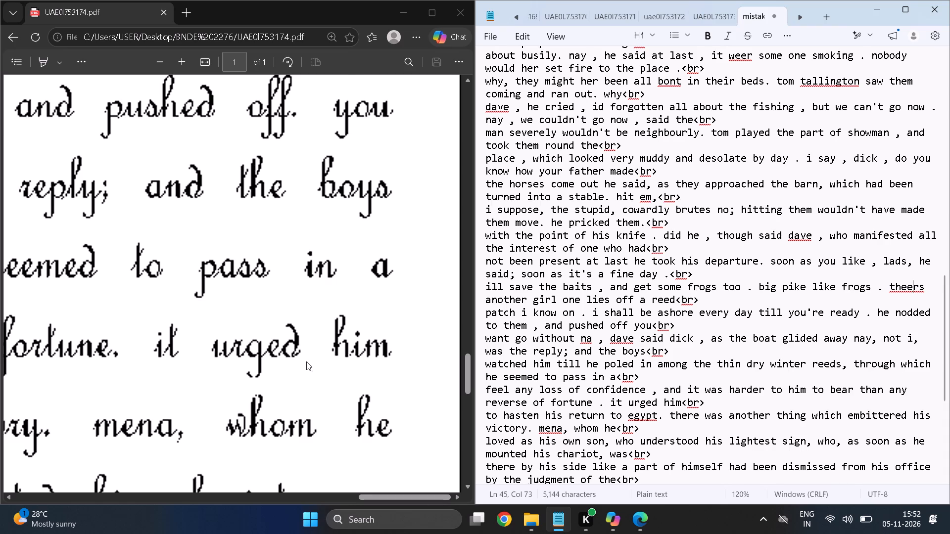
{"action": "scroll", "coordinate": [241, 386], "scroll_direction": "right", "scroll_amount": 3}
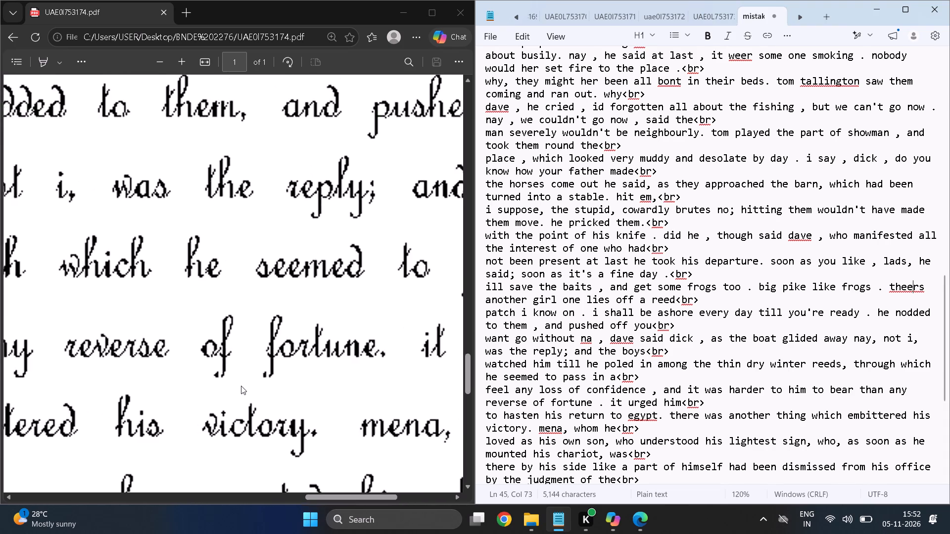
{"action": "scroll", "coordinate": [241, 386], "scroll_direction": "right", "scroll_amount": 4}
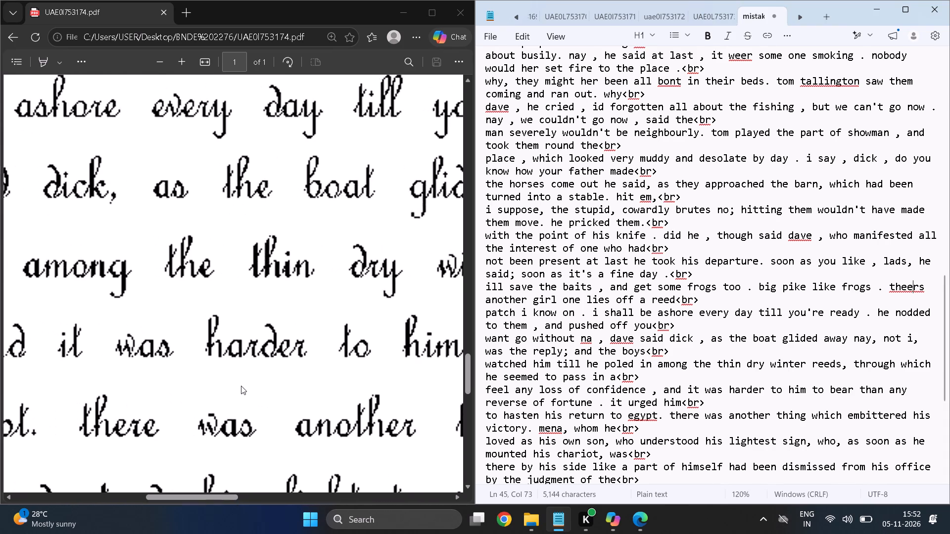
{"action": "scroll", "coordinate": [241, 386], "scroll_direction": "right", "scroll_amount": 3}
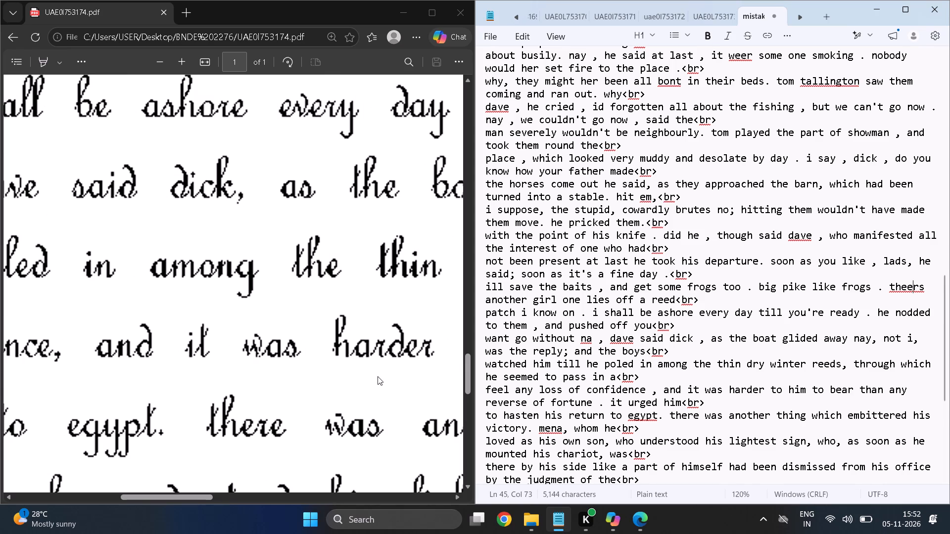
Maximize the transcription window and delete the whole mistake-count list above the <start> tag.
{"action": "scroll", "coordinate": [626, 349], "scroll_direction": "up", "scroll_amount": 3}
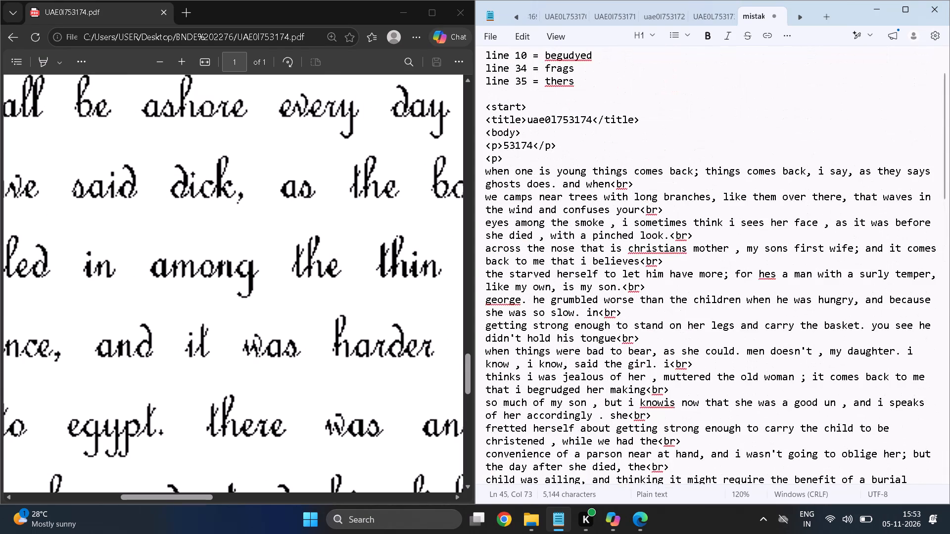
{"action": "left_click", "coordinate": [906, 7]}
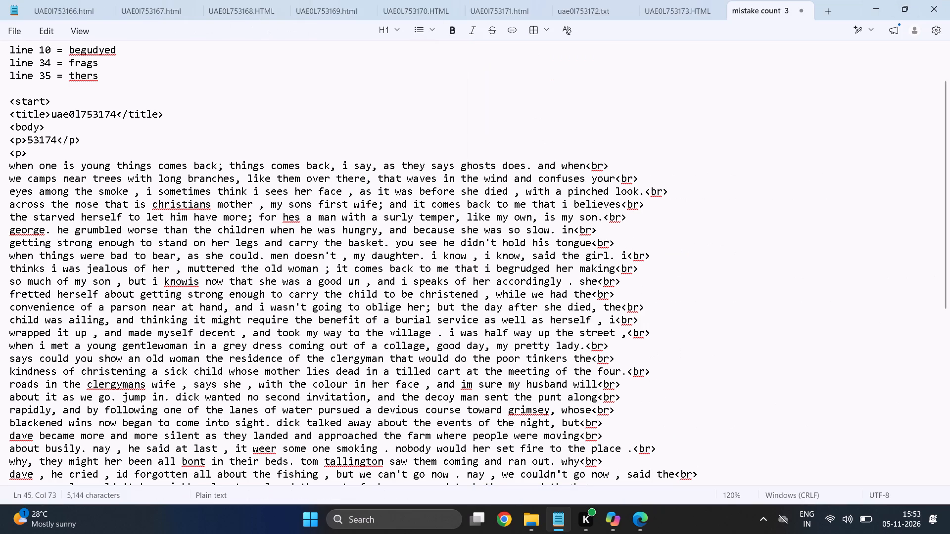
{"action": "left_click", "coordinate": [10, 103]}
{"action": "key", "text": "BackSpace"}
{"action": "key", "text": "BackSpace"}
{"action": "key", "text": "BackSpace"}
{"action": "key", "text": "BackSpace"}
{"action": "key", "text": "BackSpace"}
{"action": "key", "text": "BackSpace"}
{"action": "key", "text": "BackSpace"}
{"action": "key", "text": "BackSpace"}
{"action": "key", "text": "BackSpace"}
{"action": "key", "text": "BackSpace"}
{"action": "key", "text": "BackSpace"}
{"action": "key", "text": "BackSpace"}
{"action": "key", "text": "BackSpace"}
{"action": "key", "text": "BackSpace"}
{"action": "key", "text": "BackSpace"}
{"action": "key", "text": "BackSpace"}
{"action": "key", "text": "BackSpace"}
{"action": "key", "text": "BackSpace"}
{"action": "key", "text": "BackSpace"}
{"action": "key", "text": "BackSpace"}
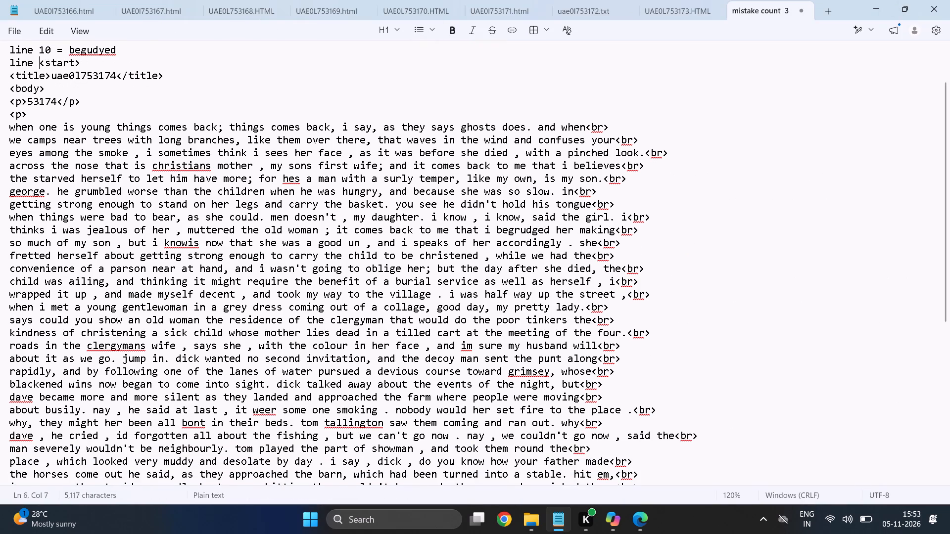
{"action": "key", "text": "BackSpace"}
{"action": "key", "text": "BackSpace"}
{"action": "key", "text": "BackSpace"}
{"action": "key", "text": "BackSpace"}
{"action": "key", "text": "BackSpace"}
{"action": "key", "text": "BackSpace"}
{"action": "key", "text": "BackSpace"}
{"action": "key", "text": "BackSpace"}
{"action": "key", "text": "BackSpace"}
{"action": "key", "text": "BackSpace"}
{"action": "key", "text": "BackSpace"}
{"action": "key", "text": "BackSpace"}
{"action": "key", "text": "BackSpace"}
{"action": "key", "text": "BackSpace"}
{"action": "key", "text": "BackSpace"}
{"action": "key", "text": "BackSpace"}
{"action": "key", "text": "BackSpace"}
{"action": "key", "text": "BackSpace"}
{"action": "key", "text": "BackSpace"}
{"action": "key", "text": "BackSpace"}
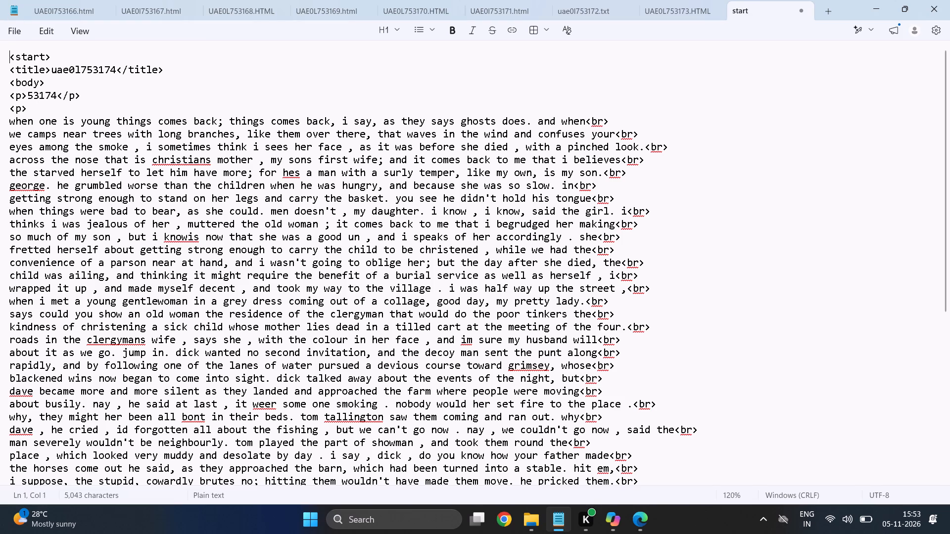
Save the transcription in the 3-11-26 folder as uae0l753174.html, reusing the name from its title tag.
{"action": "left_click_drag", "start_coordinate": [115, 66], "coordinate": [100, 66]}
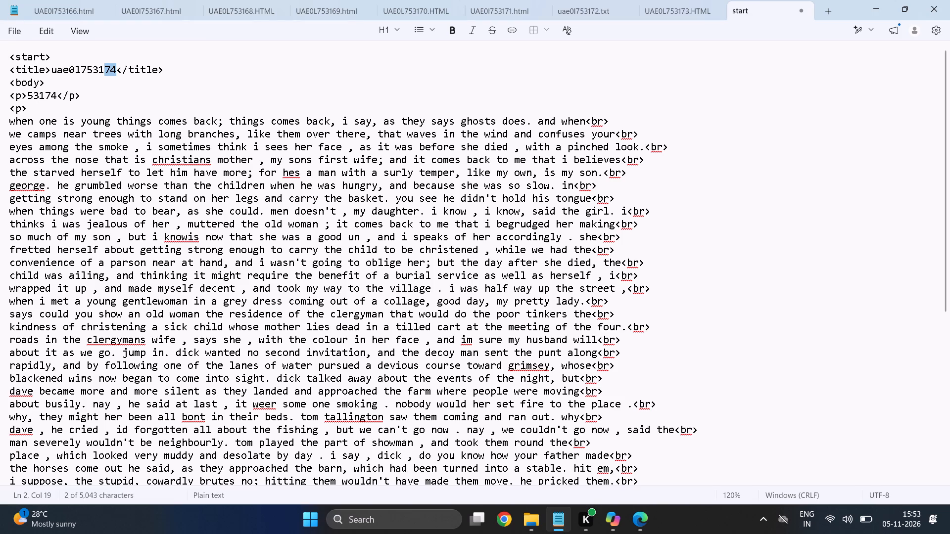
{"action": "left_click_drag", "start_coordinate": [100, 66], "coordinate": [53, 68]}
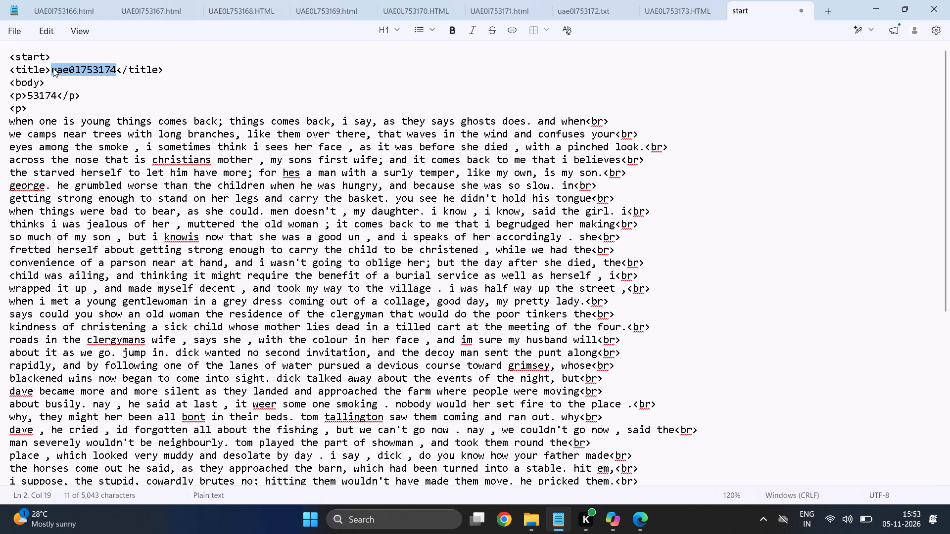
{"action": "right_click", "coordinate": [73, 70]}
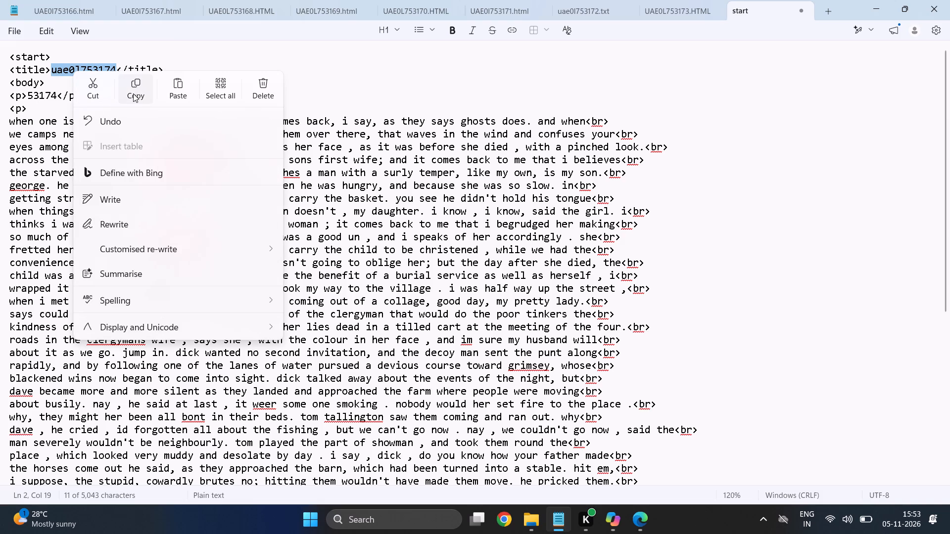
{"action": "left_click", "coordinate": [133, 93]}
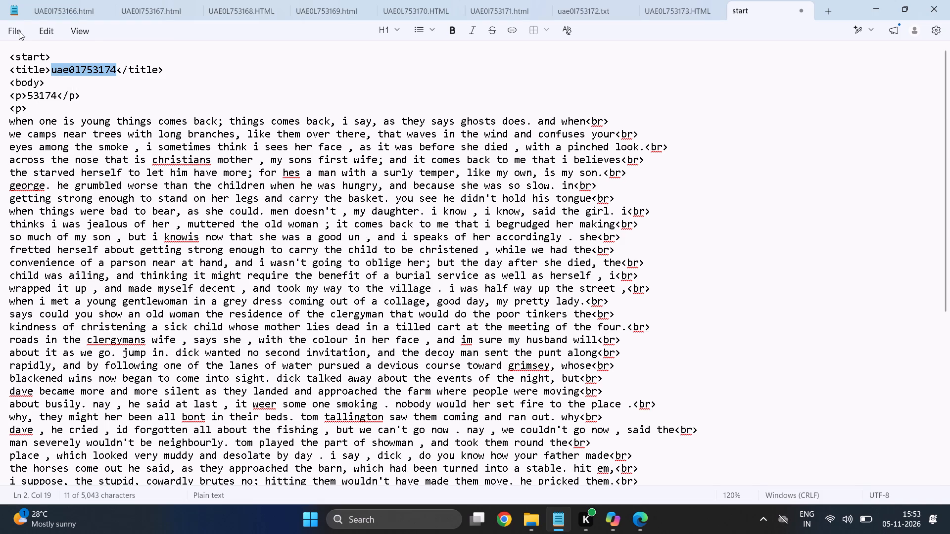
{"action": "left_click", "coordinate": [18, 31]}
{"action": "left_click", "coordinate": [53, 173]}
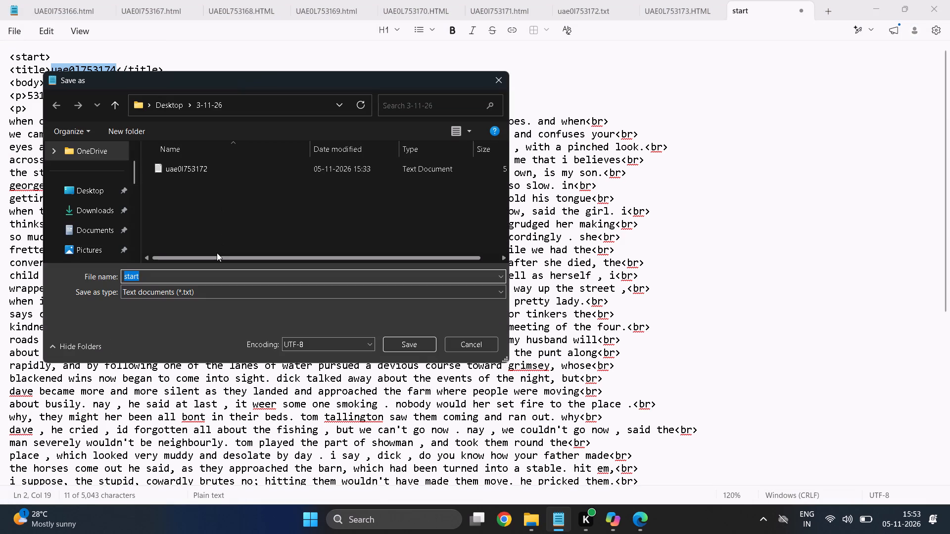
{"action": "key", "text": "BackSpace"}
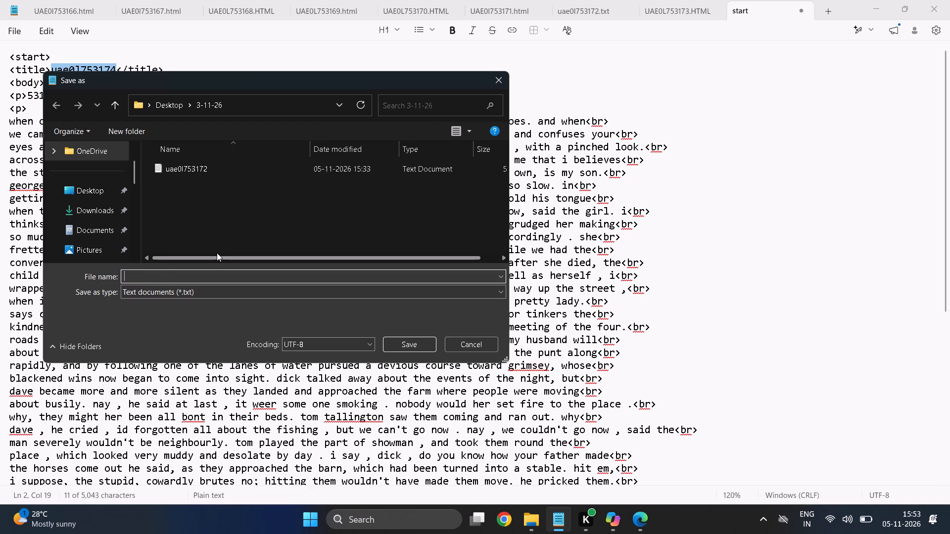
{"action": "key", "text": "ctrl+v"}
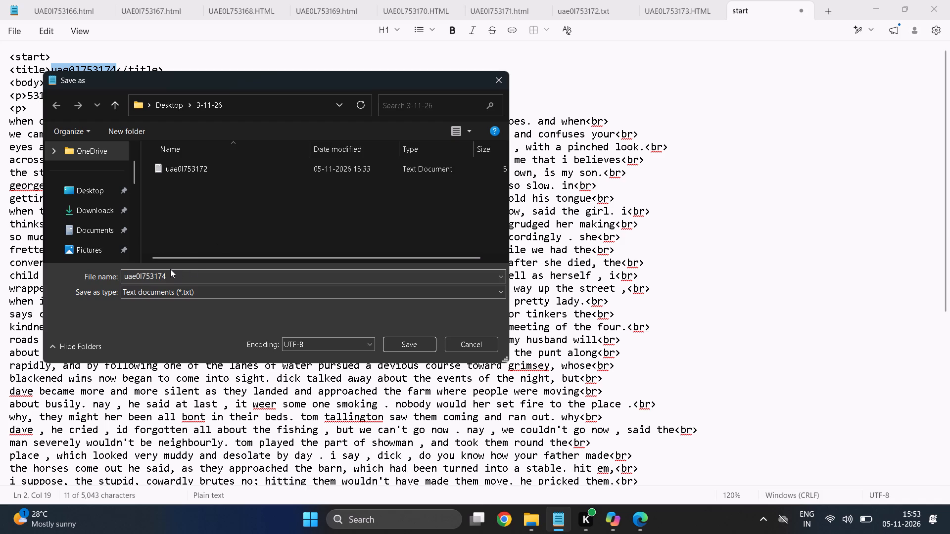
{"action": "key", "text": "BackSpace"}
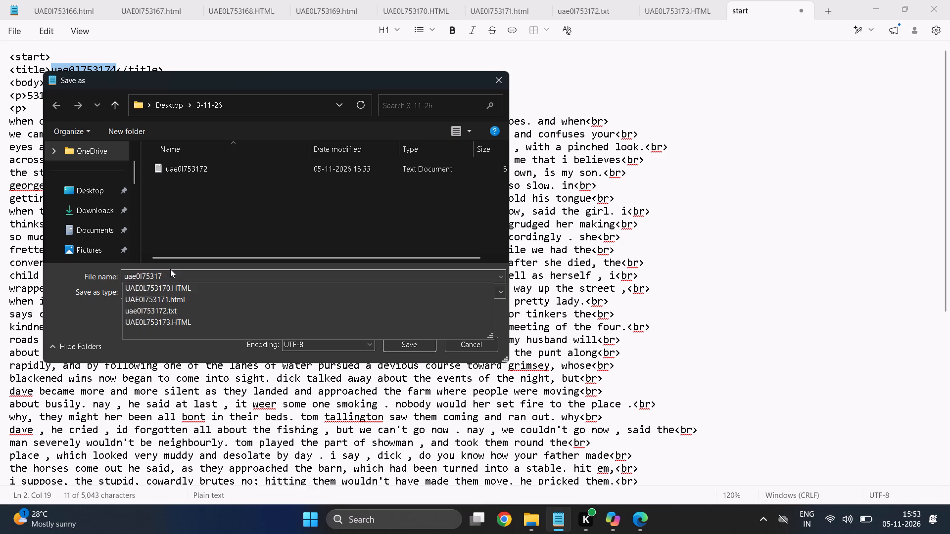
{"action": "key", "text": "4"}
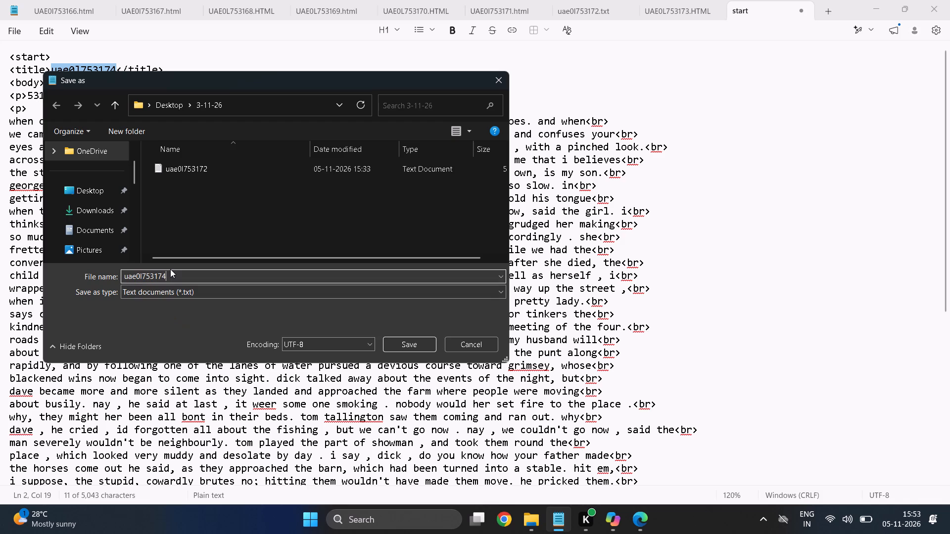
{"action": "key", "text": "period"}
{"action": "type", "text": "ht"}
{"action": "type", "text": "ml"}
{"action": "left_click", "coordinate": [410, 340]}
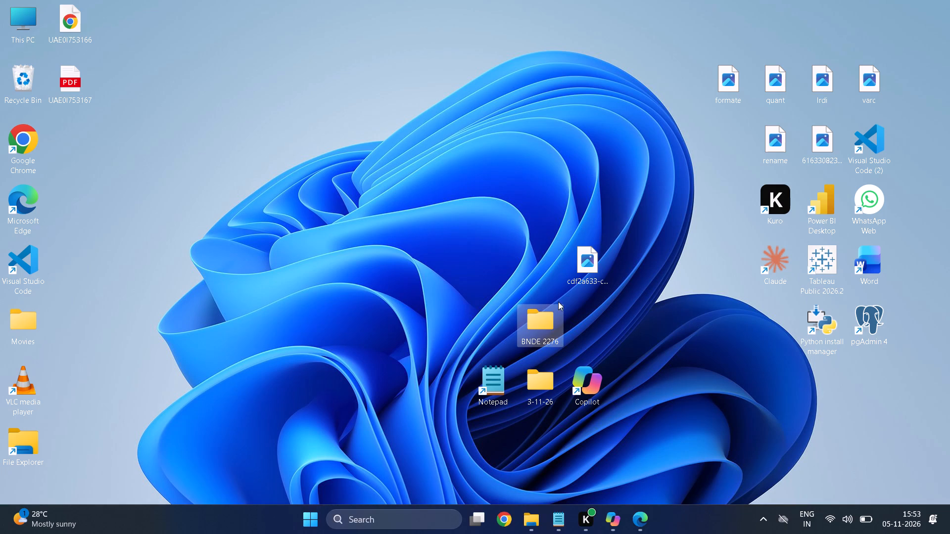
Open the 3-11-26 folder on the desktop to check the saved files.
{"action": "double_click", "coordinate": [538, 379]}
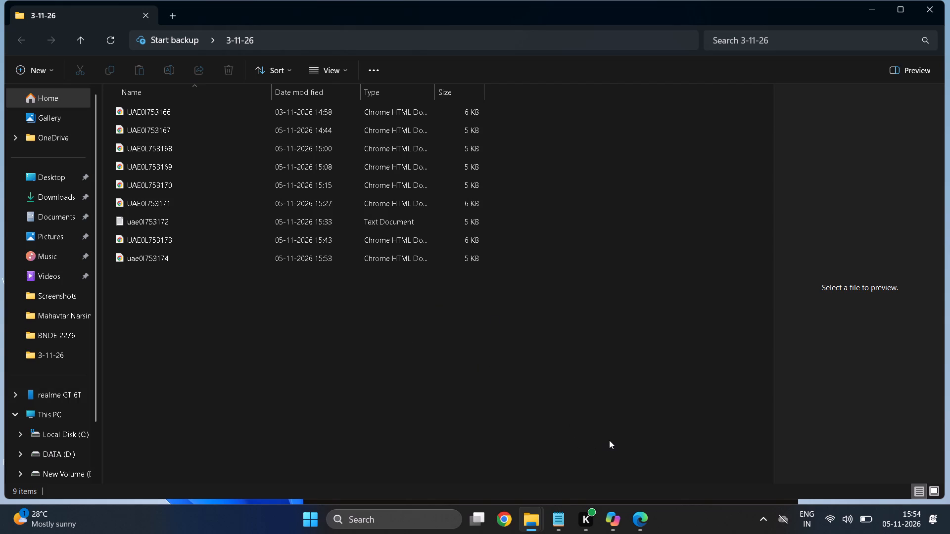
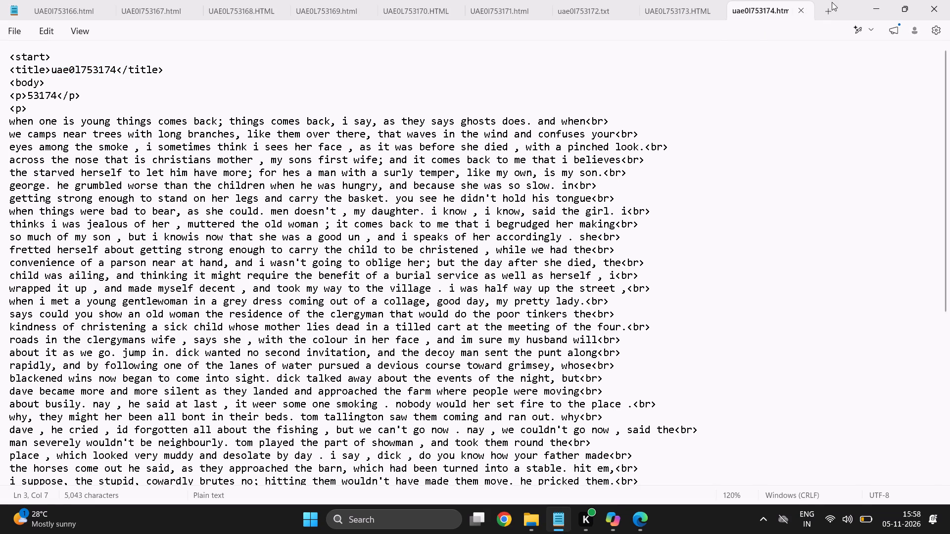
{"action": "left_click", "coordinate": [828, 16]}
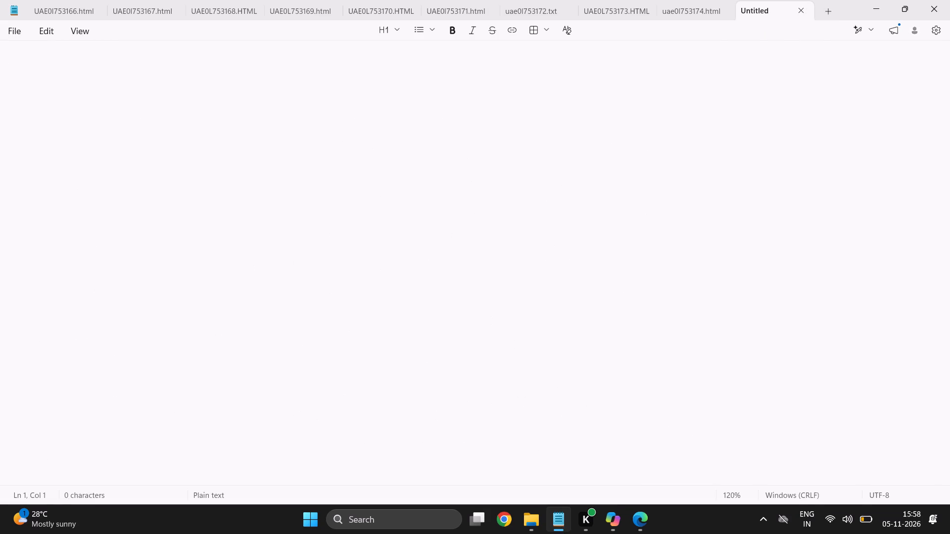
{"action": "left_click", "coordinate": [599, 186]}
{"action": "right_click", "coordinate": [599, 186]}
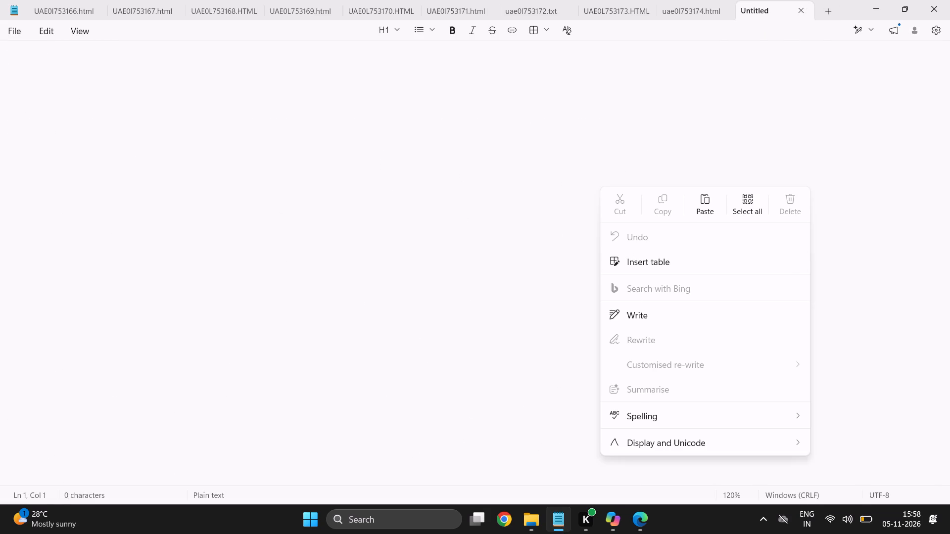
{"action": "right_click", "coordinate": [416, 270]}
{"action": "right_click", "coordinate": [174, 112]}
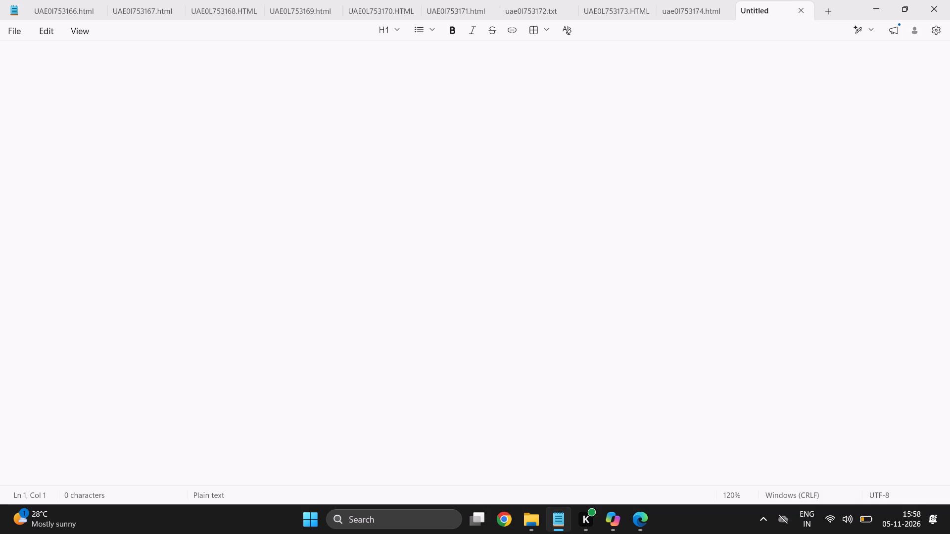
{"action": "left_click", "coordinate": [266, 129]}
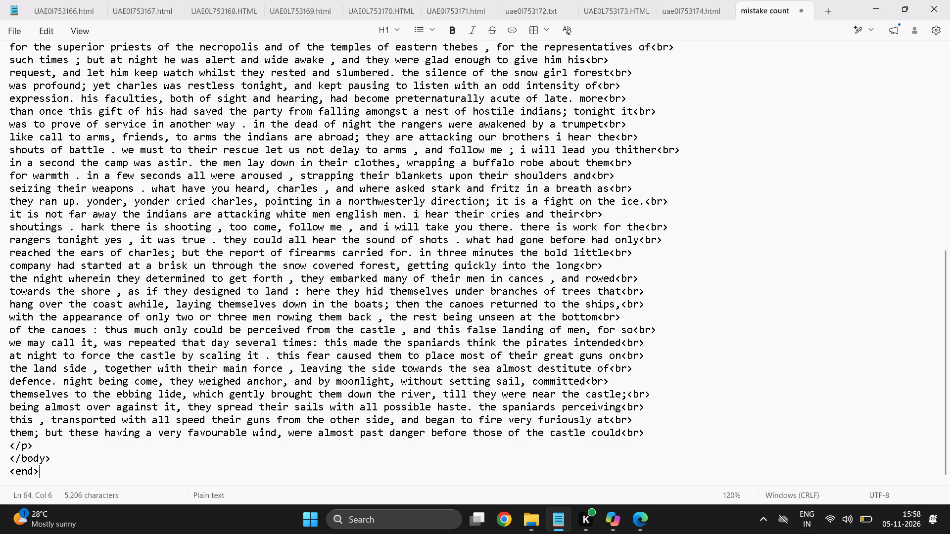
{"action": "scroll", "coordinate": [244, 187], "scroll_direction": "up", "scroll_amount": 4}
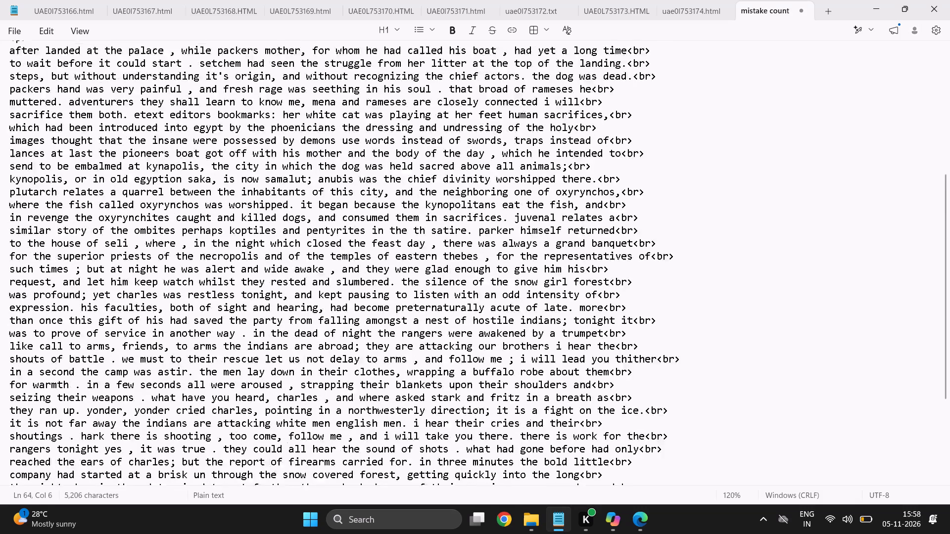
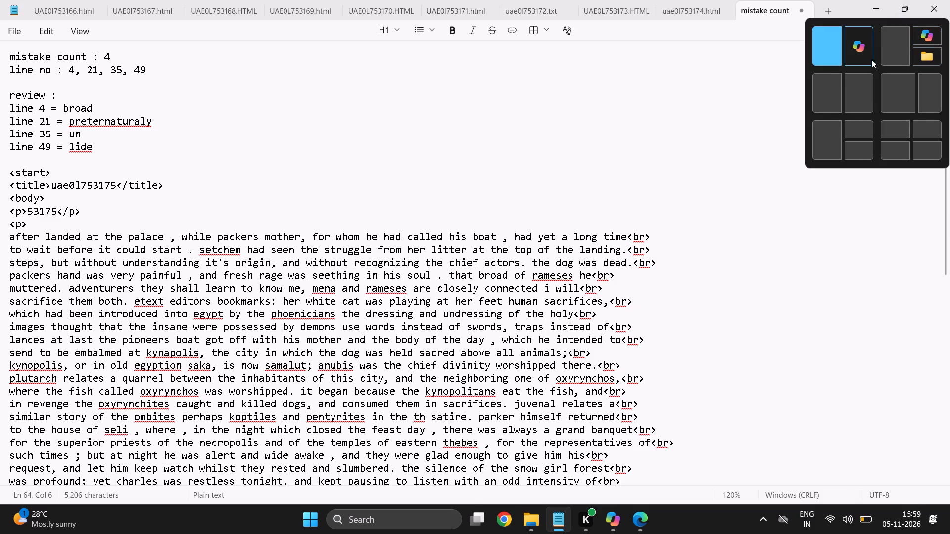
{"action": "left_click", "coordinate": [866, 78]}
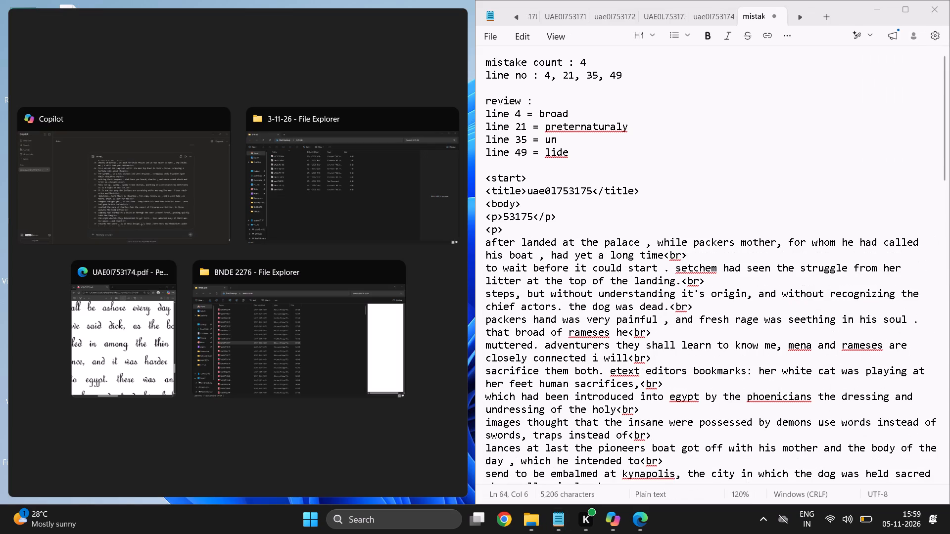
{"action": "left_click", "coordinate": [296, 365]}
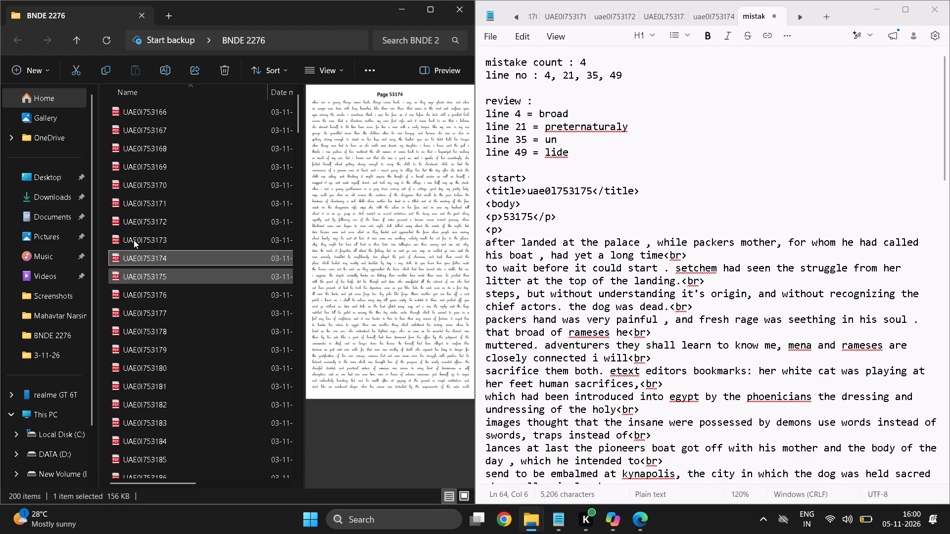
{"action": "double_click", "coordinate": [163, 273]}
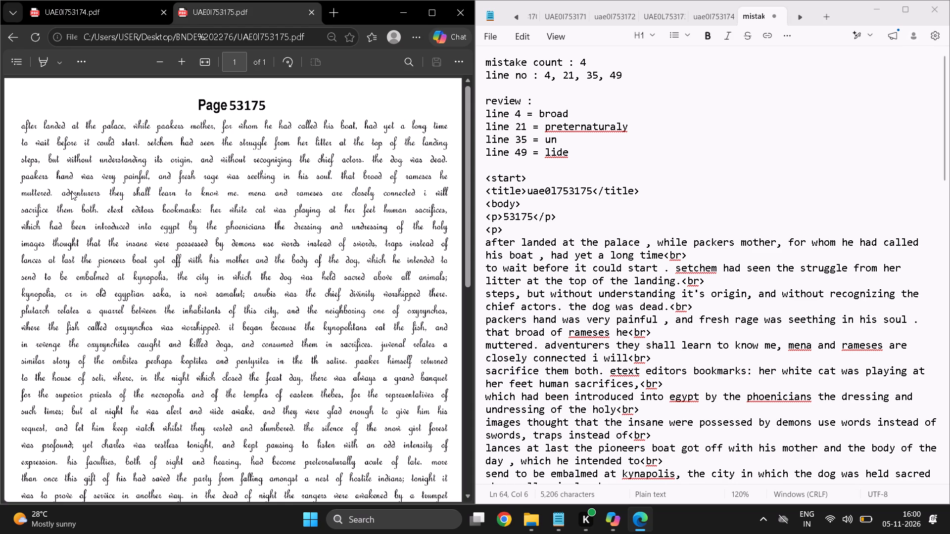
Enlarge the opening lines of page 53175 and compare them with the Notepad transcription, checking the line 4 word noted as "broad".
{"action": "scroll", "coordinate": [277, 200], "scroll_direction": "right", "scroll_amount": 1}
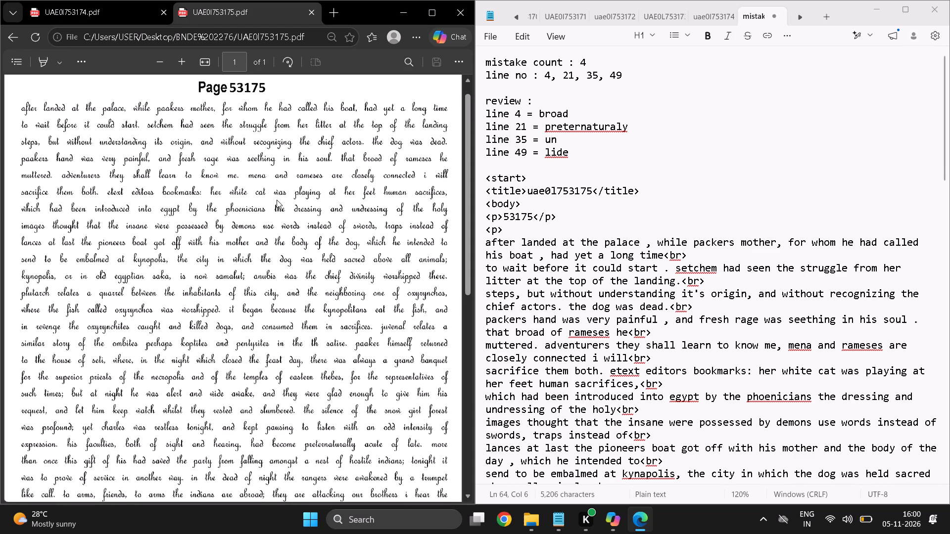
{"action": "scroll", "coordinate": [333, 184], "scroll_direction": "up", "scroll_amount": 1}
{"action": "scroll", "coordinate": [413, 167], "scroll_direction": "up", "scroll_amount": 1}
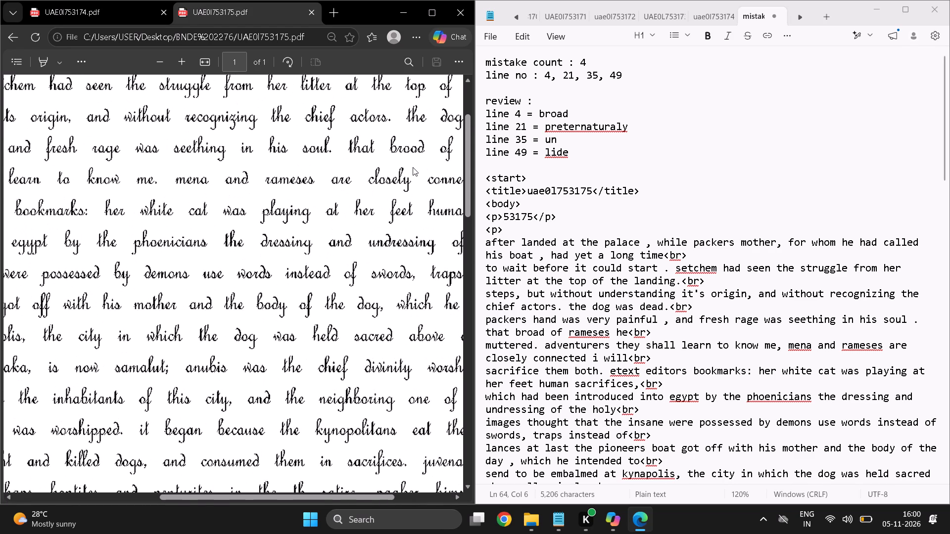
{"action": "scroll", "coordinate": [413, 167], "scroll_direction": "up", "scroll_amount": 2}
{"action": "scroll", "coordinate": [413, 167], "scroll_direction": "left", "scroll_amount": 1}
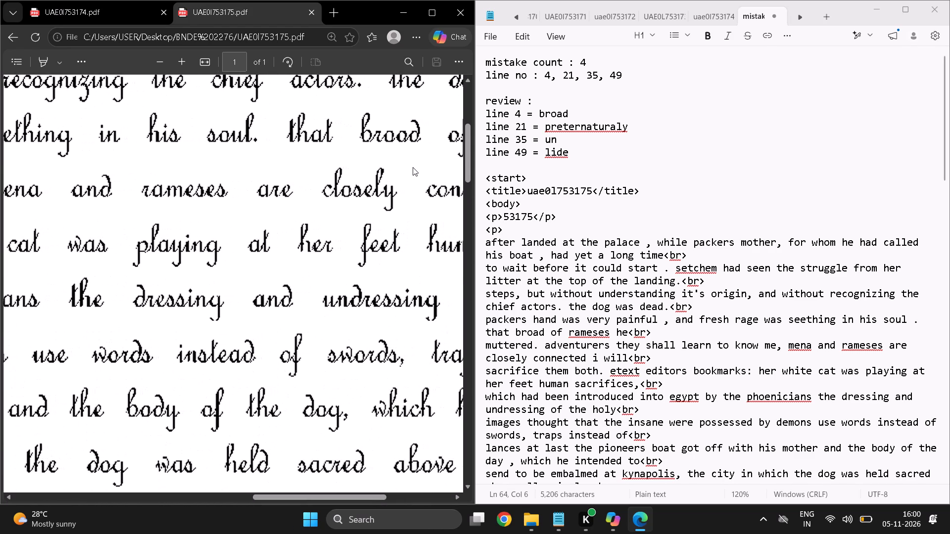
{"action": "scroll", "coordinate": [413, 167], "scroll_direction": "left", "scroll_amount": 1}
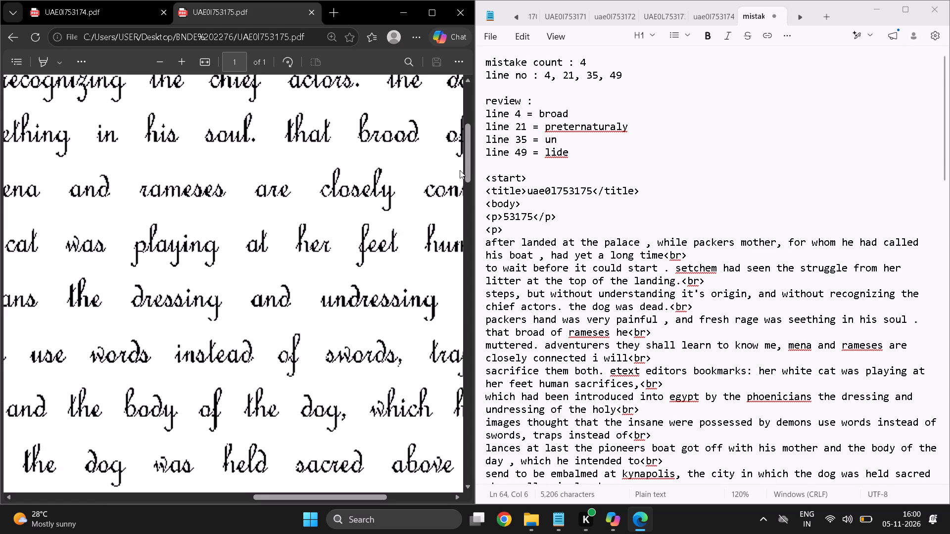
{"action": "scroll", "coordinate": [447, 171], "scroll_direction": "left", "scroll_amount": 1}
{"action": "scroll", "coordinate": [417, 186], "scroll_direction": "up", "scroll_amount": 1}
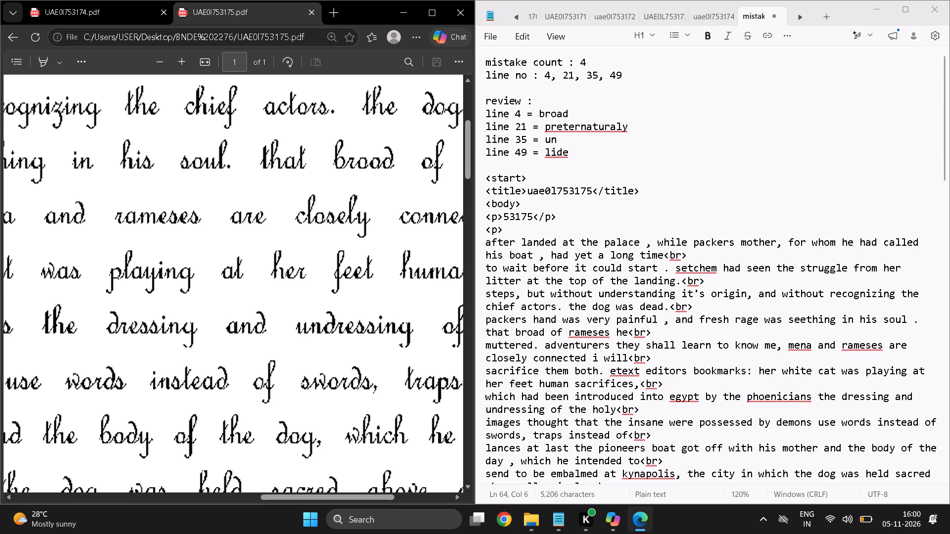
{"action": "scroll", "coordinate": [352, 252], "scroll_direction": "left", "scroll_amount": 2}
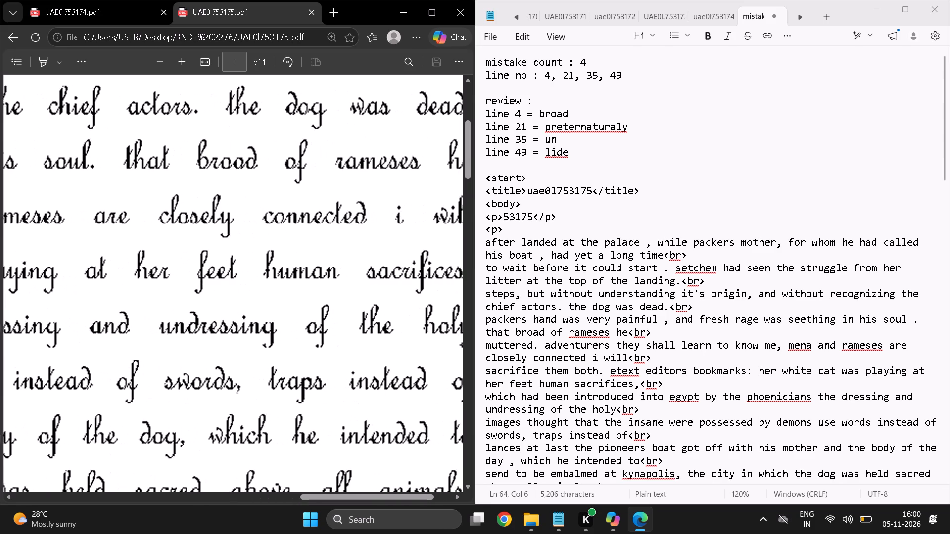
{"action": "scroll", "coordinate": [352, 252], "scroll_direction": "left", "scroll_amount": 2}
{"action": "scroll", "coordinate": [352, 252], "scroll_direction": "right", "scroll_amount": 1}
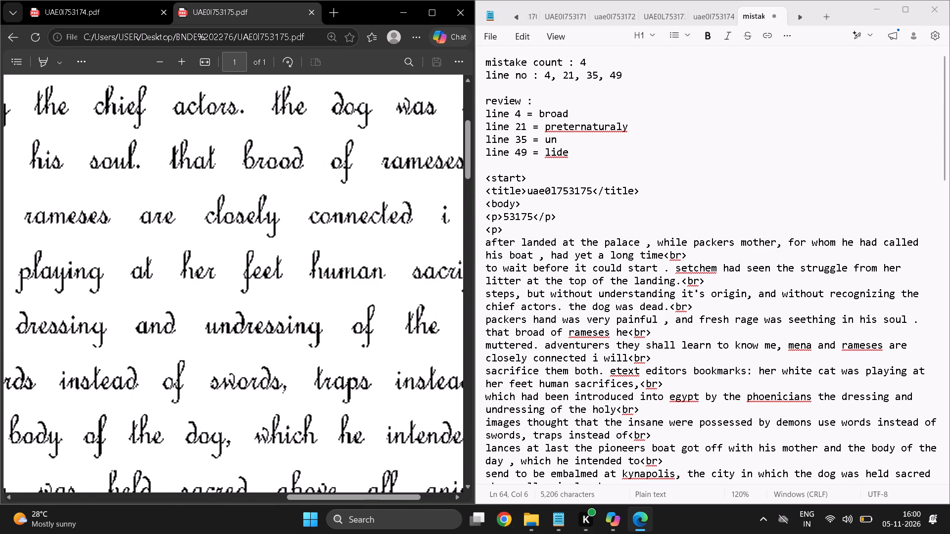
{"action": "scroll", "coordinate": [352, 252], "scroll_direction": "right", "scroll_amount": 1}
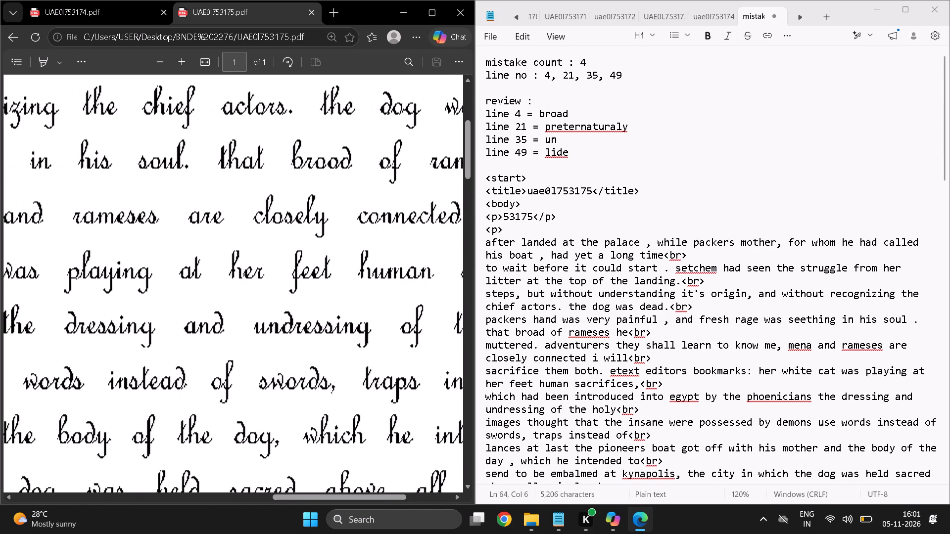
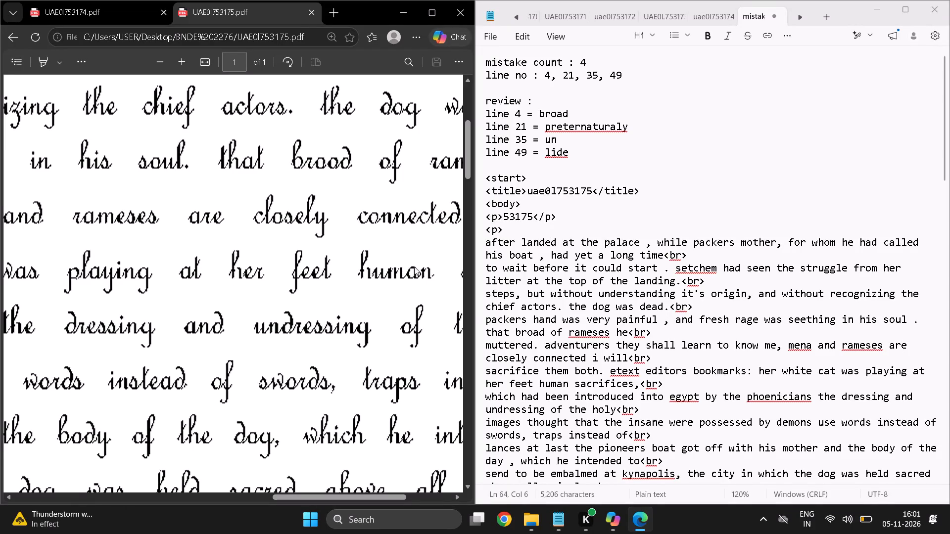
Correct "broad" to "brood" in line 4 of the Notepad transcription.
{"action": "left_click", "coordinate": [536, 330]}
{"action": "key", "text": "BackSpace"}
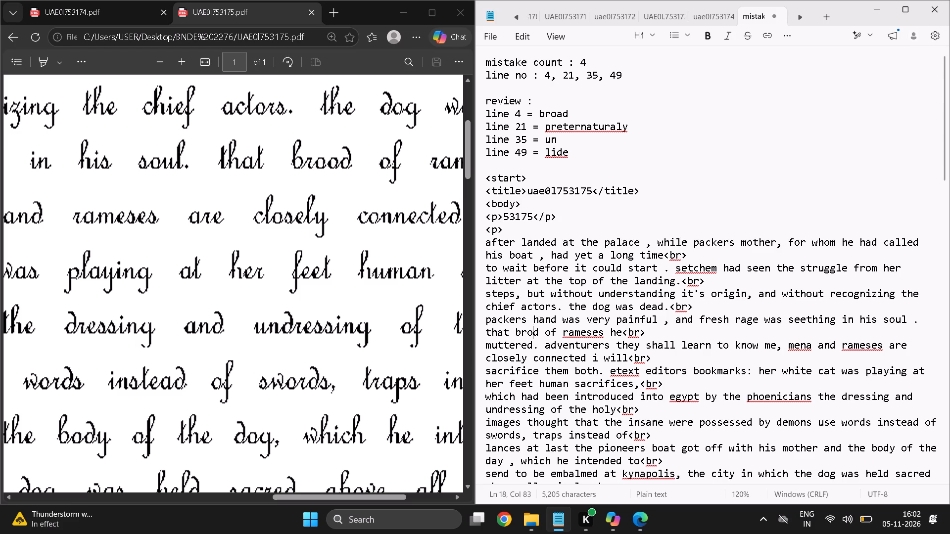
{"action": "key", "text": "o"}
Look through the Notepad transcription for line 21 and the word noted in the review list as "preternaturaly".
{"action": "scroll", "coordinate": [643, 311], "scroll_direction": "down", "scroll_amount": 1}
{"action": "scroll", "coordinate": [679, 371], "scroll_direction": "down", "scroll_amount": 2}
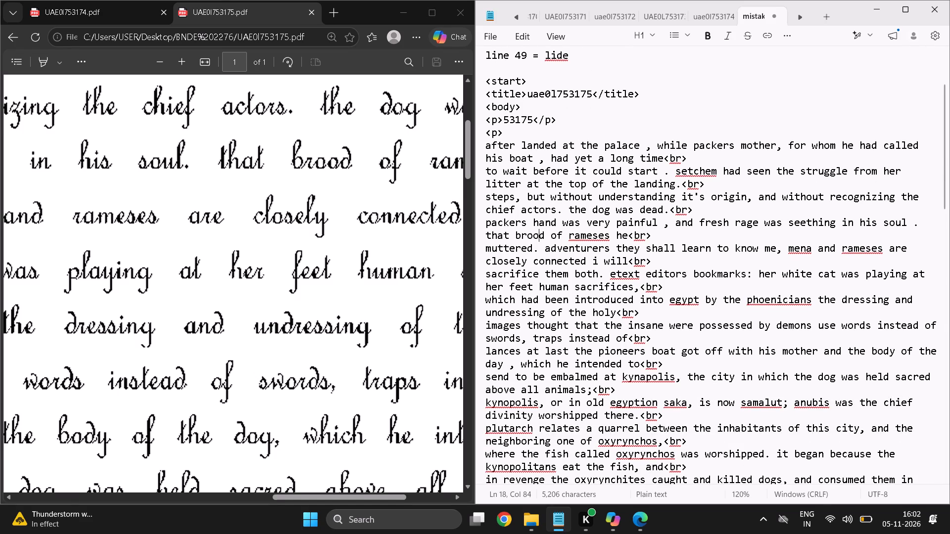
{"action": "scroll", "coordinate": [679, 371], "scroll_direction": "up", "scroll_amount": 3}
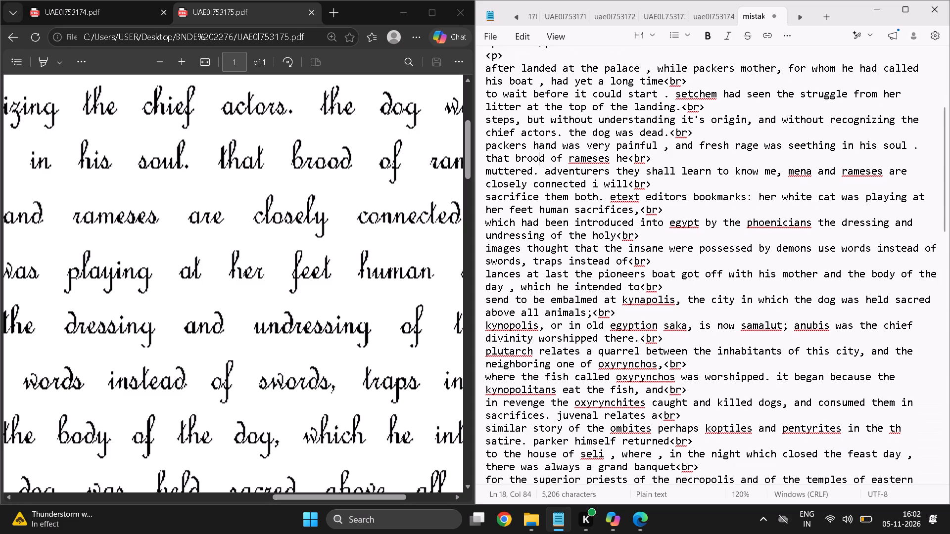
{"action": "scroll", "coordinate": [679, 371], "scroll_direction": "up", "scroll_amount": 2}
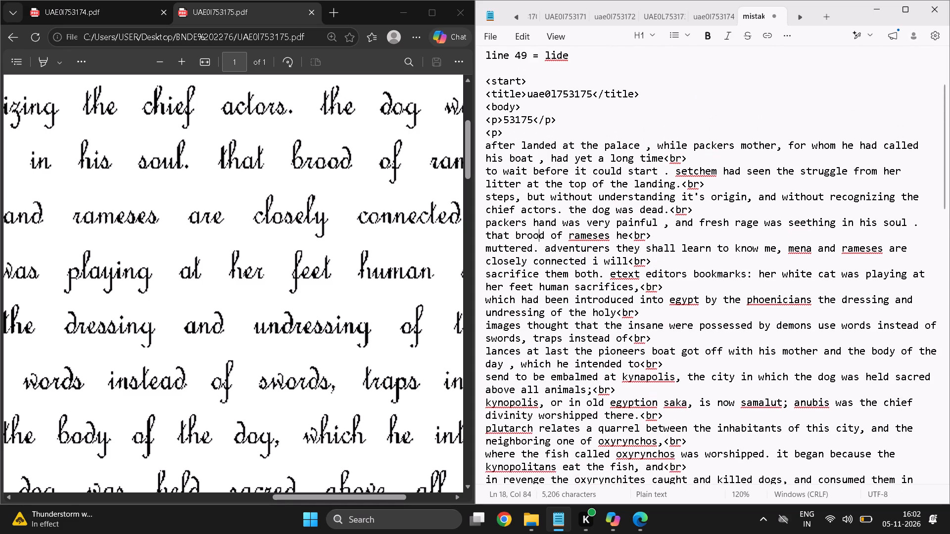
{"action": "scroll", "coordinate": [679, 371], "scroll_direction": "up", "scroll_amount": 1}
{"action": "scroll", "coordinate": [679, 371], "scroll_direction": "down", "scroll_amount": 1}
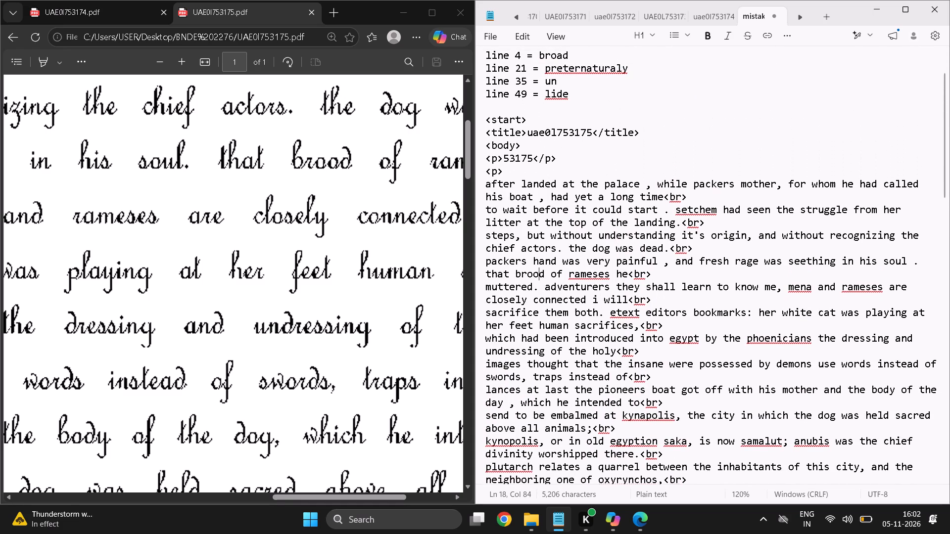
{"action": "scroll", "coordinate": [679, 371], "scroll_direction": "down", "scroll_amount": 2}
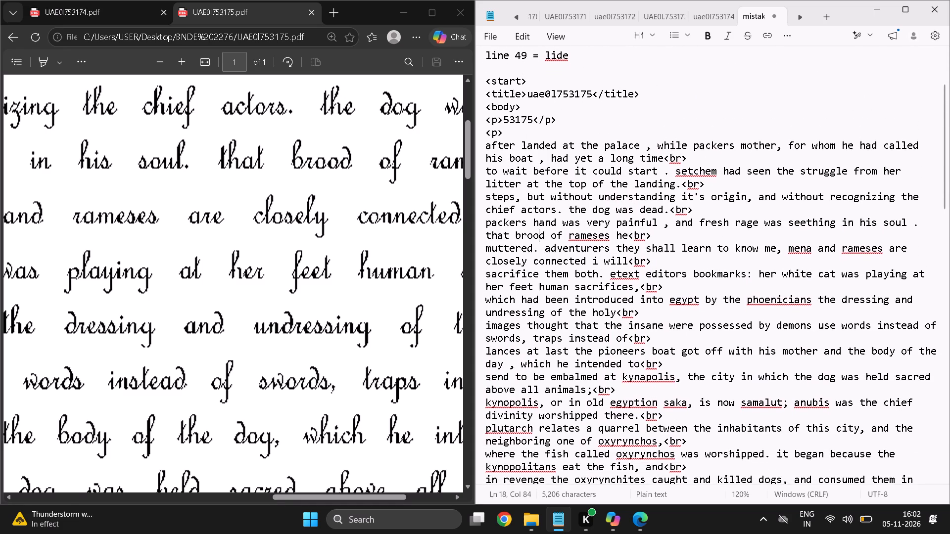
{"action": "scroll", "coordinate": [692, 355], "scroll_direction": "down", "scroll_amount": 2}
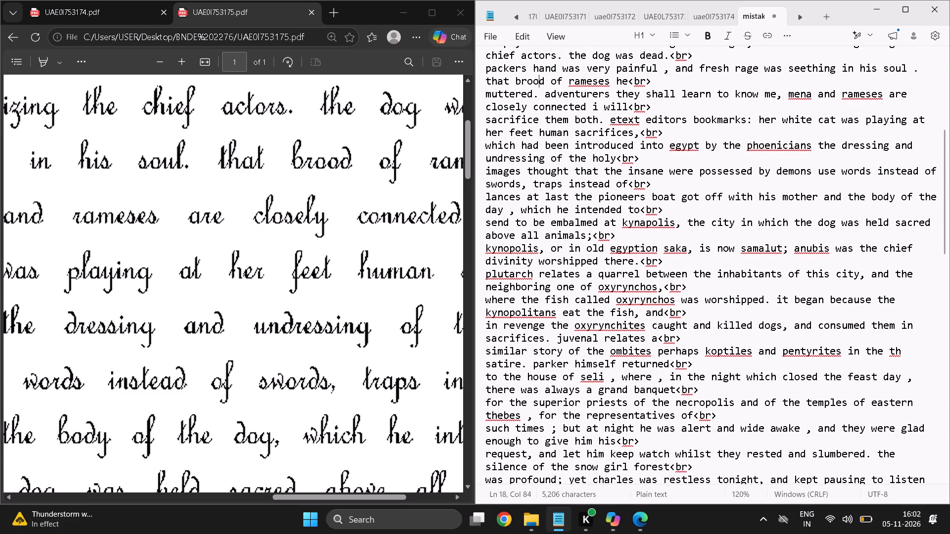
{"action": "scroll", "coordinate": [692, 355], "scroll_direction": "down", "scroll_amount": 2}
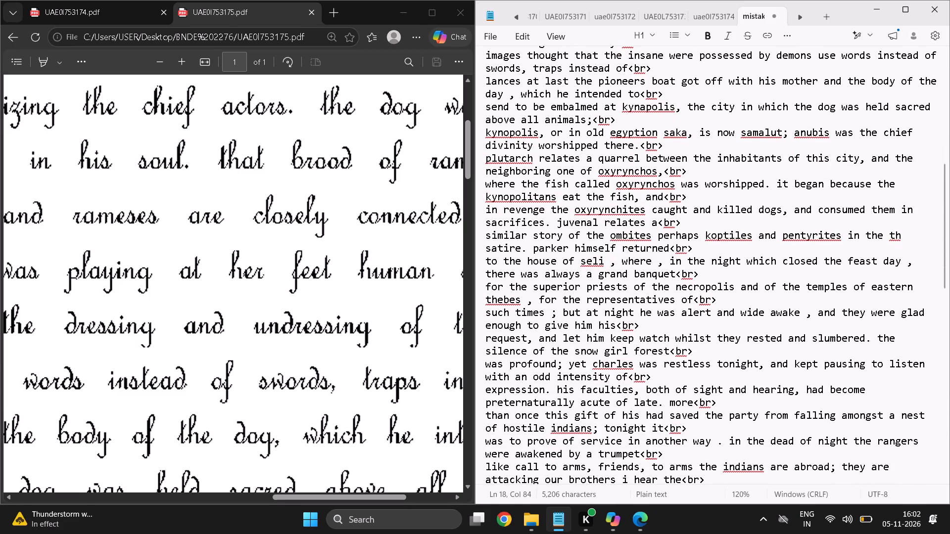
{"action": "scroll", "coordinate": [692, 355], "scroll_direction": "down", "scroll_amount": 2}
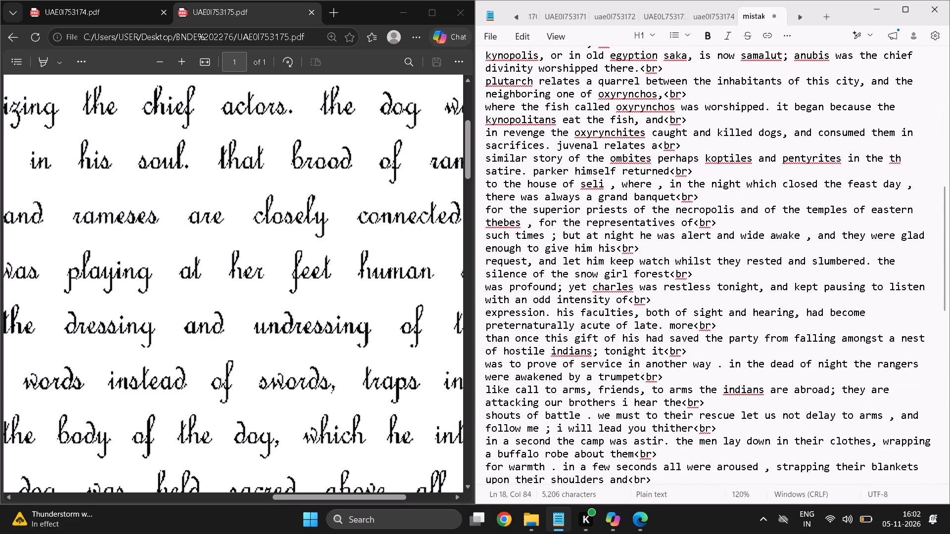
{"action": "scroll", "coordinate": [692, 355], "scroll_direction": "down", "scroll_amount": 1}
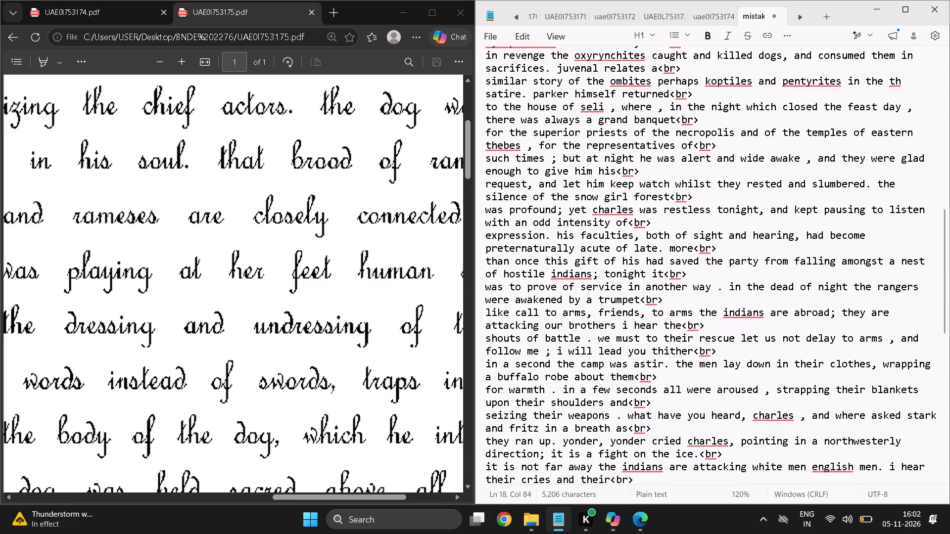
{"action": "scroll", "coordinate": [692, 355], "scroll_direction": "down", "scroll_amount": 1}
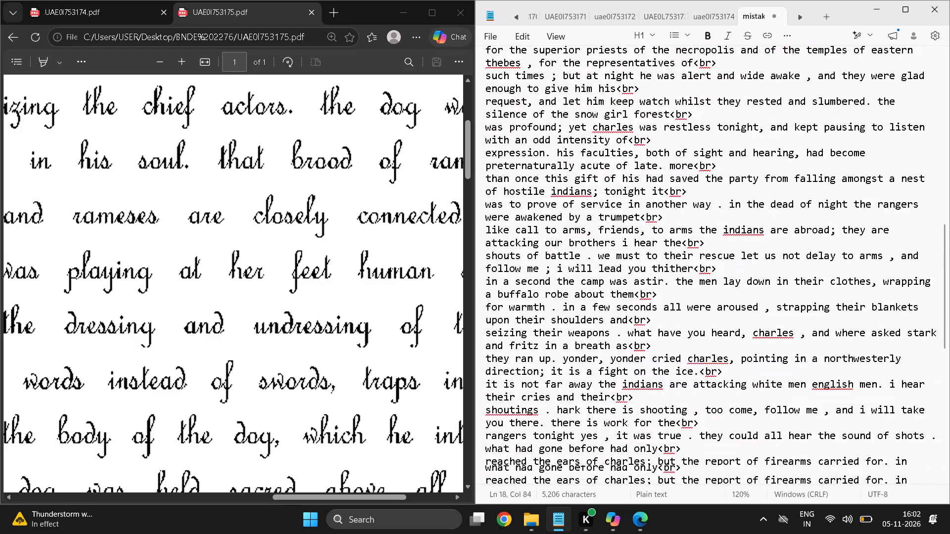
{"action": "scroll", "coordinate": [692, 355], "scroll_direction": "down", "scroll_amount": 2}
{"action": "scroll", "coordinate": [692, 355], "scroll_direction": "up", "scroll_amount": 3}
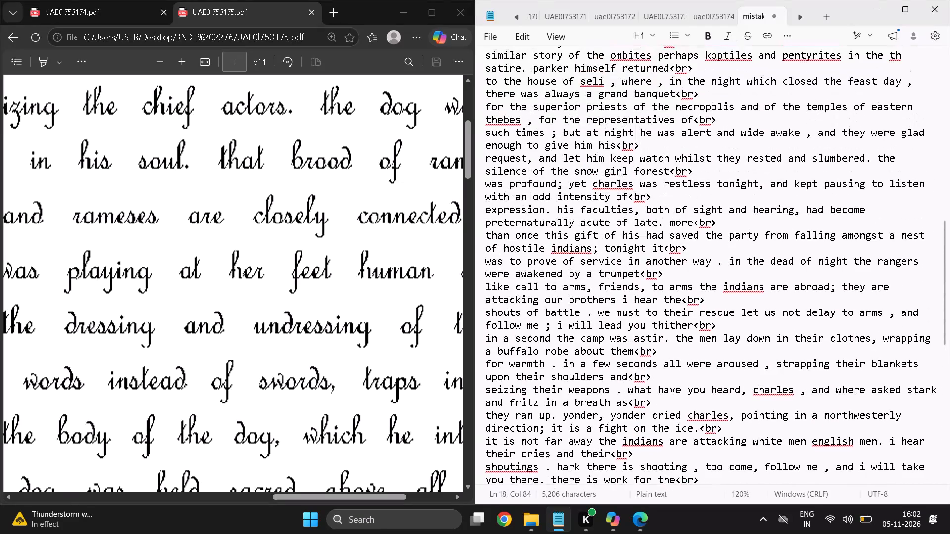
Show the Notepad transcription full screen with its lines unwrapped and count down from the first text line to locate line 21.
{"action": "left_click", "coordinate": [910, 9]}
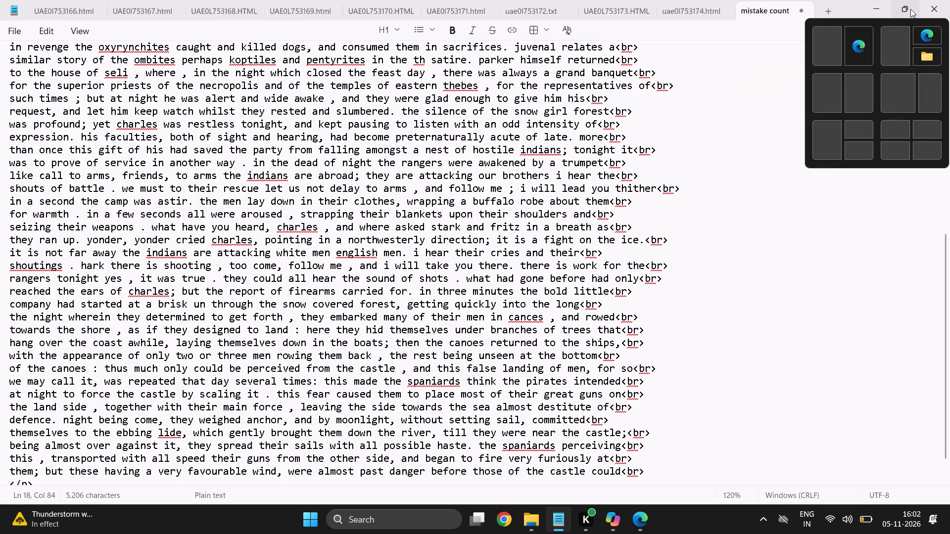
{"action": "scroll", "coordinate": [671, 105], "scroll_direction": "up", "scroll_amount": 7}
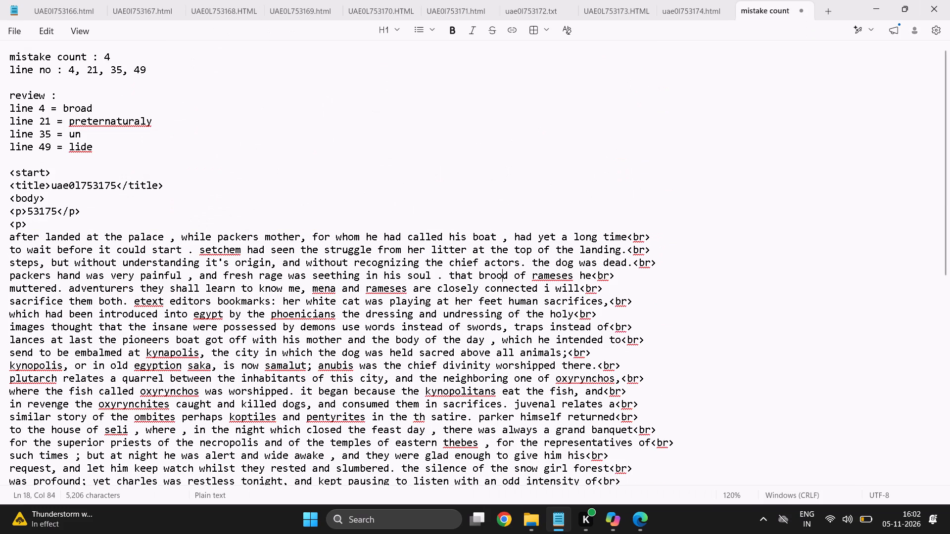
{"action": "scroll", "coordinate": [671, 105], "scroll_direction": "down", "scroll_amount": 1}
{"action": "scroll", "coordinate": [657, 151], "scroll_direction": "up", "scroll_amount": 1}
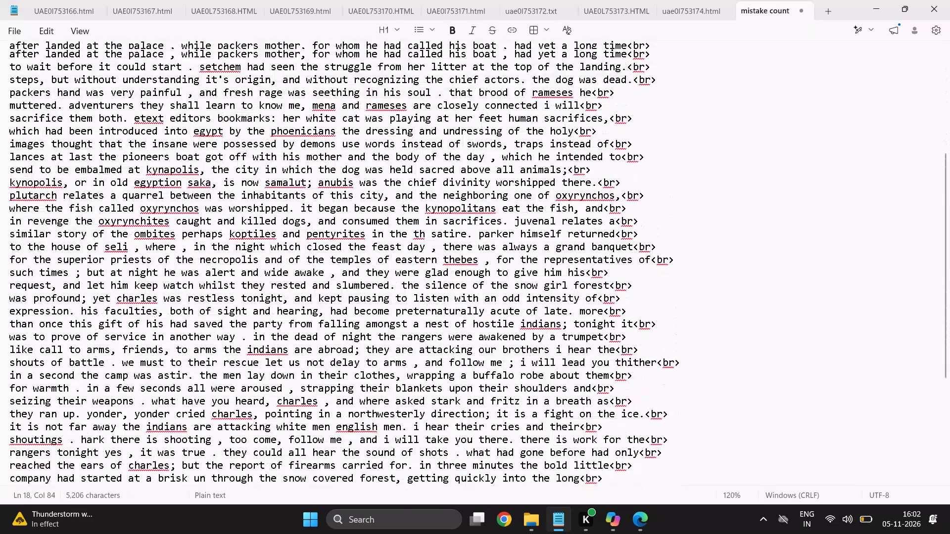
{"action": "scroll", "coordinate": [657, 151], "scroll_direction": "up", "scroll_amount": 1}
{"action": "left_click", "coordinate": [612, 158]}
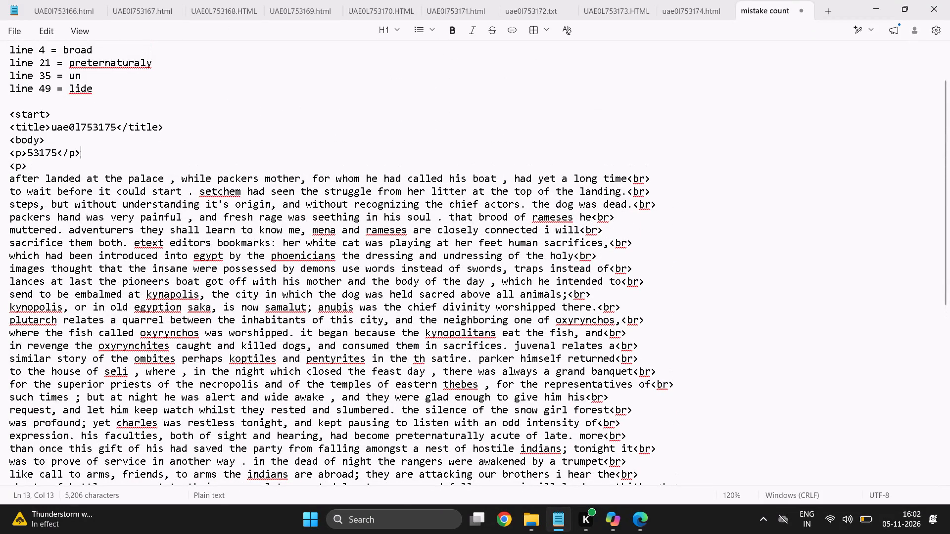
{"action": "left_click", "coordinate": [659, 174]}
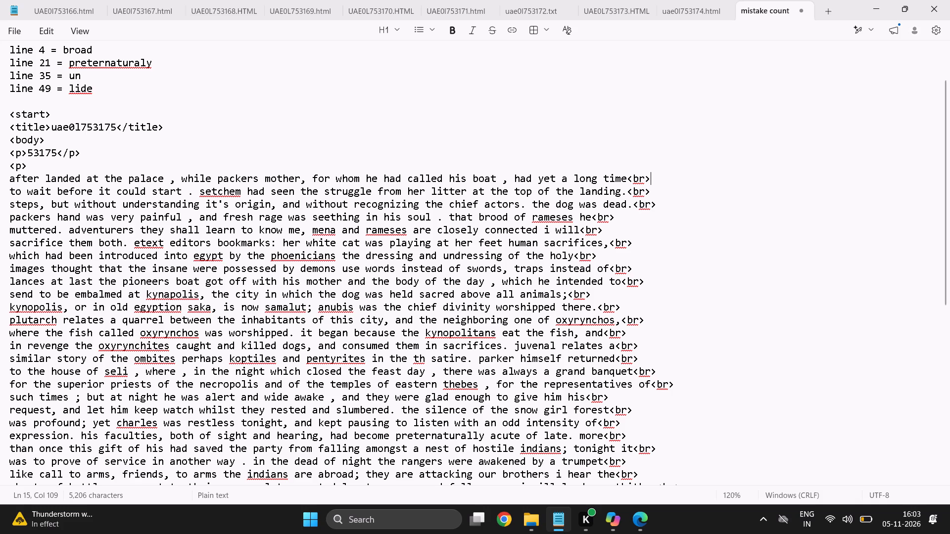
{"action": "scroll", "coordinate": [659, 174], "scroll_direction": "down", "scroll_amount": 1}
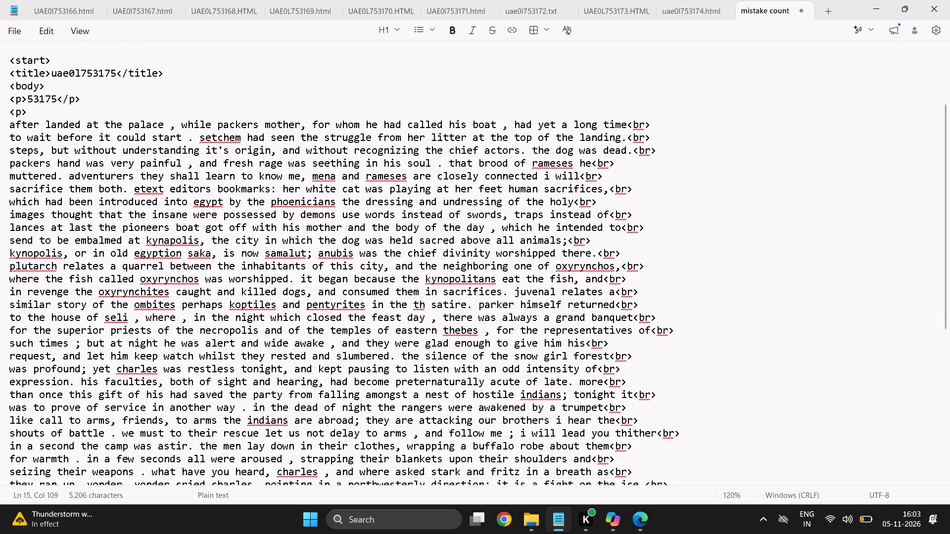
{"action": "scroll", "coordinate": [659, 174], "scroll_direction": "down", "scroll_amount": 1}
{"action": "left_click", "coordinate": [672, 332]}
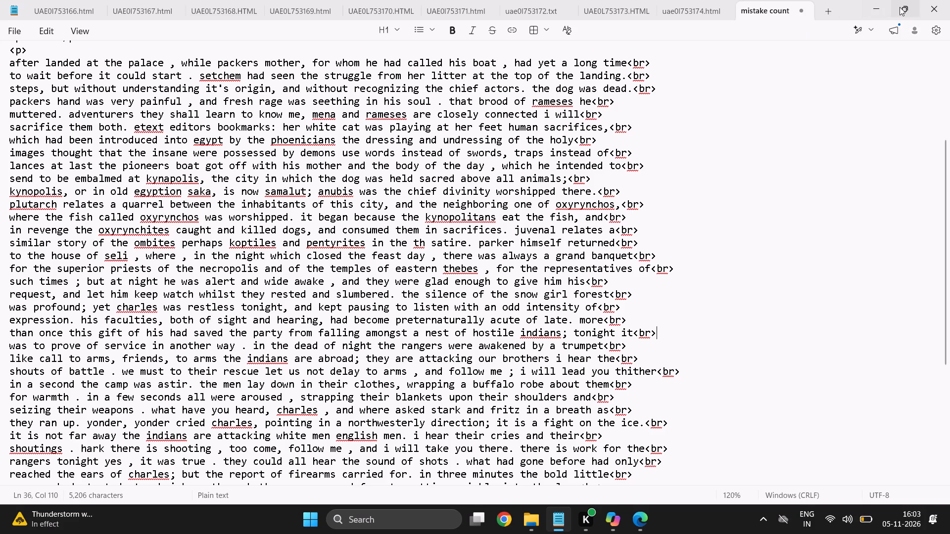
Find the line in the UAE0l753175 PDF containing the word noted in the review list as "preternaturaly".
{"action": "left_click", "coordinate": [869, 107]}
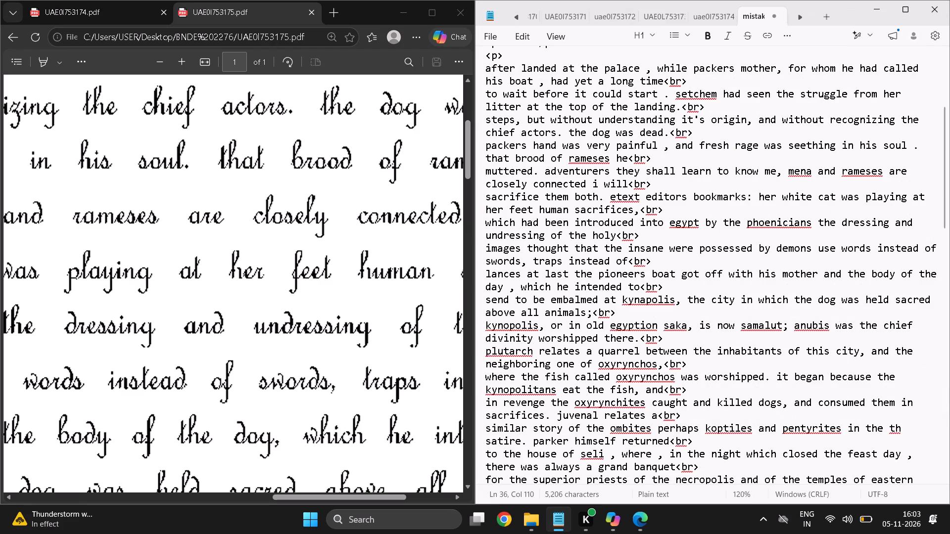
{"action": "scroll", "coordinate": [361, 392], "scroll_direction": "right", "scroll_amount": 7}
{"action": "scroll", "coordinate": [361, 392], "scroll_direction": "down", "scroll_amount": 1}
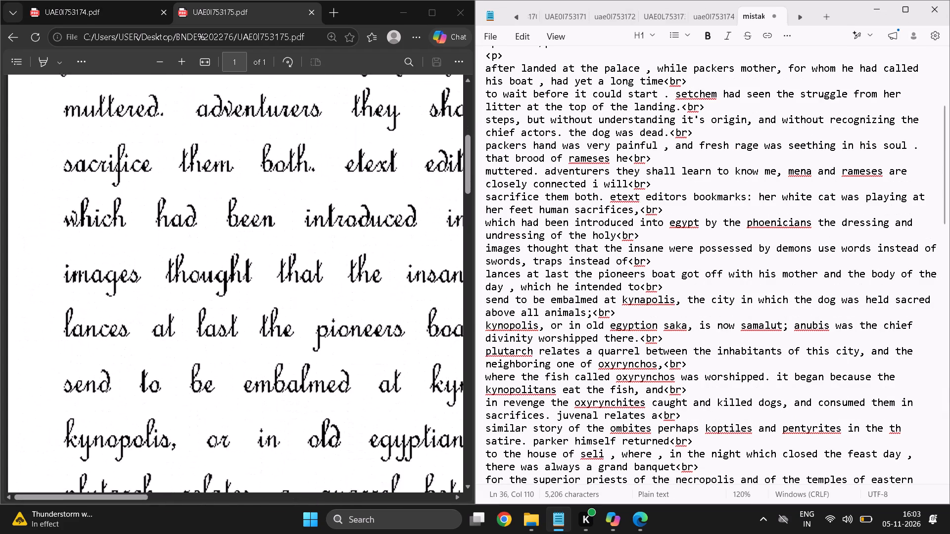
{"action": "scroll", "coordinate": [361, 392], "scroll_direction": "down", "scroll_amount": 5}
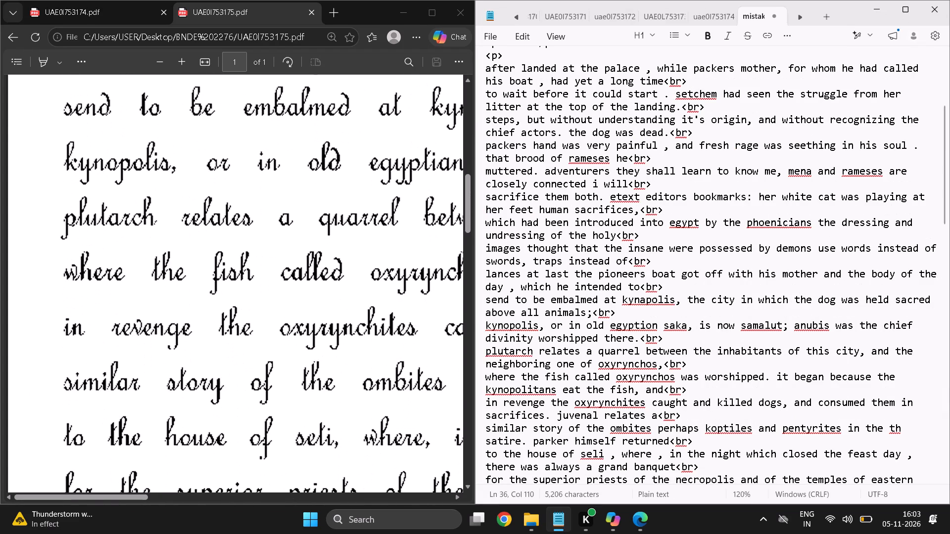
{"action": "scroll", "coordinate": [361, 392], "scroll_direction": "down", "scroll_amount": 5}
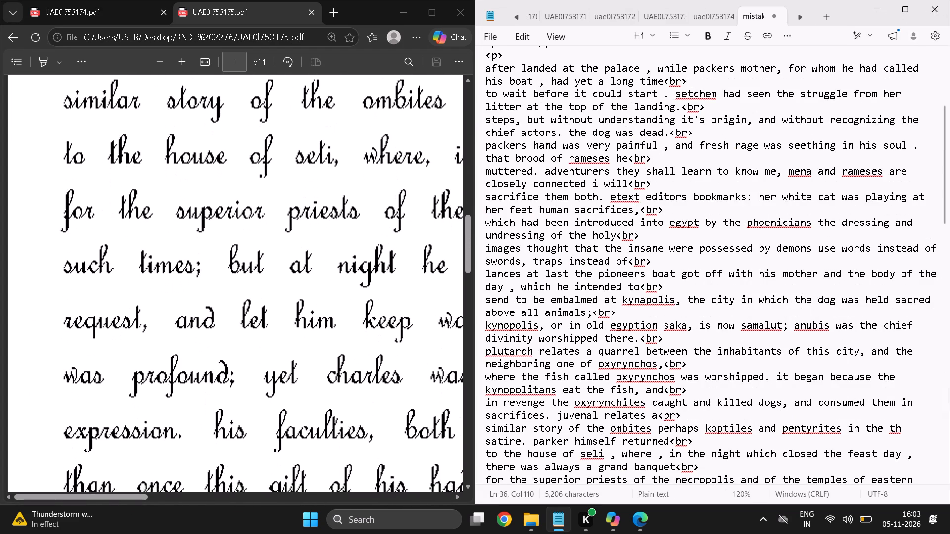
{"action": "scroll", "coordinate": [361, 392], "scroll_direction": "down", "scroll_amount": 1}
{"action": "scroll", "coordinate": [300, 378], "scroll_direction": "left", "scroll_amount": 2}
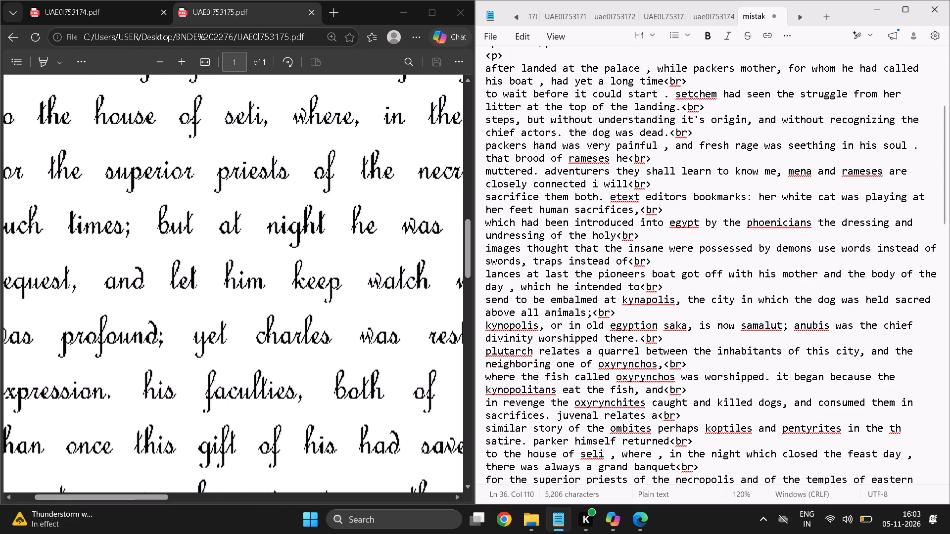
{"action": "scroll", "coordinate": [300, 378], "scroll_direction": "left", "scroll_amount": 5}
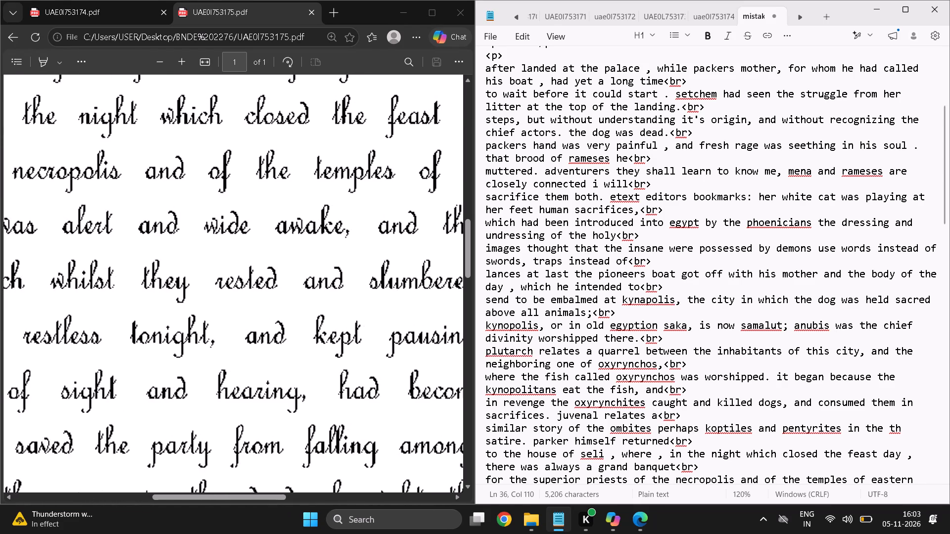
{"action": "scroll", "coordinate": [300, 378], "scroll_direction": "left", "scroll_amount": 4}
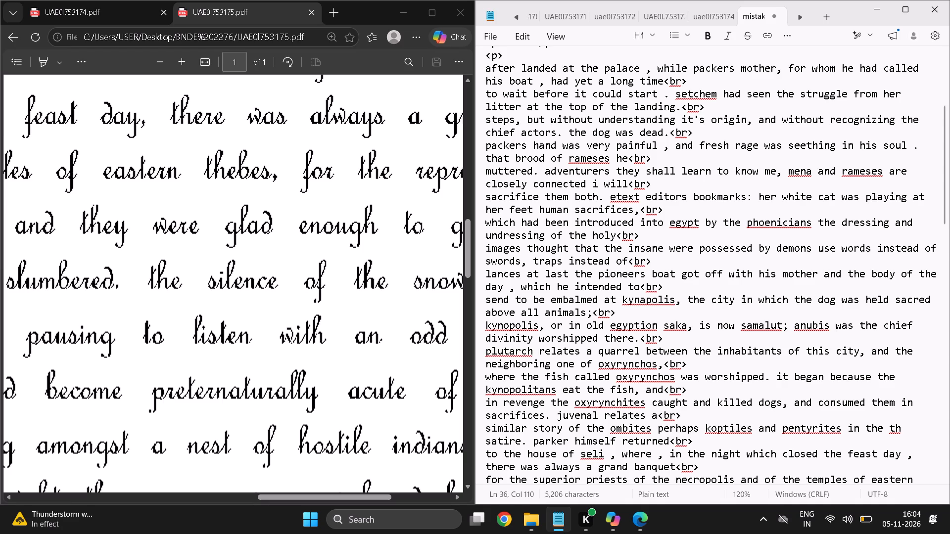
Locate the "his faculties, both of sight and hearing" line in the Notepad transcription and compare its spelling of "preternaturally" with the PDF.
{"action": "scroll", "coordinate": [697, 416], "scroll_direction": "down", "scroll_amount": 1}
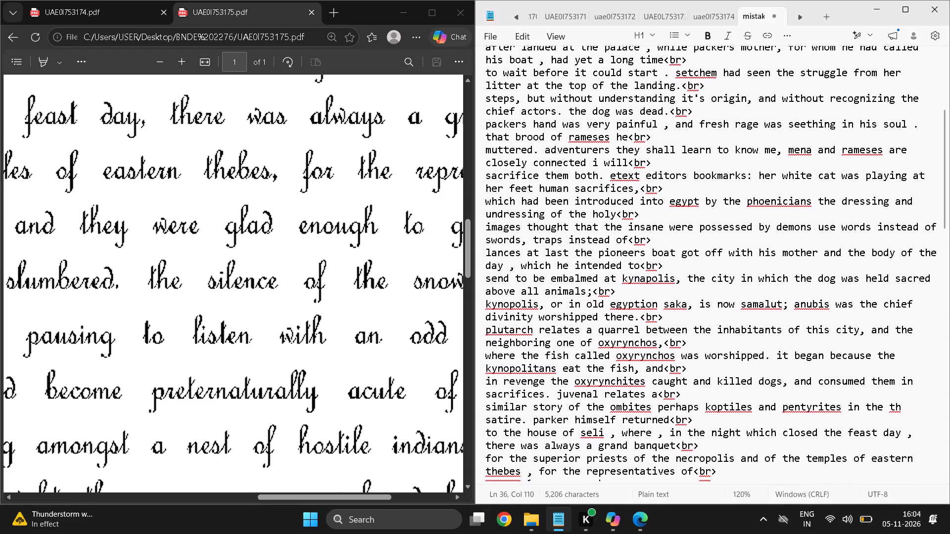
{"action": "scroll", "coordinate": [697, 416], "scroll_direction": "down", "scroll_amount": 2}
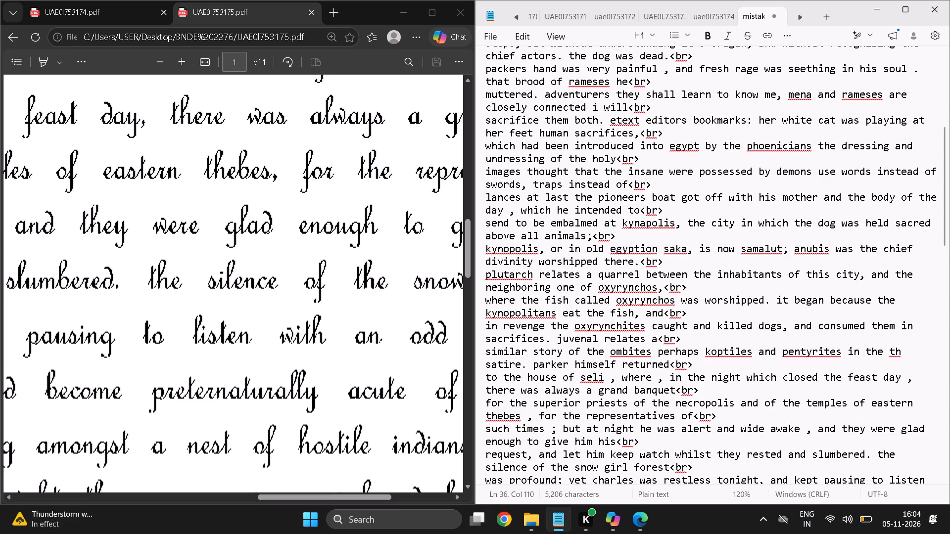
{"action": "scroll", "coordinate": [697, 416], "scroll_direction": "down", "scroll_amount": 1}
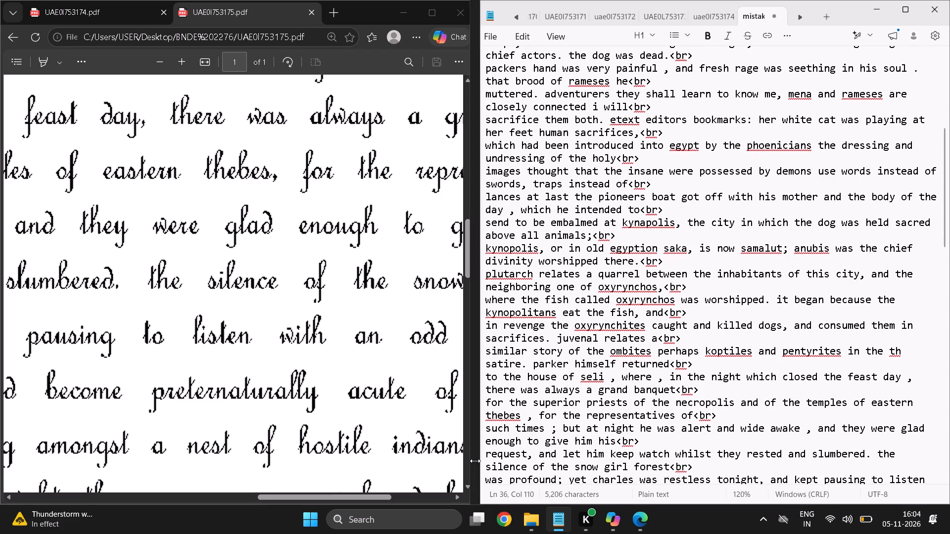
{"action": "scroll", "coordinate": [386, 422], "scroll_direction": "left", "scroll_amount": 4}
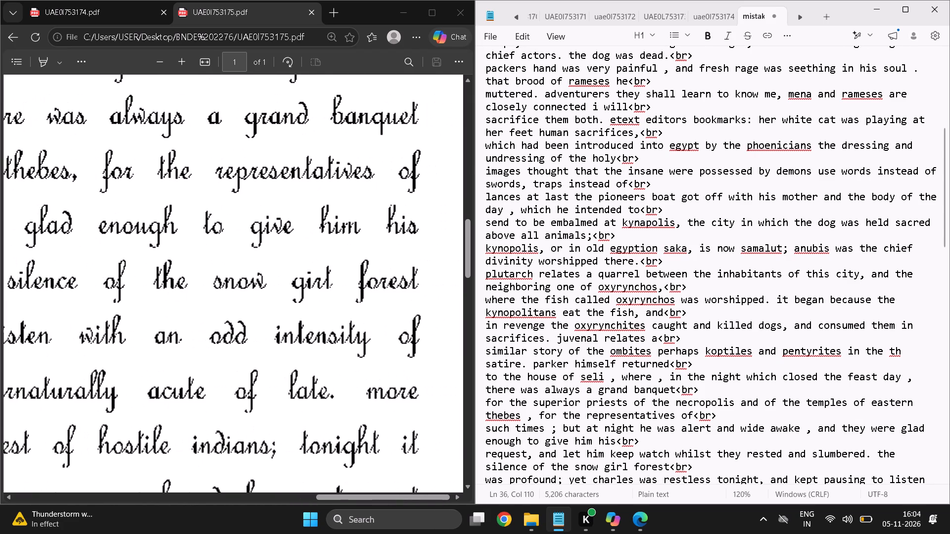
{"action": "scroll", "coordinate": [386, 422], "scroll_direction": "left", "scroll_amount": 1}
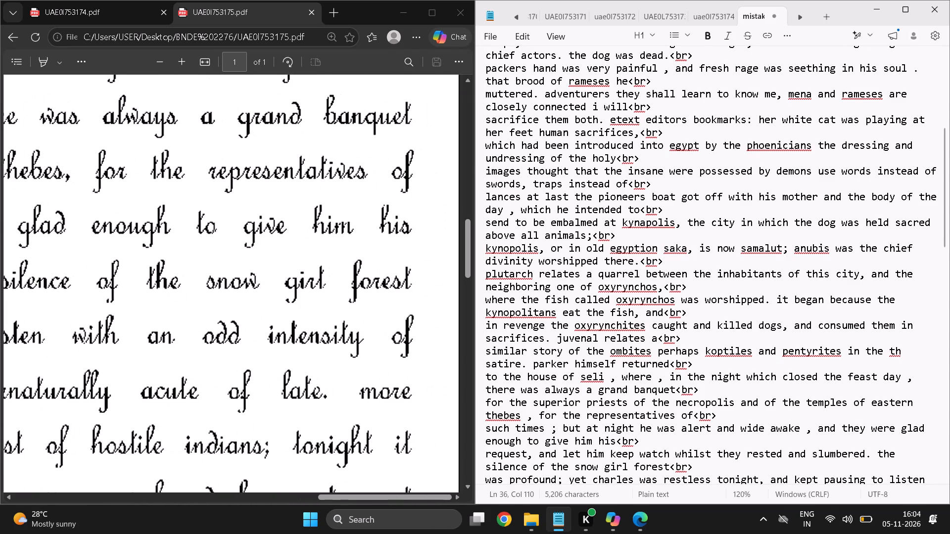
{"action": "scroll", "coordinate": [386, 422], "scroll_direction": "left", "scroll_amount": 1}
{"action": "left_click", "coordinate": [536, 459]}
{"action": "scroll", "coordinate": [536, 459], "scroll_direction": "down", "scroll_amount": 1}
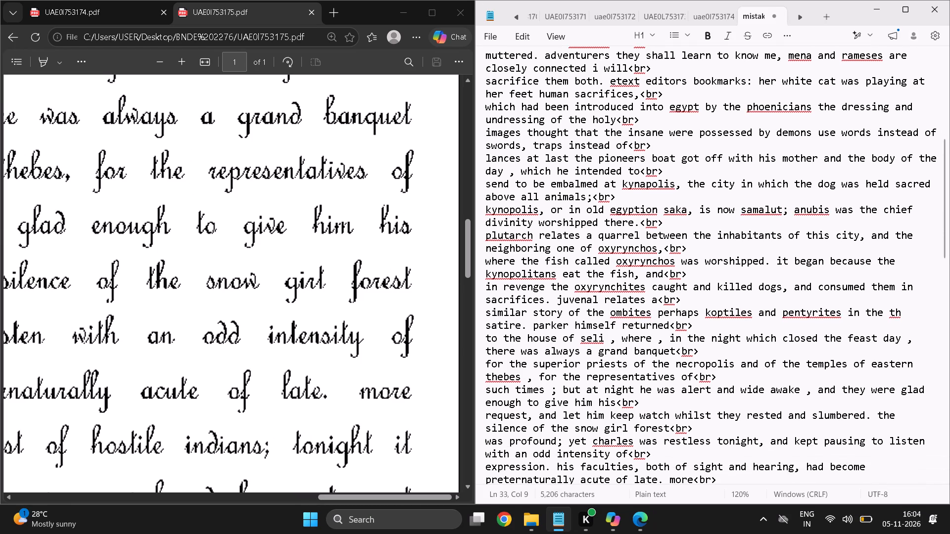
{"action": "scroll", "coordinate": [536, 459], "scroll_direction": "down", "scroll_amount": 3}
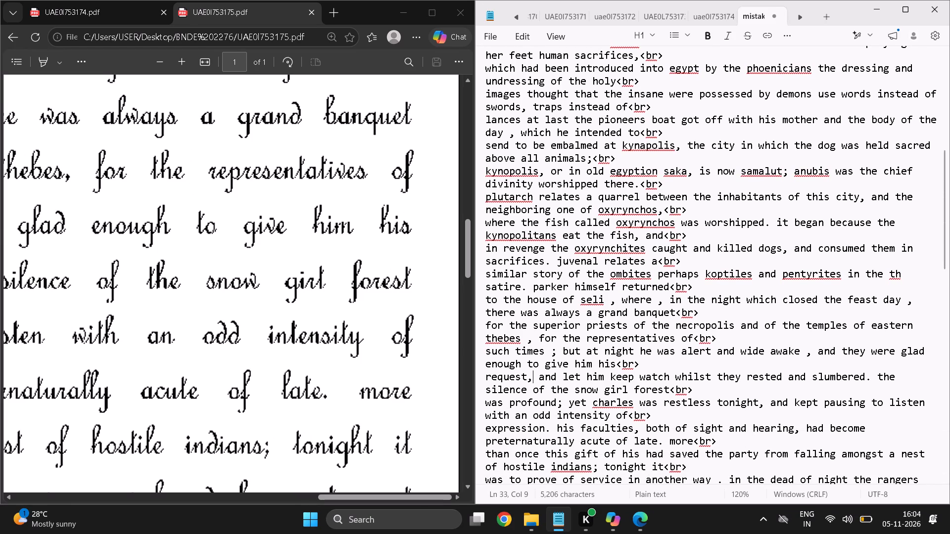
{"action": "scroll", "coordinate": [536, 459], "scroll_direction": "down", "scroll_amount": 1}
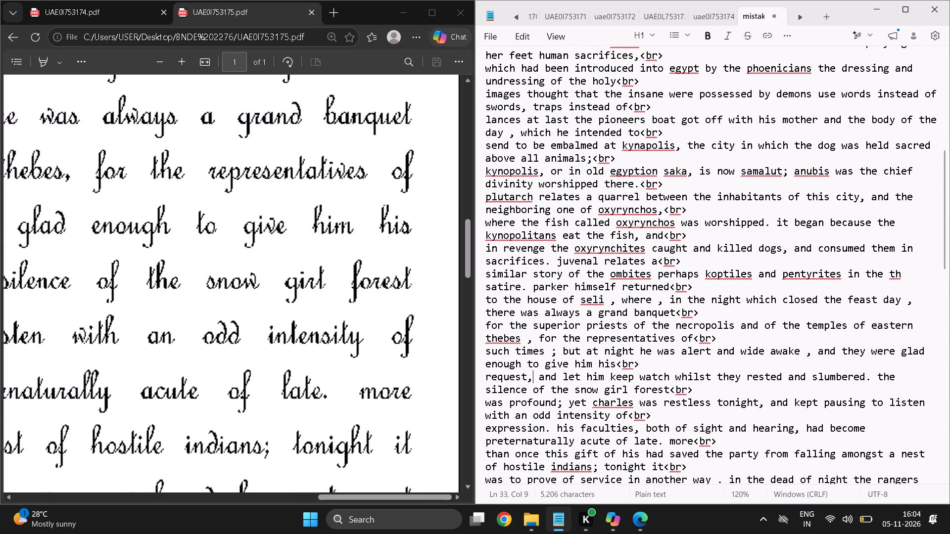
{"action": "left_click", "coordinate": [571, 442]}
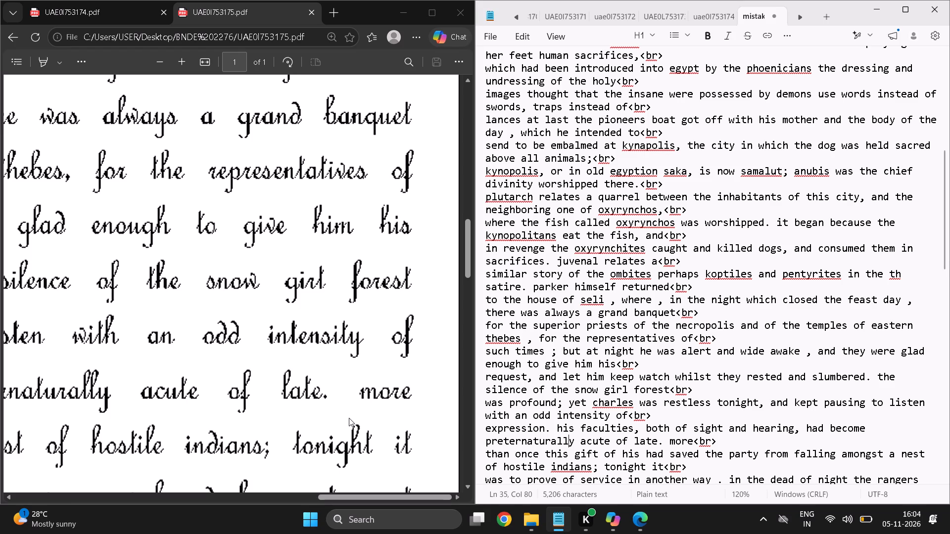
{"action": "scroll", "coordinate": [349, 418], "scroll_direction": "right", "scroll_amount": 2}
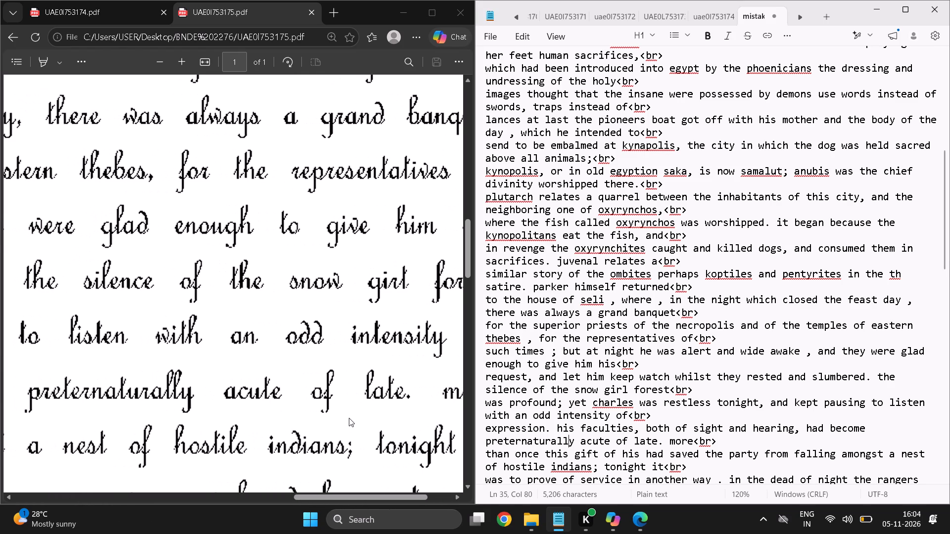
{"action": "scroll", "coordinate": [349, 418], "scroll_direction": "right", "scroll_amount": 1}
Check the word noted as "lide" against the PDF's "themselves to the ebbing" line and correct it to "tide" in the transcription.
{"action": "scroll", "coordinate": [722, 137], "scroll_direction": "up", "scroll_amount": 11}
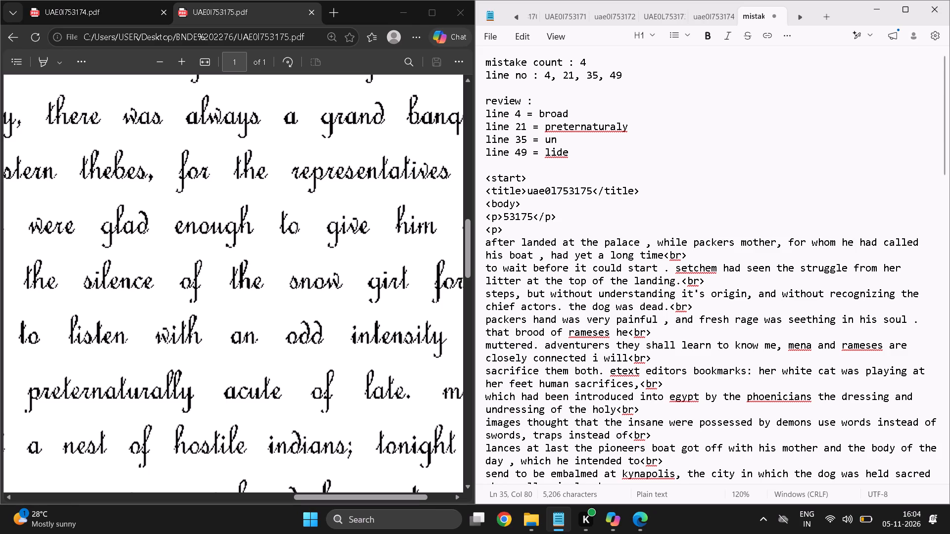
{"action": "scroll", "coordinate": [638, 356], "scroll_direction": "down", "scroll_amount": 16}
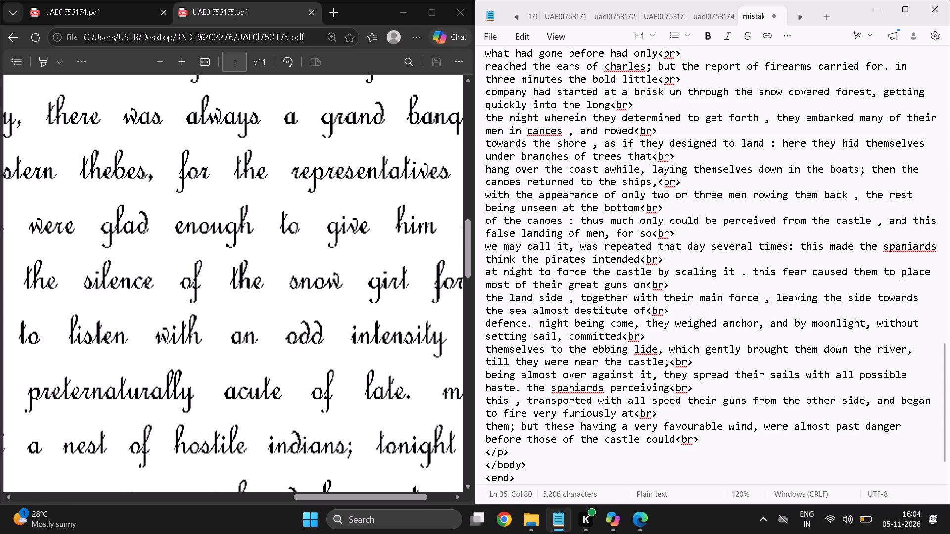
{"action": "scroll", "coordinate": [342, 317], "scroll_direction": "right", "scroll_amount": 5}
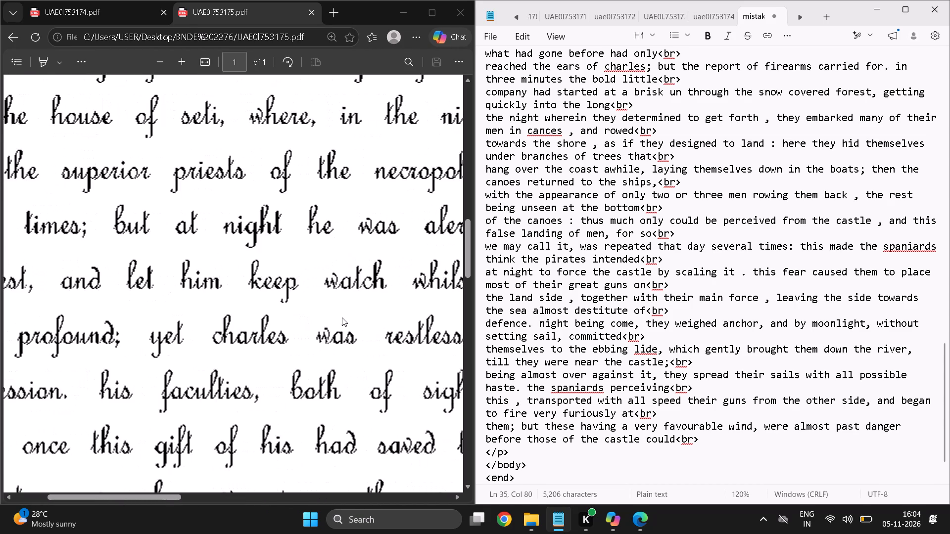
{"action": "scroll", "coordinate": [342, 317], "scroll_direction": "right", "scroll_amount": 1}
{"action": "scroll", "coordinate": [342, 317], "scroll_direction": "down", "scroll_amount": 9}
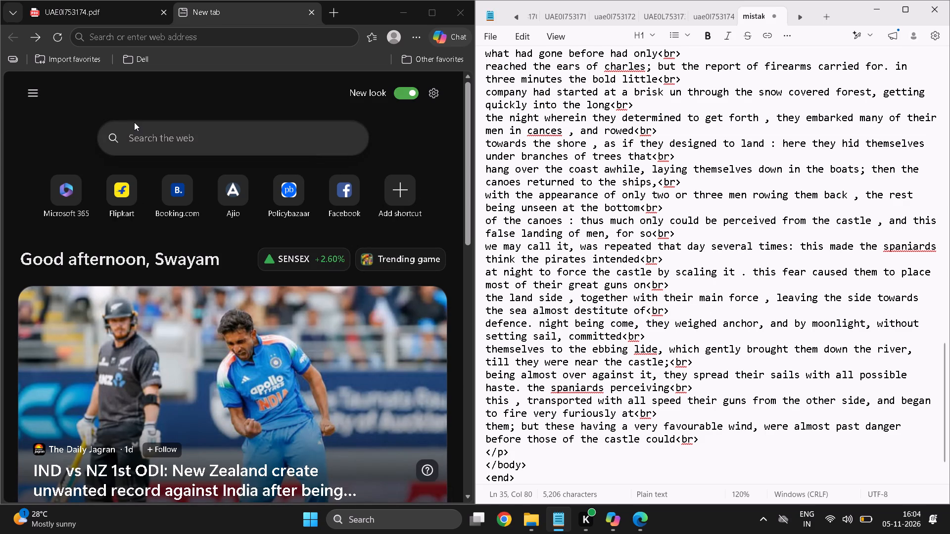
{"action": "left_click", "coordinate": [35, 44]}
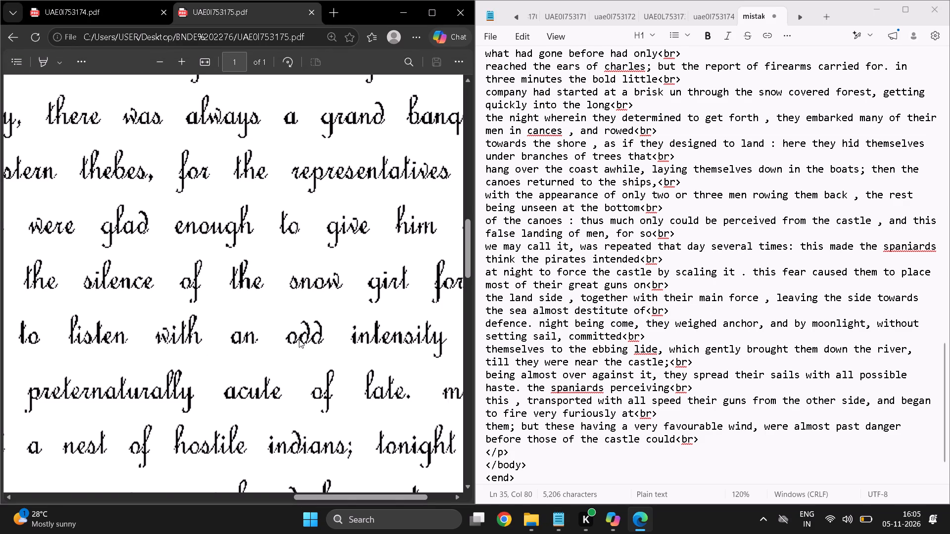
{"action": "scroll", "coordinate": [299, 339], "scroll_direction": "right", "scroll_amount": 5}
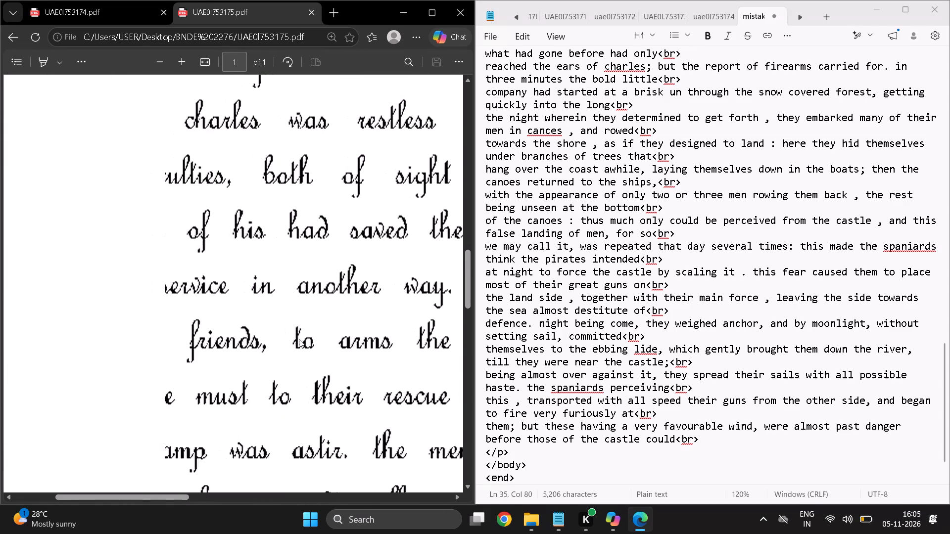
{"action": "scroll", "coordinate": [299, 339], "scroll_direction": "down", "scroll_amount": 5}
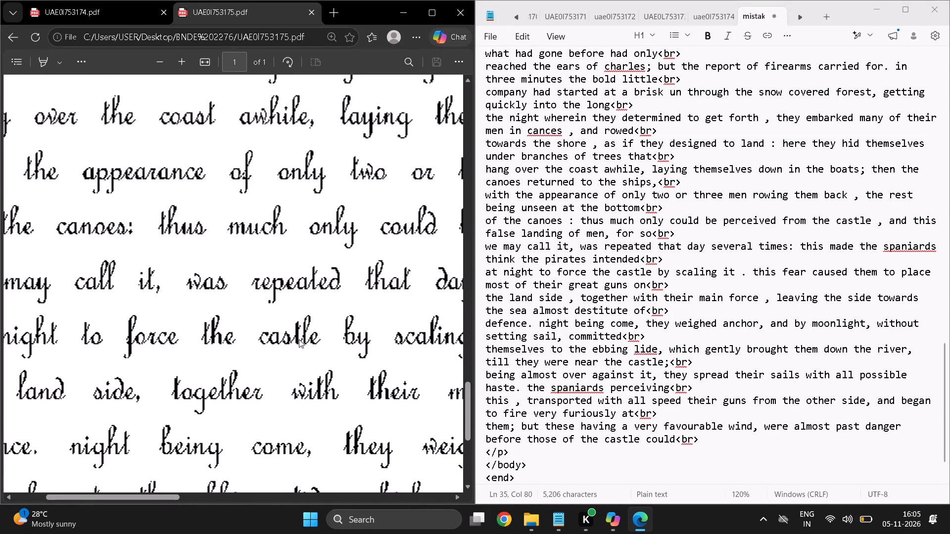
{"action": "scroll", "coordinate": [299, 339], "scroll_direction": "down", "scroll_amount": 2}
{"action": "scroll", "coordinate": [299, 339], "scroll_direction": "right", "scroll_amount": 2}
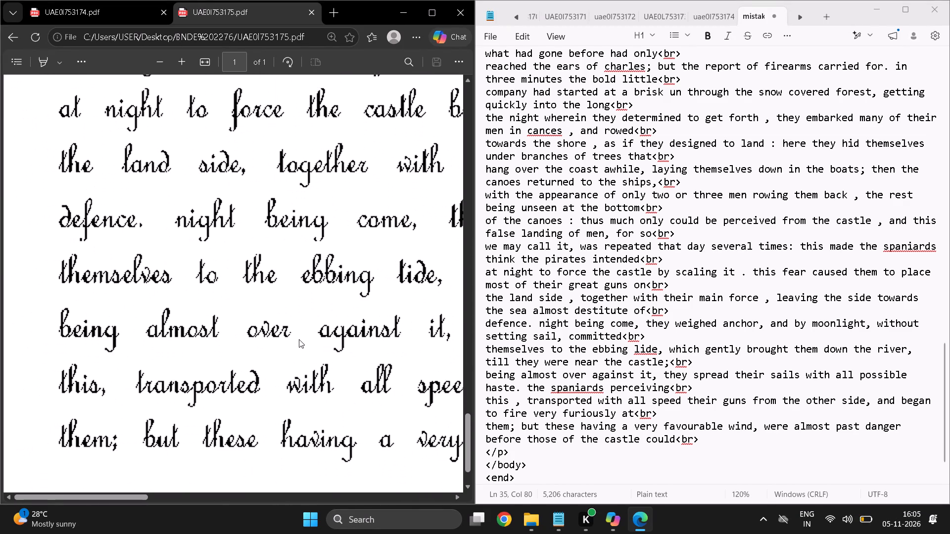
{"action": "scroll", "coordinate": [371, 324], "scroll_direction": "left", "scroll_amount": 1}
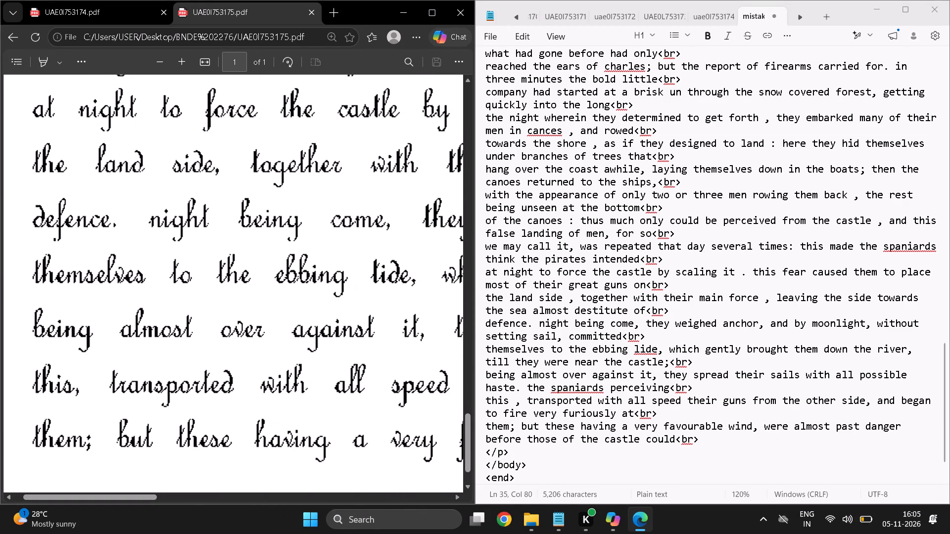
{"action": "left_click", "coordinate": [640, 346]}
{"action": "key", "text": "BackSpace"}
{"action": "key", "text": "t"}
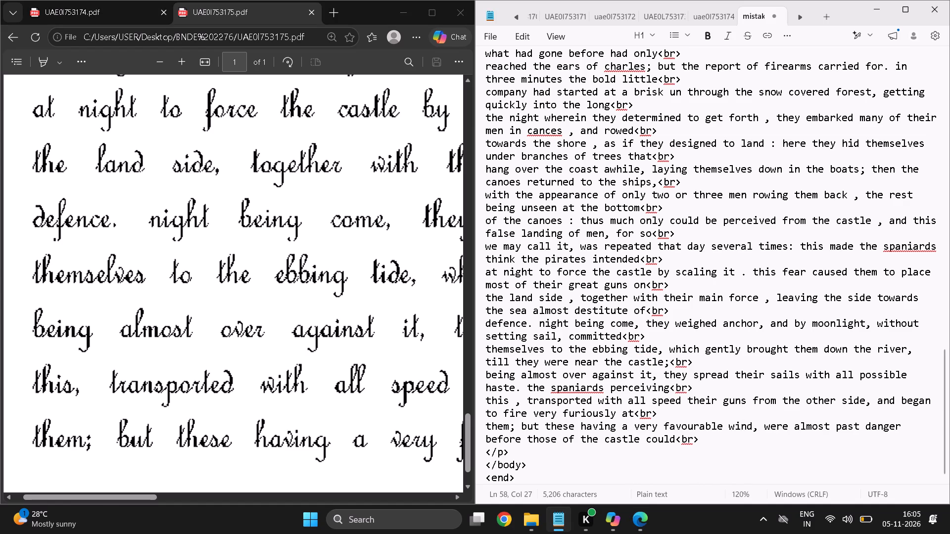
Locate the word noted in the review list as "un" in the "company had started at a brisk" line of the transcription.
{"action": "scroll", "coordinate": [692, 191], "scroll_direction": "up", "scroll_amount": 7}
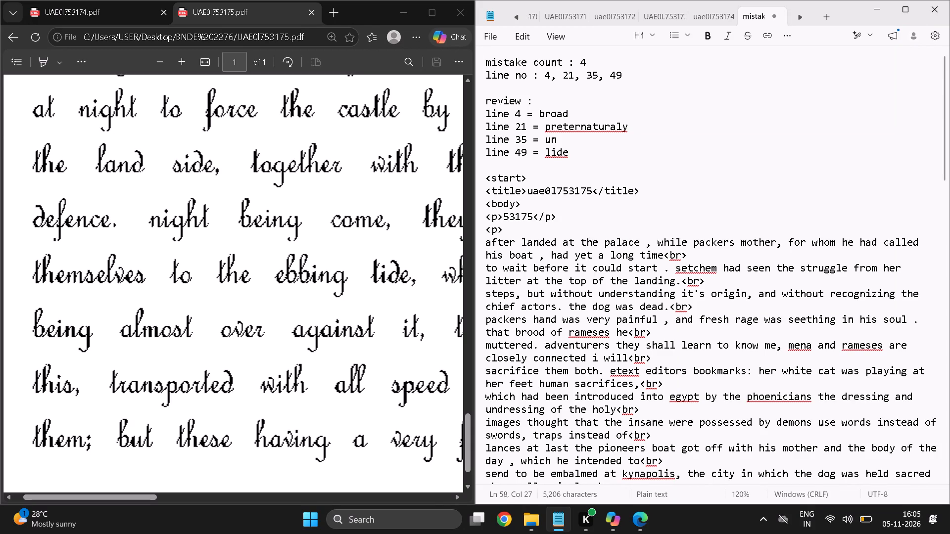
{"action": "scroll", "coordinate": [707, 215], "scroll_direction": "down", "scroll_amount": 1}
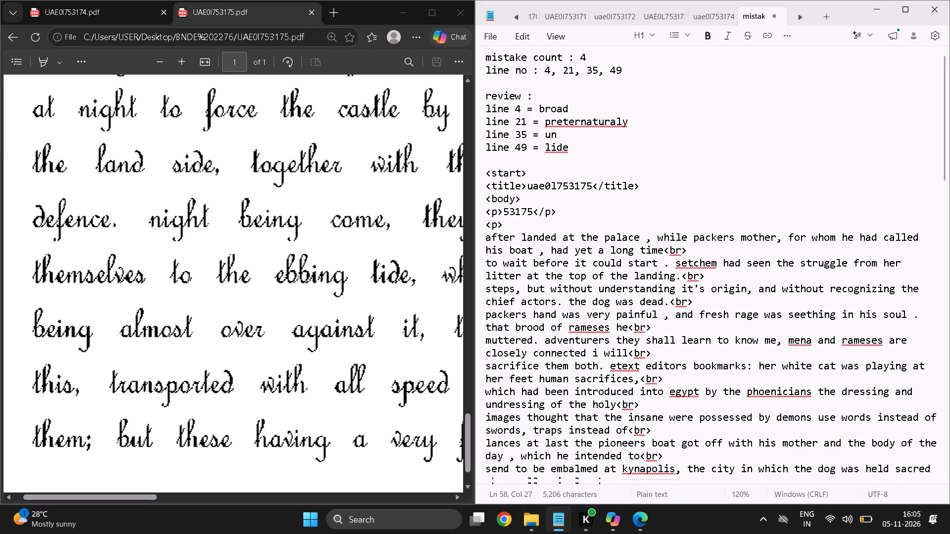
{"action": "scroll", "coordinate": [707, 215], "scroll_direction": "down", "scroll_amount": 2}
{"action": "scroll", "coordinate": [707, 215], "scroll_direction": "up", "scroll_amount": 9}
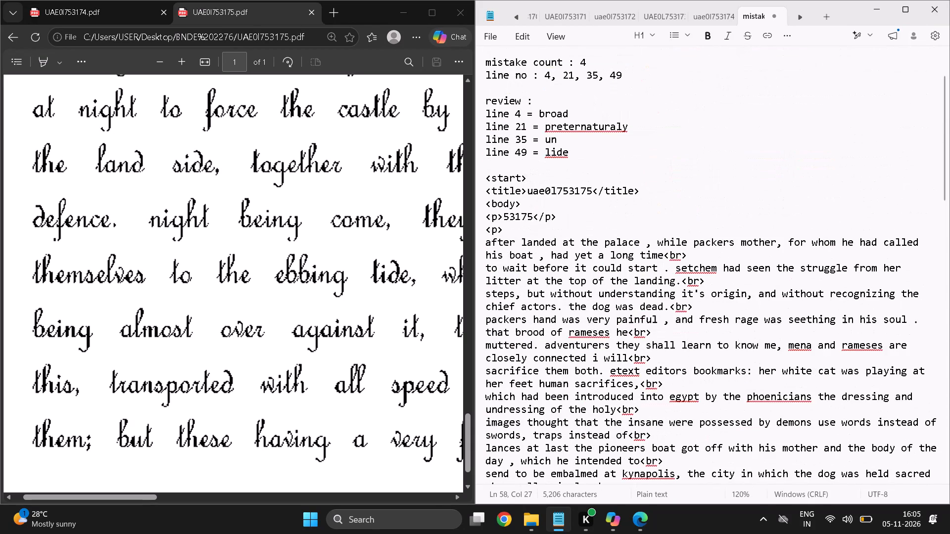
{"action": "scroll", "coordinate": [707, 215], "scroll_direction": "down", "scroll_amount": 3}
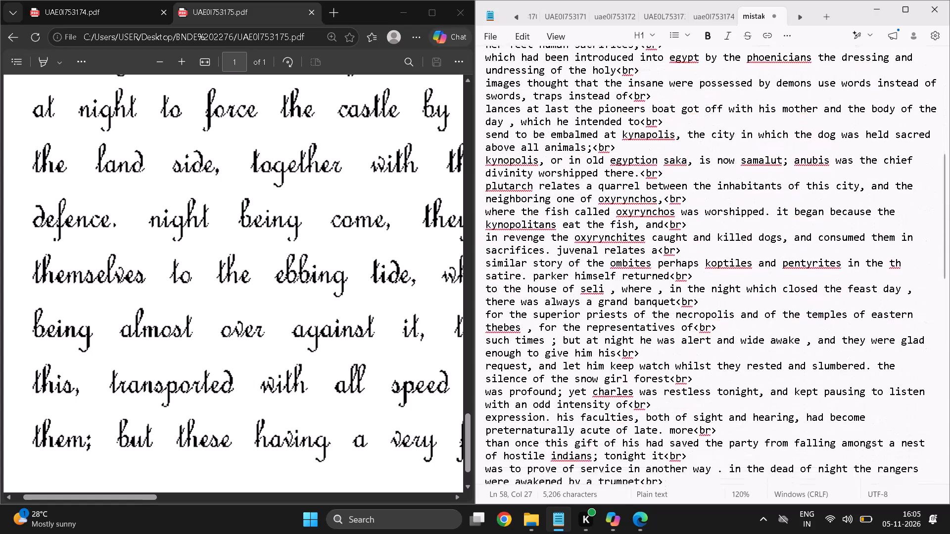
{"action": "scroll", "coordinate": [707, 215], "scroll_direction": "down", "scroll_amount": 1}
{"action": "left_click", "coordinate": [688, 309]}
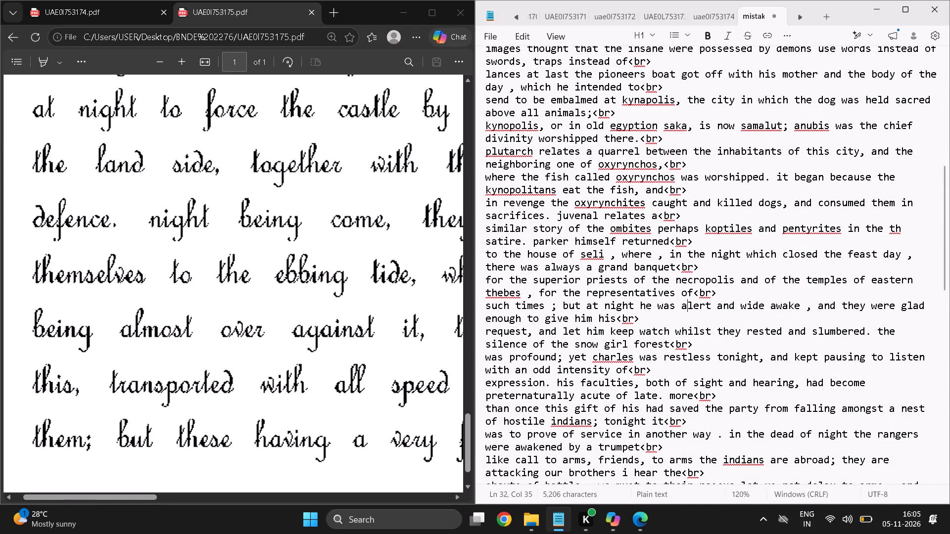
{"action": "scroll", "coordinate": [690, 351], "scroll_direction": "down", "scroll_amount": 1}
{"action": "left_click", "coordinate": [689, 369]}
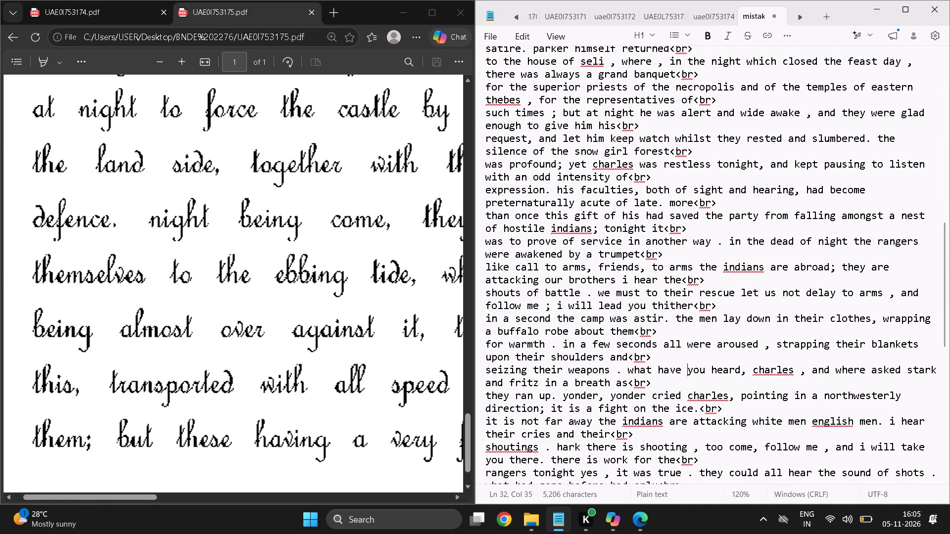
{"action": "scroll", "coordinate": [689, 369], "scroll_direction": "down", "scroll_amount": 1}
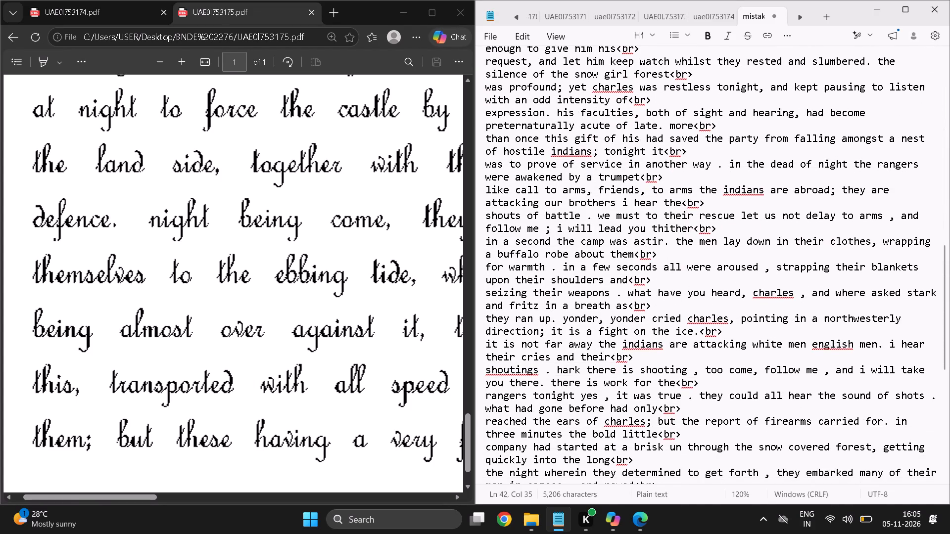
{"action": "left_click", "coordinate": [700, 401]}
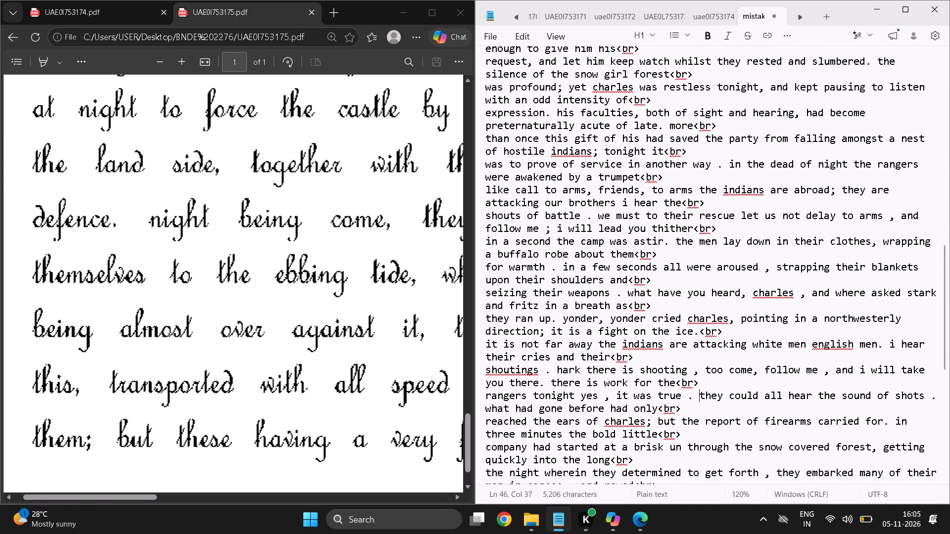
{"action": "scroll", "coordinate": [700, 431], "scroll_direction": "down", "scroll_amount": 1}
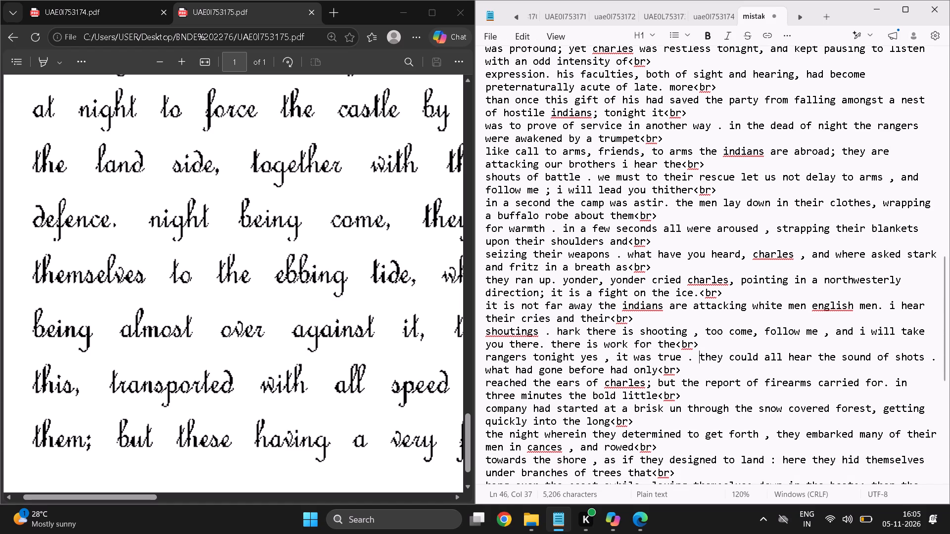
{"action": "left_click", "coordinate": [679, 414]}
Check "un" against the PDF's "company had started at a brisk" line and correct it to "run" in the transcription.
{"action": "scroll", "coordinate": [195, 382], "scroll_direction": "right", "scroll_amount": 3}
{"action": "scroll", "coordinate": [195, 382], "scroll_direction": "up", "scroll_amount": 2}
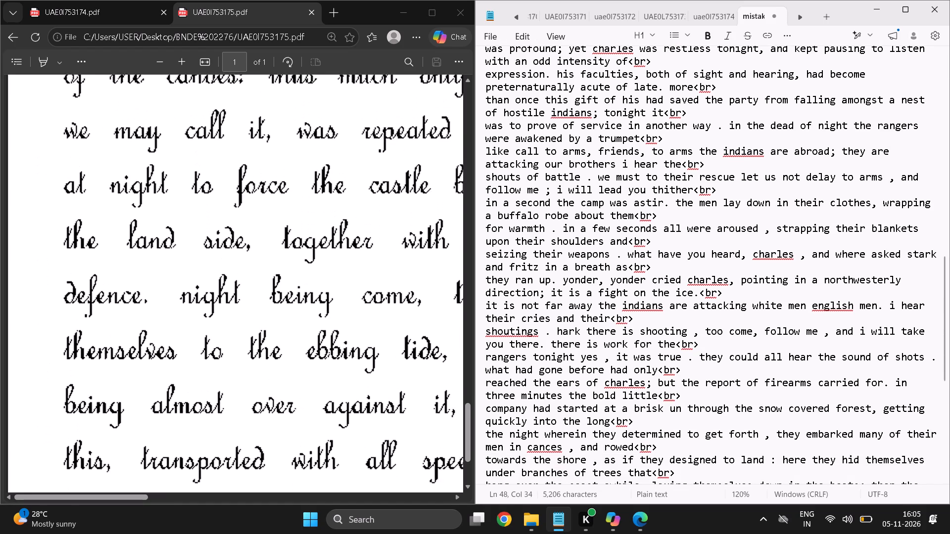
{"action": "scroll", "coordinate": [195, 382], "scroll_direction": "up", "scroll_amount": 4}
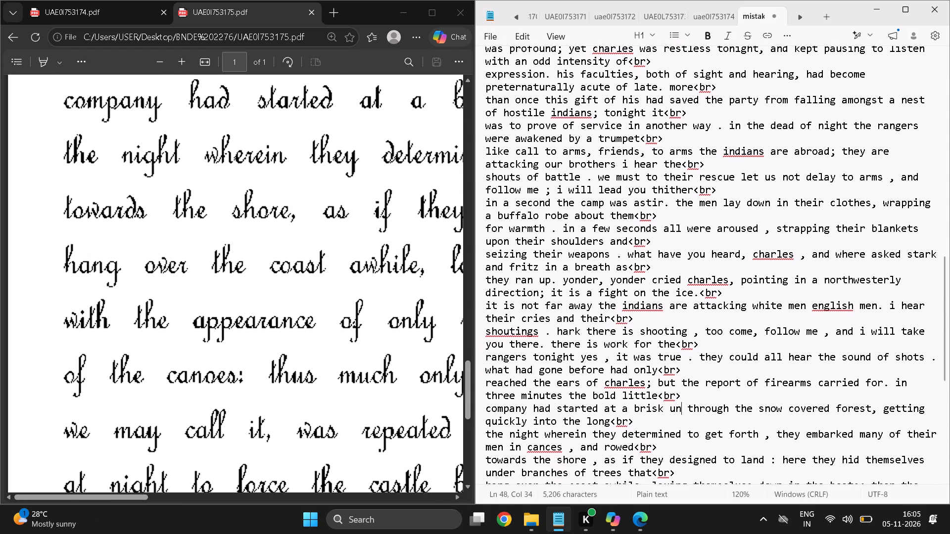
{"action": "scroll", "coordinate": [195, 382], "scroll_direction": "up", "scroll_amount": 1}
{"action": "scroll", "coordinate": [106, 312], "scroll_direction": "left", "scroll_amount": 2}
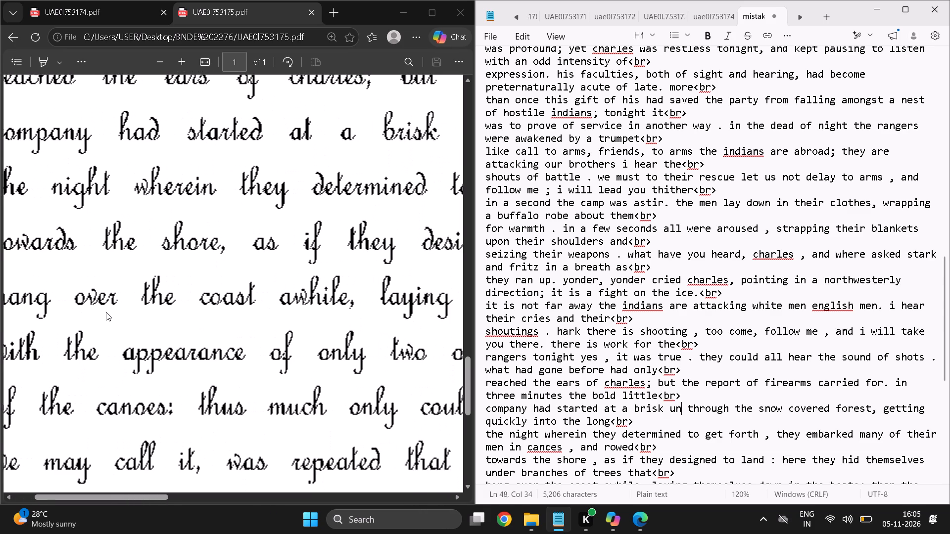
{"action": "scroll", "coordinate": [106, 312], "scroll_direction": "left", "scroll_amount": 3}
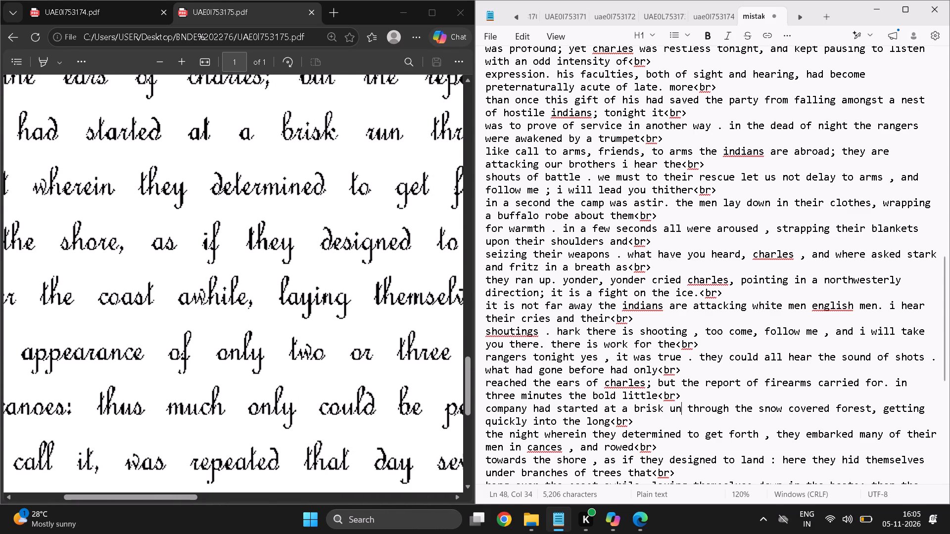
{"action": "left_click", "coordinate": [668, 408]}
{"action": "key", "text": "r"}
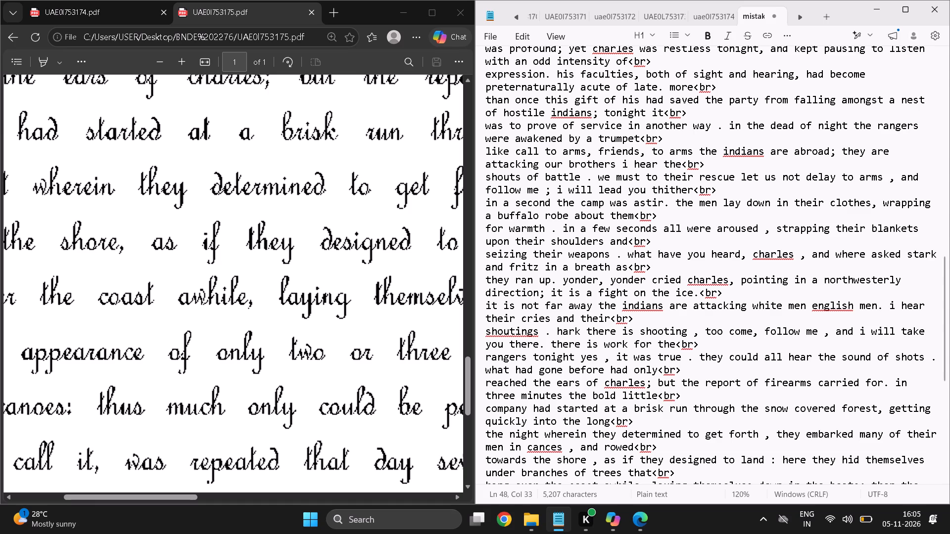
Show the transcription full screen and copy the title text "uae0l753175" from its title tag.
{"action": "left_click", "coordinate": [904, 17]}
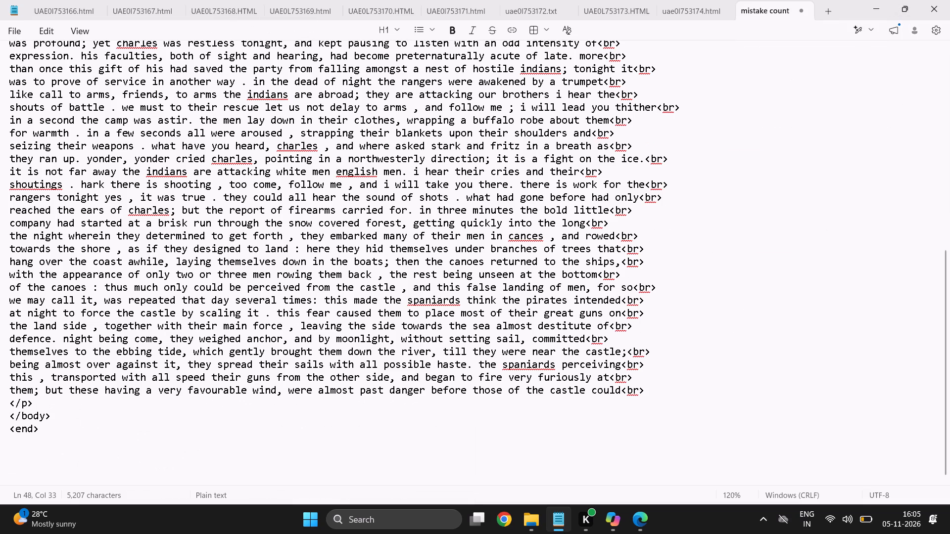
{"action": "scroll", "coordinate": [573, 222], "scroll_direction": "up", "scroll_amount": 5}
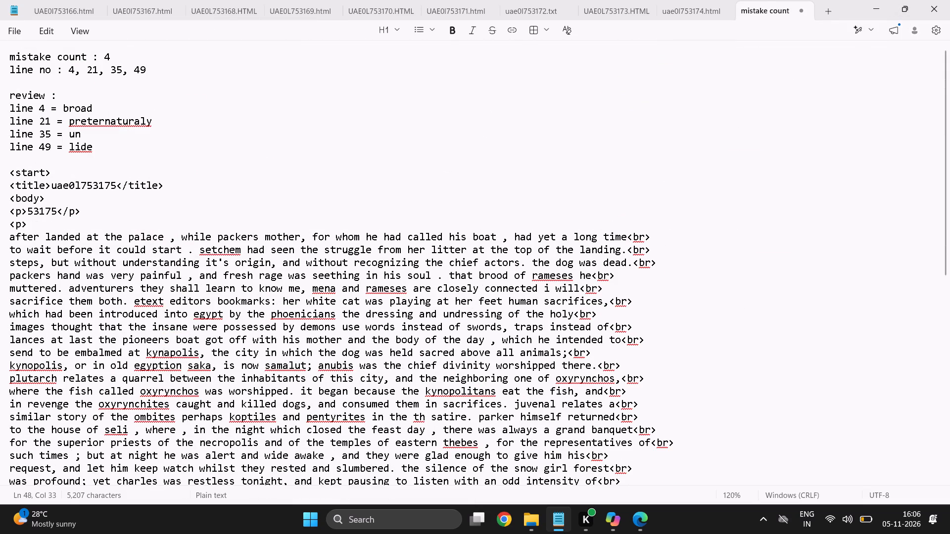
{"action": "left_click_drag", "start_coordinate": [113, 183], "coordinate": [105, 183]}
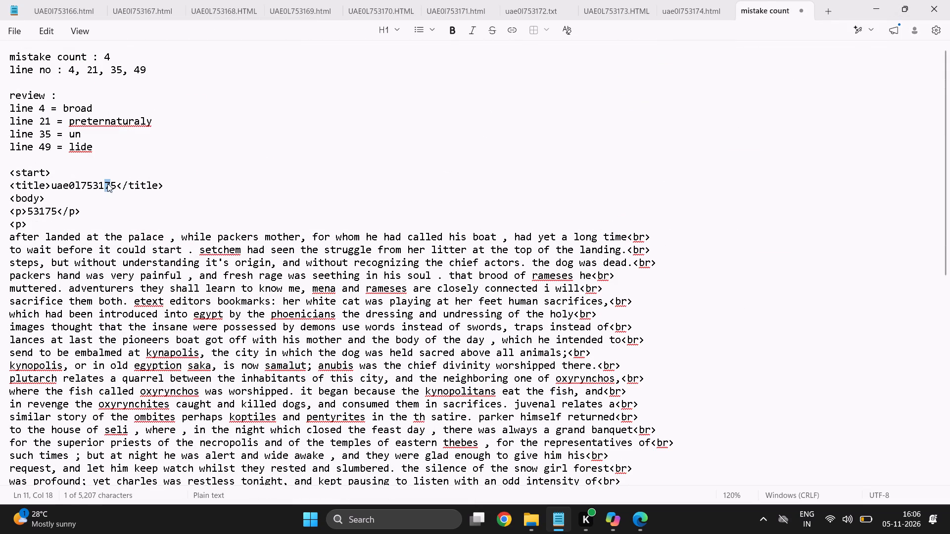
{"action": "left_click_drag", "start_coordinate": [114, 183], "coordinate": [75, 185]}
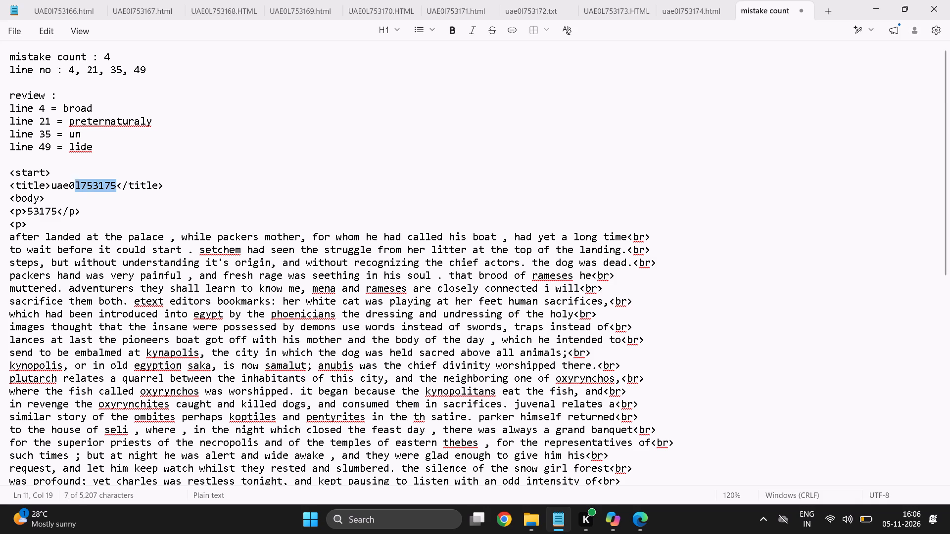
{"action": "left_click_drag", "start_coordinate": [75, 185], "coordinate": [52, 189]}
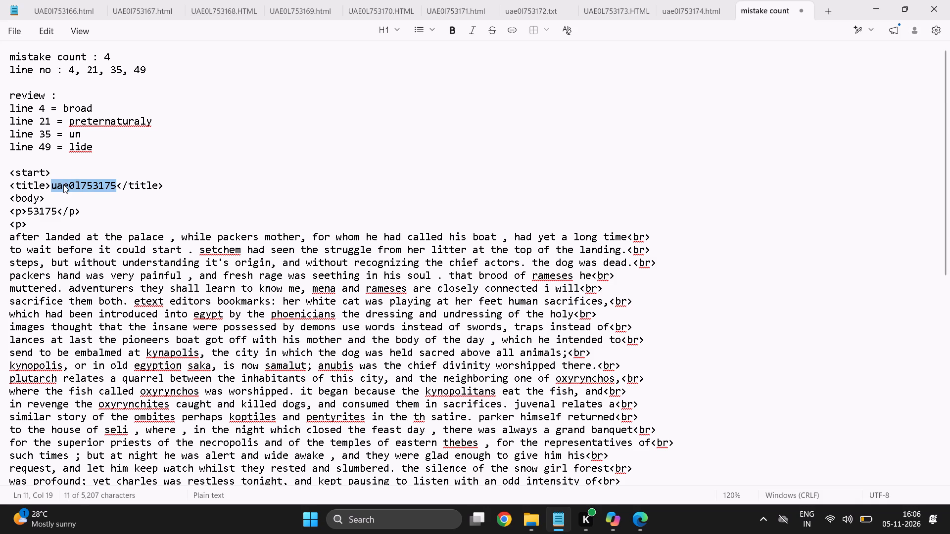
{"action": "right_click", "coordinate": [63, 184]}
{"action": "left_click", "coordinate": [118, 194]}
Delete the mistake count, line numbers and review list above the <start> tag so the file begins with <start>.
{"action": "left_click", "coordinate": [16, 163]}
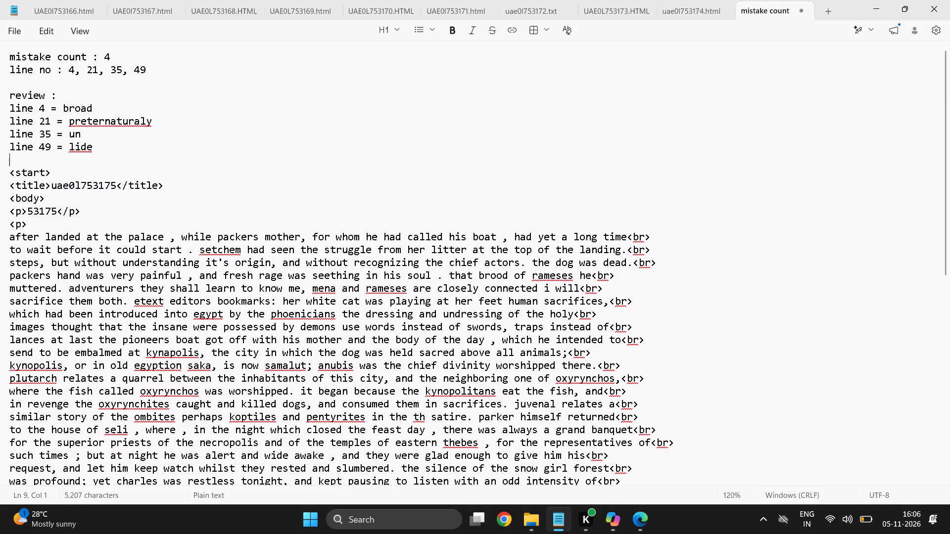
{"action": "key", "text": "BackSpace"}
{"action": "key", "text": "BackSpace"}
{"action": "key", "text": "BackSpace"}
{"action": "key", "text": "BackSpace"}
{"action": "key", "text": "BackSpace"}
{"action": "key", "text": "BackSpace"}
{"action": "key", "text": "BackSpace"}
{"action": "key", "text": "BackSpace"}
{"action": "key", "text": "BackSpace"}
{"action": "key", "text": "BackSpace"}
{"action": "key", "text": "BackSpace"}
{"action": "key", "text": "BackSpace"}
{"action": "key", "text": "BackSpace"}
{"action": "key", "text": "BackSpace"}
{"action": "key", "text": "BackSpace"}
{"action": "key", "text": "BackSpace"}
{"action": "key", "text": "BackSpace"}
{"action": "key", "text": "BackSpace"}
{"action": "key", "text": "BackSpace"}
{"action": "key", "text": "BackSpace"}
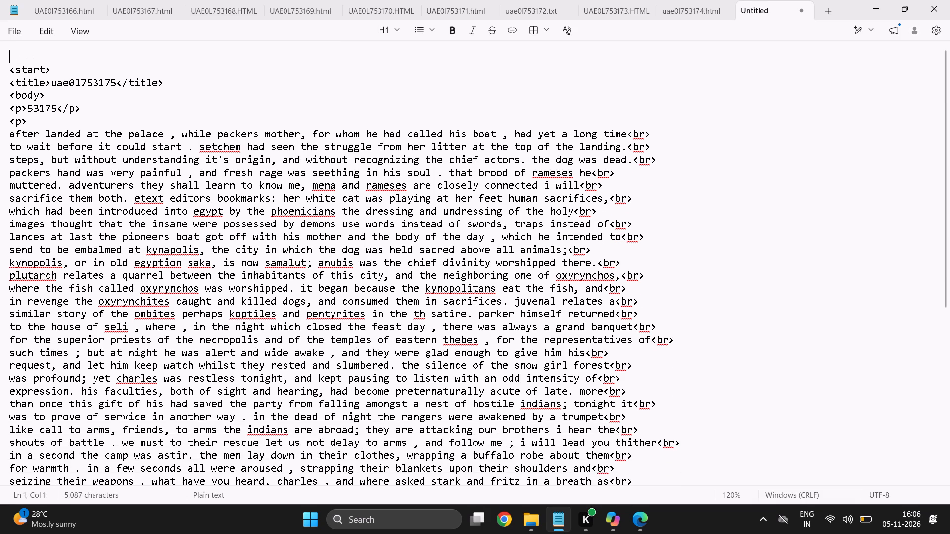
{"action": "key", "text": "Down"}
{"action": "key", "text": "BackSpace"}
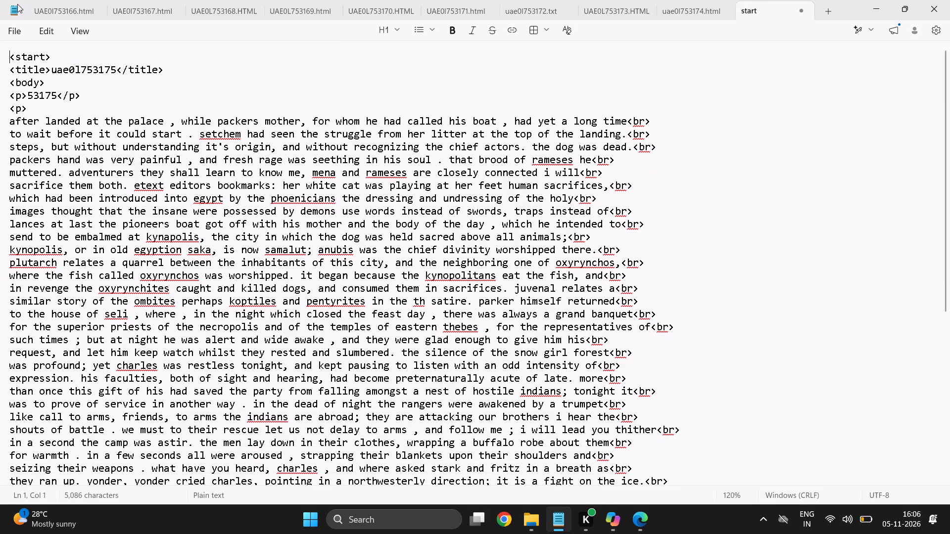
Save the transcription as a text document in the 3-11-26 folder, using the copied title uae0l753175 as its name.
{"action": "left_click", "coordinate": [14, 25]}
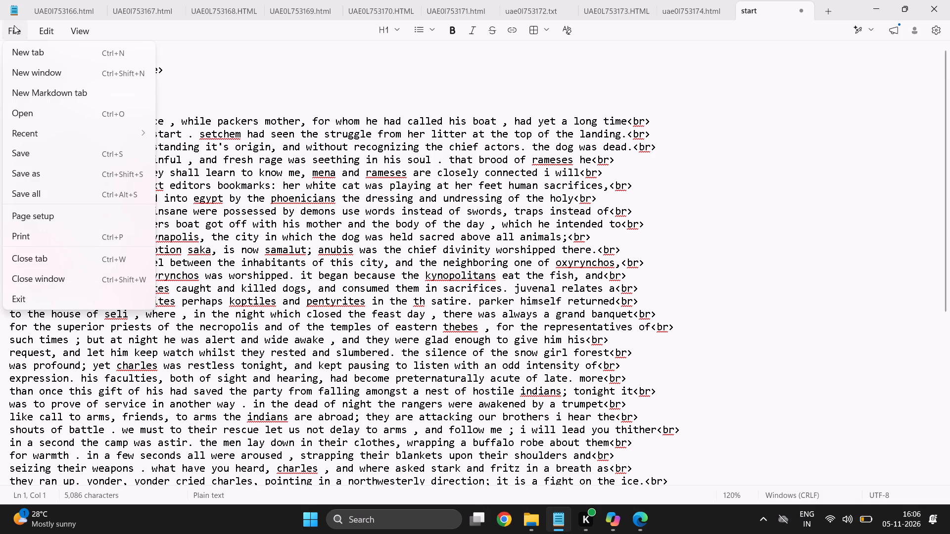
{"action": "left_click", "coordinate": [62, 169]}
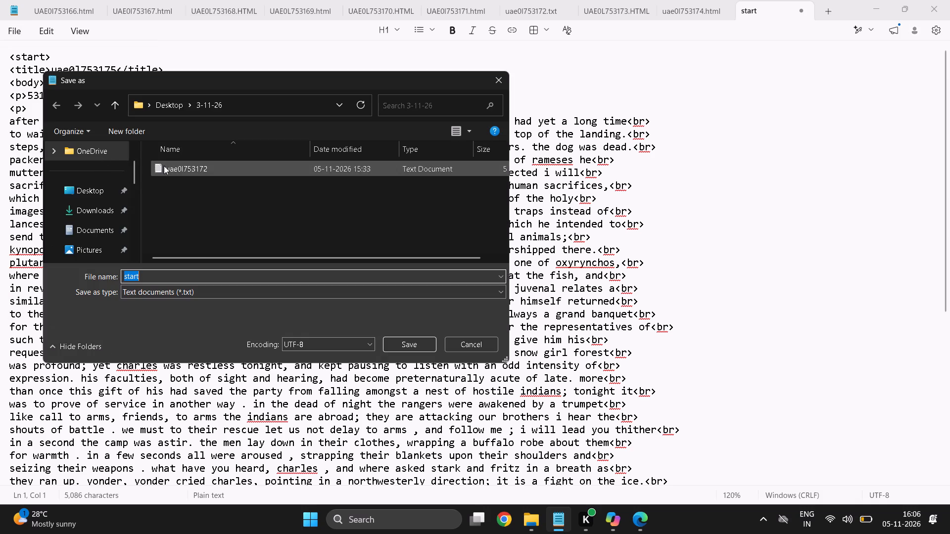
{"action": "key", "text": "BackSpace"}
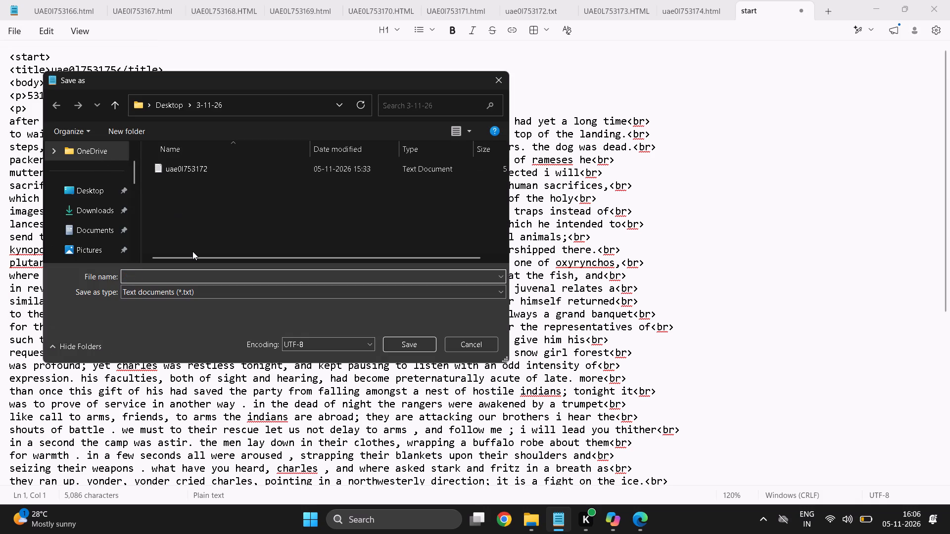
{"action": "key", "text": "ctrl+v"}
{"action": "left_click", "coordinate": [403, 342]}
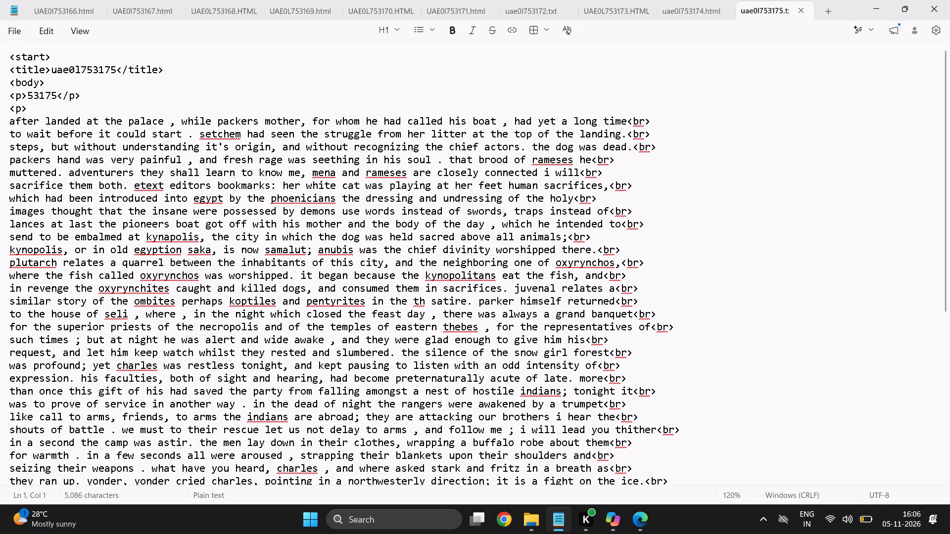
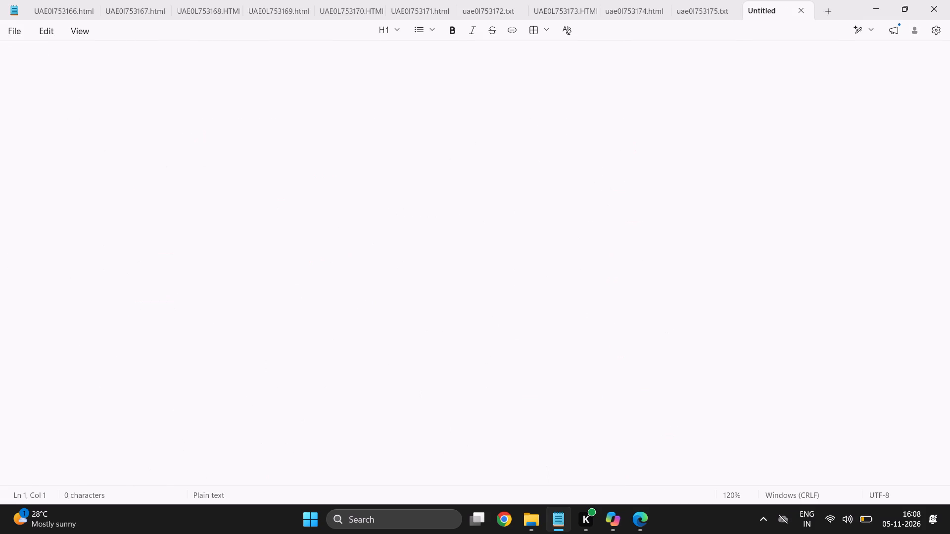
{"action": "right_click", "coordinate": [656, 170]}
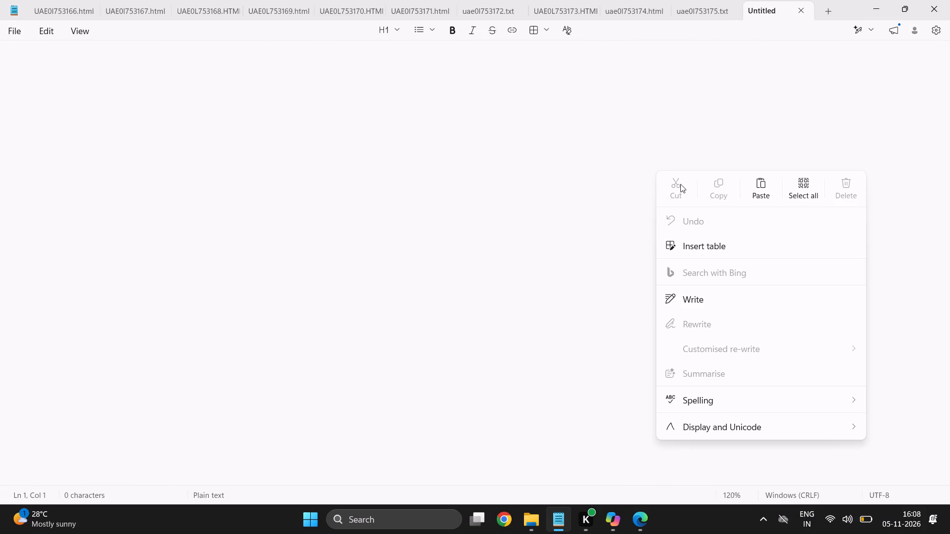
{"action": "left_click", "coordinate": [755, 187]}
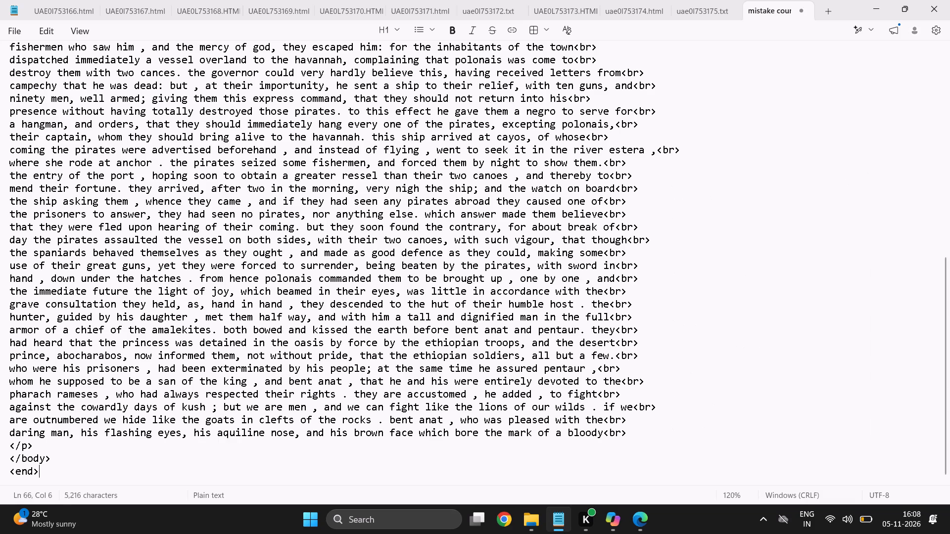
{"action": "scroll", "coordinate": [755, 187], "scroll_direction": "up", "scroll_amount": 9}
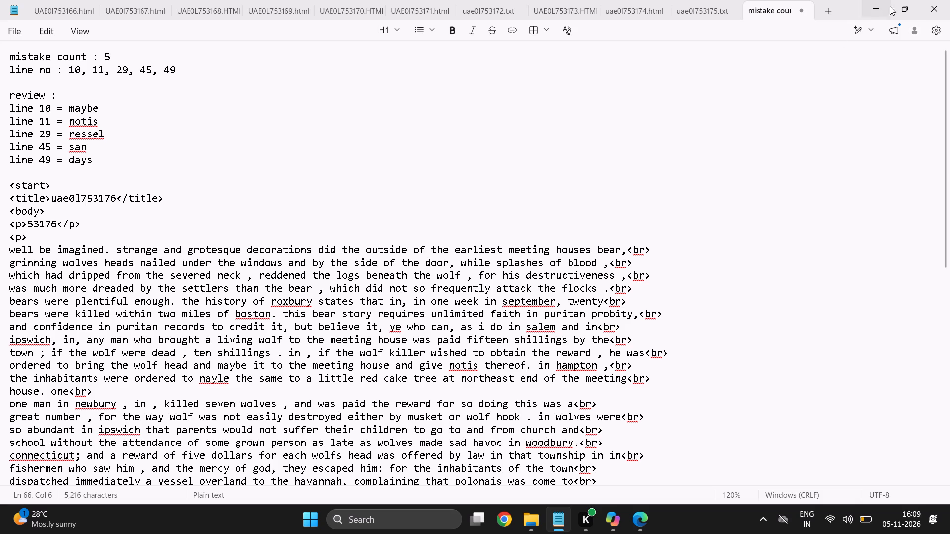
Arrange Notepad side by side with the BNDE 2276 folder and open the PDF UAE0l753176 beside the transcription.
{"action": "left_click", "coordinate": [870, 89]}
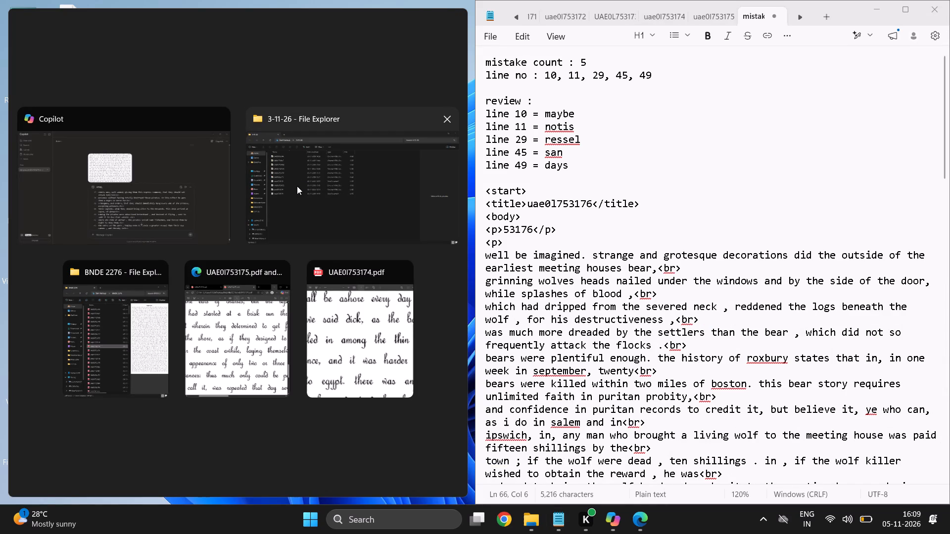
{"action": "left_click", "coordinate": [124, 318]}
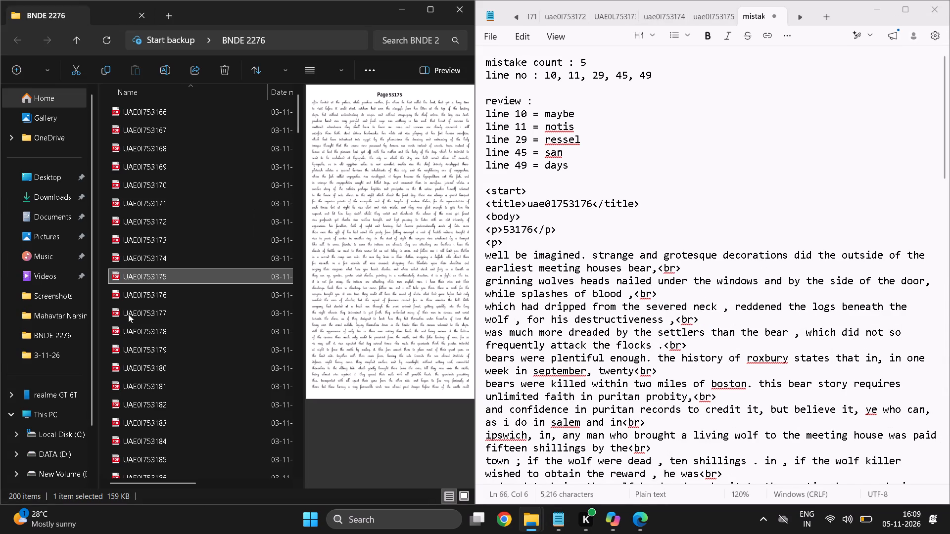
{"action": "double_click", "coordinate": [153, 295]}
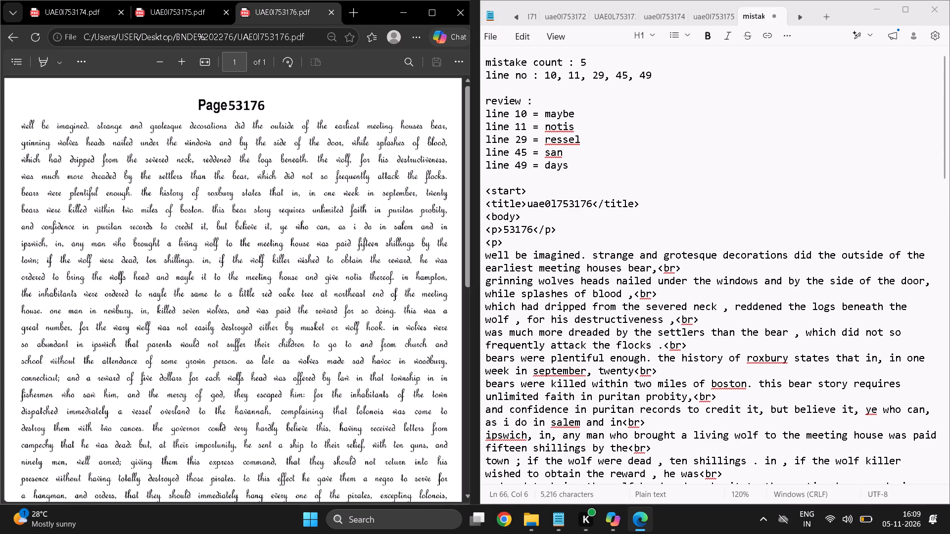
Compare the opening lines with the PDF and replace "maybe" with "nayle" in the line "ordered to bring the wolf head".
{"action": "scroll", "coordinate": [669, 390], "scroll_direction": "down", "scroll_amount": 1}
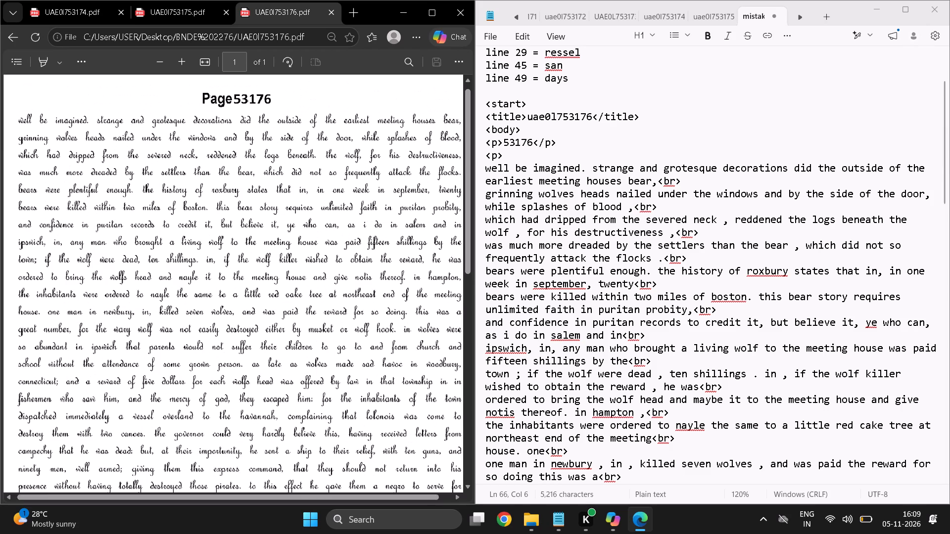
{"action": "scroll", "coordinate": [234, 301], "scroll_direction": "left", "scroll_amount": 1}
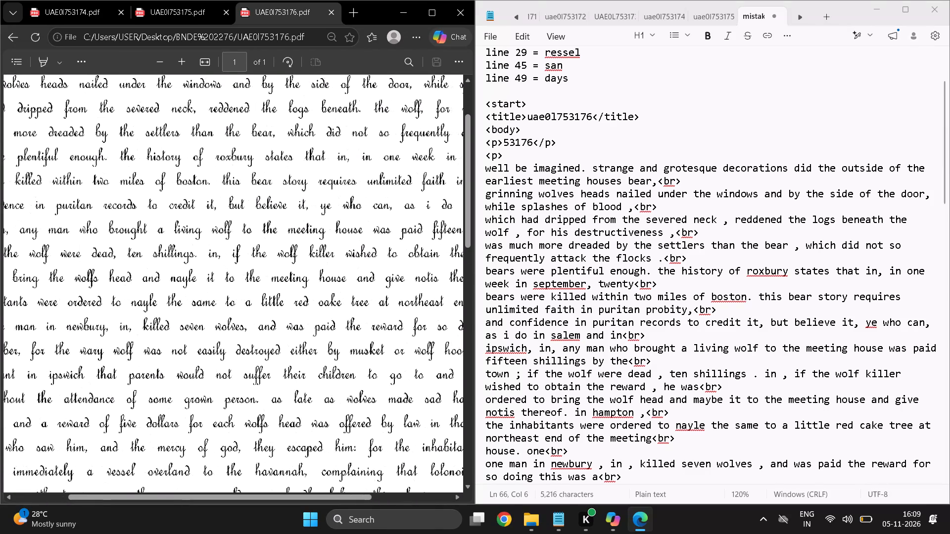
{"action": "scroll", "coordinate": [234, 301], "scroll_direction": "left", "scroll_amount": 3}
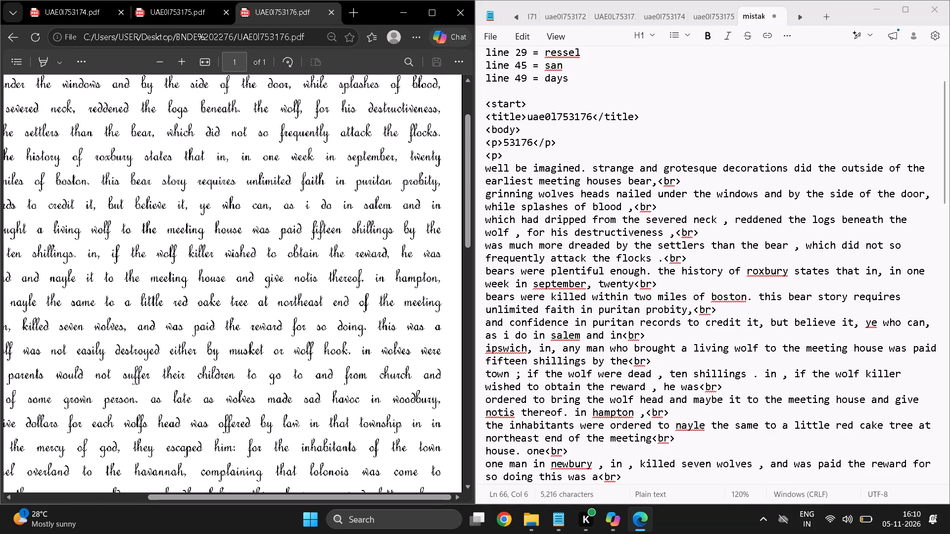
{"action": "scroll", "coordinate": [109, 260], "scroll_direction": "right", "scroll_amount": 4}
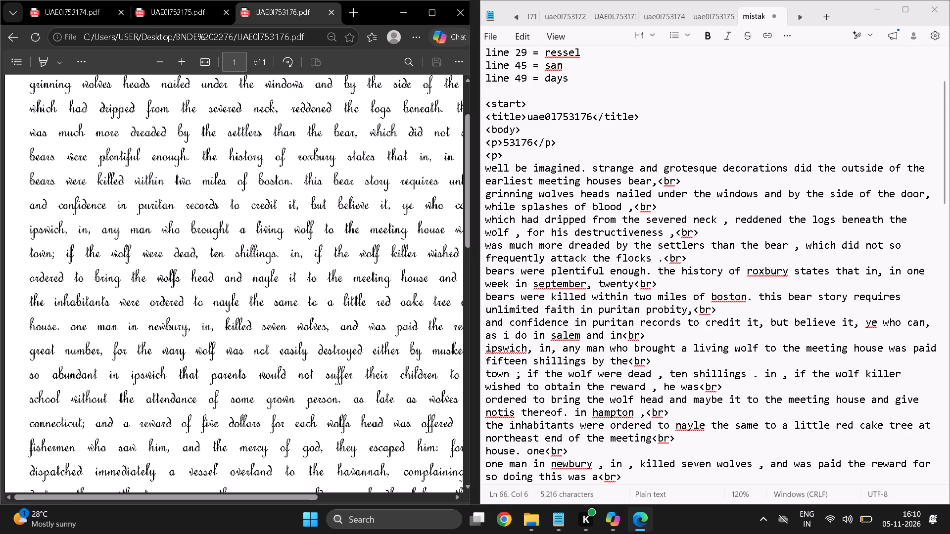
{"action": "left_click", "coordinate": [721, 402]}
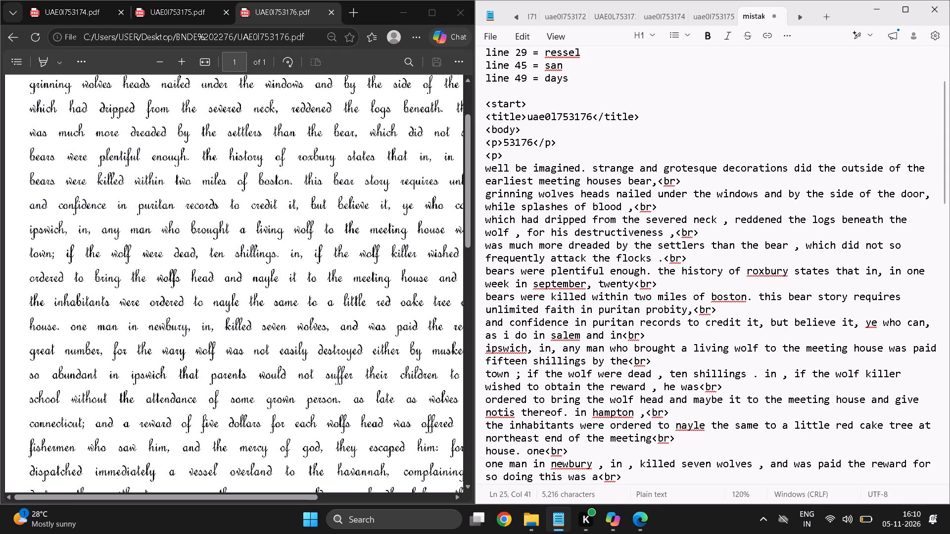
{"action": "key", "text": "BackSpace"}
{"action": "key", "text": "BackSpace"}
{"action": "key", "text": "BackSpace"}
{"action": "key", "text": "BackSpace"}
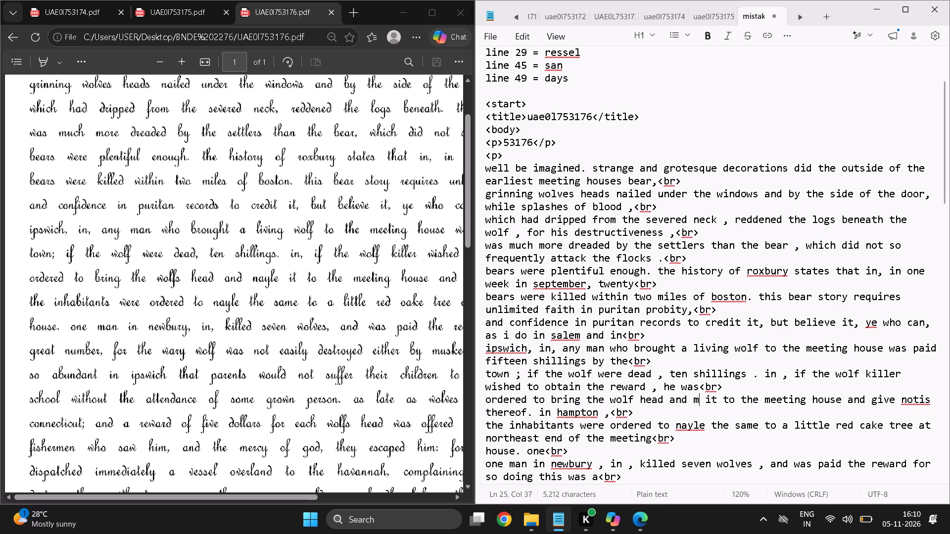
{"action": "key", "text": "BackSpace"}
{"action": "type", "text": "na"}
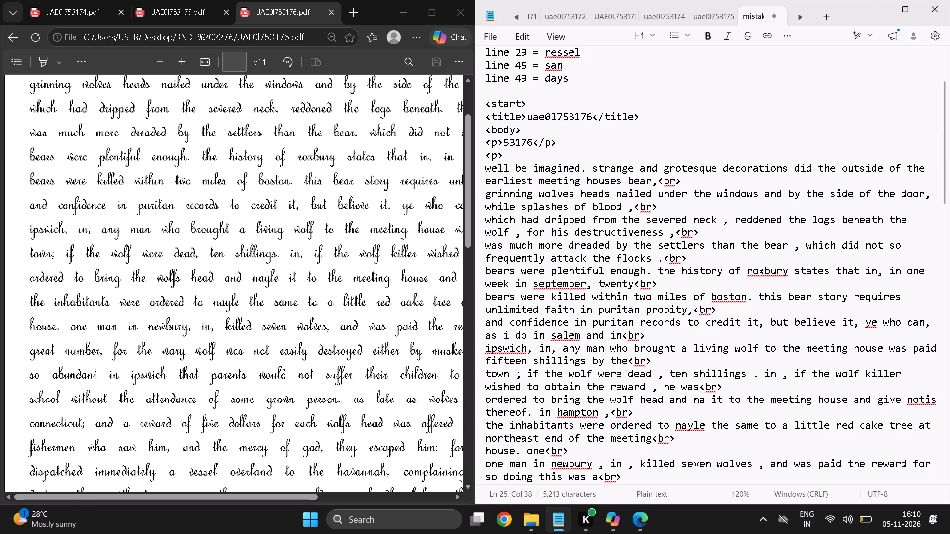
{"action": "type", "text": "yle"}
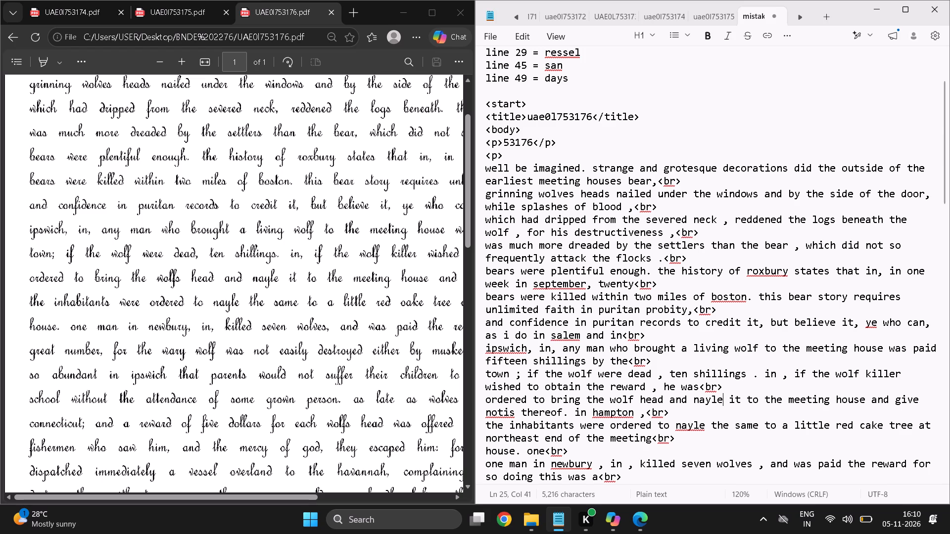
{"action": "scroll", "coordinate": [389, 284], "scroll_direction": "left", "scroll_amount": 1}
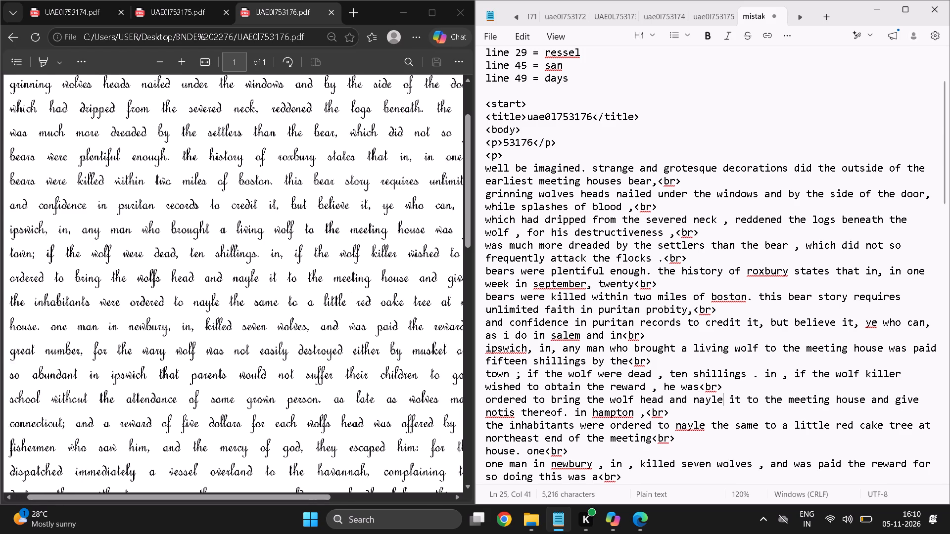
Compare the following lines with the PDF and delete the duplicate "one<br>" and line break, joining "house." directly to "one man in newbury".
{"action": "scroll", "coordinate": [389, 284], "scroll_direction": "left", "scroll_amount": 4}
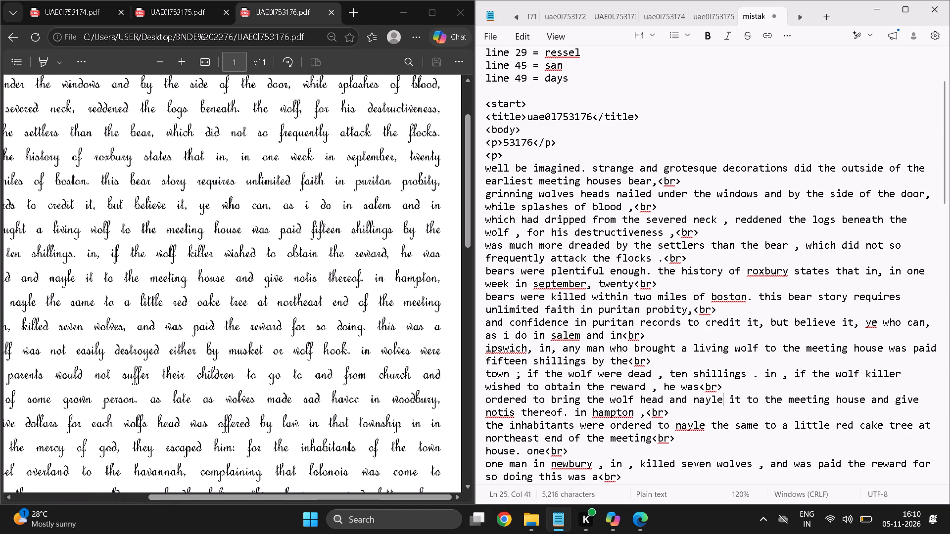
{"action": "scroll", "coordinate": [389, 284], "scroll_direction": "left", "scroll_amount": 1}
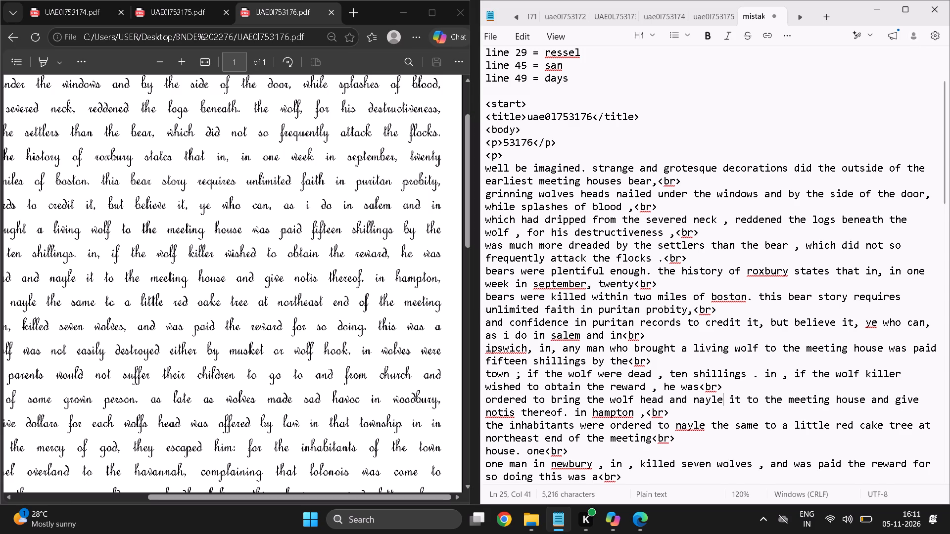
{"action": "scroll", "coordinate": [386, 341], "scroll_direction": "right", "scroll_amount": 3}
{"action": "scroll", "coordinate": [386, 341], "scroll_direction": "left", "scroll_amount": 1}
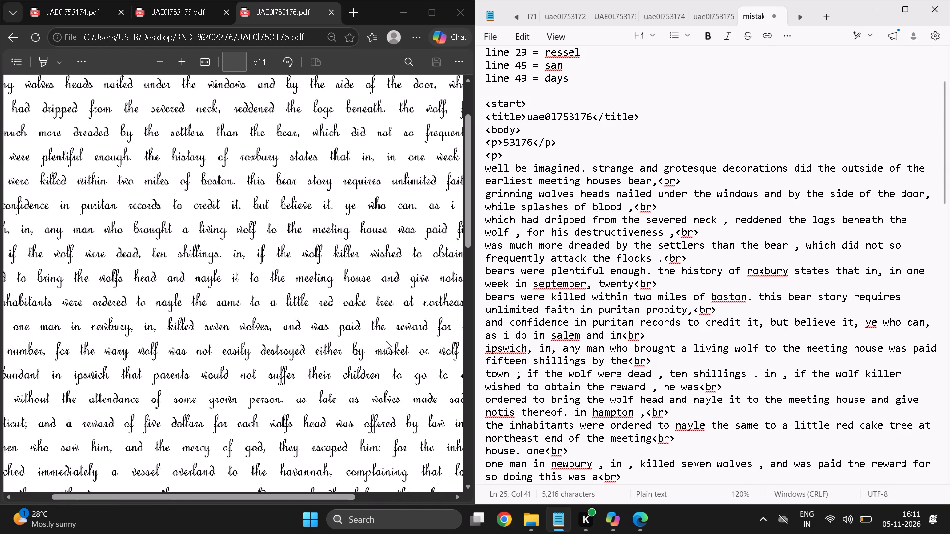
{"action": "scroll", "coordinate": [386, 341], "scroll_direction": "left", "scroll_amount": 1}
{"action": "scroll", "coordinate": [343, 313], "scroll_direction": "right", "scroll_amount": 2}
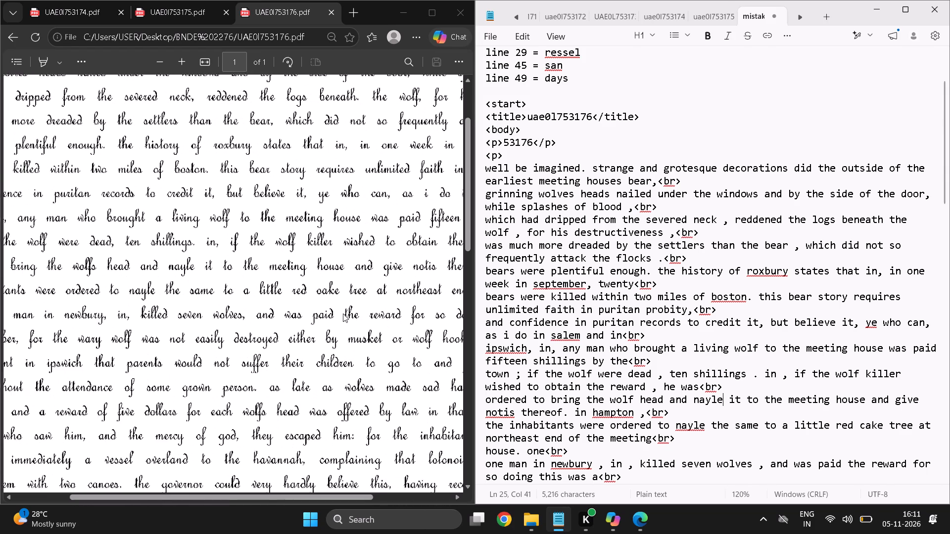
{"action": "scroll", "coordinate": [343, 313], "scroll_direction": "right", "scroll_amount": 4}
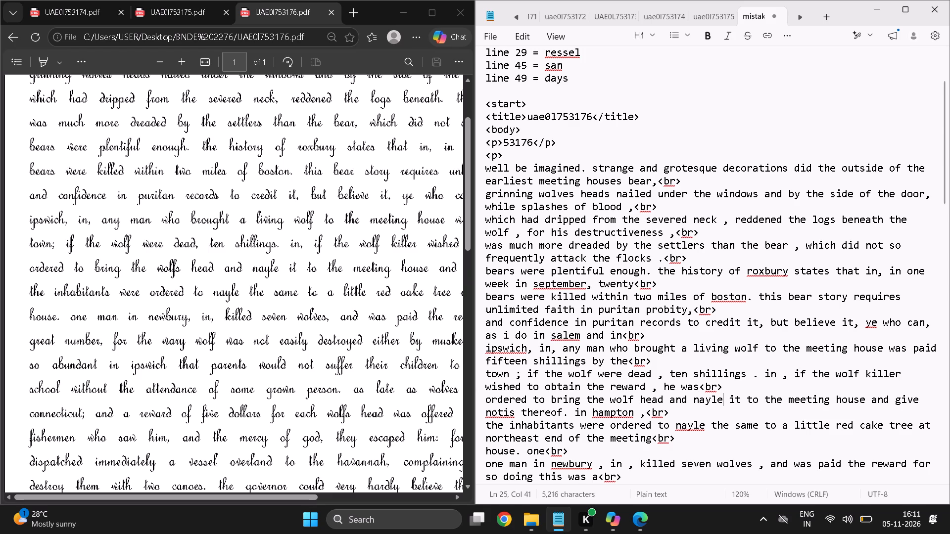
{"action": "left_click", "coordinate": [487, 463]}
{"action": "key", "text": "BackSpace"}
{"action": "key", "text": "BackSpace"}
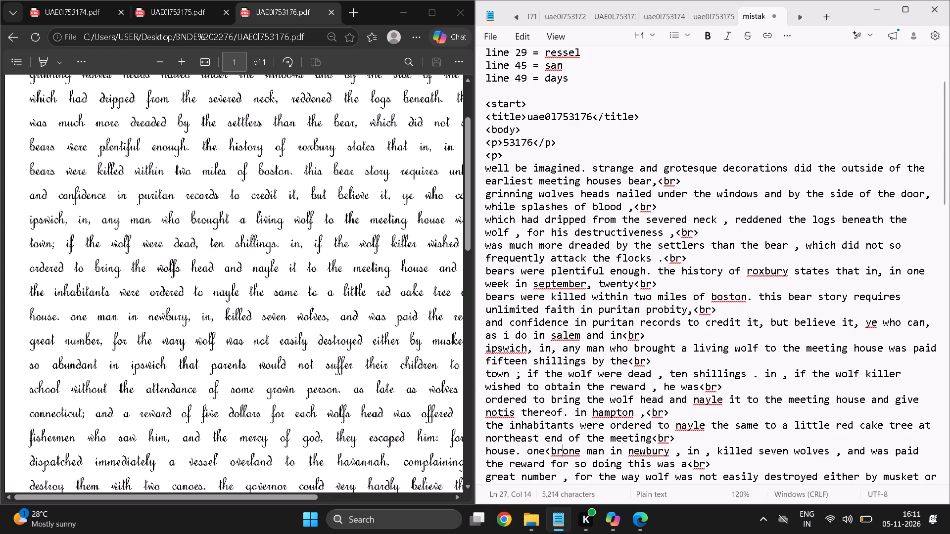
{"action": "key", "text": "BackSpace"}
{"action": "key", "text": "BackSpace"}
{"action": "key", "text": "BackSpace"}
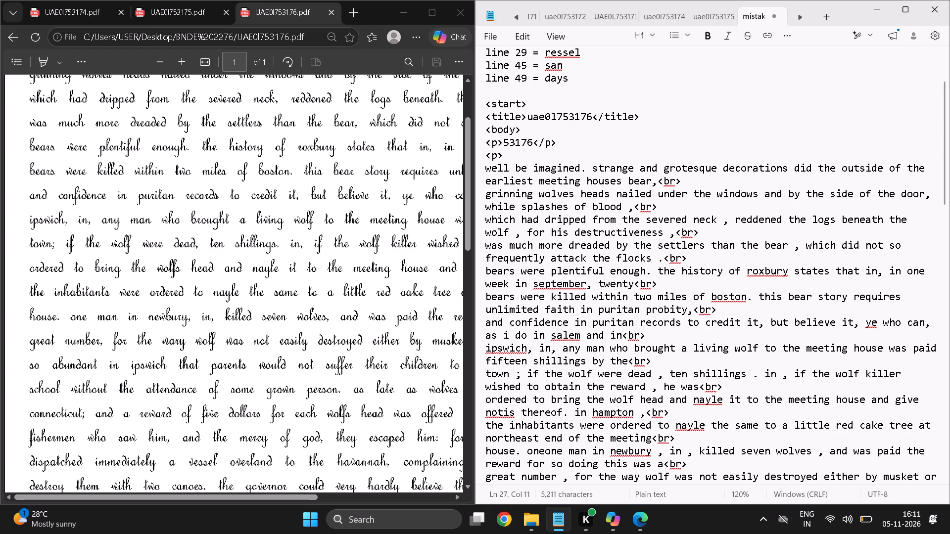
{"action": "key", "text": "BackSpace"}
{"action": "key", "text": "BackSpace"}
{"action": "key", "text": "BackSpace"}
{"action": "key", "text": "BackSpace"}
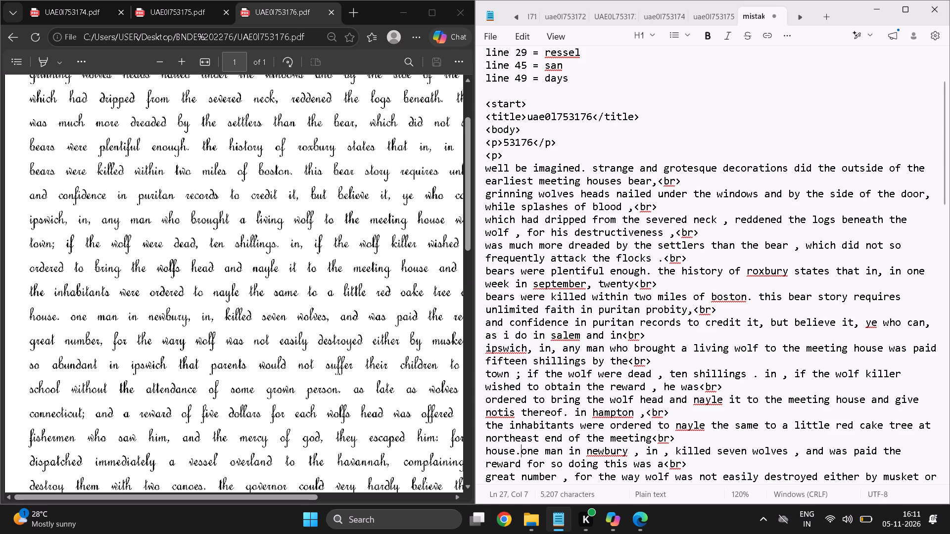
Compare the closing lines of the transcription, down to "daring man, his flashing eyes", with the end of the PDF.
{"action": "scroll", "coordinate": [622, 242], "scroll_direction": "down", "scroll_amount": 3}
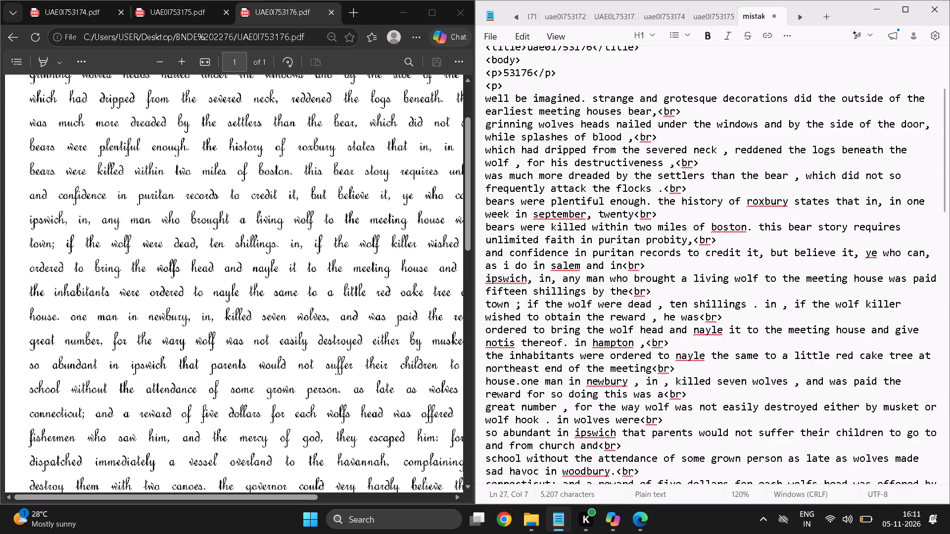
{"action": "scroll", "coordinate": [622, 242], "scroll_direction": "down", "scroll_amount": 5}
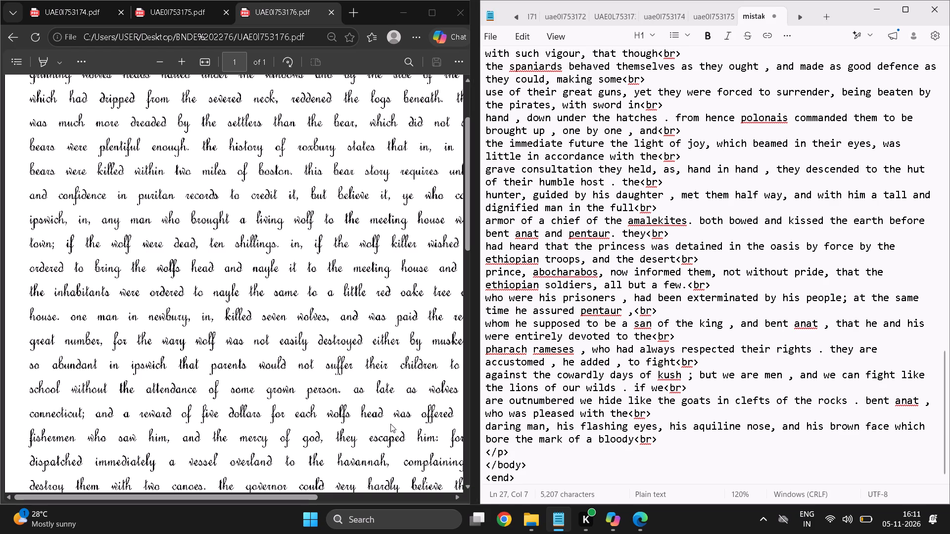
{"action": "scroll", "coordinate": [390, 424], "scroll_direction": "down", "scroll_amount": 11}
{"action": "scroll", "coordinate": [390, 424], "scroll_direction": "right", "scroll_amount": 1}
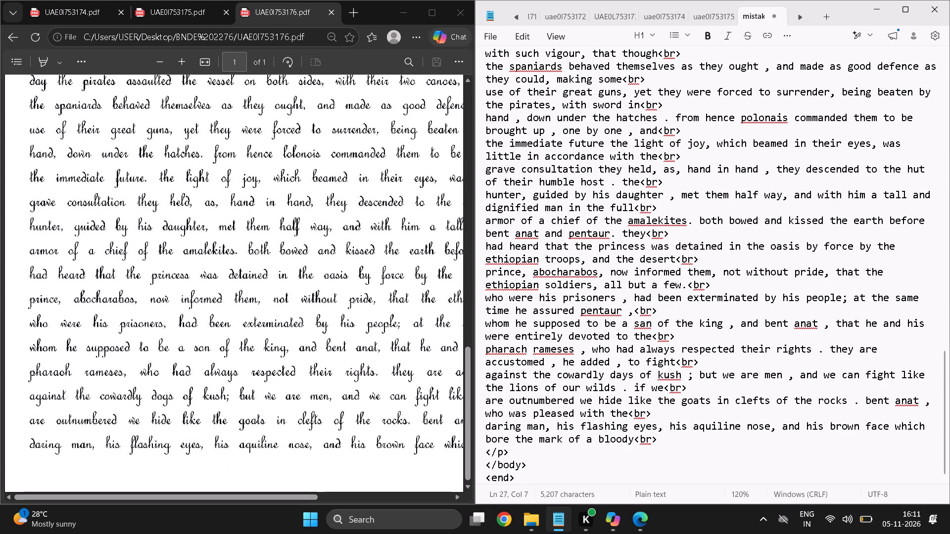
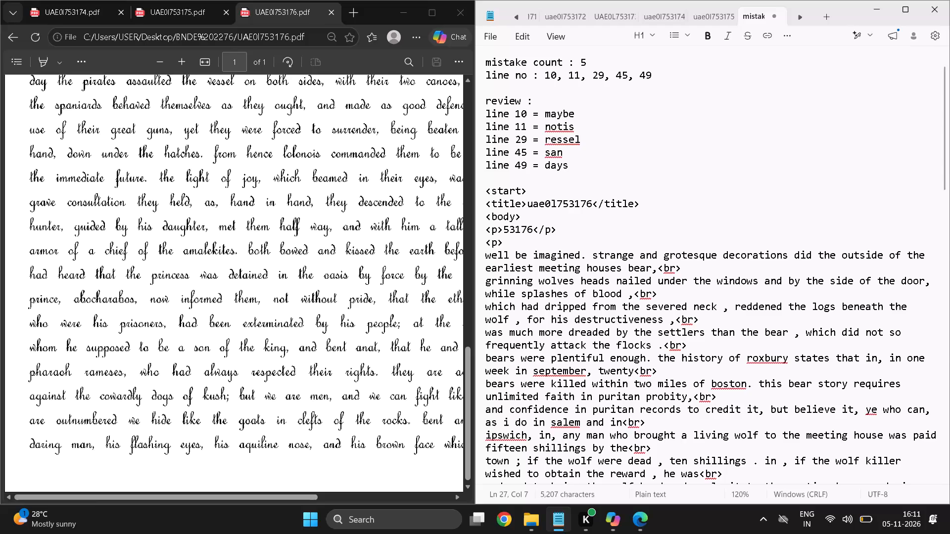
Check the review list against the closing lines and replace "san" with "son" in the line "whom he supposed to be a san of the king".
{"action": "scroll", "coordinate": [626, 185], "scroll_direction": "down", "scroll_amount": 7}
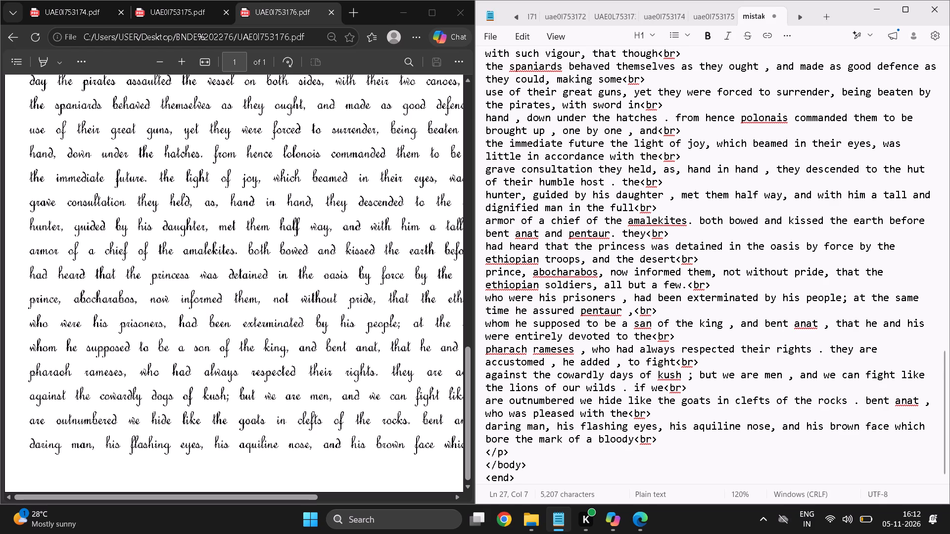
{"action": "scroll", "coordinate": [634, 294], "scroll_direction": "up", "scroll_amount": 8}
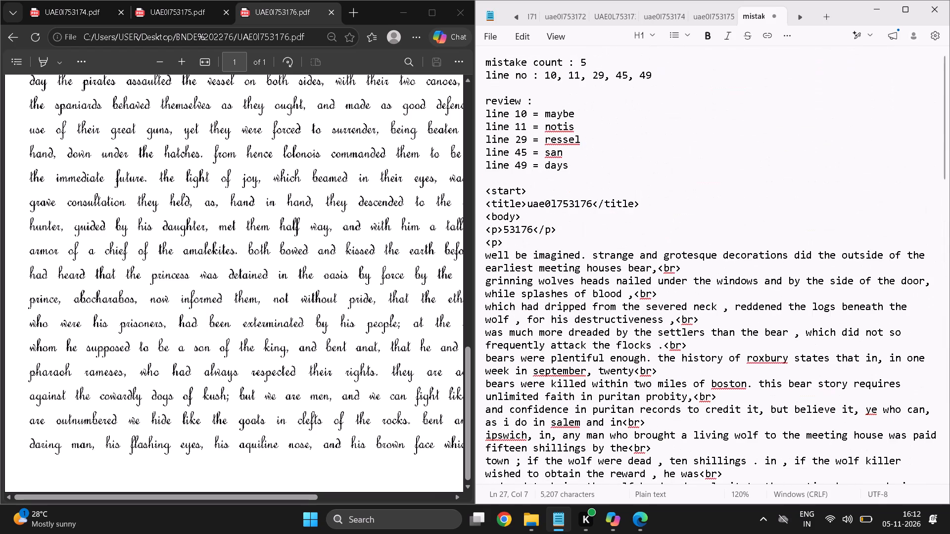
{"action": "scroll", "coordinate": [634, 294], "scroll_direction": "down", "scroll_amount": 7}
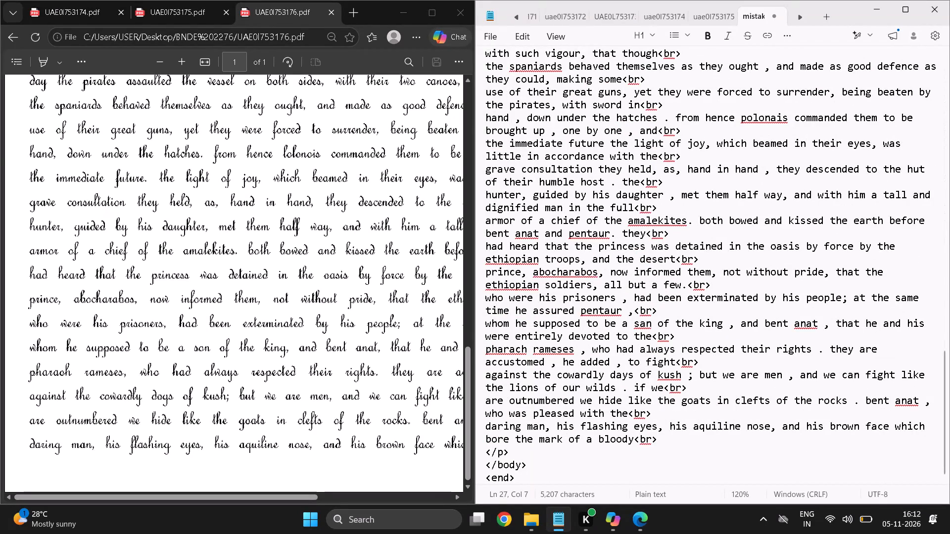
{"action": "left_click", "coordinate": [910, 12]}
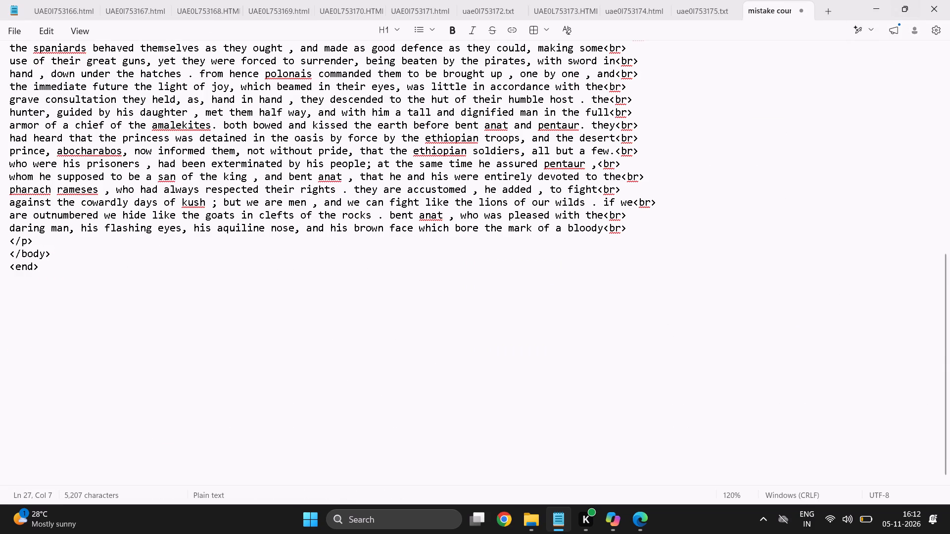
{"action": "left_click", "coordinate": [131, 201]}
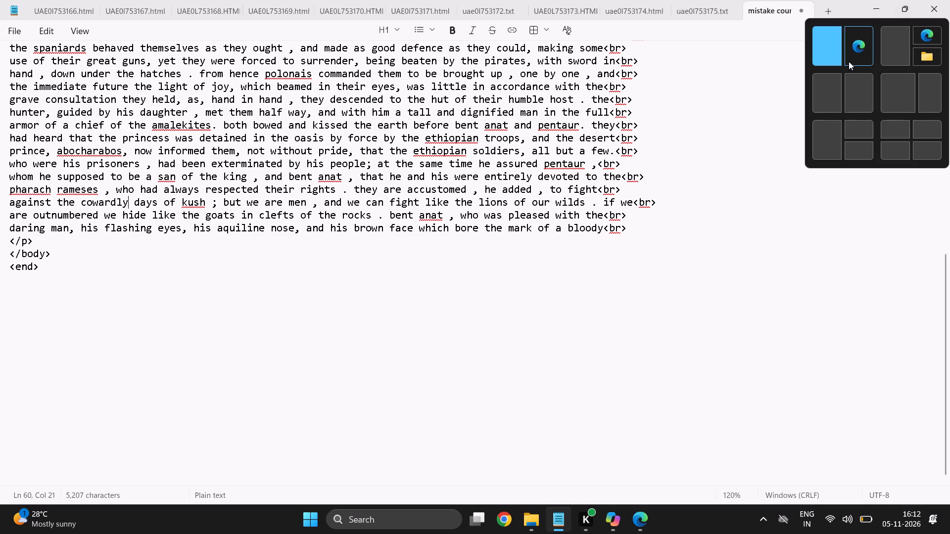
{"action": "left_click", "coordinate": [851, 94]}
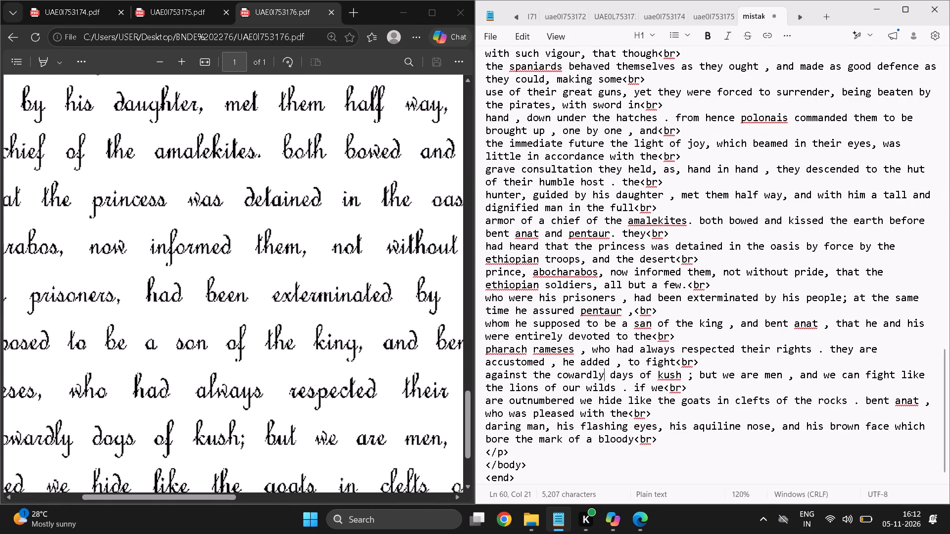
{"action": "scroll", "coordinate": [543, 393], "scroll_direction": "down", "scroll_amount": 1}
{"action": "left_click", "coordinate": [645, 325]}
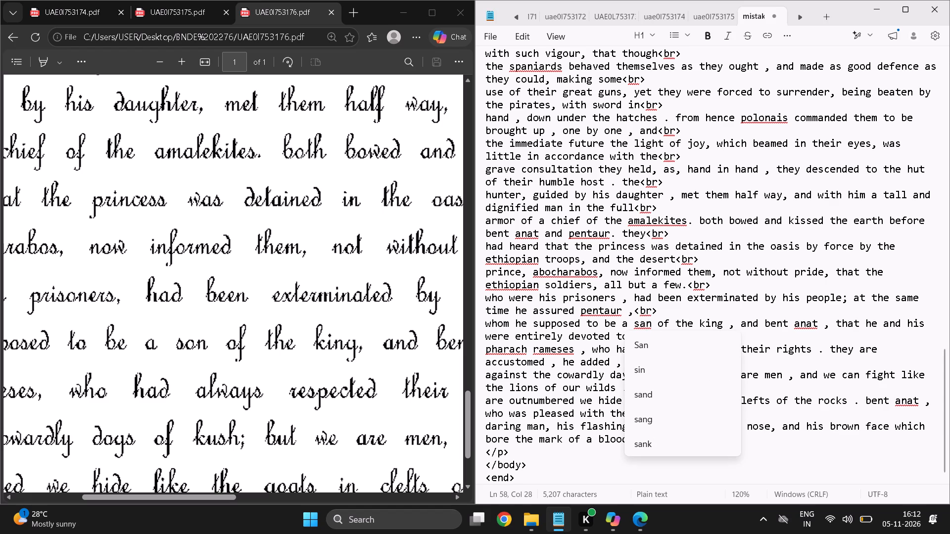
{"action": "key", "text": "BackSpace"}
{"action": "key", "text": "o"}
Recheck the review list and look up the flagged word "ressel" in the PDF line beginning "the entry of the port, hoping soon".
{"action": "scroll", "coordinate": [841, 188], "scroll_direction": "up", "scroll_amount": 9}
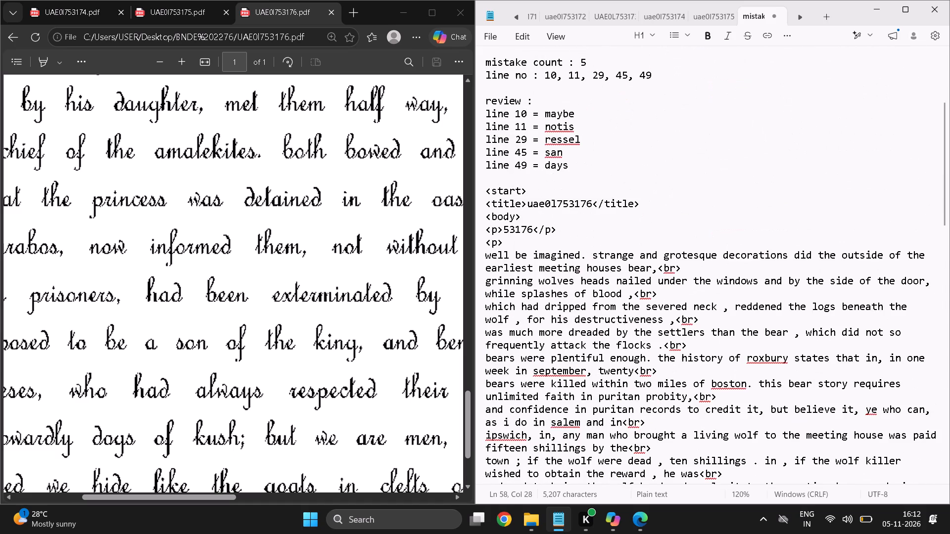
{"action": "scroll", "coordinate": [841, 188], "scroll_direction": "up", "scroll_amount": 2}
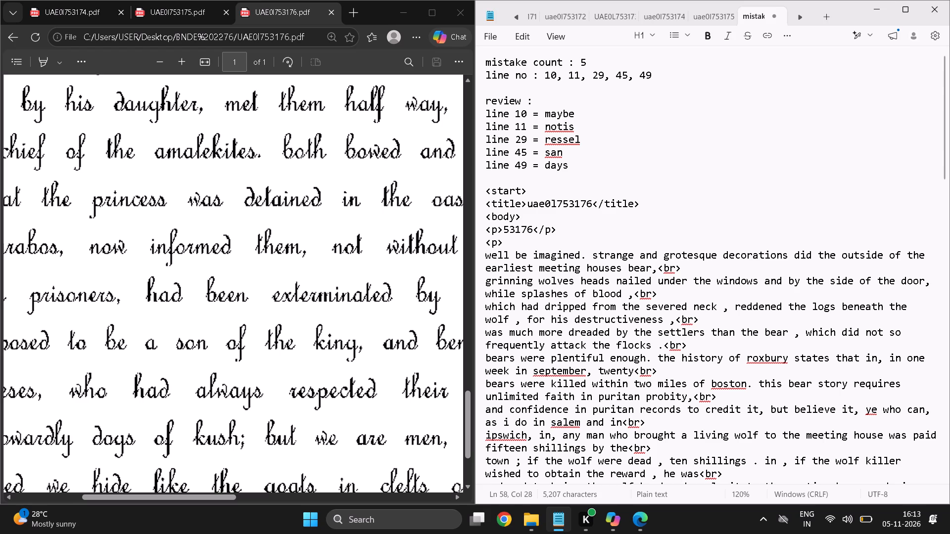
{"action": "left_click", "coordinate": [903, 5]}
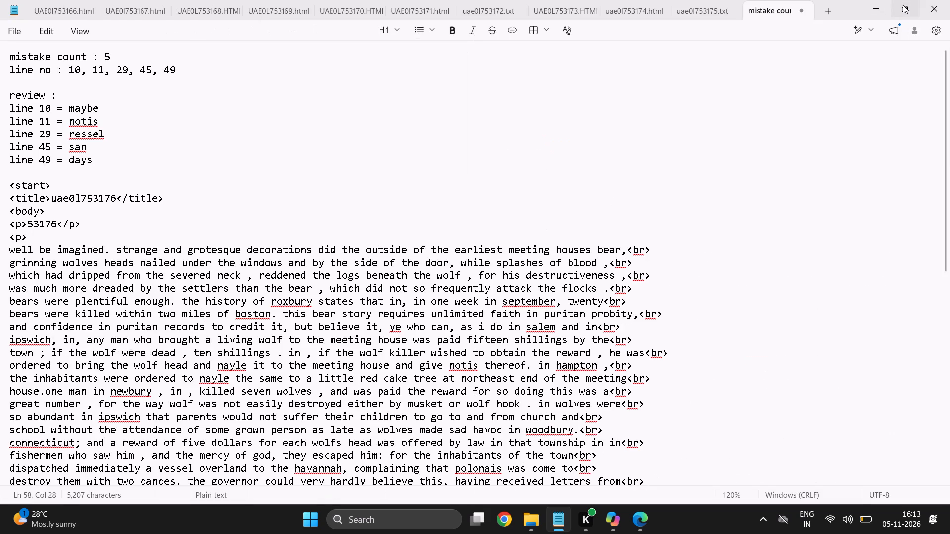
{"action": "scroll", "coordinate": [510, 293], "scroll_direction": "down", "scroll_amount": 5}
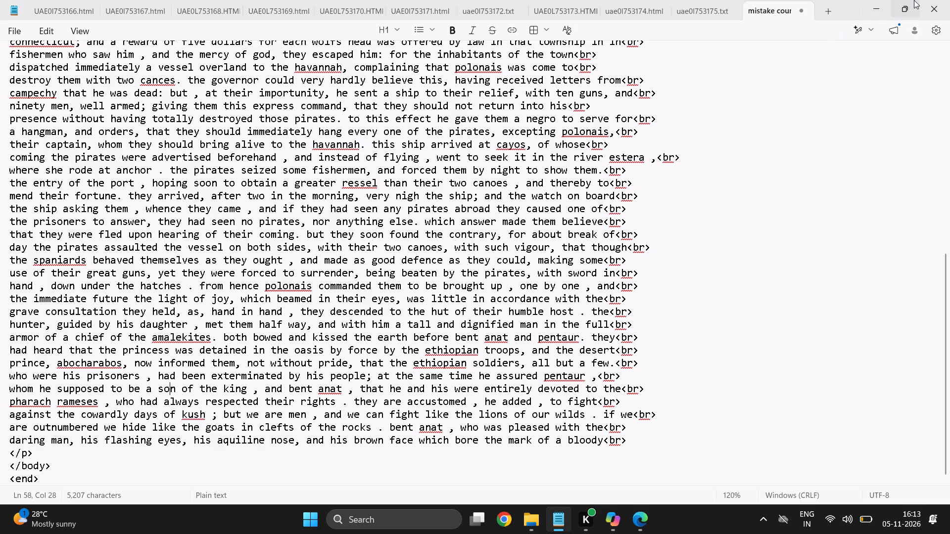
{"action": "left_click", "coordinate": [857, 83]}
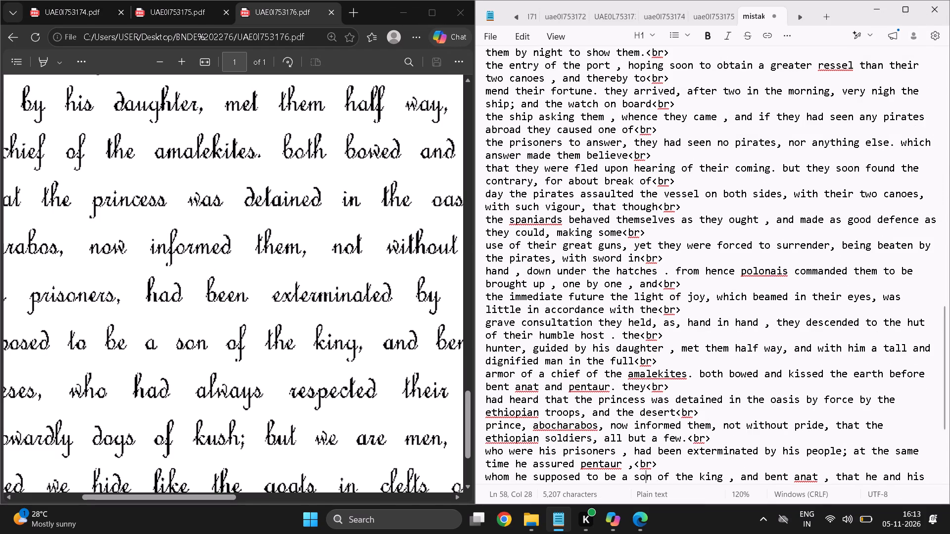
{"action": "scroll", "coordinate": [322, 287], "scroll_direction": "right", "scroll_amount": 6}
{"action": "scroll", "coordinate": [199, 351], "scroll_direction": "up", "scroll_amount": 3}
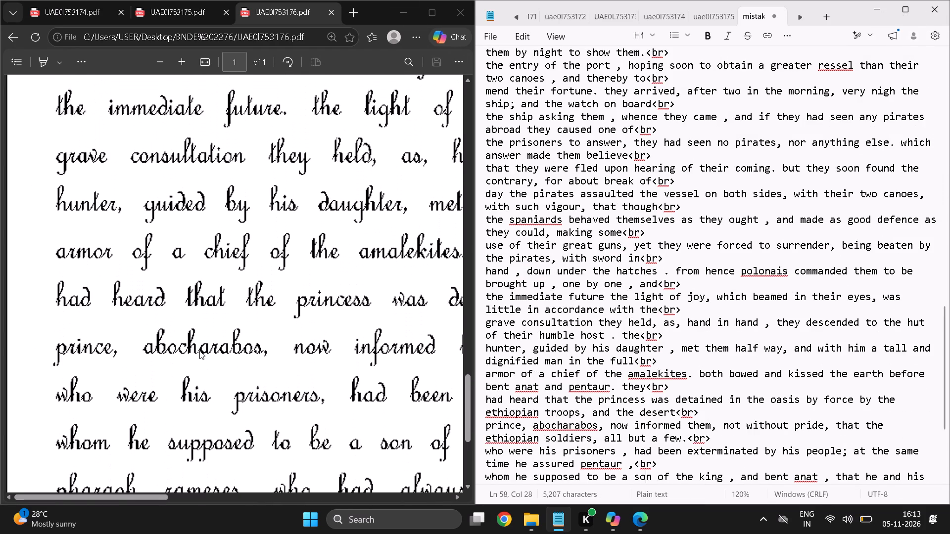
{"action": "scroll", "coordinate": [199, 351], "scroll_direction": "up", "scroll_amount": 4}
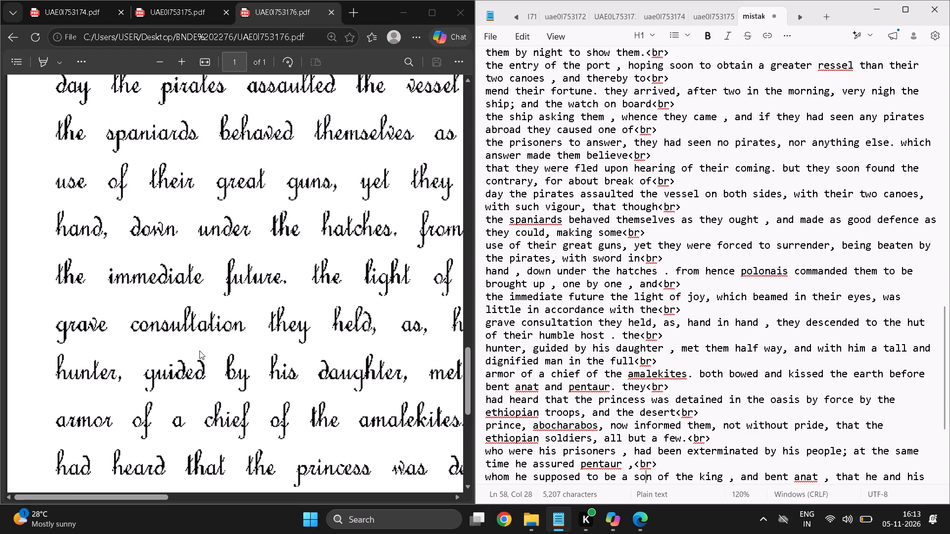
{"action": "scroll", "coordinate": [199, 351], "scroll_direction": "up", "scroll_amount": 4}
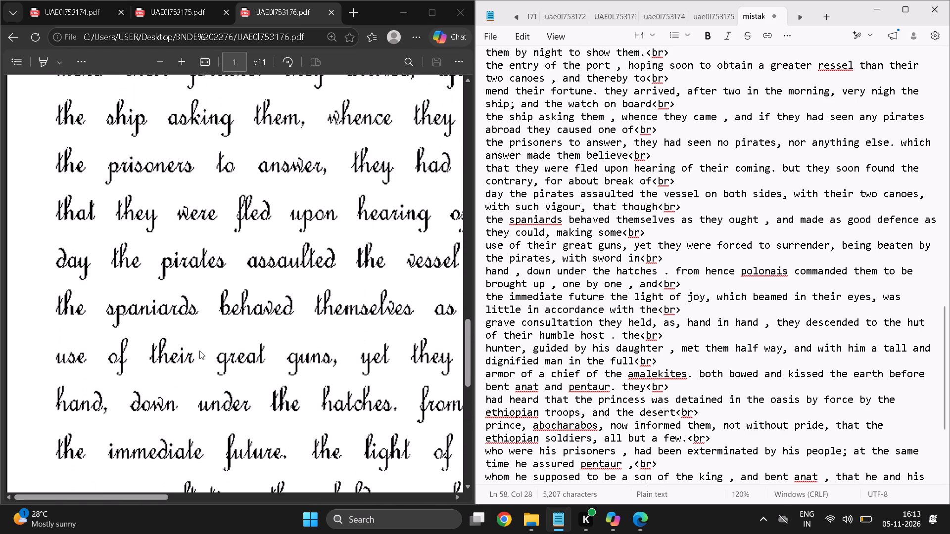
{"action": "scroll", "coordinate": [199, 351], "scroll_direction": "up", "scroll_amount": 3}
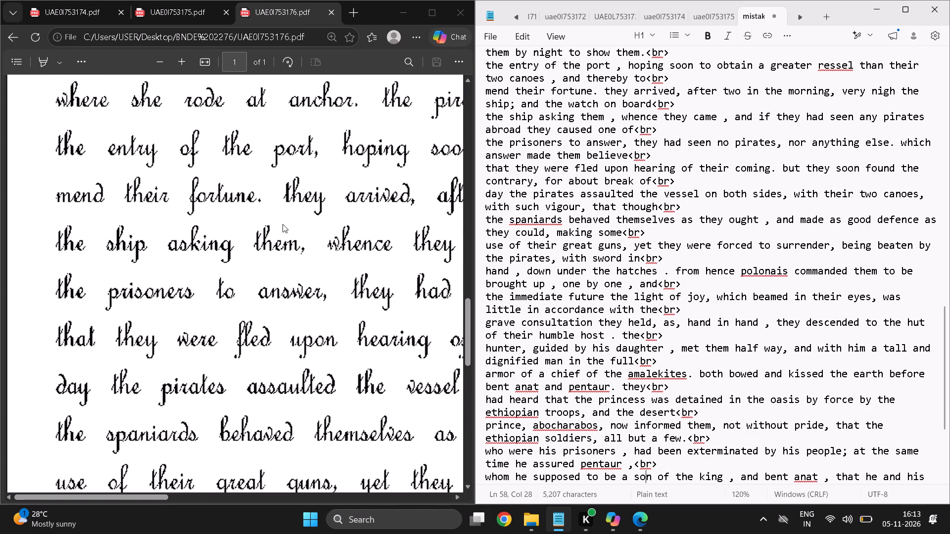
{"action": "scroll", "coordinate": [283, 224], "scroll_direction": "left", "scroll_amount": 4}
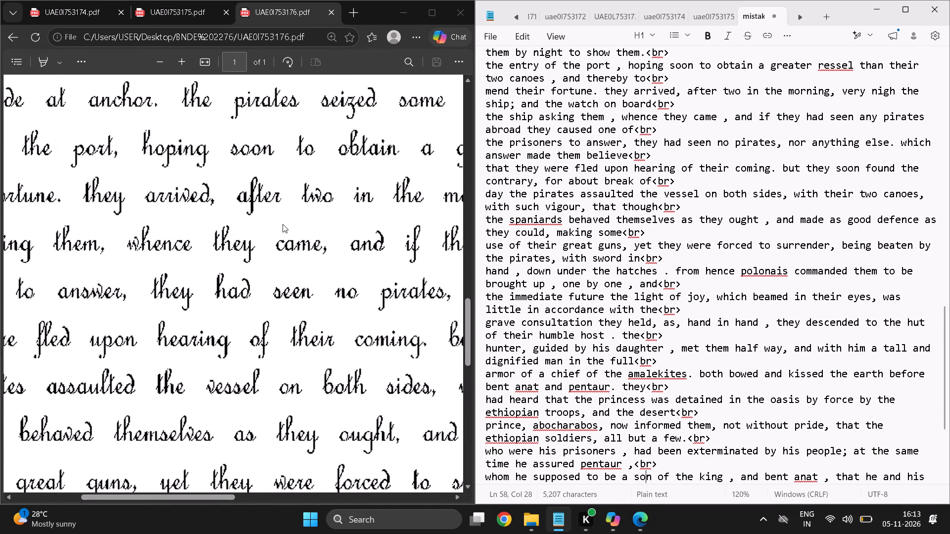
{"action": "scroll", "coordinate": [283, 224], "scroll_direction": "left", "scroll_amount": 3}
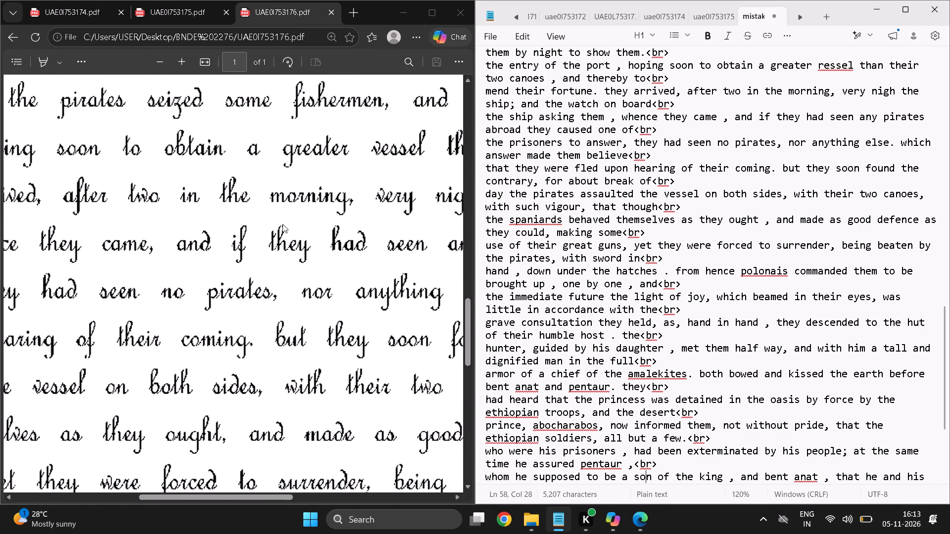
{"action": "scroll", "coordinate": [283, 224], "scroll_direction": "left", "scroll_amount": 1}
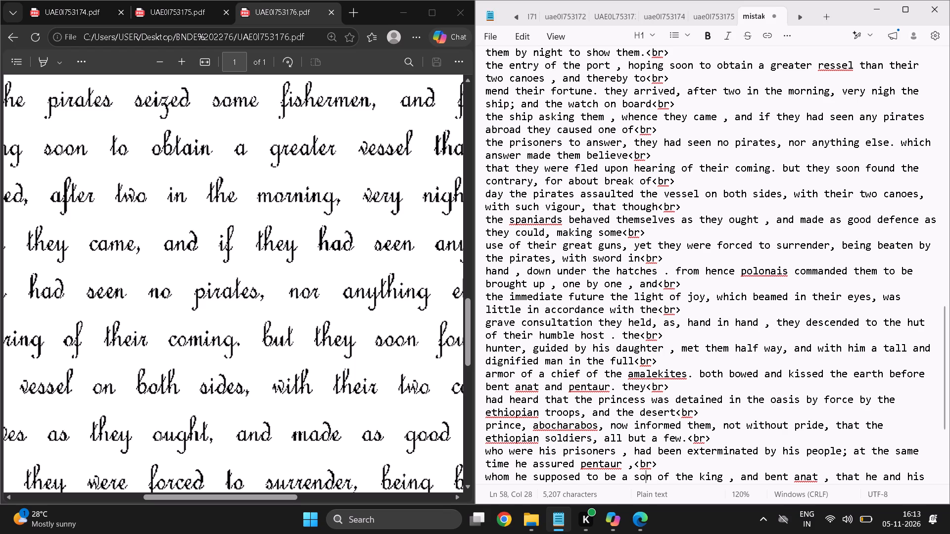
Compare the transcription from "coming the pirates were advertised beforehand" to "the spaniards behaved themselves" with the same lines of the PDF.
{"action": "left_click", "coordinate": [587, 229]}
{"action": "left_click", "coordinate": [588, 332]}
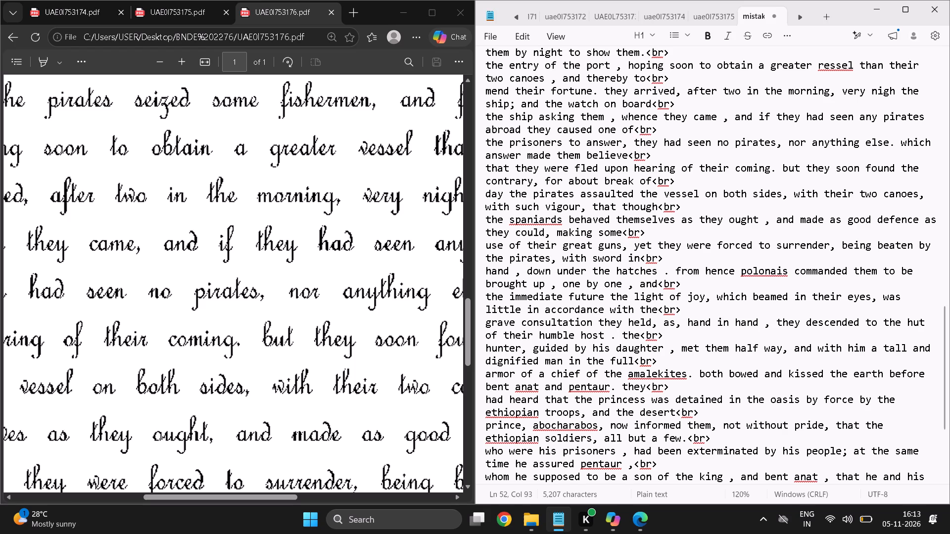
{"action": "scroll", "coordinate": [578, 421], "scroll_direction": "up", "scroll_amount": 2}
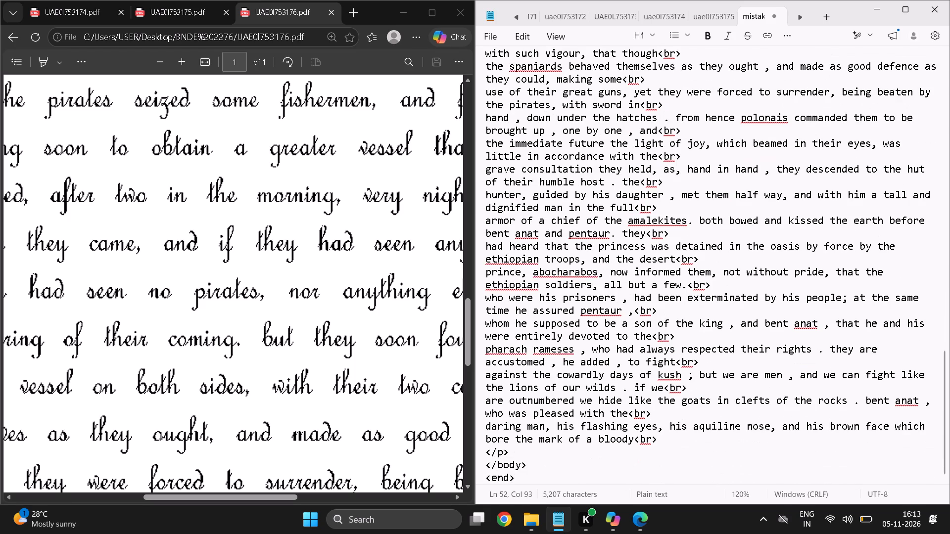
{"action": "scroll", "coordinate": [578, 421], "scroll_direction": "up", "scroll_amount": 1}
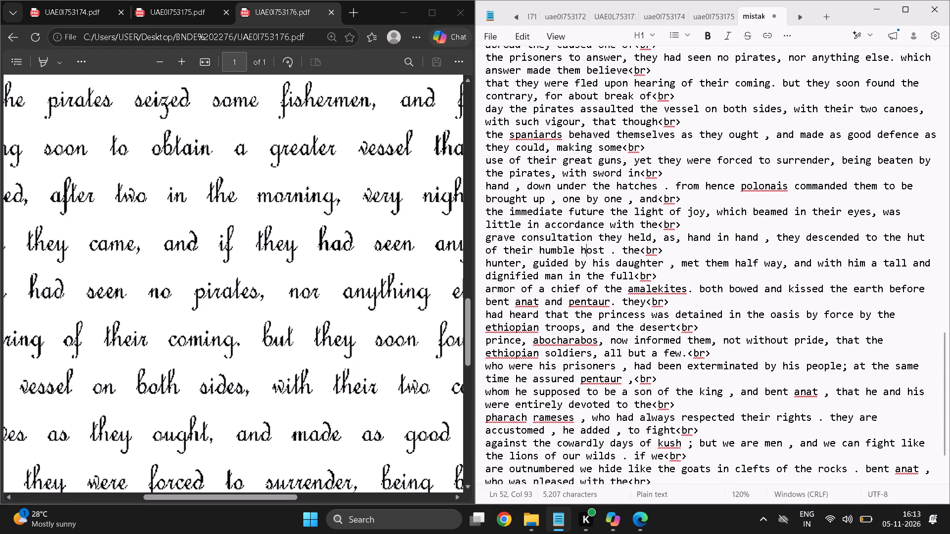
{"action": "scroll", "coordinate": [578, 421], "scroll_direction": "up", "scroll_amount": 2}
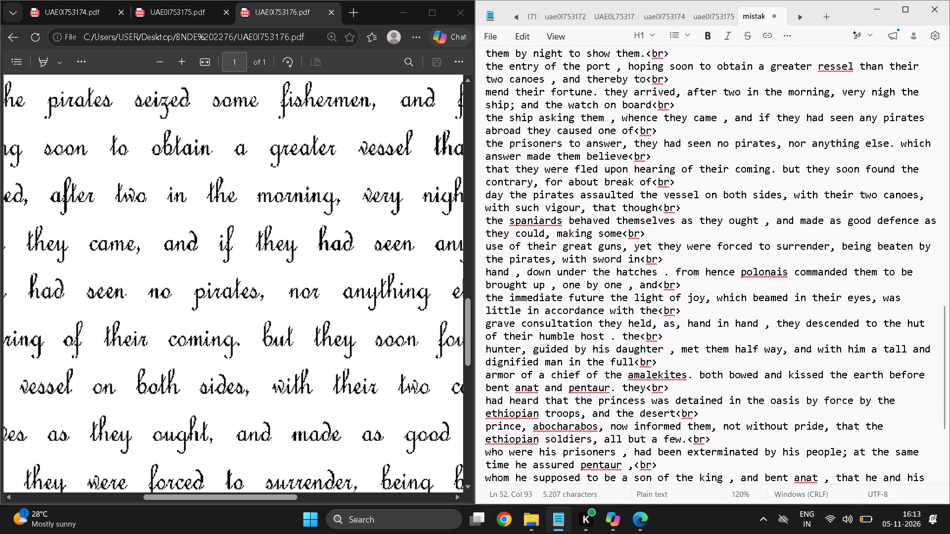
{"action": "scroll", "coordinate": [578, 421], "scroll_direction": "up", "scroll_amount": 1}
{"action": "left_click", "coordinate": [912, 6]}
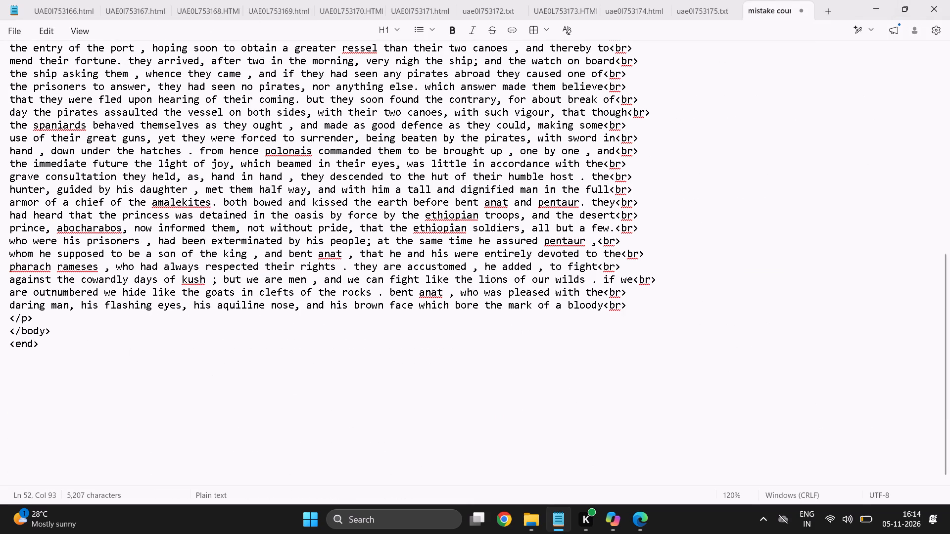
{"action": "scroll", "coordinate": [53, 112], "scroll_direction": "up", "scroll_amount": 1}
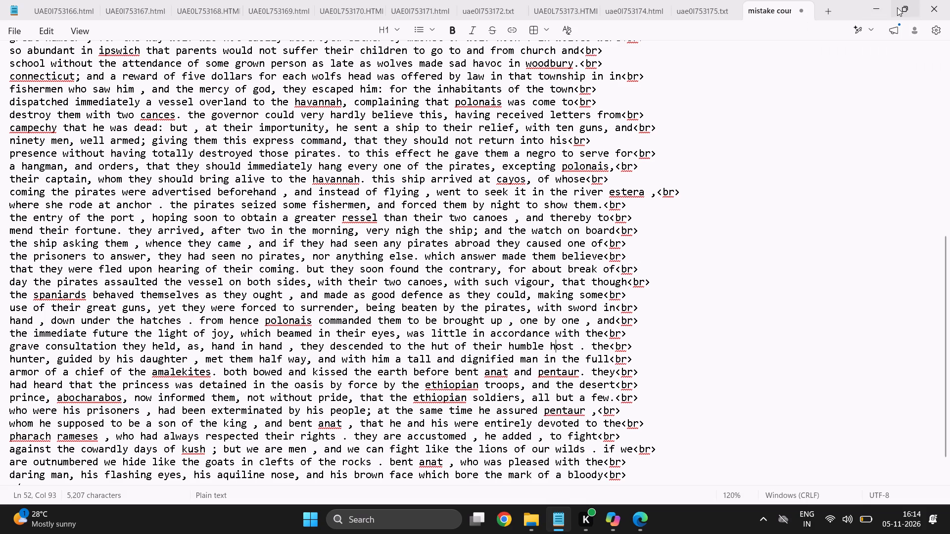
{"action": "left_click", "coordinate": [867, 97]}
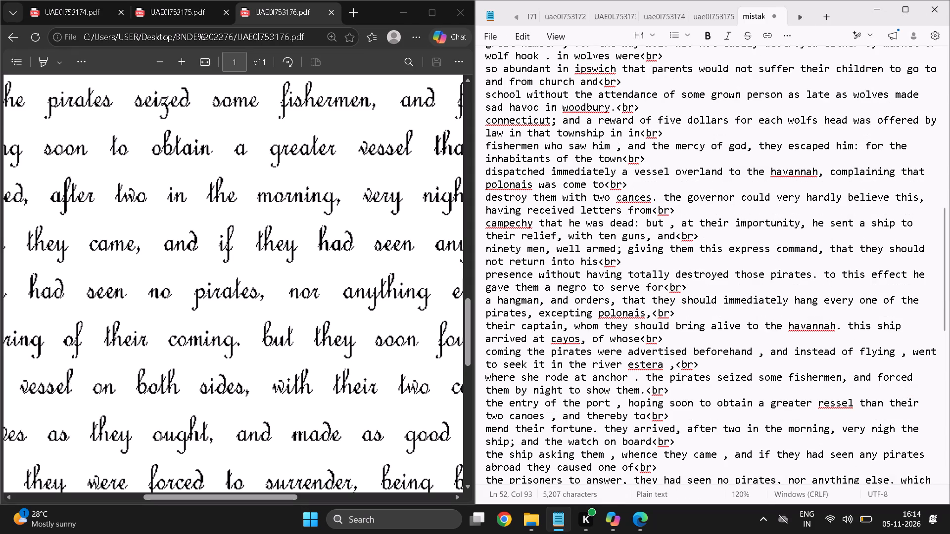
{"action": "scroll", "coordinate": [285, 275], "scroll_direction": "right", "scroll_amount": 3}
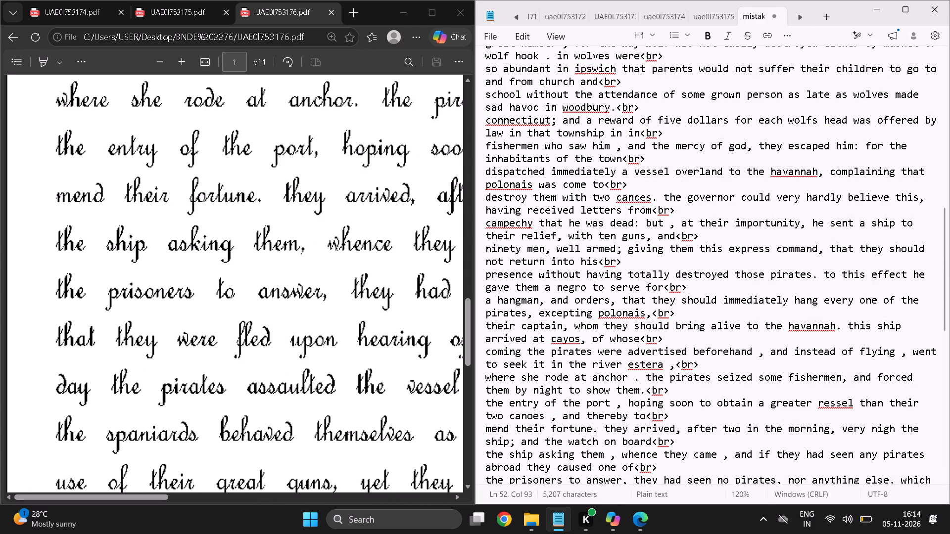
{"action": "scroll", "coordinate": [124, 278], "scroll_direction": "up", "scroll_amount": 2}
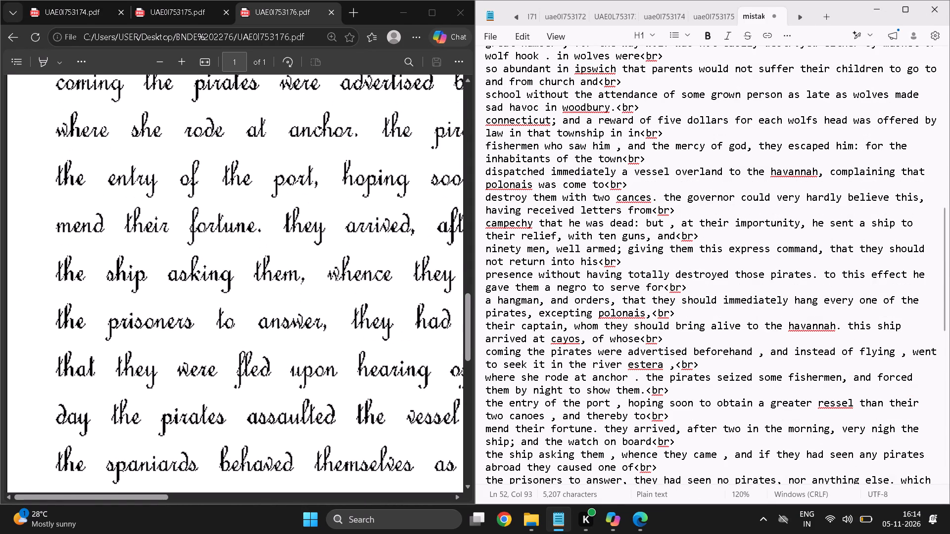
{"action": "scroll", "coordinate": [124, 278], "scroll_direction": "up", "scroll_amount": 1}
{"action": "scroll", "coordinate": [249, 217], "scroll_direction": "left", "scroll_amount": 2}
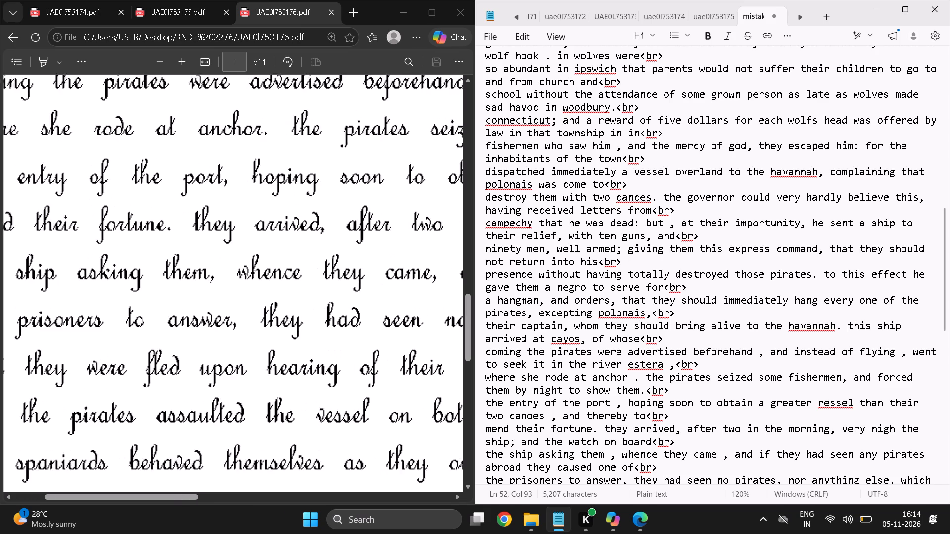
{"action": "scroll", "coordinate": [249, 217], "scroll_direction": "left", "scroll_amount": 4}
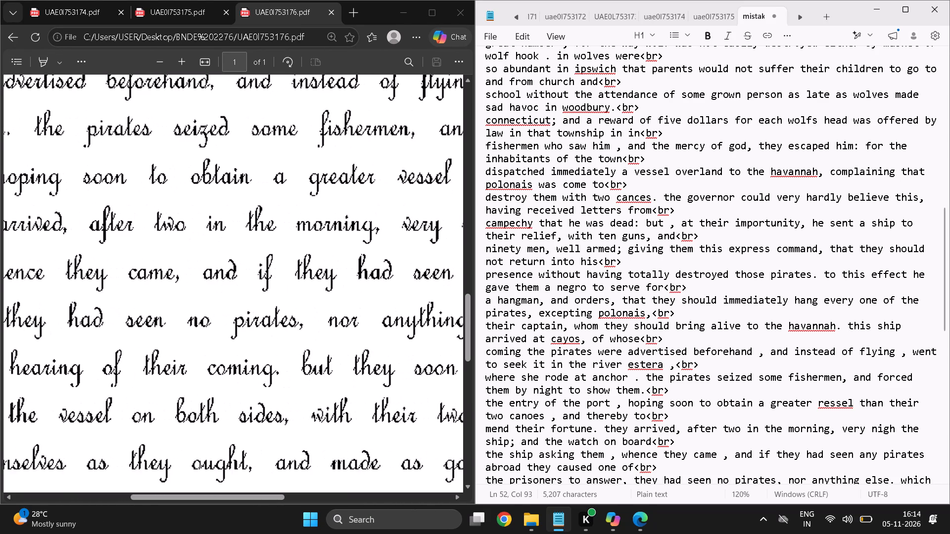
{"action": "scroll", "coordinate": [249, 217], "scroll_direction": "left", "scroll_amount": 2}
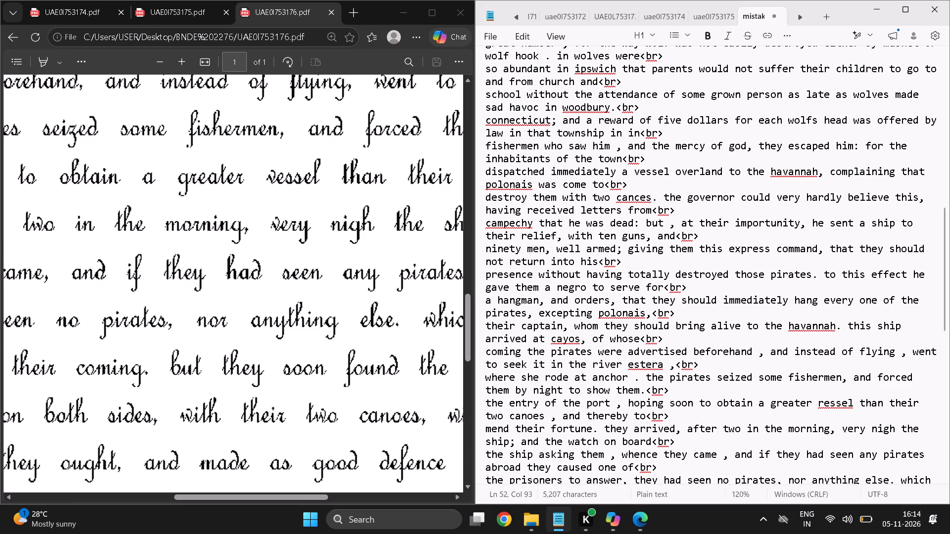
Widen the Notepad window so it takes up more of the side-by-side layout than the PDF.
{"action": "left_click_drag", "start_coordinate": [474, 138], "coordinate": [360, 145]}
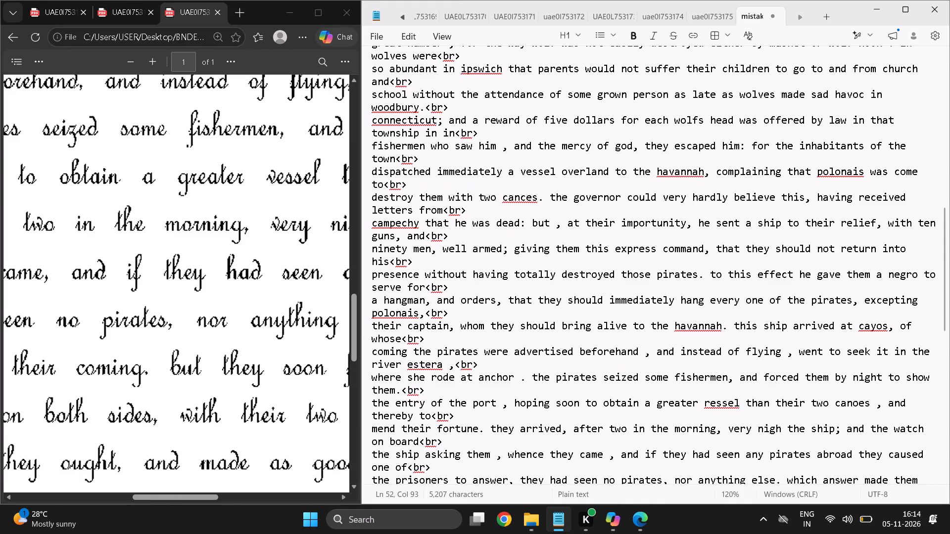
Replace "ressel" with "vessel" in the line beginning "the entry of the port , hoping soon".
{"action": "left_click", "coordinate": [711, 402]}
{"action": "key", "text": "BackSpace"}
{"action": "key", "text": "v"}
Recheck the review list and look up the flagged word "notis" in the PDF line beginning "ordered to bring the wolfs head".
{"action": "scroll", "coordinate": [742, 216], "scroll_direction": "up", "scroll_amount": 8}
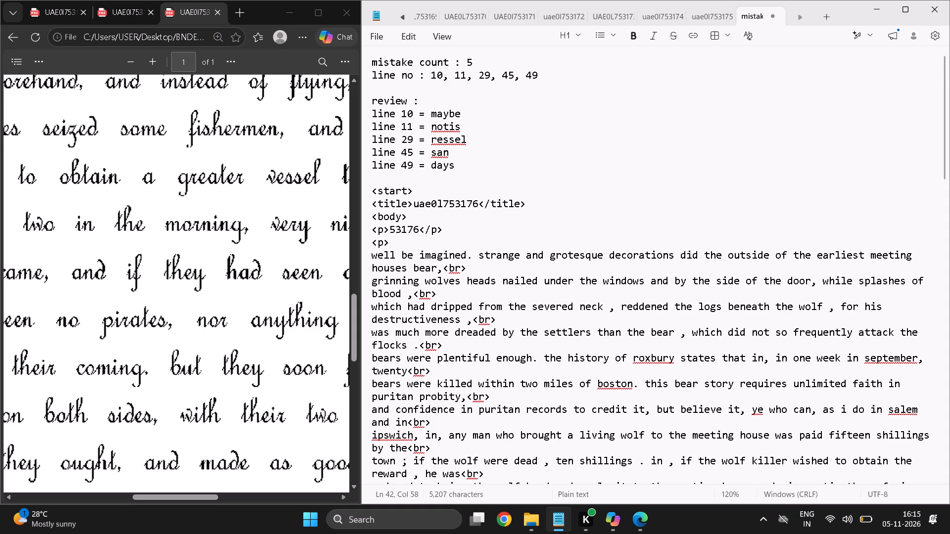
{"action": "scroll", "coordinate": [451, 471], "scroll_direction": "down", "scroll_amount": 1}
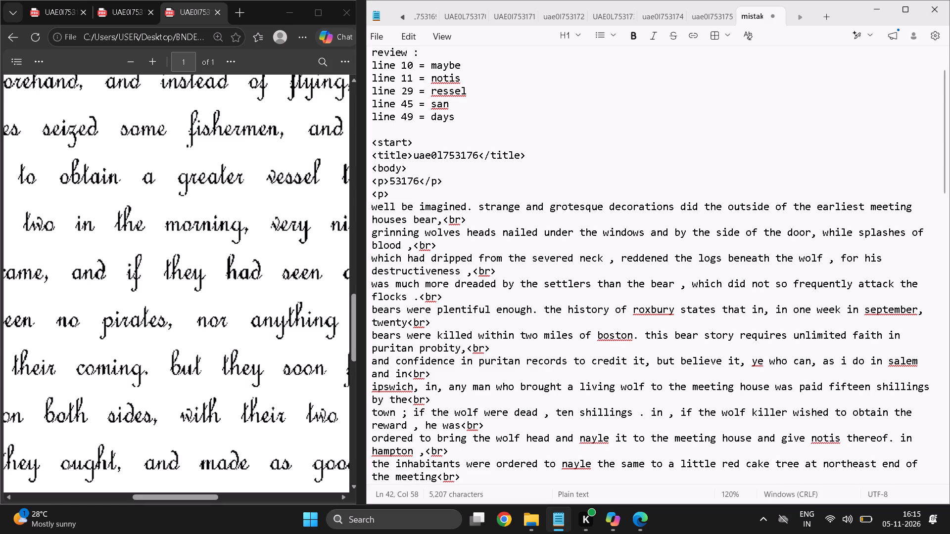
{"action": "scroll", "coordinate": [140, 402], "scroll_direction": "right", "scroll_amount": 6}
{"action": "scroll", "coordinate": [140, 402], "scroll_direction": "up", "scroll_amount": 6}
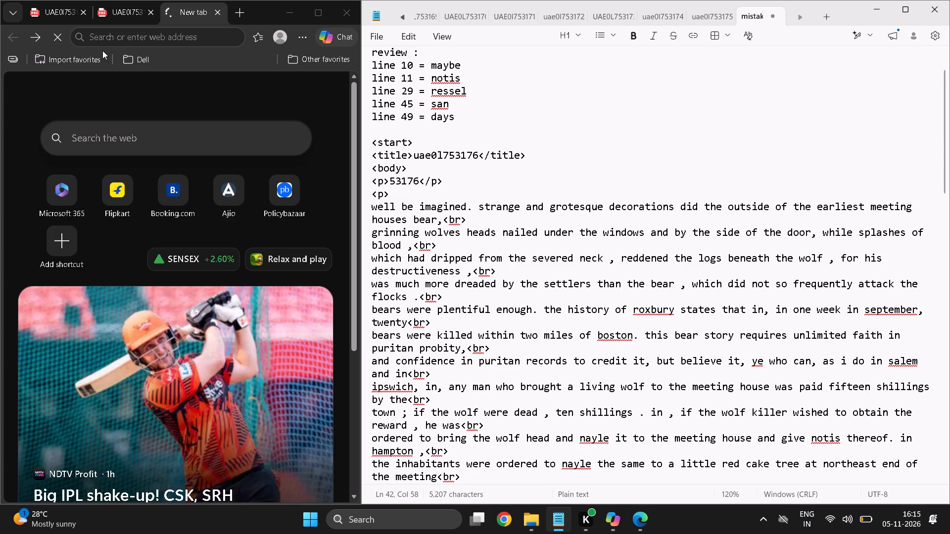
{"action": "left_click", "coordinate": [35, 37]}
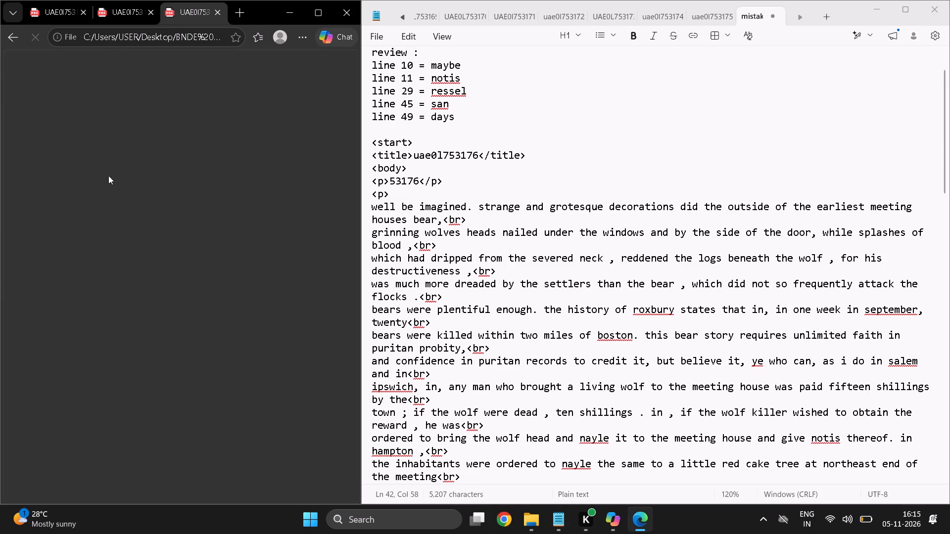
{"action": "scroll", "coordinate": [130, 252], "scroll_direction": "right", "scroll_amount": 1}
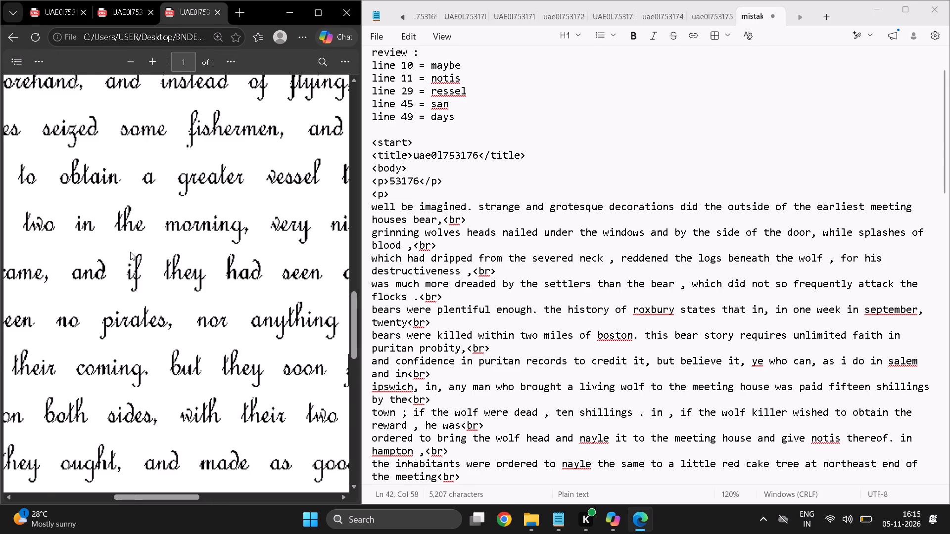
{"action": "scroll", "coordinate": [130, 252], "scroll_direction": "right", "scroll_amount": 1}
{"action": "scroll", "coordinate": [130, 252], "scroll_direction": "up", "scroll_amount": 4}
{"action": "scroll", "coordinate": [130, 252], "scroll_direction": "right", "scroll_amount": 3}
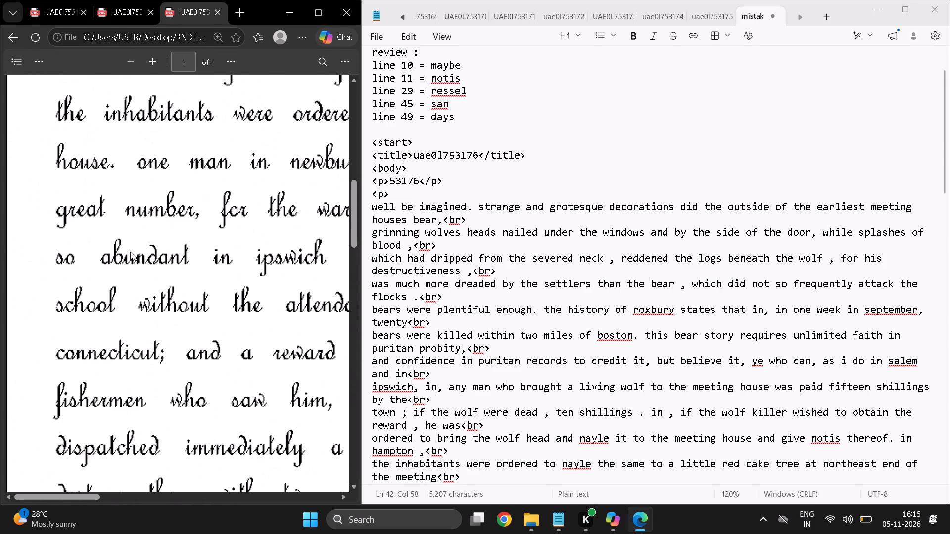
{"action": "scroll", "coordinate": [130, 252], "scroll_direction": "up", "scroll_amount": 4}
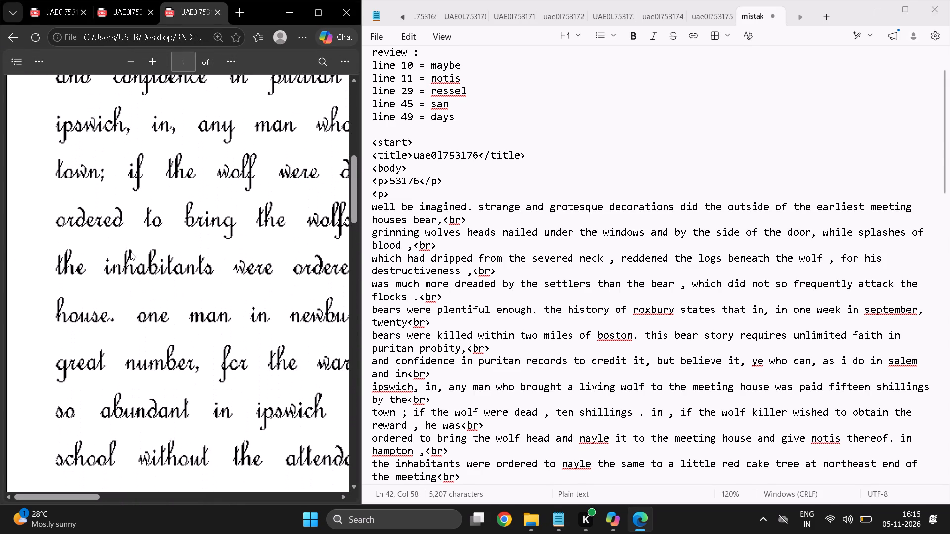
{"action": "scroll", "coordinate": [229, 259], "scroll_direction": "left", "scroll_amount": 3}
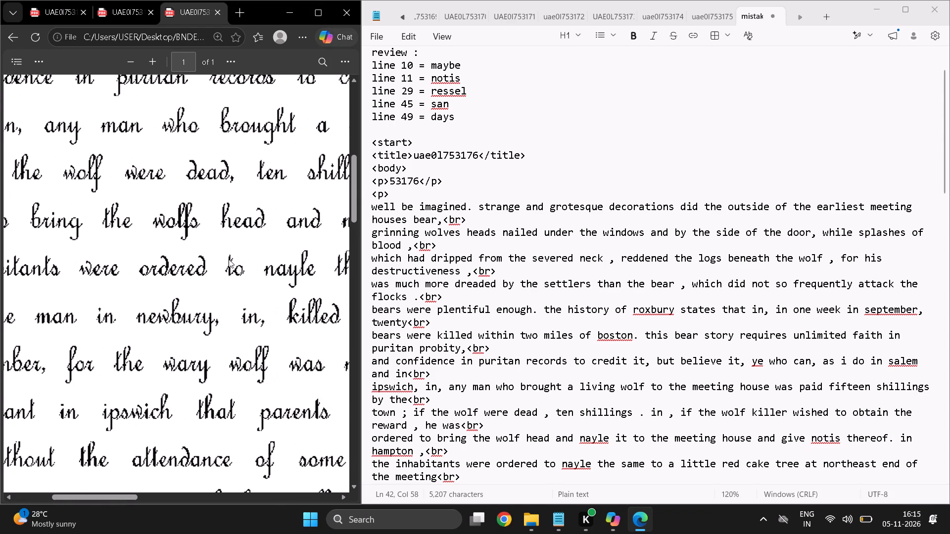
{"action": "scroll", "coordinate": [229, 259], "scroll_direction": "left", "scroll_amount": 3}
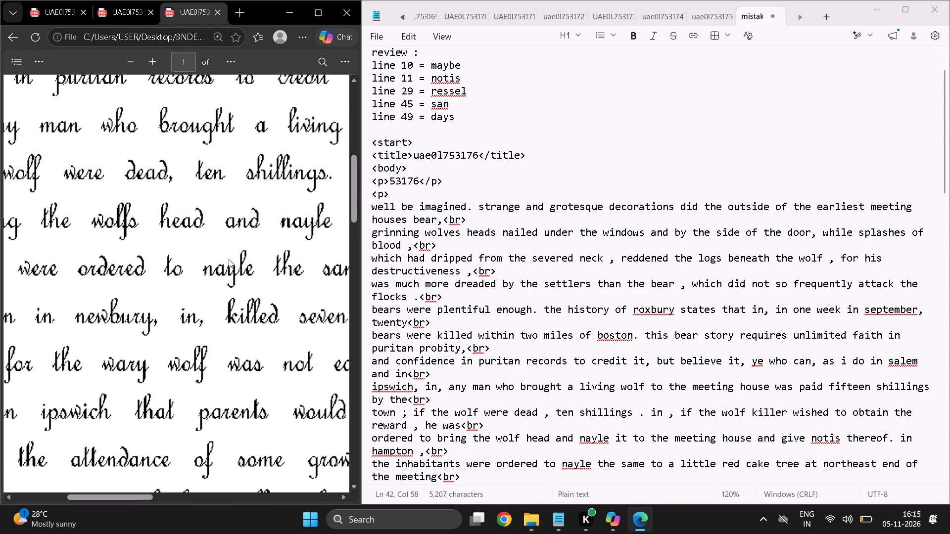
{"action": "scroll", "coordinate": [229, 259], "scroll_direction": "left", "scroll_amount": 4}
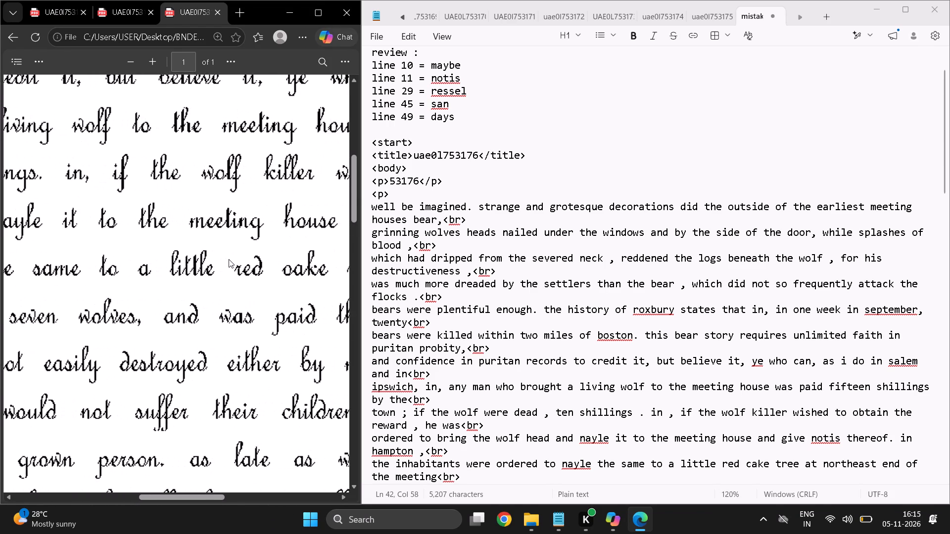
{"action": "scroll", "coordinate": [229, 259], "scroll_direction": "left", "scroll_amount": 3}
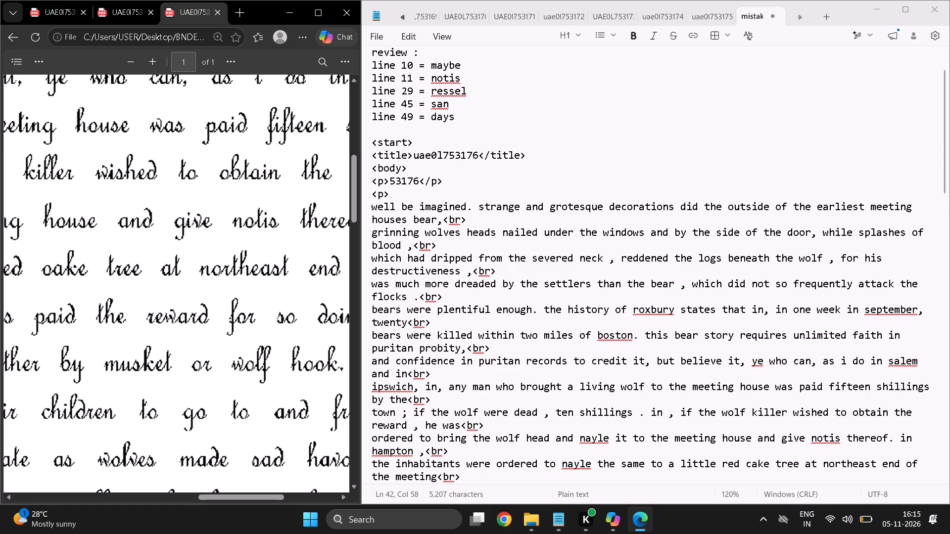
Maximize the Notepad window and copy the name uae0l753176 from the title line.
{"action": "left_click", "coordinate": [904, 8]}
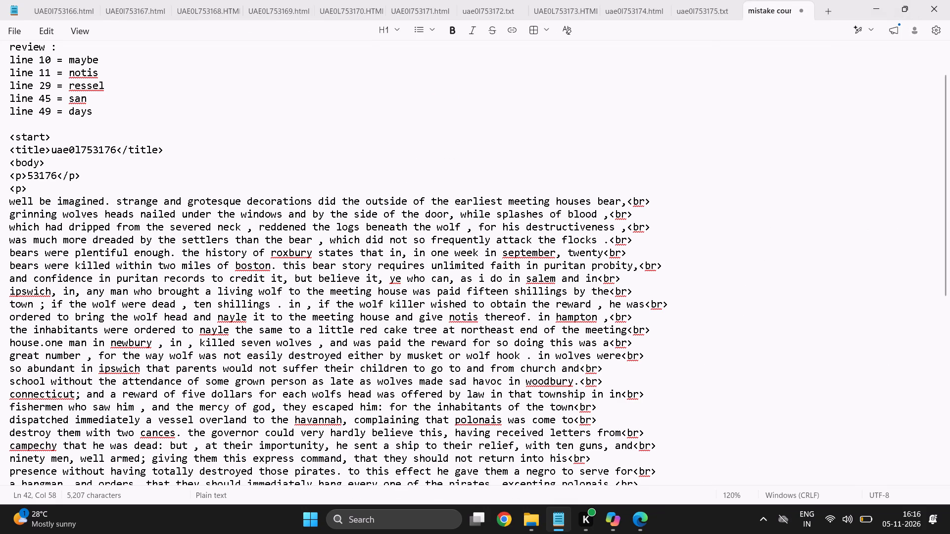
{"action": "left_click_drag", "start_coordinate": [113, 151], "coordinate": [55, 151]}
{"action": "left_click_drag", "start_coordinate": [114, 145], "coordinate": [74, 145]}
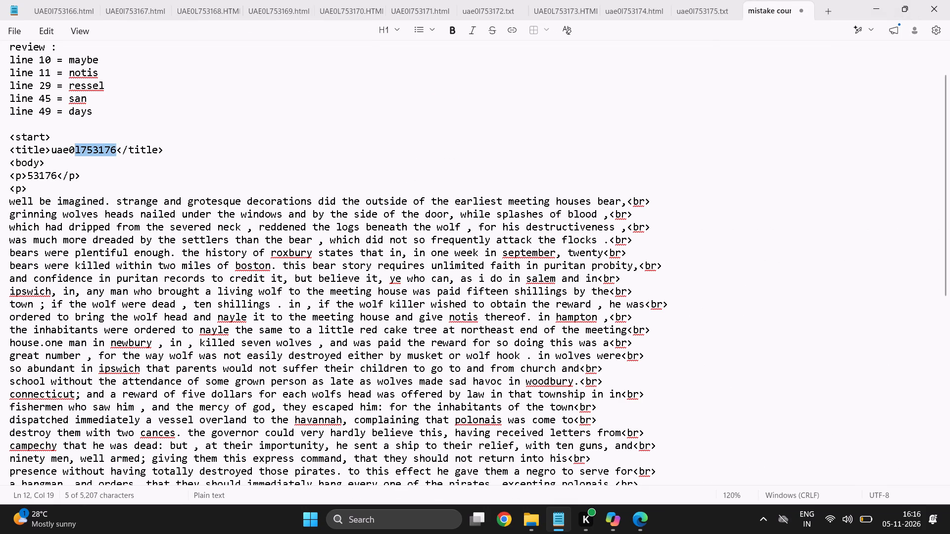
{"action": "left_click_drag", "start_coordinate": [74, 145], "coordinate": [53, 145]}
{"action": "right_click", "coordinate": [58, 149]}
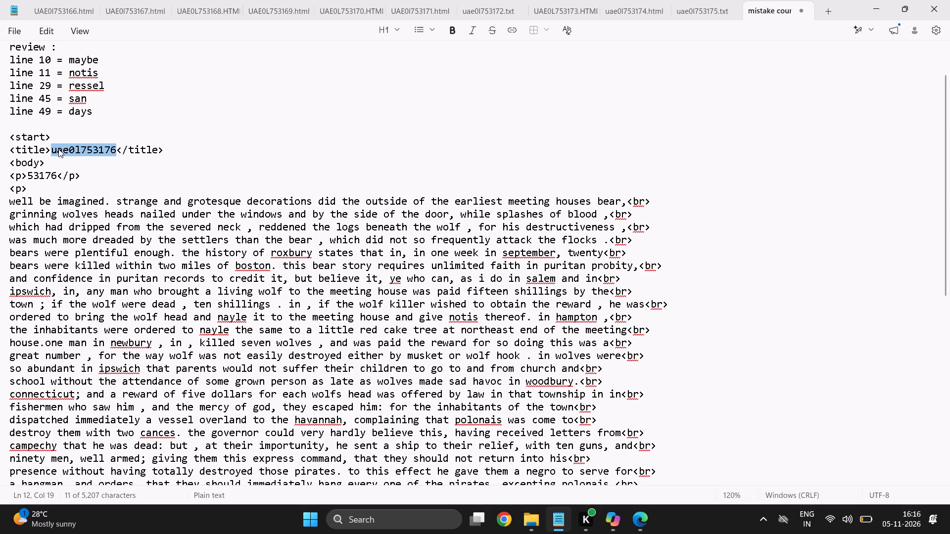
{"action": "left_click", "coordinate": [122, 168]}
Delete the mistake count, line numbers and review list so that the document begins with the <start> tag.
{"action": "left_click", "coordinate": [9, 135]}
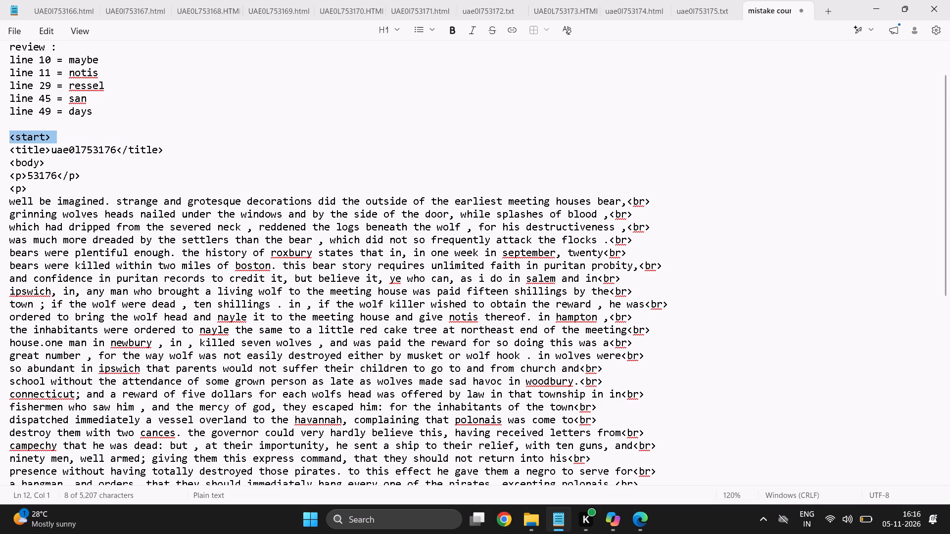
{"action": "left_click_drag", "start_coordinate": [43, 122], "coordinate": [29, 125]}
{"action": "key", "text": "Down"}
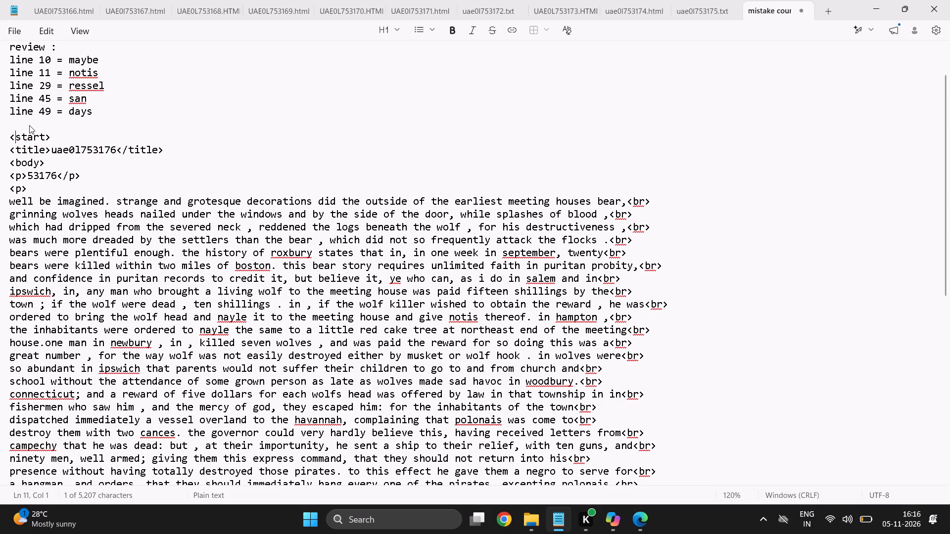
{"action": "key", "text": "Left"}
{"action": "key", "text": "BackSpace"}
{"action": "key", "text": "BackSpace"}
{"action": "key", "text": "BackSpace"}
{"action": "key", "text": "BackSpace"}
{"action": "key", "text": "BackSpace"}
{"action": "key", "text": "BackSpace"}
{"action": "key", "text": "BackSpace"}
{"action": "key", "text": "BackSpace"}
{"action": "key", "text": "BackSpace"}
{"action": "key", "text": "BackSpace"}
{"action": "key", "text": "BackSpace"}
{"action": "key", "text": "BackSpace"}
{"action": "key", "text": "BackSpace"}
{"action": "key", "text": "BackSpace"}
{"action": "key", "text": "BackSpace"}
{"action": "key", "text": "BackSpace"}
{"action": "key", "text": "BackSpace"}
{"action": "key", "text": "BackSpace"}
{"action": "key", "text": "BackSpace"}
{"action": "key", "text": "BackSpace"}
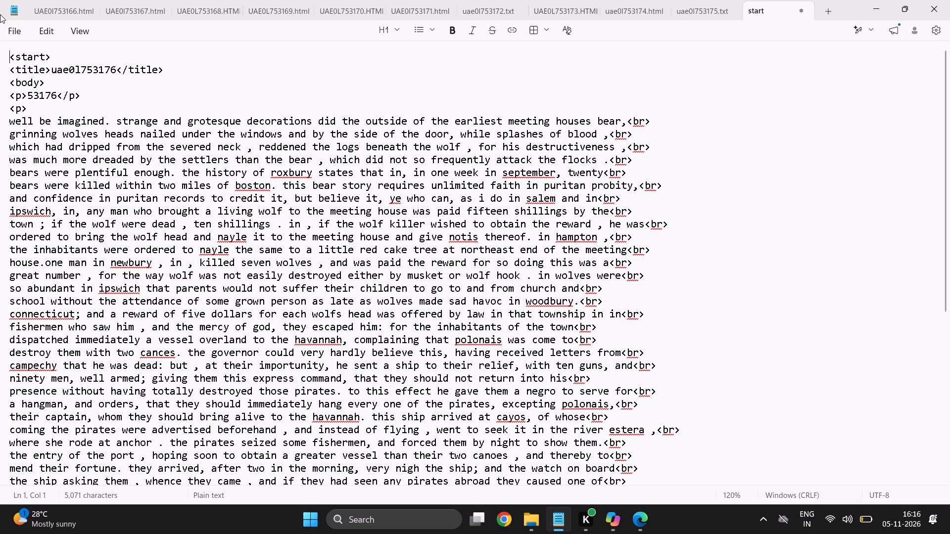
Save the transcription as a text document named uae0l753176 in the 3-11-26 folder, using the copied name.
{"action": "left_click", "coordinate": [9, 23]}
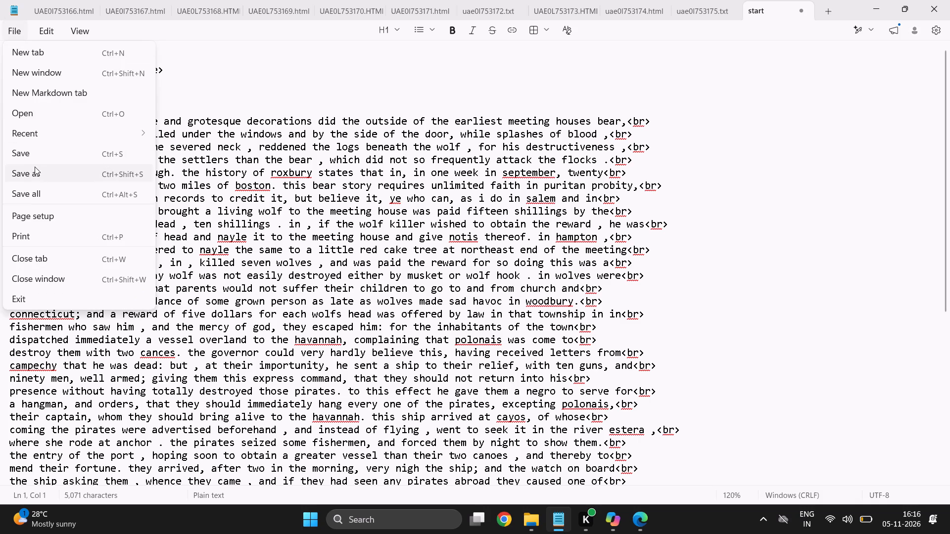
{"action": "left_click", "coordinate": [35, 169]}
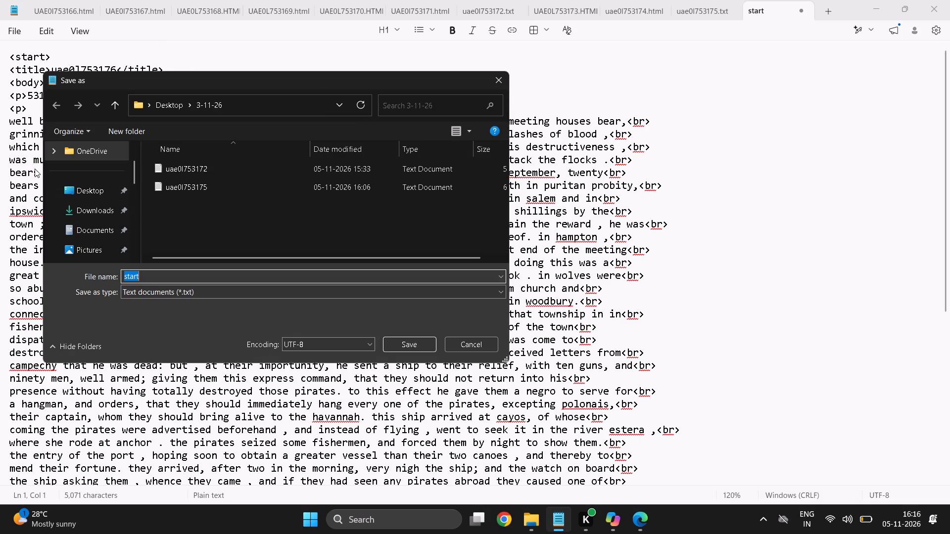
{"action": "key", "text": "BackSpace"}
{"action": "key", "text": "ctrl+v"}
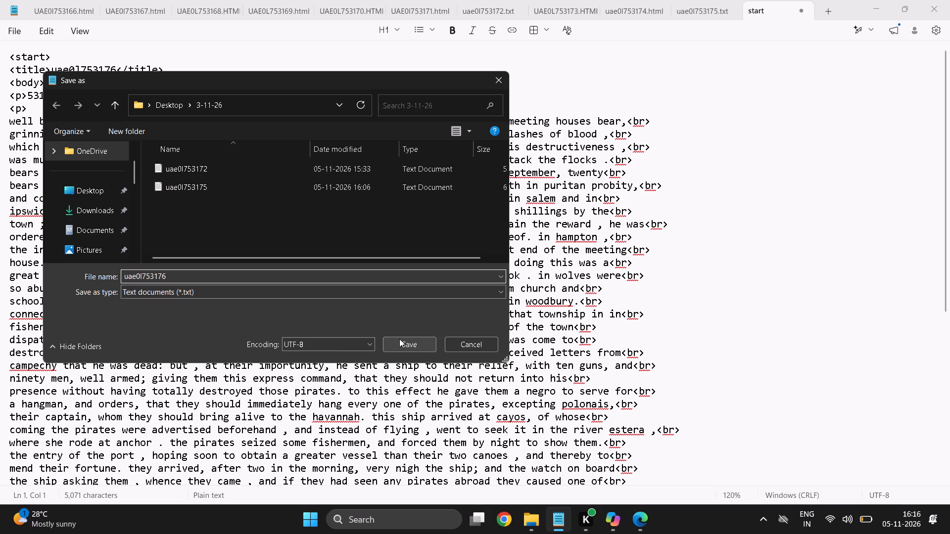
{"action": "left_click", "coordinate": [399, 339]}
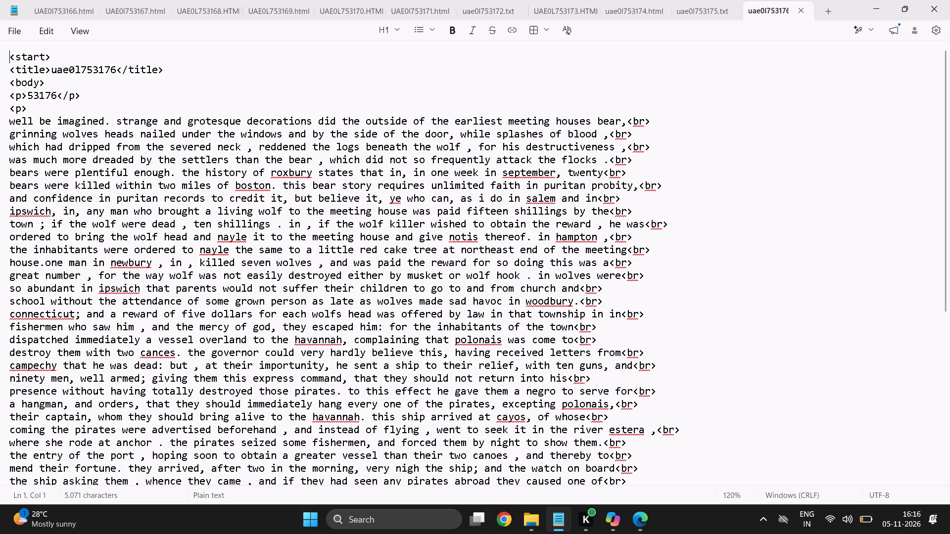
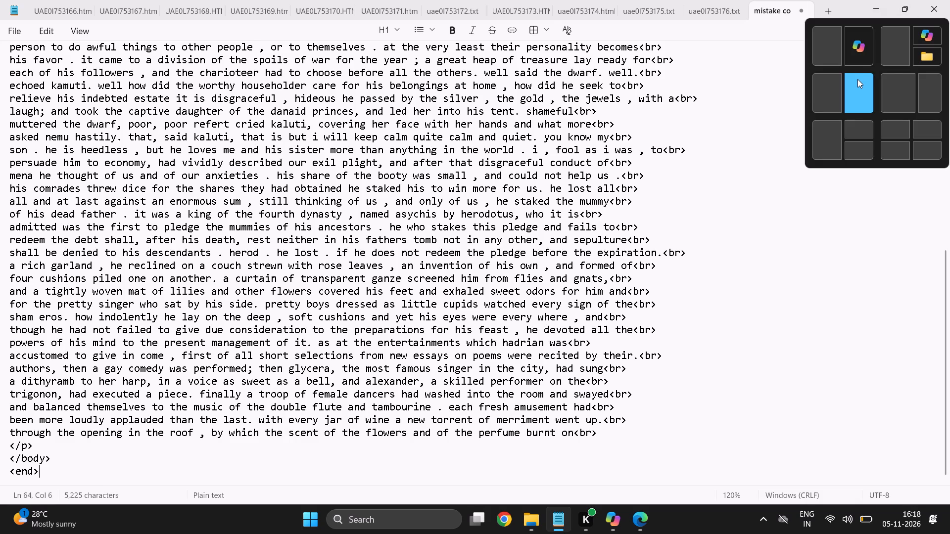
Snap Notepad to half of the screen and close the leftover PDF windows and the 3-11-26 folder window.
{"action": "left_click", "coordinate": [857, 80]}
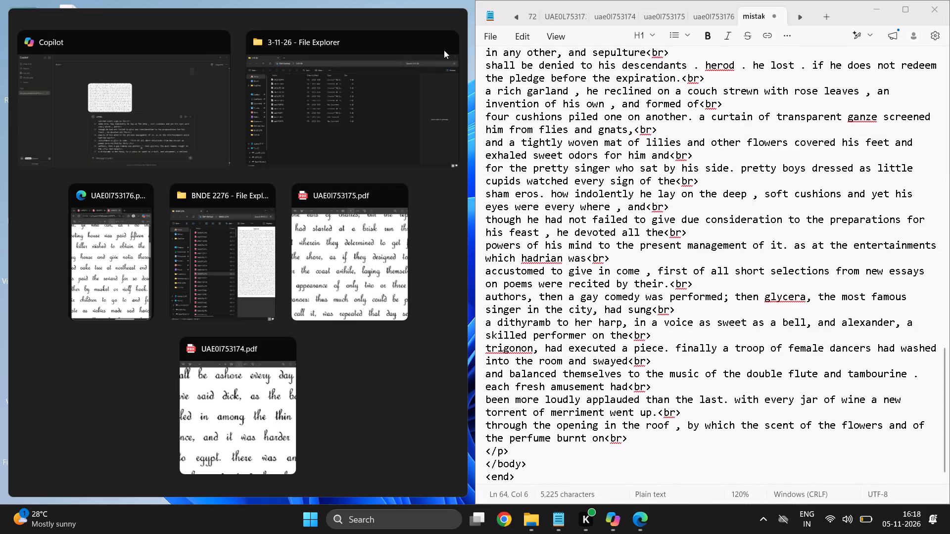
{"action": "left_click", "coordinate": [397, 198]}
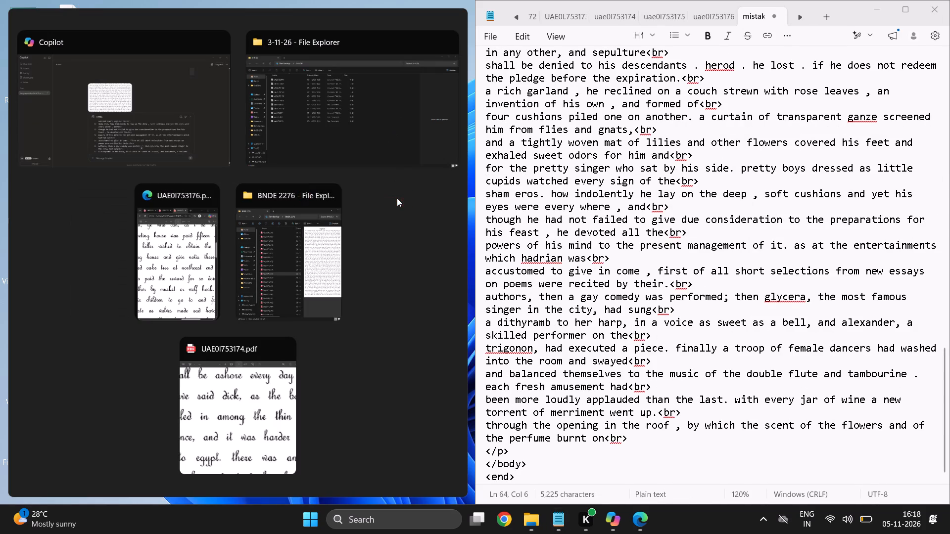
{"action": "left_click", "coordinate": [286, 347]}
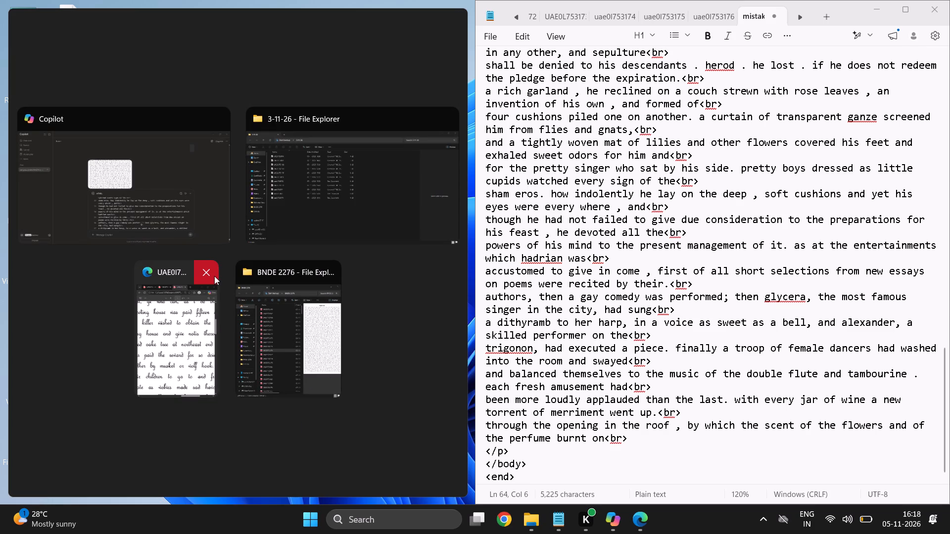
{"action": "left_click", "coordinate": [214, 276]}
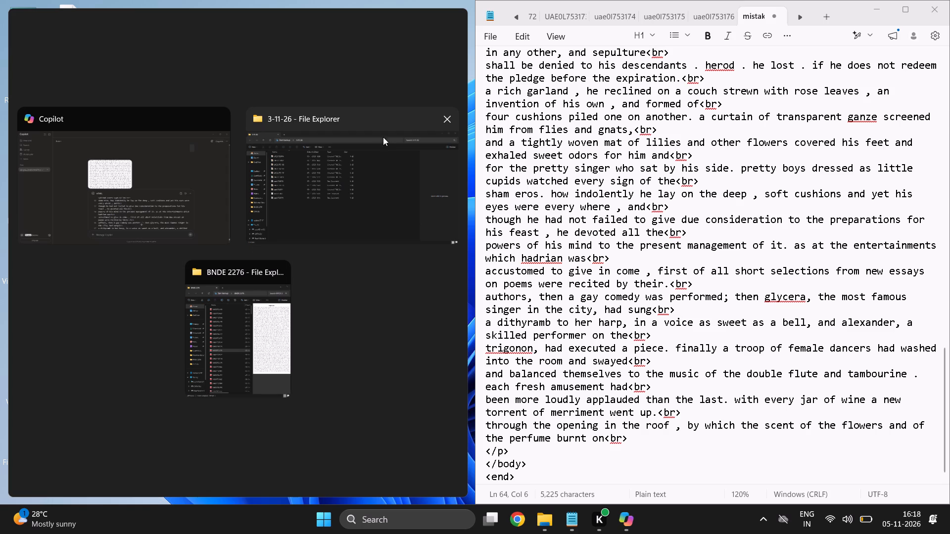
{"action": "left_click", "coordinate": [443, 121]}
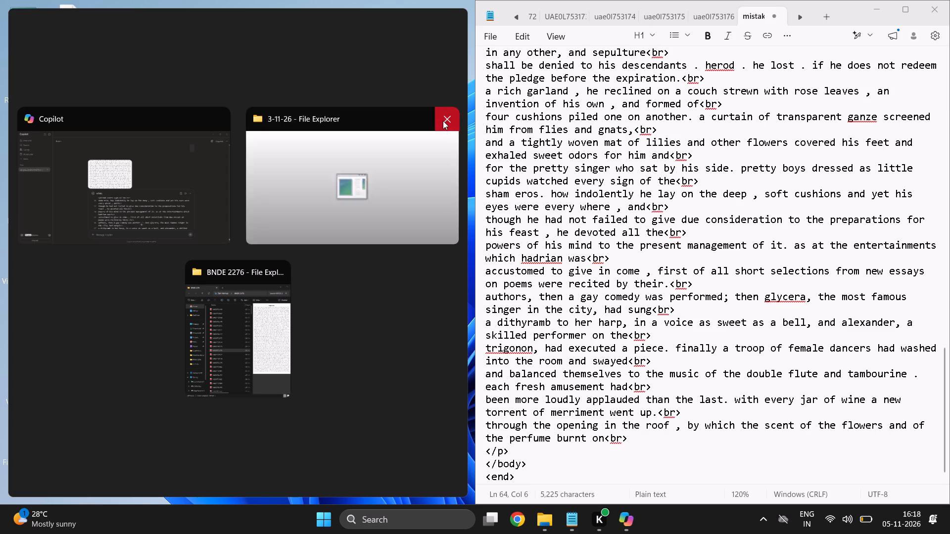
{"action": "left_click", "coordinate": [259, 343]}
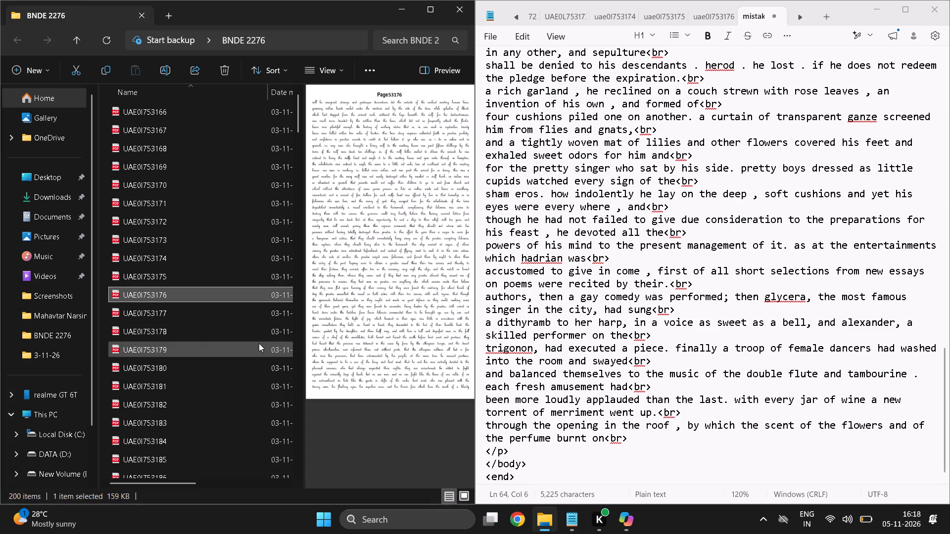
{"action": "double_click", "coordinate": [246, 311]}
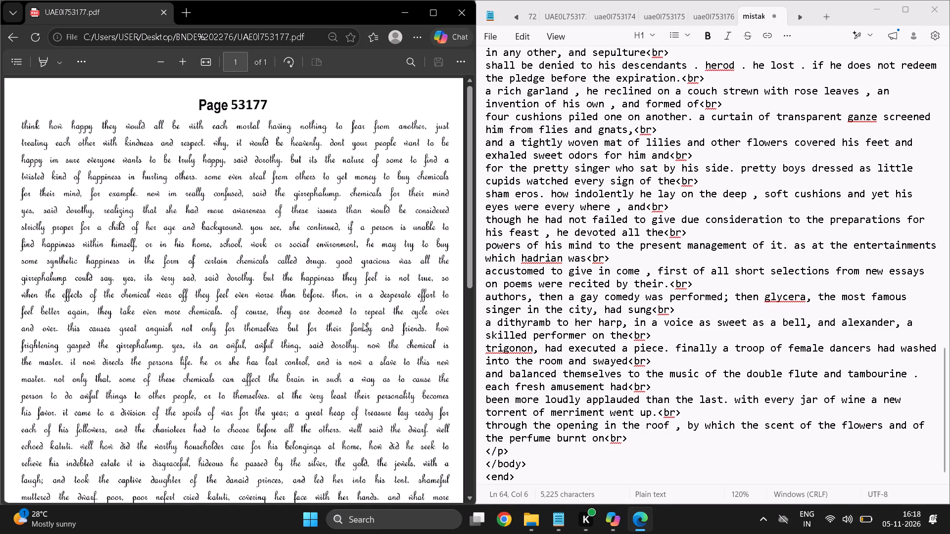
Compare the closing lines and the flagged word "girrephalump" in line 5 of the transcription with the PDF.
{"action": "scroll", "coordinate": [363, 323], "scroll_direction": "down", "scroll_amount": 6}
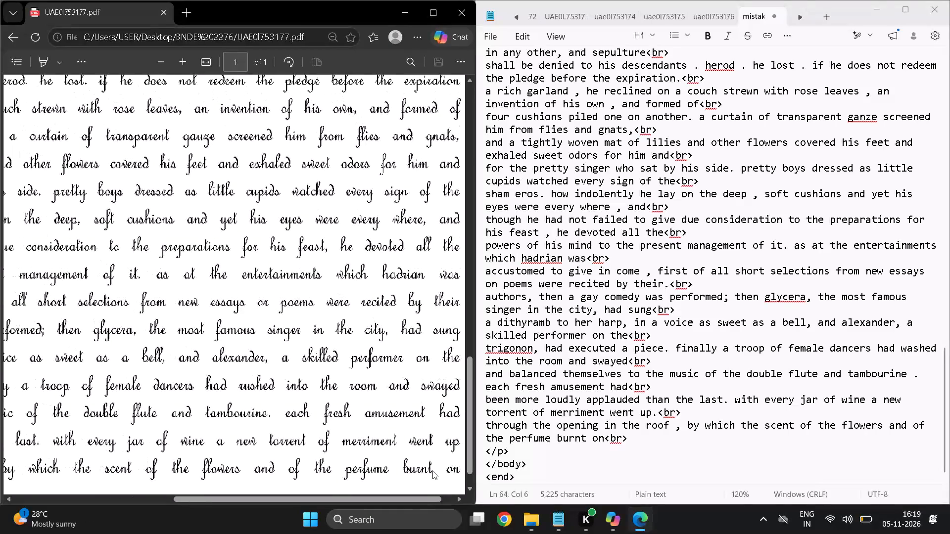
{"action": "scroll", "coordinate": [427, 463], "scroll_direction": "left", "scroll_amount": 1}
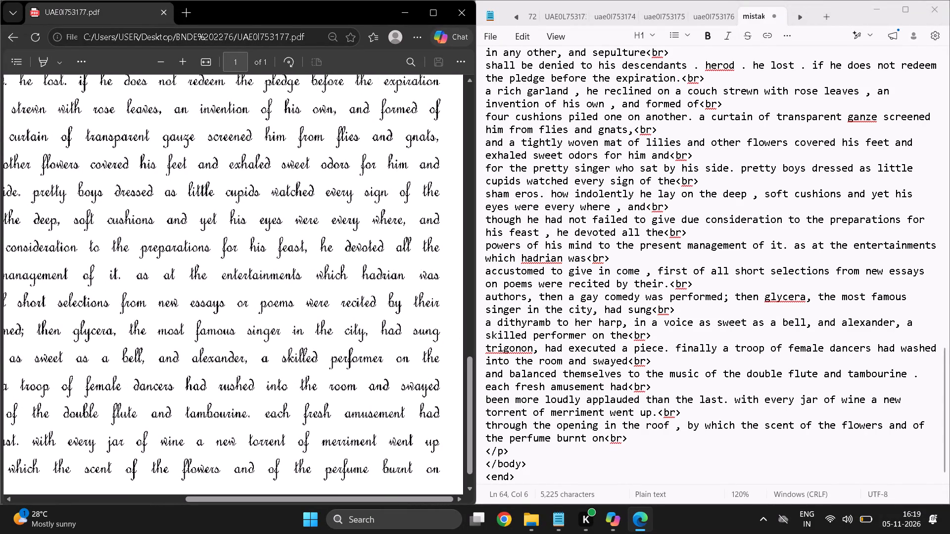
{"action": "scroll", "coordinate": [678, 299], "scroll_direction": "up", "scroll_amount": 6}
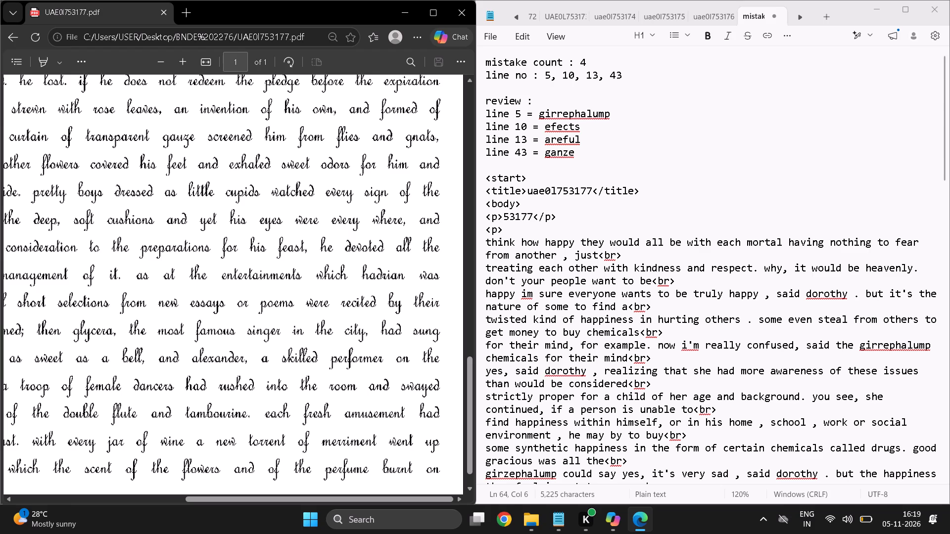
{"action": "scroll", "coordinate": [324, 308], "scroll_direction": "up", "scroll_amount": 10}
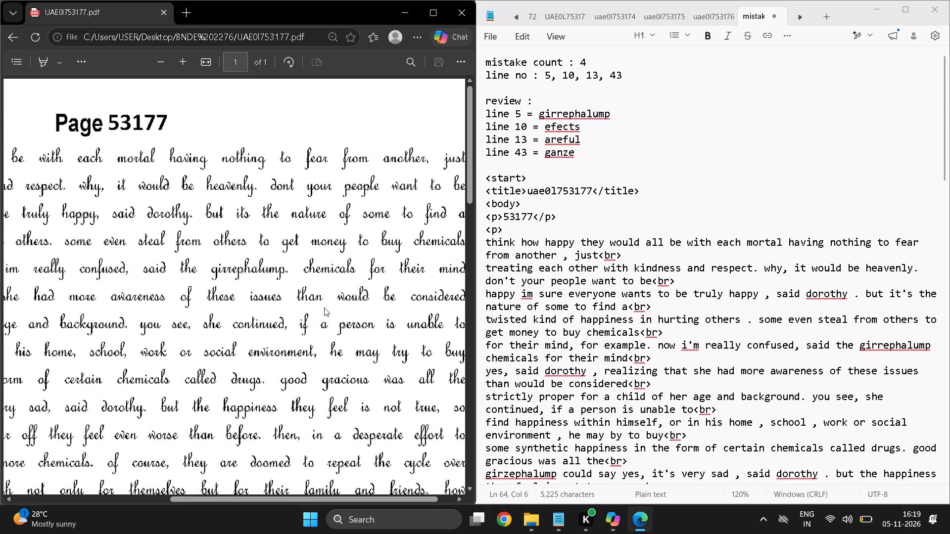
{"action": "scroll", "coordinate": [324, 308], "scroll_direction": "left", "scroll_amount": 2}
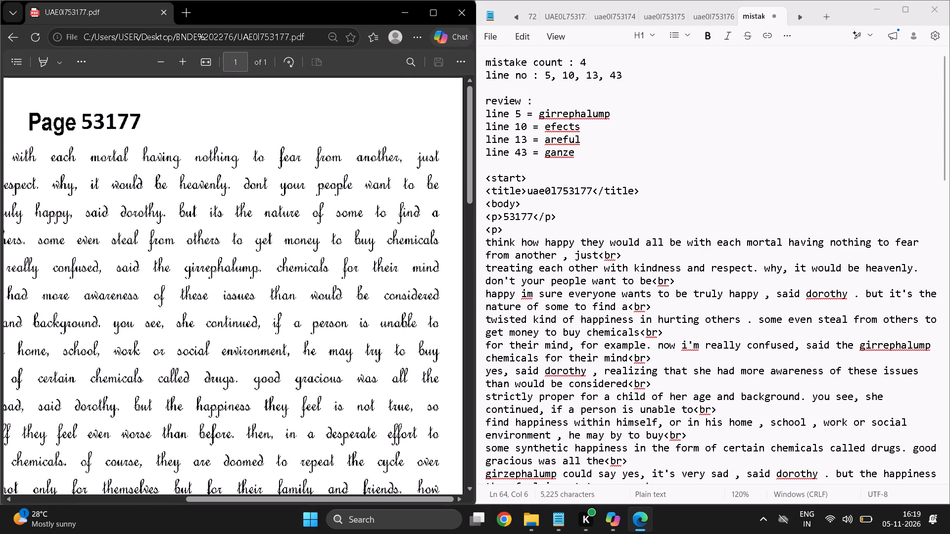
{"action": "scroll", "coordinate": [255, 273], "scroll_direction": "up", "scroll_amount": 1}
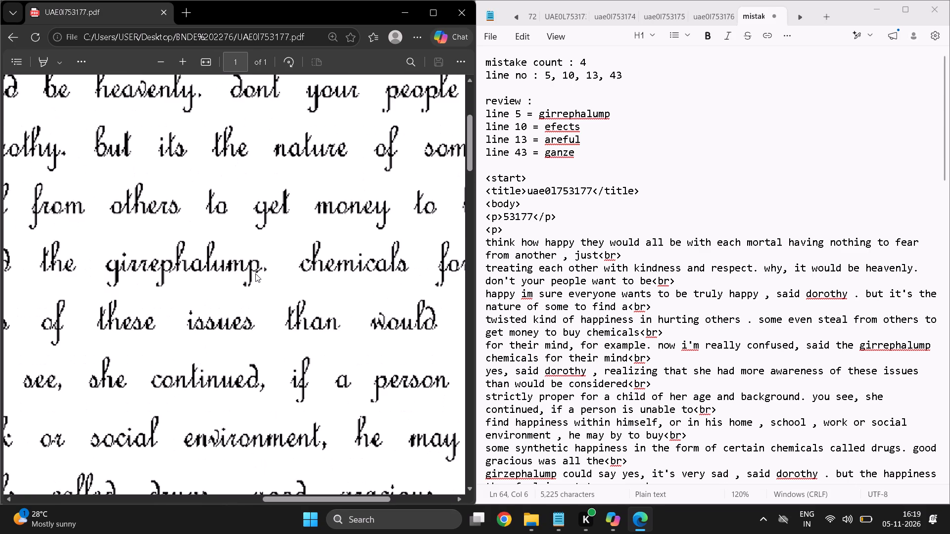
{"action": "scroll", "coordinate": [255, 273], "scroll_direction": "up", "scroll_amount": 1}
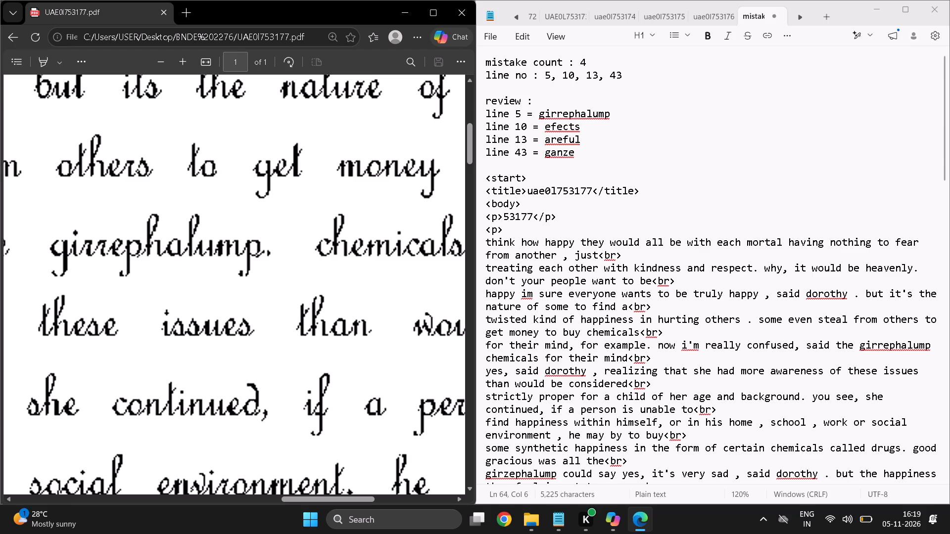
Find the flagged line 10 word in the PDF and correct "efects" to "effects" in the transcription.
{"action": "scroll", "coordinate": [660, 469], "scroll_direction": "down", "scroll_amount": 1}
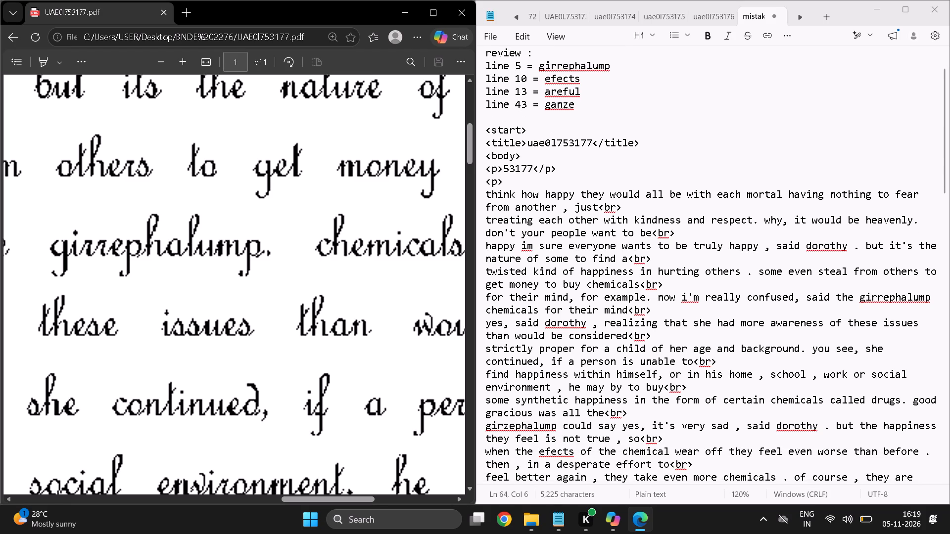
{"action": "scroll", "coordinate": [211, 421], "scroll_direction": "right", "scroll_amount": 6}
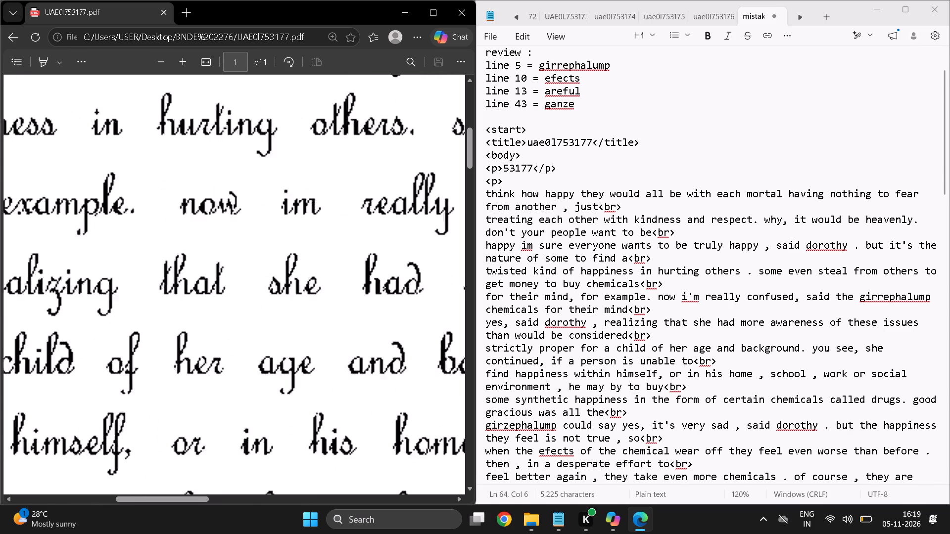
{"action": "scroll", "coordinate": [211, 421], "scroll_direction": "right", "scroll_amount": 6}
{"action": "scroll", "coordinate": [201, 379], "scroll_direction": "down", "scroll_amount": 1}
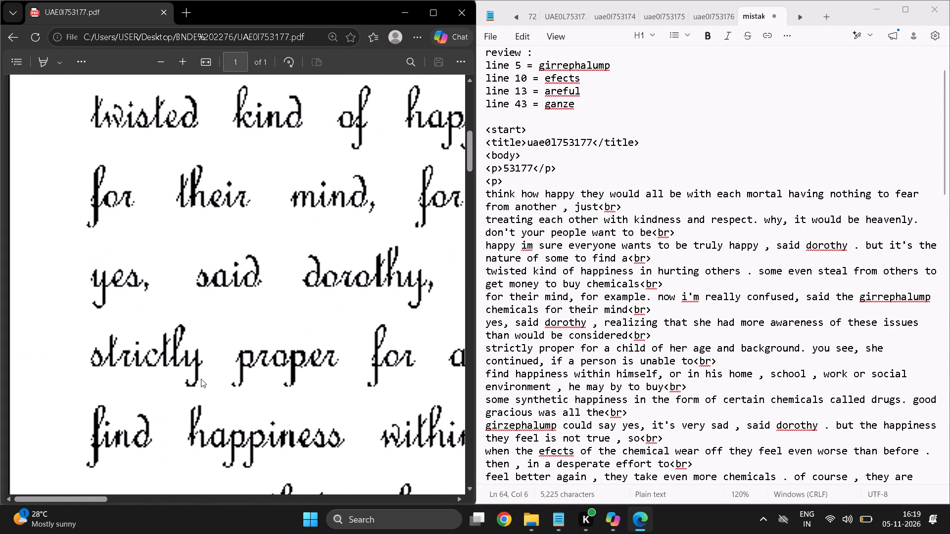
{"action": "scroll", "coordinate": [201, 379], "scroll_direction": "down", "scroll_amount": 4}
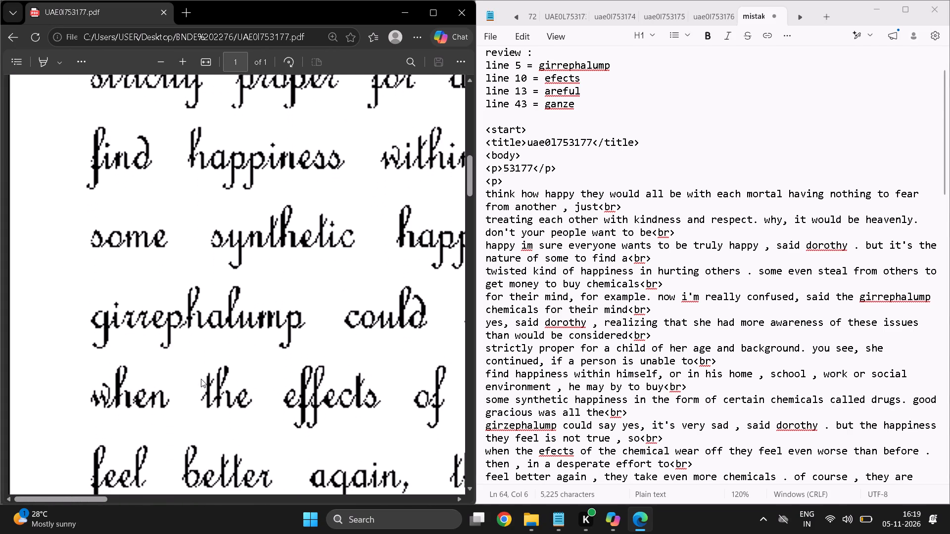
{"action": "scroll", "coordinate": [201, 379], "scroll_direction": "down", "scroll_amount": 1}
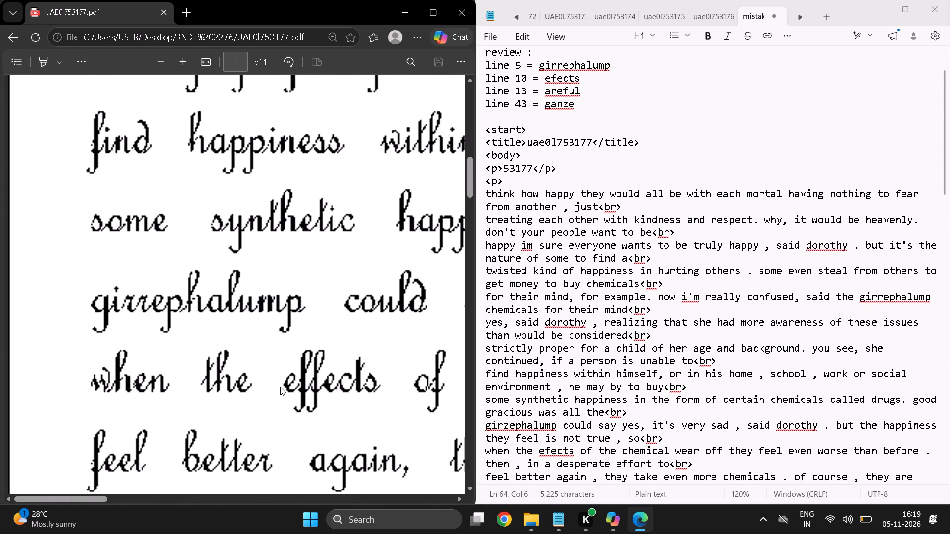
{"action": "scroll", "coordinate": [280, 387], "scroll_direction": "left", "scroll_amount": 1}
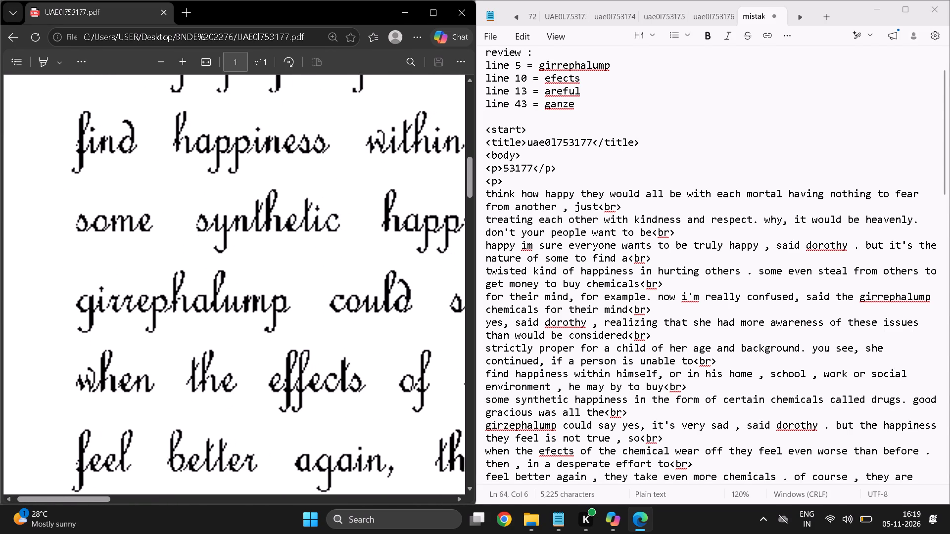
{"action": "left_click", "coordinate": [551, 455]}
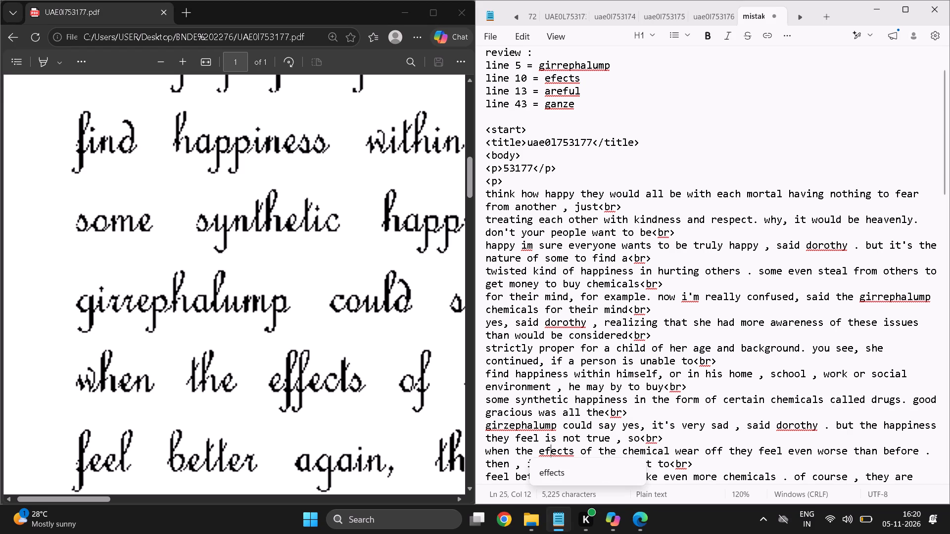
{"action": "left_click", "coordinate": [557, 467]}
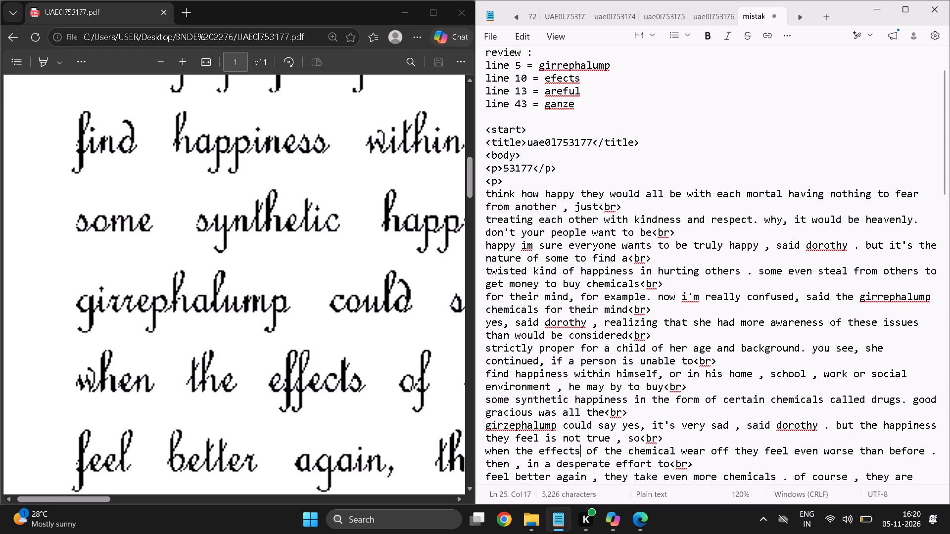
Find the flagged line 13 word in the PDF and correct "areful" to "awful" in the transcription.
{"action": "scroll", "coordinate": [646, 324], "scroll_direction": "up", "scroll_amount": 2}
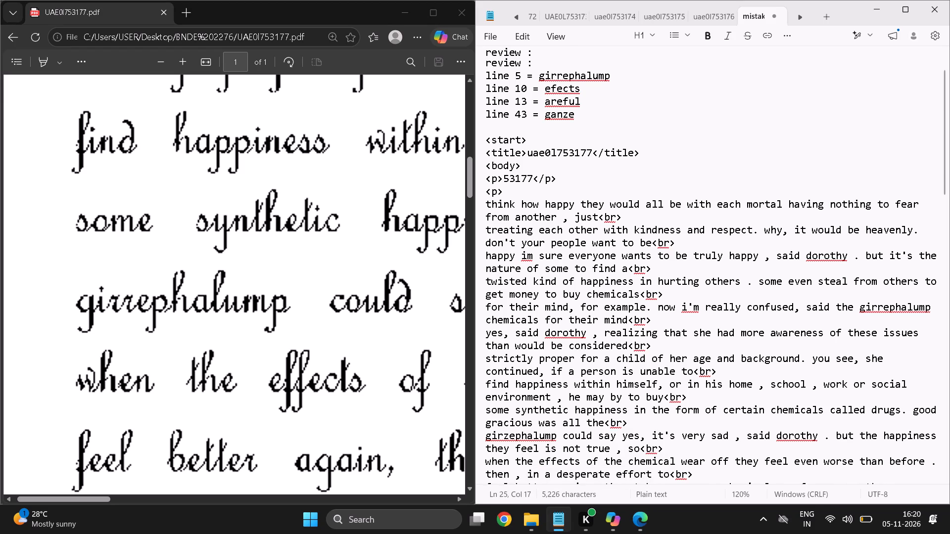
{"action": "scroll", "coordinate": [646, 324], "scroll_direction": "up", "scroll_amount": 2}
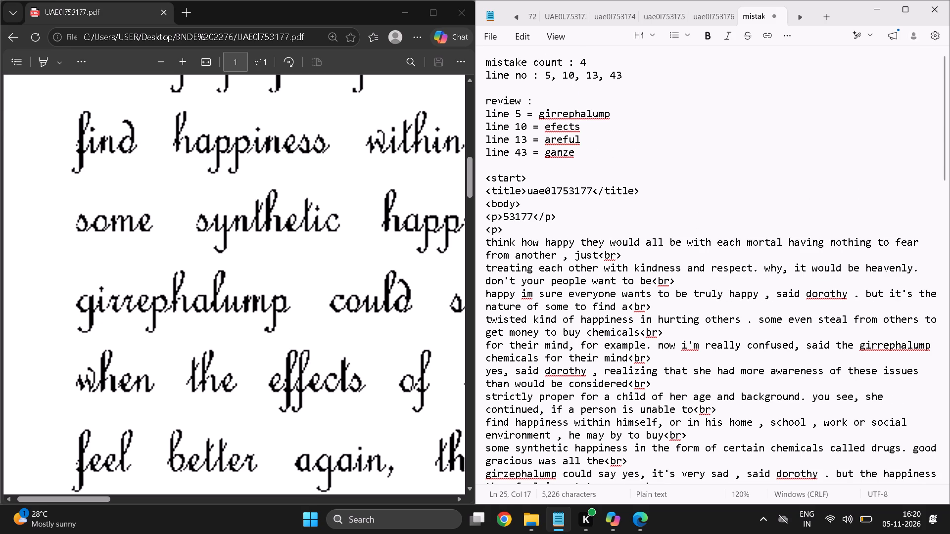
{"action": "scroll", "coordinate": [690, 271], "scroll_direction": "down", "scroll_amount": 1}
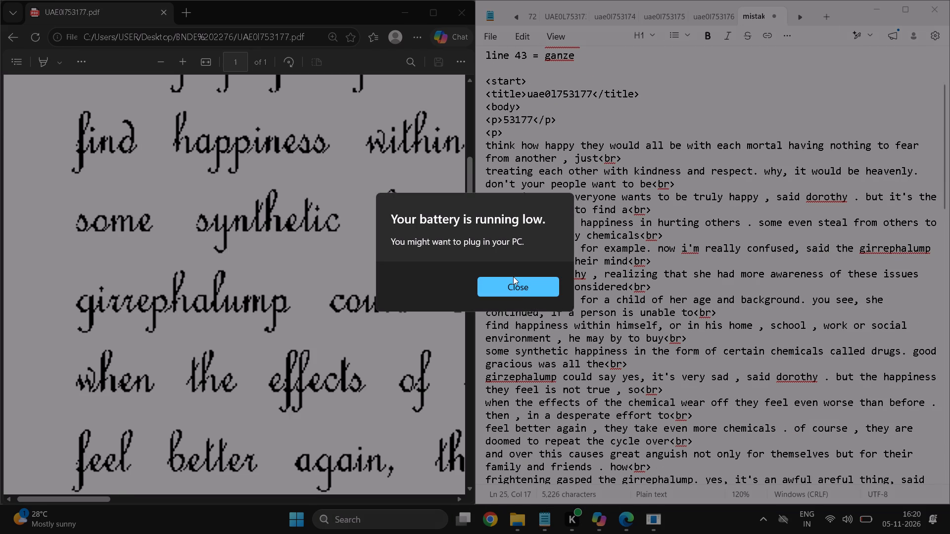
{"action": "left_click", "coordinate": [517, 294]}
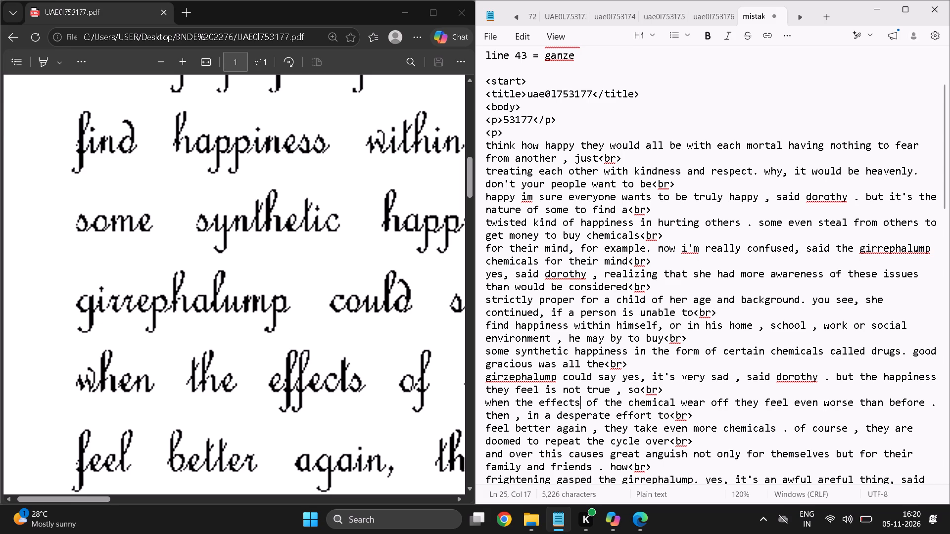
{"action": "scroll", "coordinate": [591, 457], "scroll_direction": "down", "scroll_amount": 1}
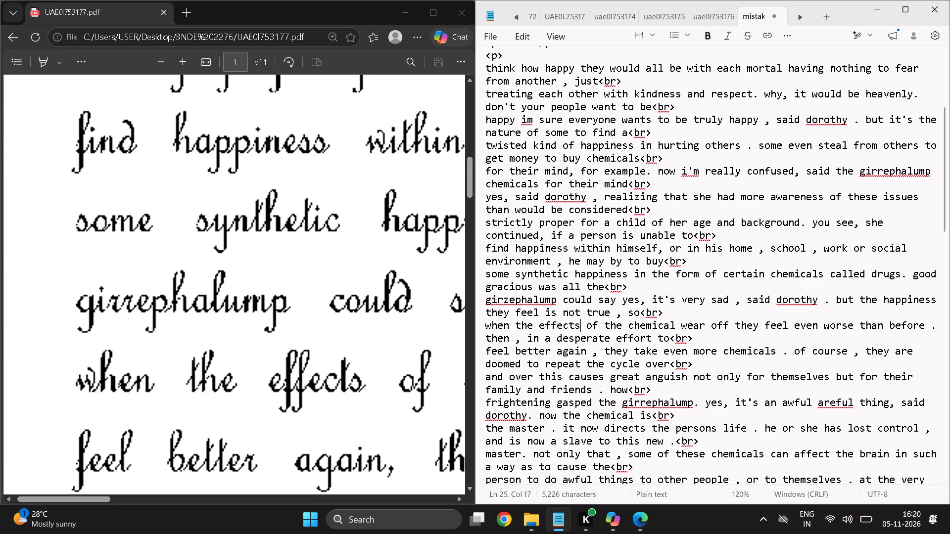
{"action": "scroll", "coordinate": [125, 378], "scroll_direction": "down", "scroll_amount": 1}
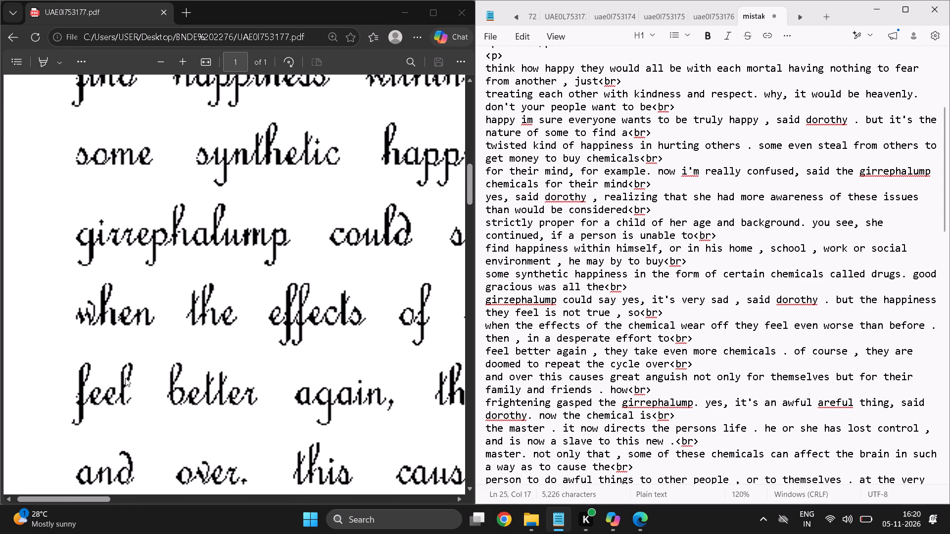
{"action": "scroll", "coordinate": [125, 378], "scroll_direction": "down", "scroll_amount": 3}
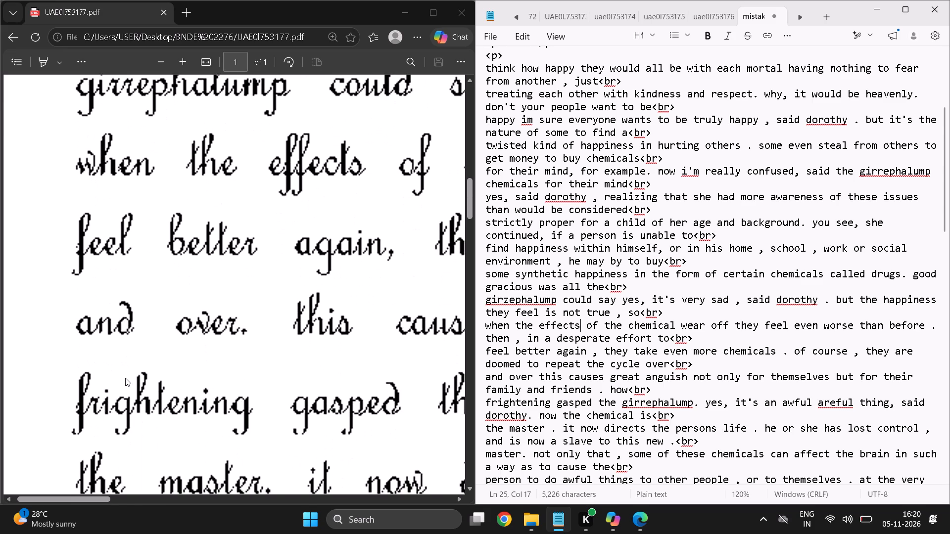
{"action": "scroll", "coordinate": [200, 414], "scroll_direction": "left", "scroll_amount": 3}
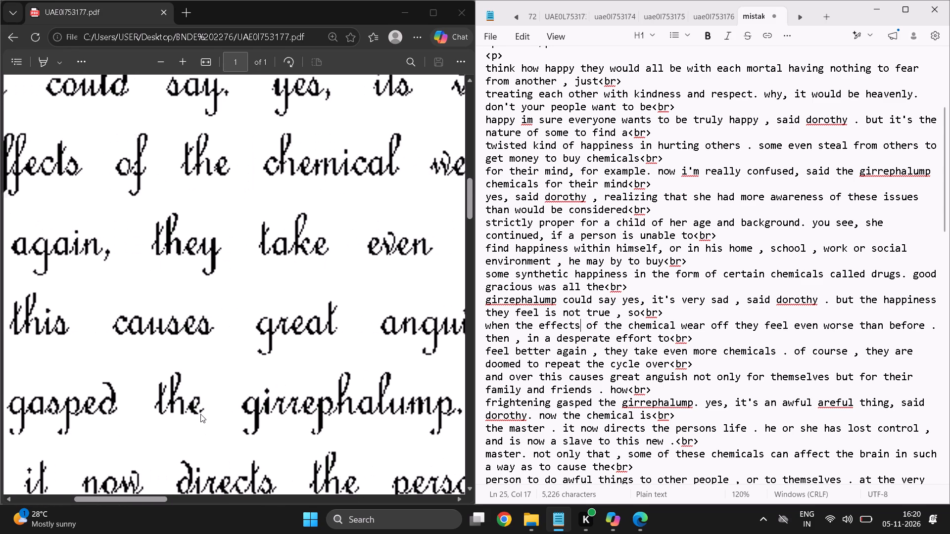
{"action": "scroll", "coordinate": [200, 414], "scroll_direction": "left", "scroll_amount": 7}
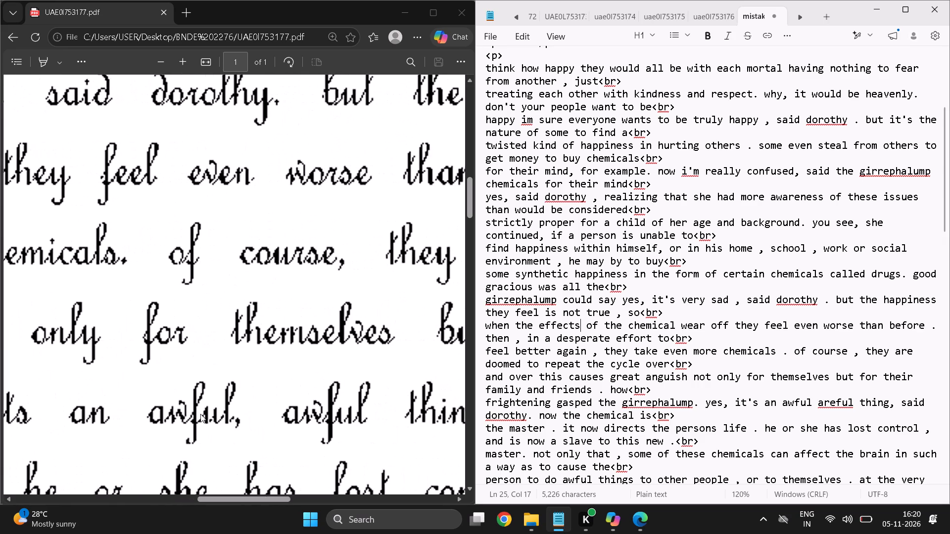
{"action": "scroll", "coordinate": [200, 414], "scroll_direction": "left", "scroll_amount": 6}
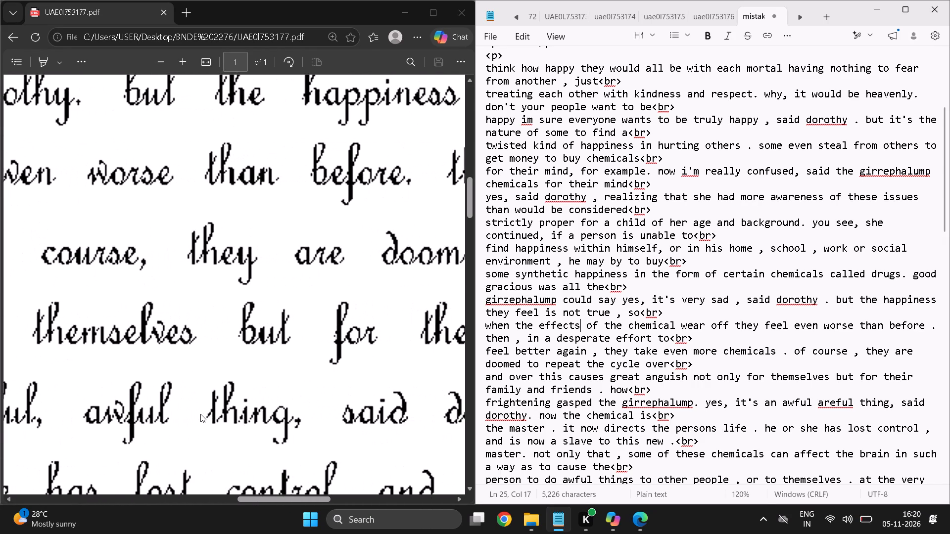
{"action": "scroll", "coordinate": [200, 414], "scroll_direction": "left", "scroll_amount": 1}
{"action": "scroll", "coordinate": [200, 414], "scroll_direction": "right", "scroll_amount": 2}
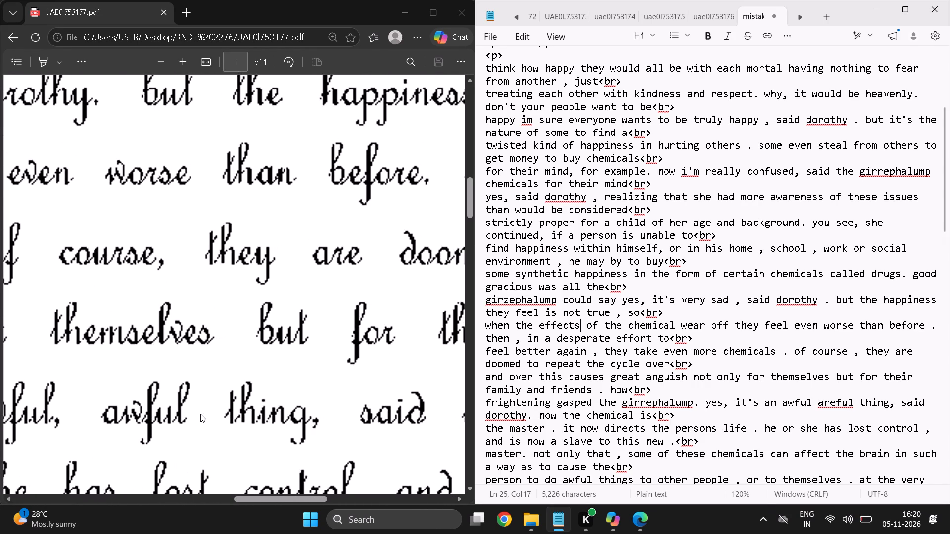
{"action": "scroll", "coordinate": [200, 414], "scroll_direction": "right", "scroll_amount": 1}
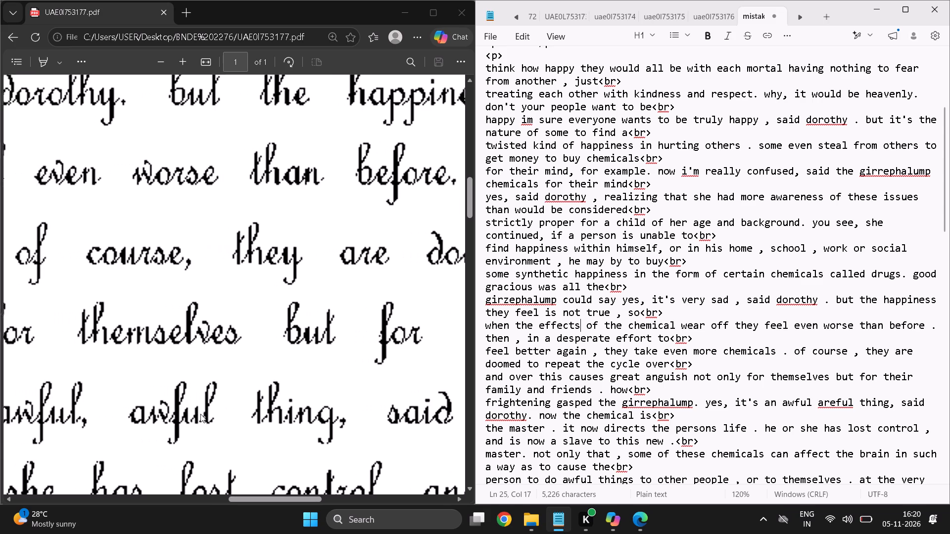
{"action": "scroll", "coordinate": [200, 414], "scroll_direction": "right", "scroll_amount": 2}
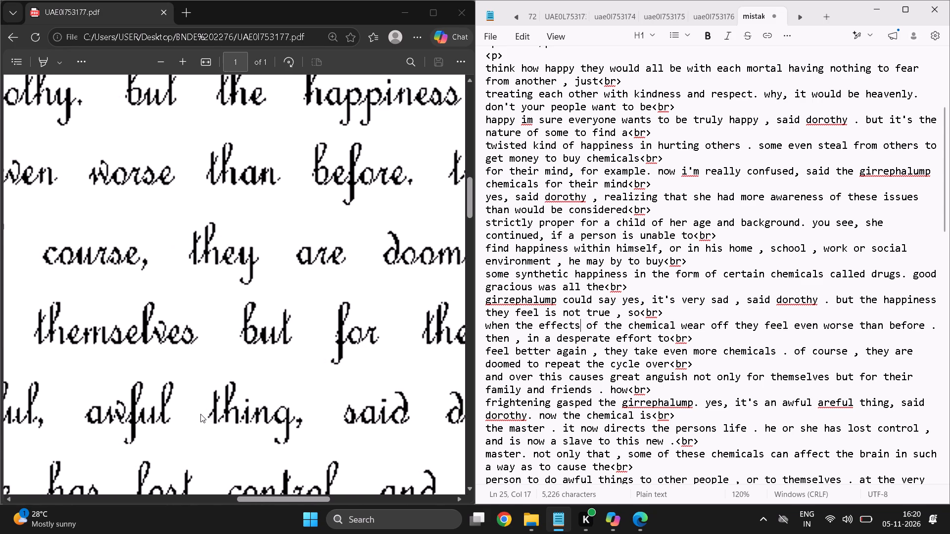
{"action": "scroll", "coordinate": [200, 414], "scroll_direction": "right", "scroll_amount": 2}
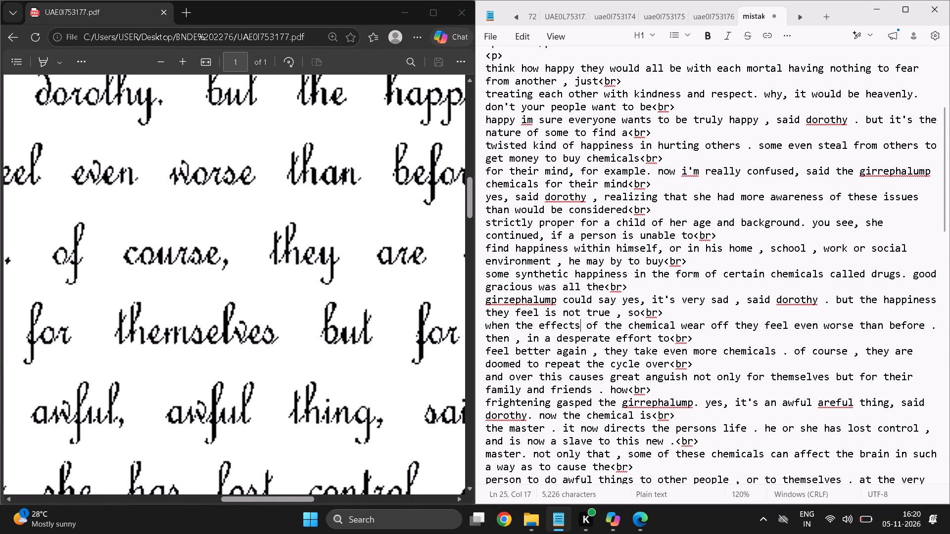
{"action": "left_click", "coordinate": [835, 406]}
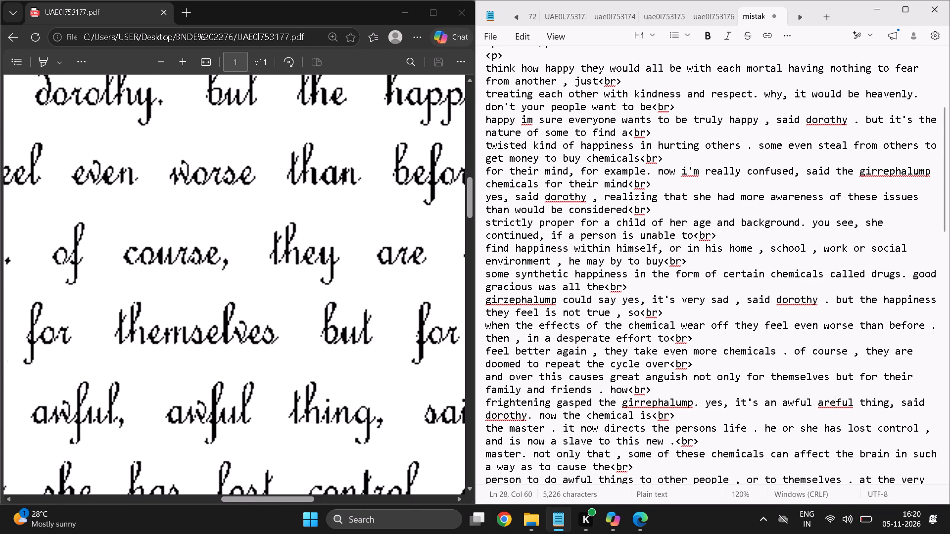
{"action": "key", "text": "BackSpace"}
{"action": "key", "text": "BackSpace"}
{"action": "key", "text": "BackSpace"}
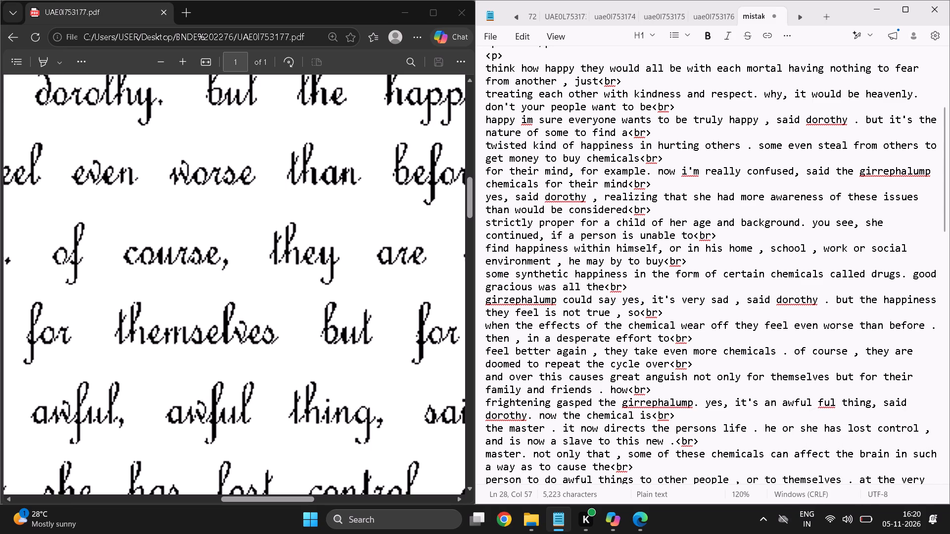
{"action": "type", "text": "aw"}
Insert a comma after the first "awful" in the line beginning "frightening gasped", matching the PDF.
{"action": "left_click", "coordinate": [811, 408]}
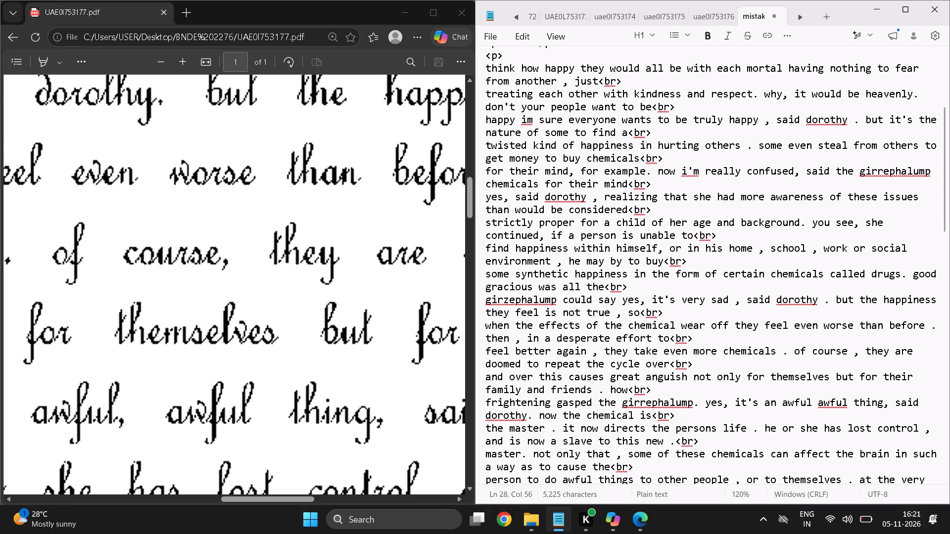
{"action": "key", "text": "comma"}
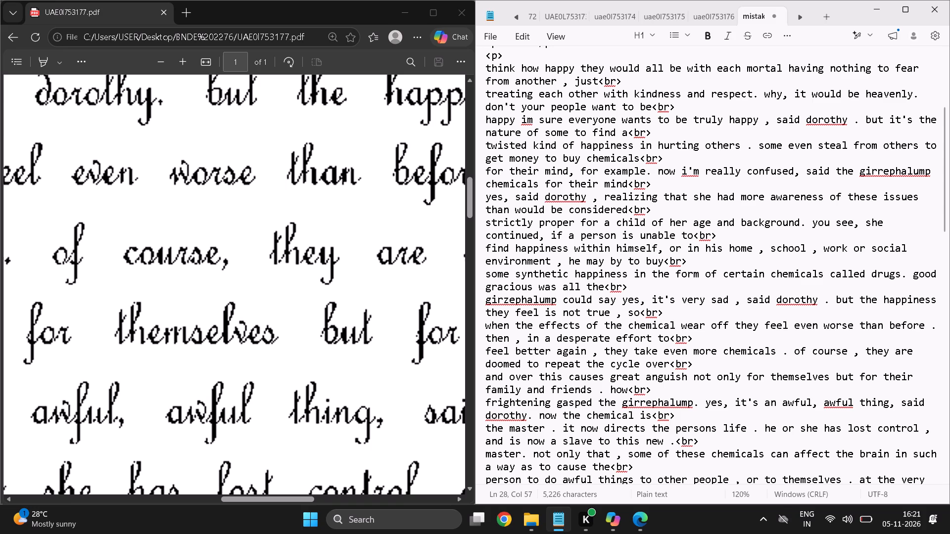
{"action": "scroll", "coordinate": [342, 428], "scroll_direction": "right", "scroll_amount": 1}
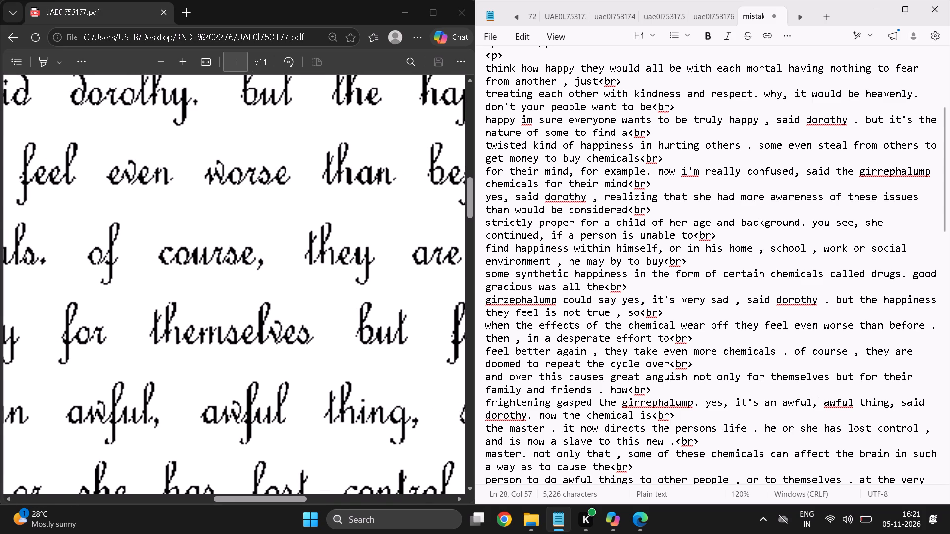
Find the flagged line 43 word "ganze" in the PDF's "four cushions piled" line and compare it with the transcription.
{"action": "scroll", "coordinate": [342, 428], "scroll_direction": "right", "scroll_amount": 2}
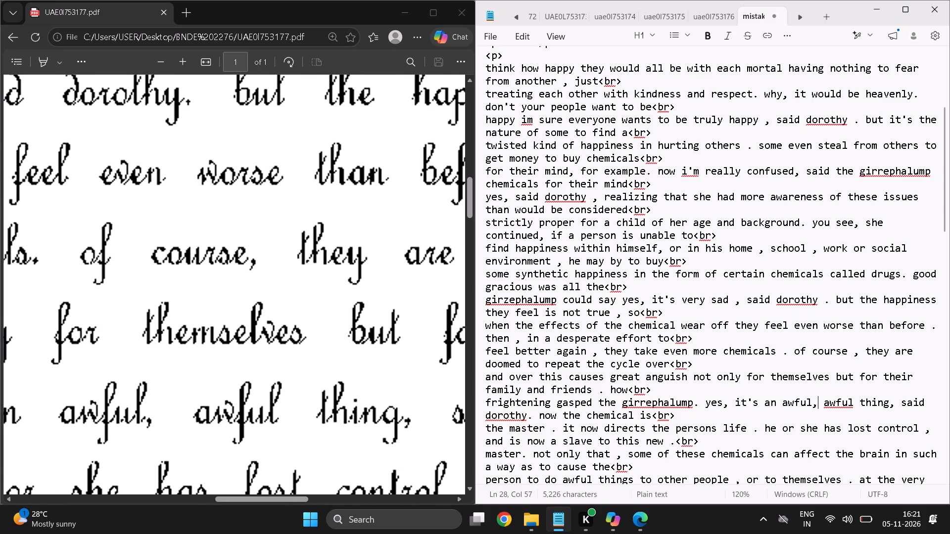
{"action": "scroll", "coordinate": [342, 428], "scroll_direction": "right", "scroll_amount": 2}
{"action": "scroll", "coordinate": [637, 275], "scroll_direction": "up", "scroll_amount": 4}
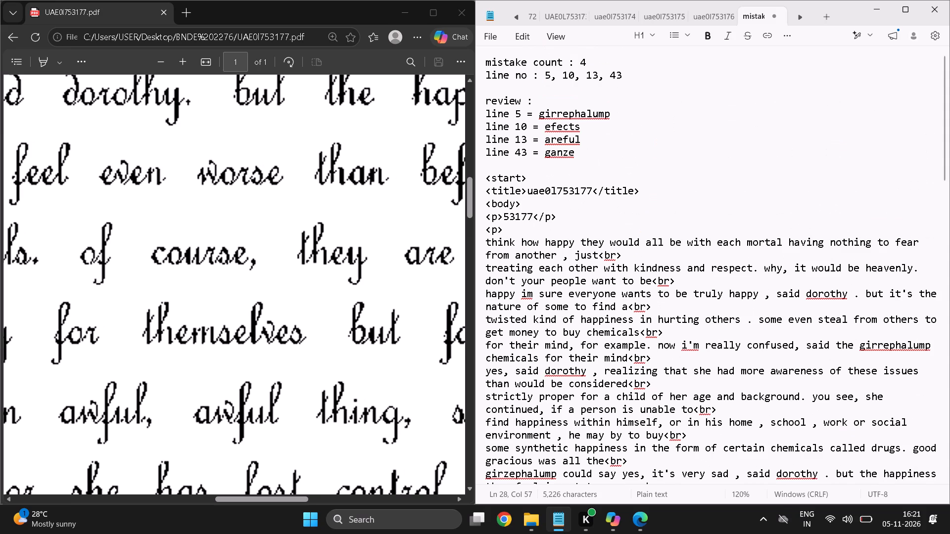
{"action": "scroll", "coordinate": [637, 275], "scroll_direction": "down", "scroll_amount": 4}
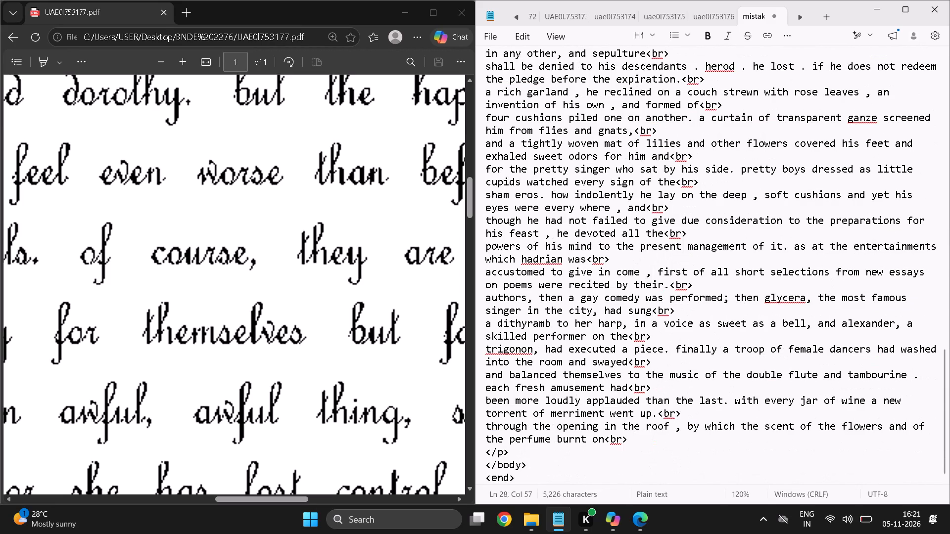
{"action": "scroll", "coordinate": [236, 209], "scroll_direction": "right", "scroll_amount": 13}
{"action": "scroll", "coordinate": [236, 209], "scroll_direction": "down", "scroll_amount": 11}
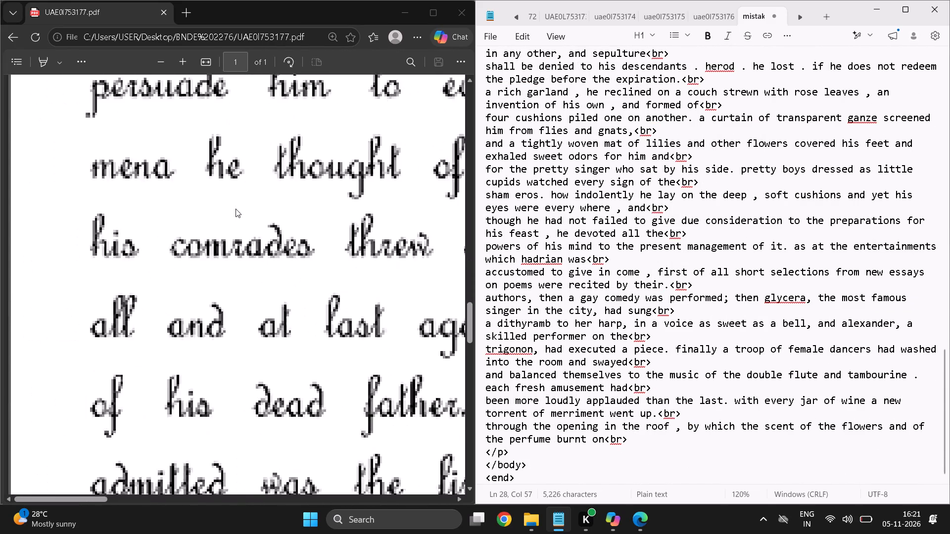
{"action": "scroll", "coordinate": [236, 209], "scroll_direction": "down", "scroll_amount": 5}
{"action": "scroll", "coordinate": [192, 261], "scroll_direction": "up", "scroll_amount": 3}
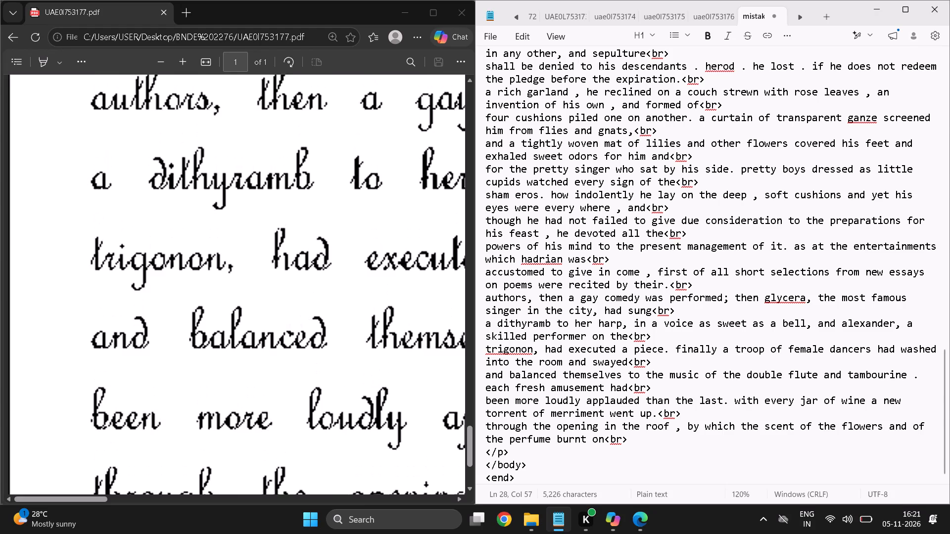
{"action": "scroll", "coordinate": [192, 261], "scroll_direction": "up", "scroll_amount": 4}
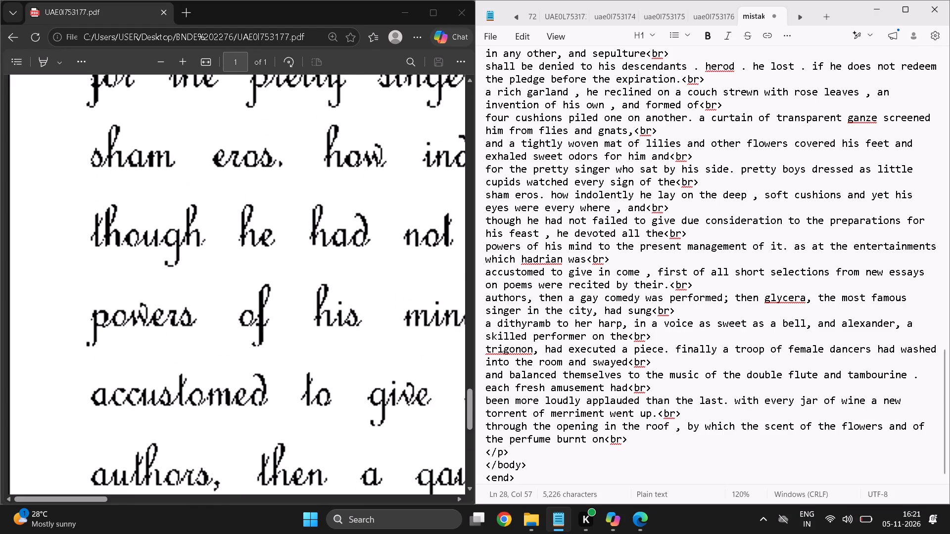
{"action": "scroll", "coordinate": [192, 261], "scroll_direction": "up", "scroll_amount": 3}
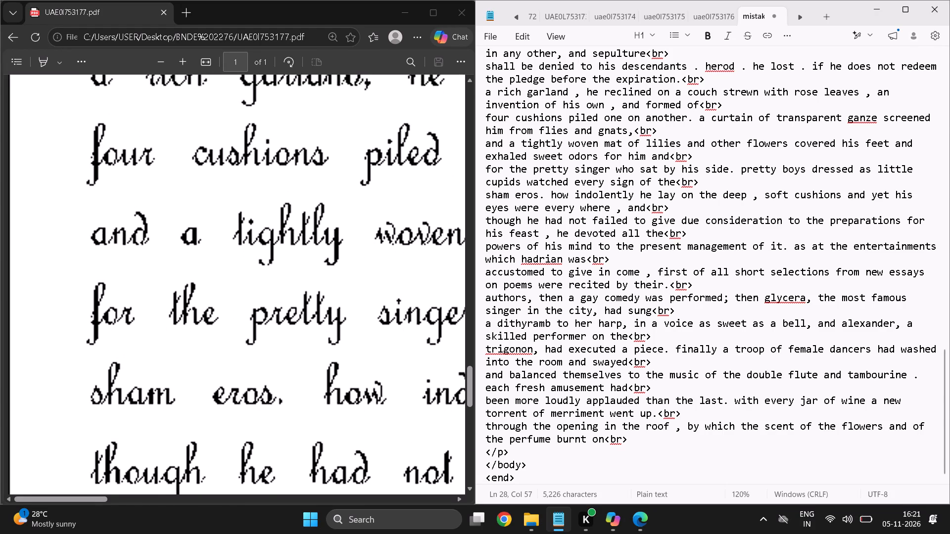
{"action": "scroll", "coordinate": [285, 225], "scroll_direction": "left", "scroll_amount": 3}
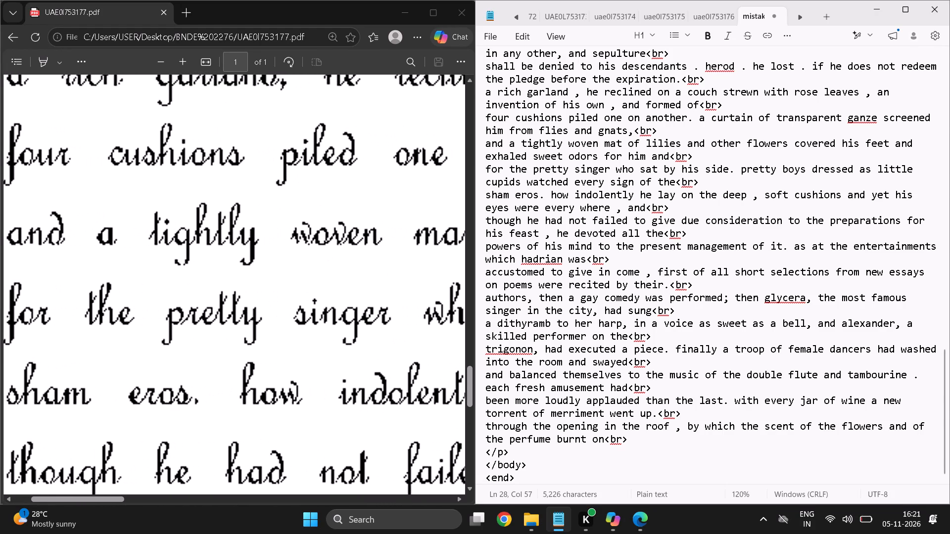
{"action": "scroll", "coordinate": [285, 225], "scroll_direction": "left", "scroll_amount": 5}
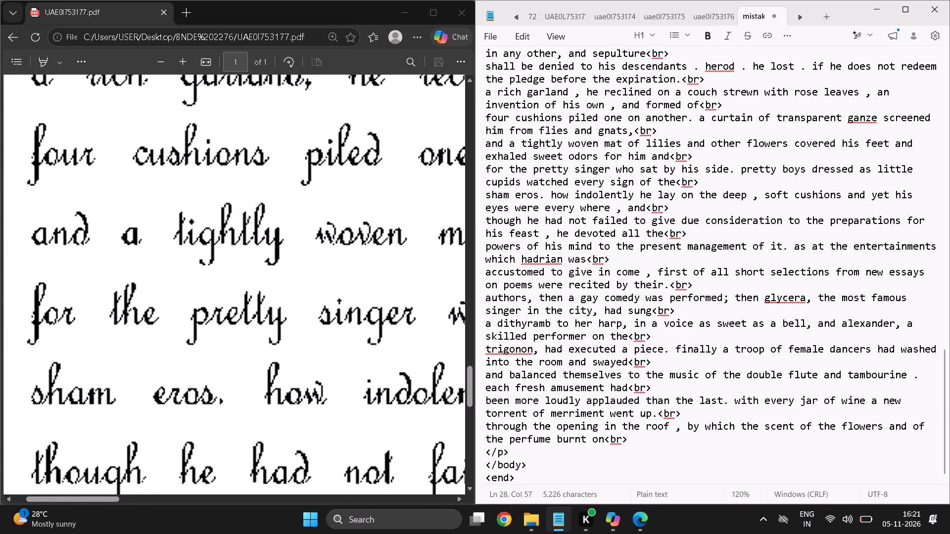
{"action": "scroll", "coordinate": [285, 225], "scroll_direction": "left", "scroll_amount": 4}
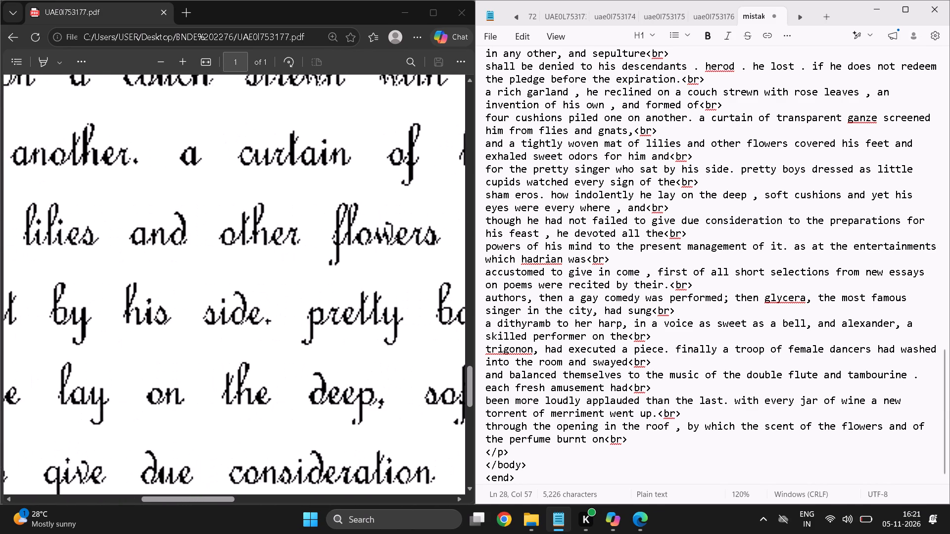
{"action": "scroll", "coordinate": [285, 225], "scroll_direction": "left", "scroll_amount": 3}
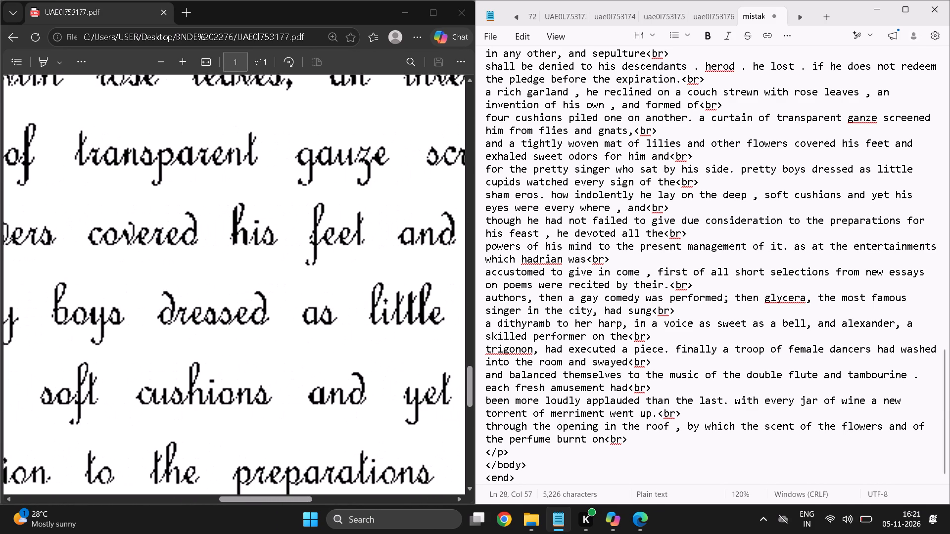
{"action": "scroll", "coordinate": [285, 225], "scroll_direction": "left", "scroll_amount": 6}
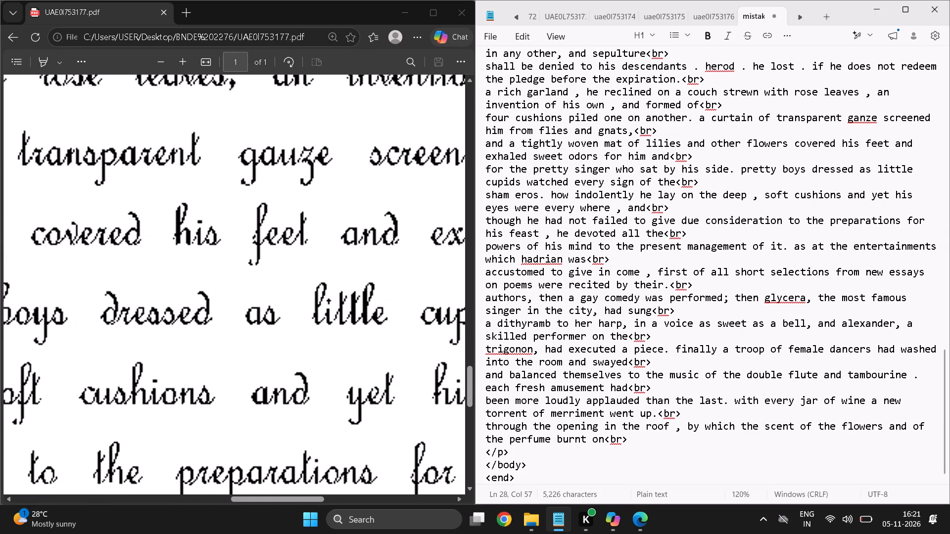
{"action": "scroll", "coordinate": [285, 225], "scroll_direction": "left", "scroll_amount": 1}
{"action": "scroll", "coordinate": [672, 158], "scroll_direction": "up", "scroll_amount": 6}
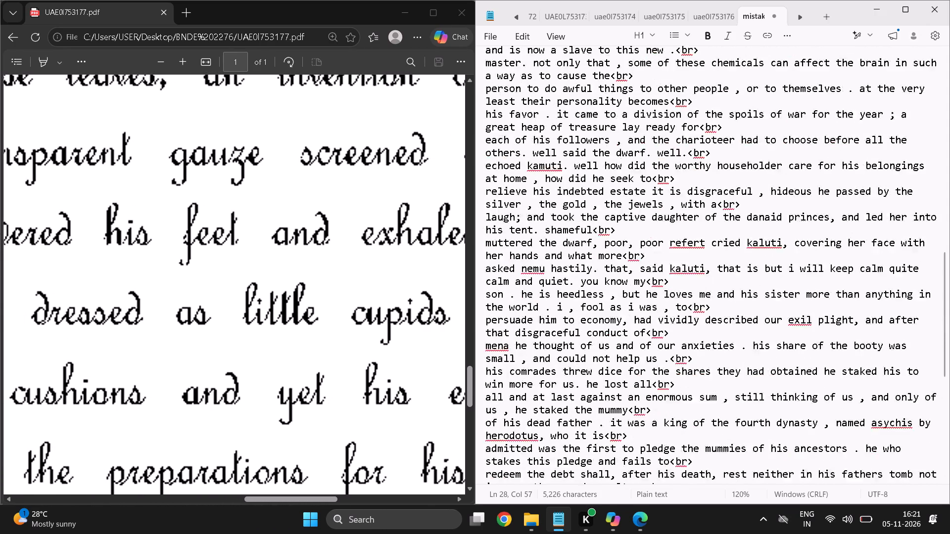
Copy the file name uae0l753177 from the transcription's title tag.
{"action": "left_click", "coordinate": [912, 11]}
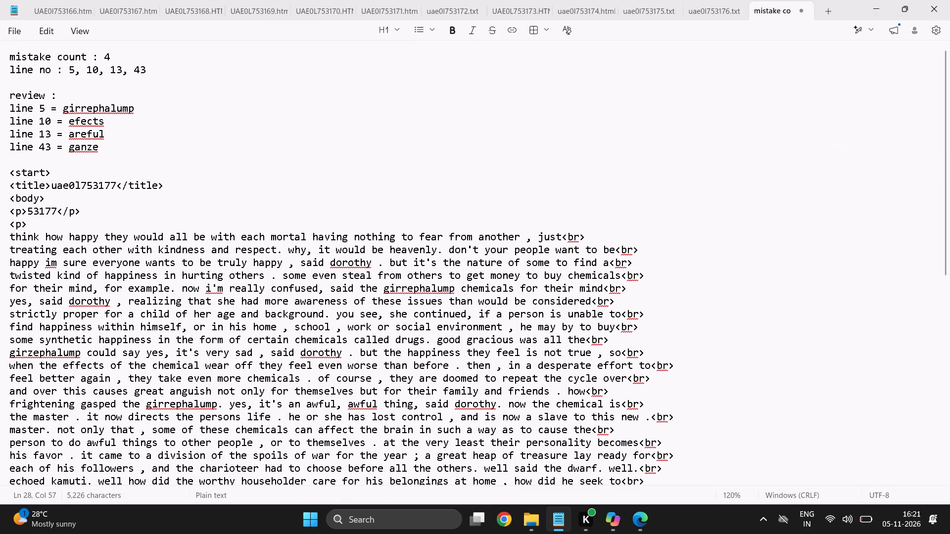
{"action": "left_click_drag", "start_coordinate": [116, 186], "coordinate": [47, 188]}
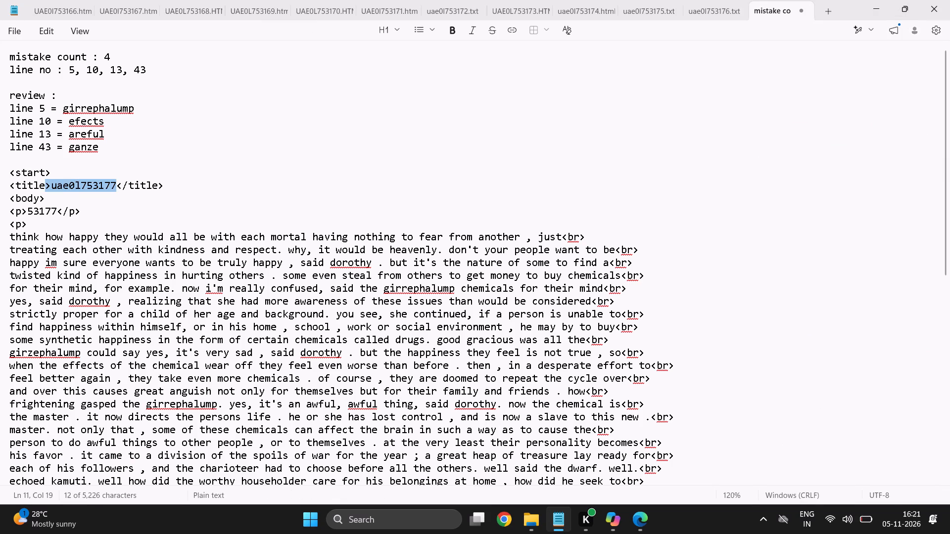
{"action": "left_click_drag", "start_coordinate": [47, 188], "coordinate": [51, 189]}
{"action": "right_click", "coordinate": [59, 187]}
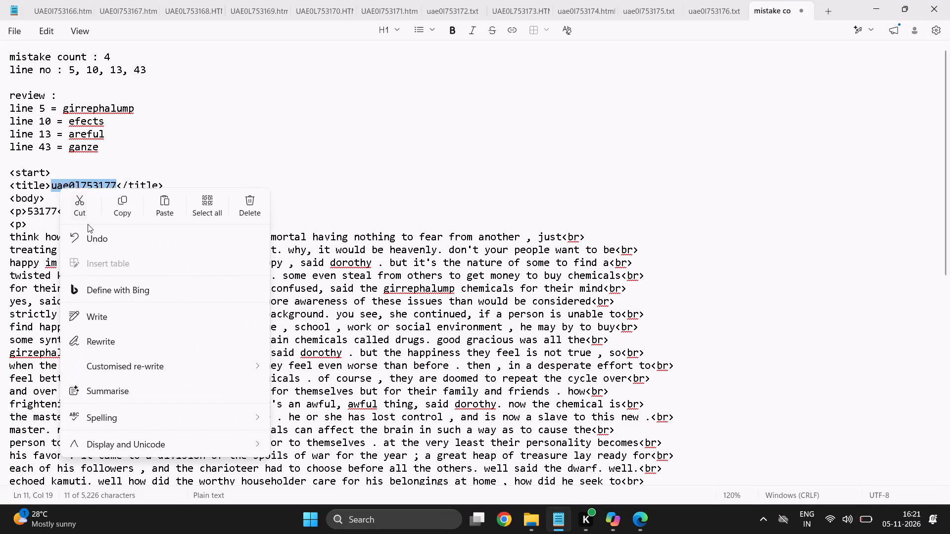
{"action": "left_click", "coordinate": [119, 202]}
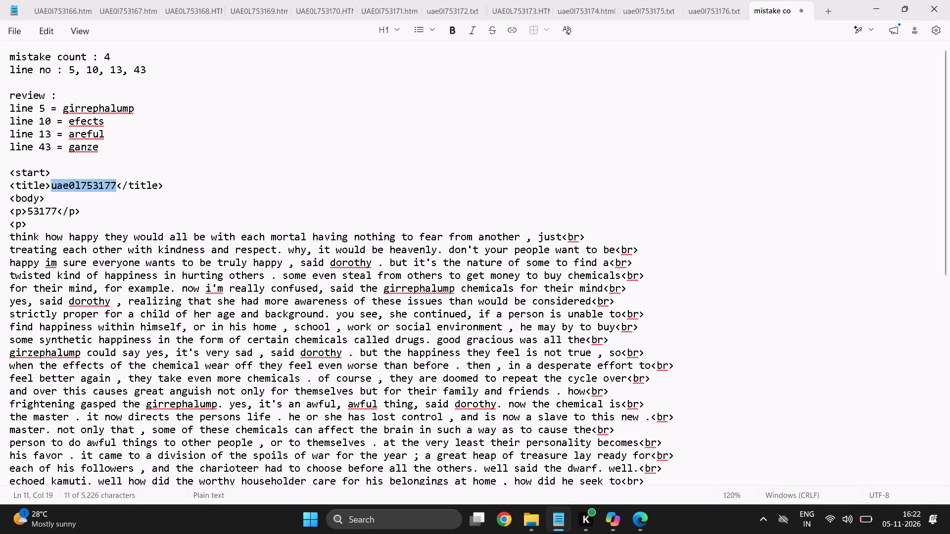
Delete the mistake count, line numbers and review notes above the <start> tag.
{"action": "left_click", "coordinate": [10, 172]}
{"action": "key", "text": "BackSpace"}
{"action": "key", "text": "BackSpace"}
{"action": "key", "text": "BackSpace"}
{"action": "key", "text": "BackSpace"}
{"action": "key", "text": "BackSpace"}
{"action": "key", "text": "BackSpace"}
{"action": "key", "text": "BackSpace"}
{"action": "key", "text": "BackSpace"}
{"action": "key", "text": "BackSpace"}
{"action": "key", "text": "BackSpace"}
{"action": "key", "text": "BackSpace"}
{"action": "key", "text": "BackSpace"}
{"action": "key", "text": "BackSpace"}
{"action": "key", "text": "BackSpace"}
{"action": "key", "text": "BackSpace"}
{"action": "key", "text": "BackSpace"}
{"action": "key", "text": "BackSpace"}
{"action": "key", "text": "BackSpace"}
{"action": "key", "text": "BackSpace"}
{"action": "key", "text": "BackSpace"}
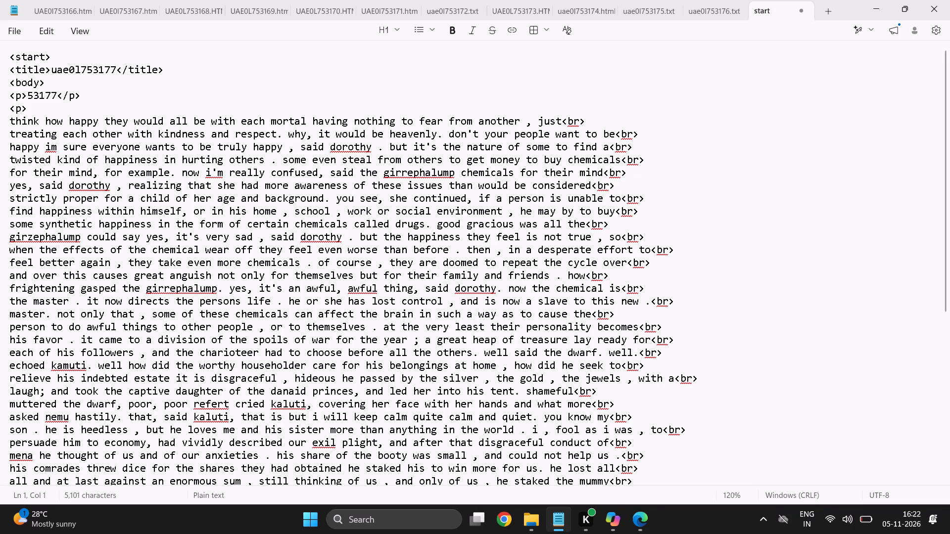
Save the transcription as a text document named uae0l753177 in the 3-11-26 folder.
{"action": "left_click", "coordinate": [19, 30]}
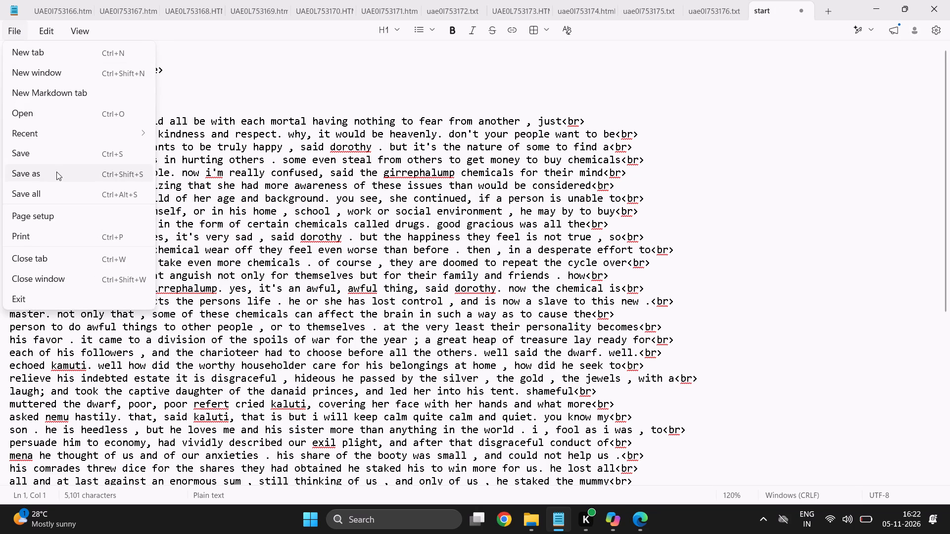
{"action": "left_click", "coordinate": [56, 174]}
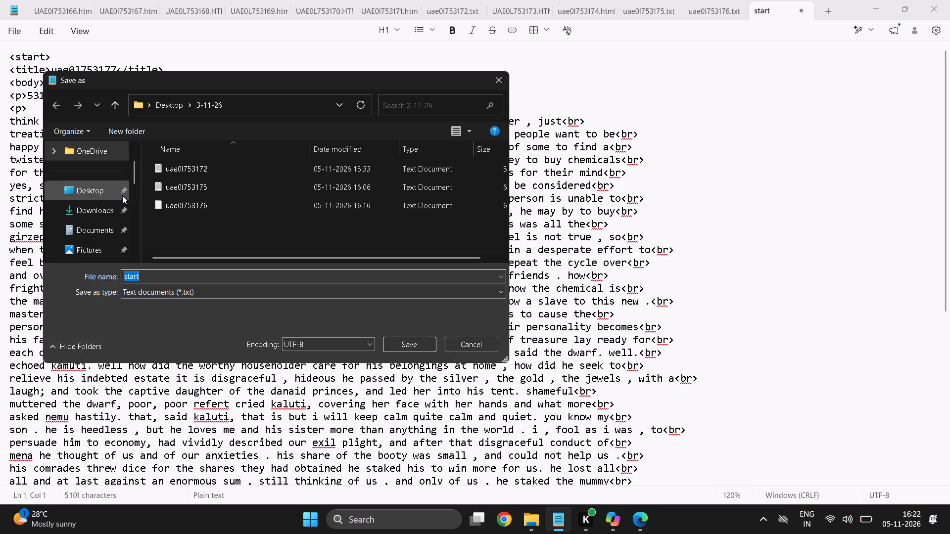
{"action": "key", "text": "BackSpace"}
{"action": "key", "text": "ctrl+v"}
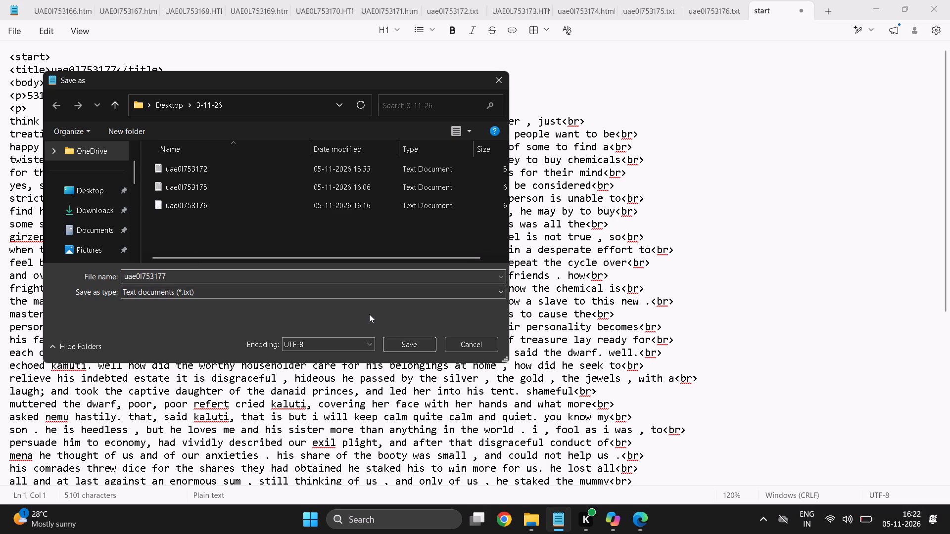
{"action": "left_click", "coordinate": [398, 343]}
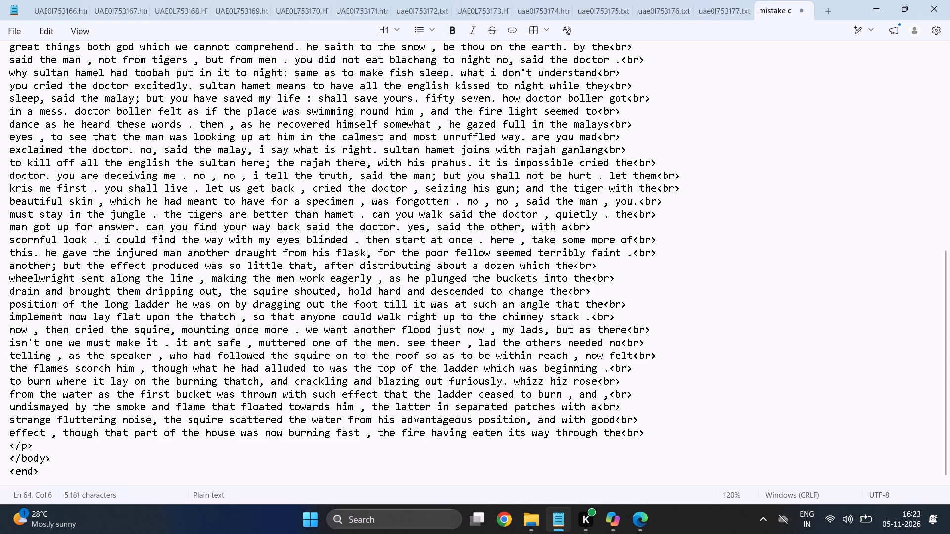
{"action": "scroll", "coordinate": [604, 168], "scroll_direction": "up", "scroll_amount": 3}
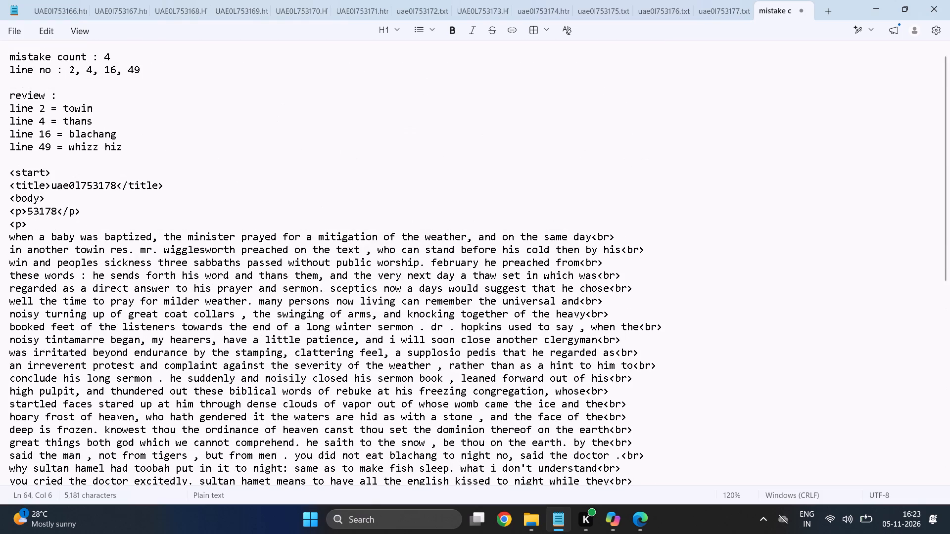
{"action": "scroll", "coordinate": [604, 168], "scroll_direction": "up", "scroll_amount": 1}
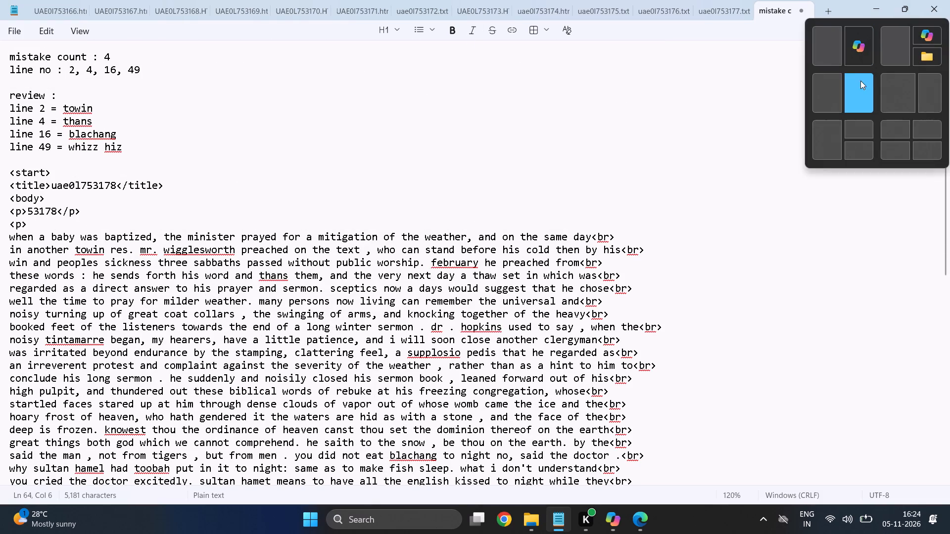
{"action": "left_click", "coordinate": [860, 86]}
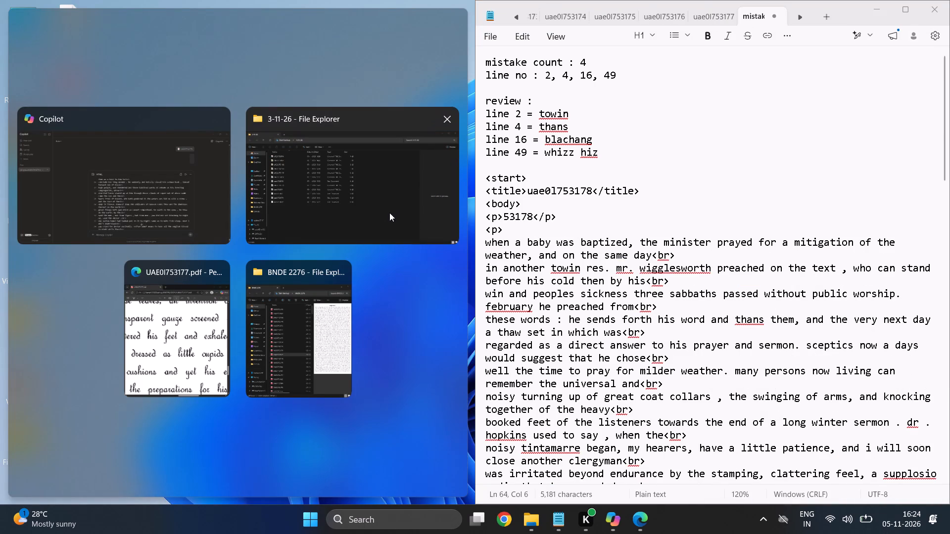
{"action": "left_click", "coordinate": [311, 308]}
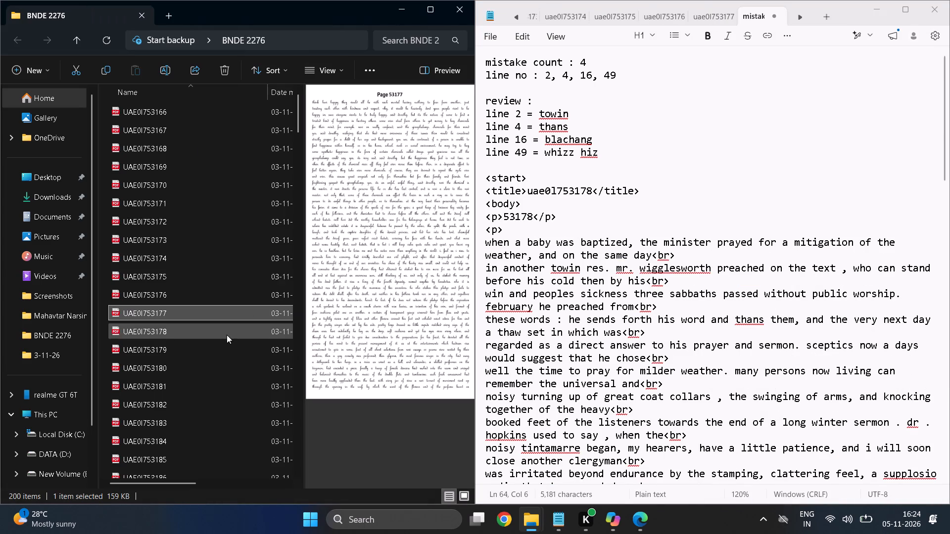
{"action": "double_click", "coordinate": [227, 335]}
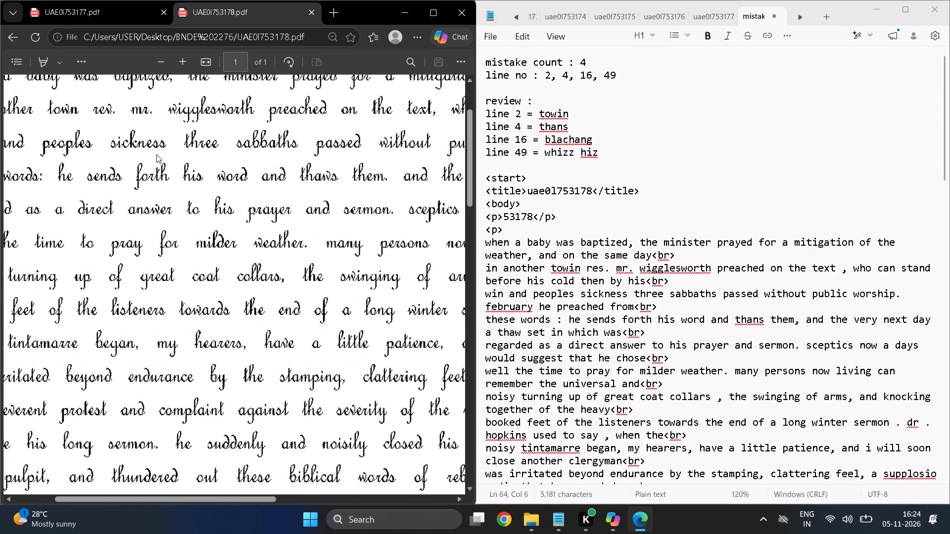
Check the second body line against the PDF and correct "towin res" to "town rev" in the transcription.
{"action": "left_click_drag", "start_coordinate": [156, 154], "coordinate": [220, 179]}
{"action": "scroll", "coordinate": [131, 157], "scroll_direction": "right", "scroll_amount": 1}
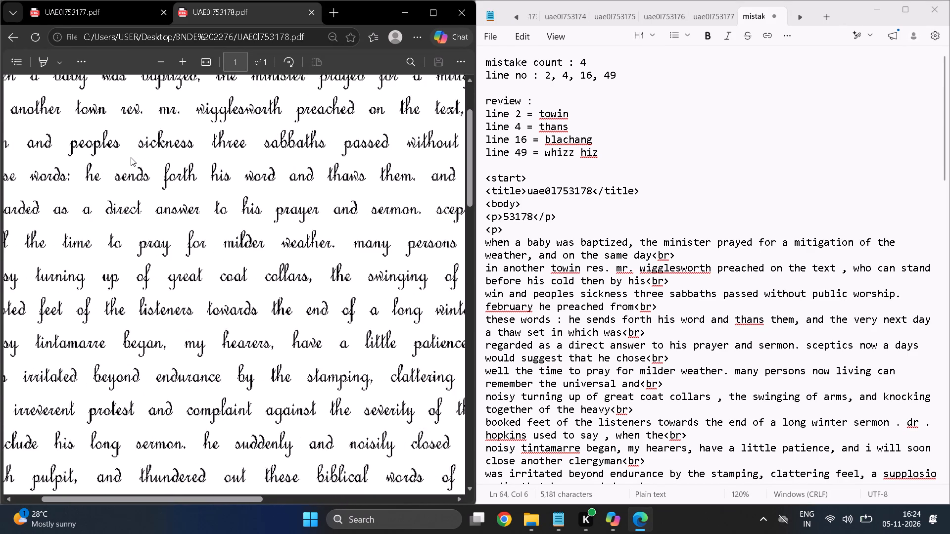
{"action": "scroll", "coordinate": [131, 157], "scroll_direction": "right", "scroll_amount": 1}
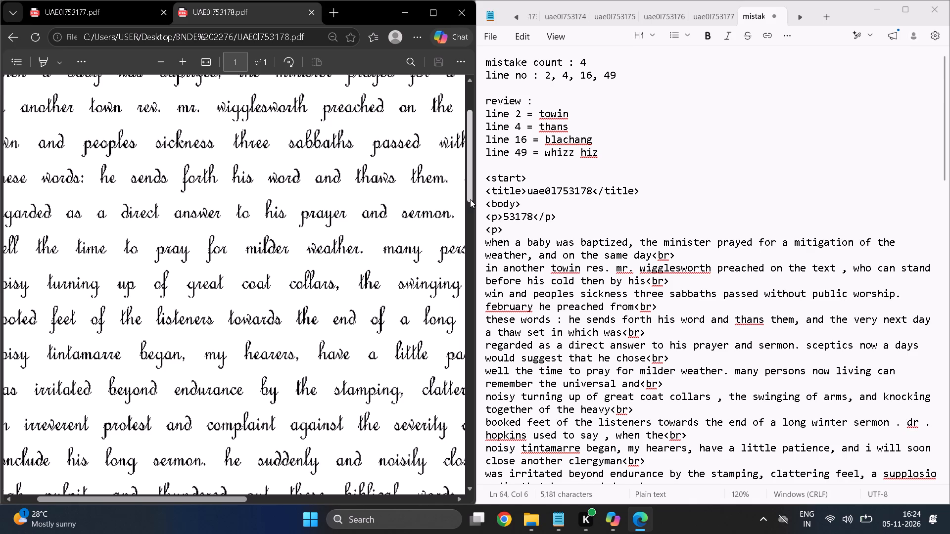
{"action": "left_click", "coordinate": [604, 268]}
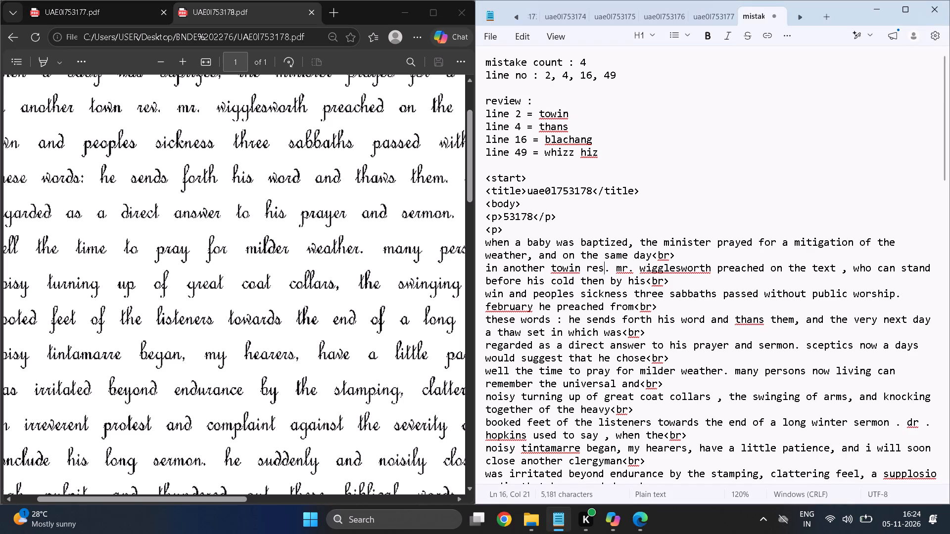
{"action": "key", "text": "BackSpace"}
{"action": "key", "text": "BackSpace"}
{"action": "key", "text": "BackSpace"}
{"action": "key", "text": "BackSpace"}
{"action": "key", "text": "BackSpace"}
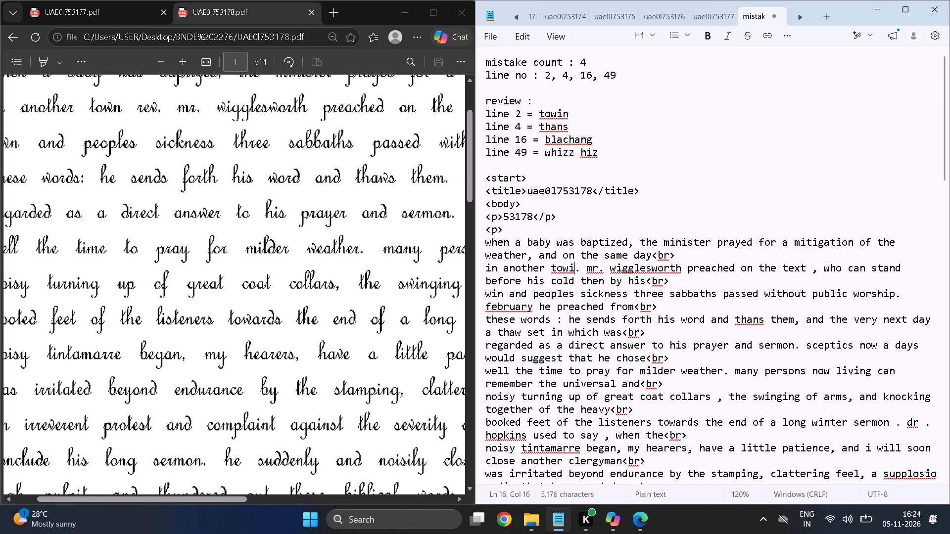
{"action": "key", "text": "BackSpace"}
{"action": "key", "text": "n"}
{"action": "key", "text": "space"}
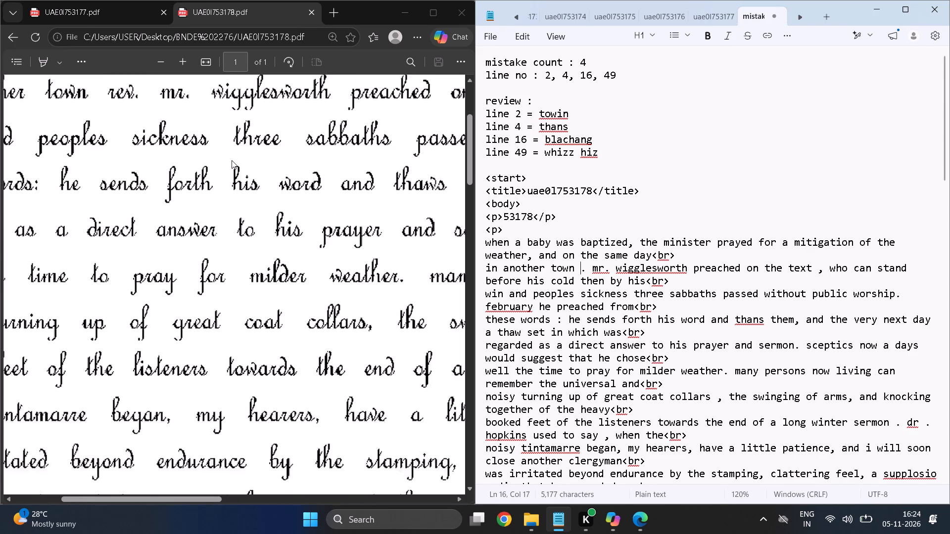
{"action": "scroll", "coordinate": [149, 123], "scroll_direction": "up", "scroll_amount": 1}
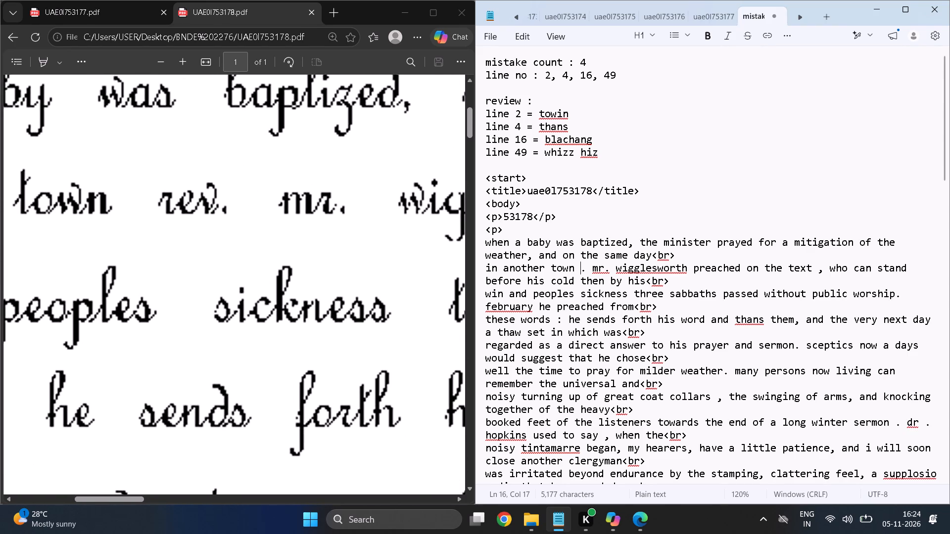
{"action": "key", "text": "e"}
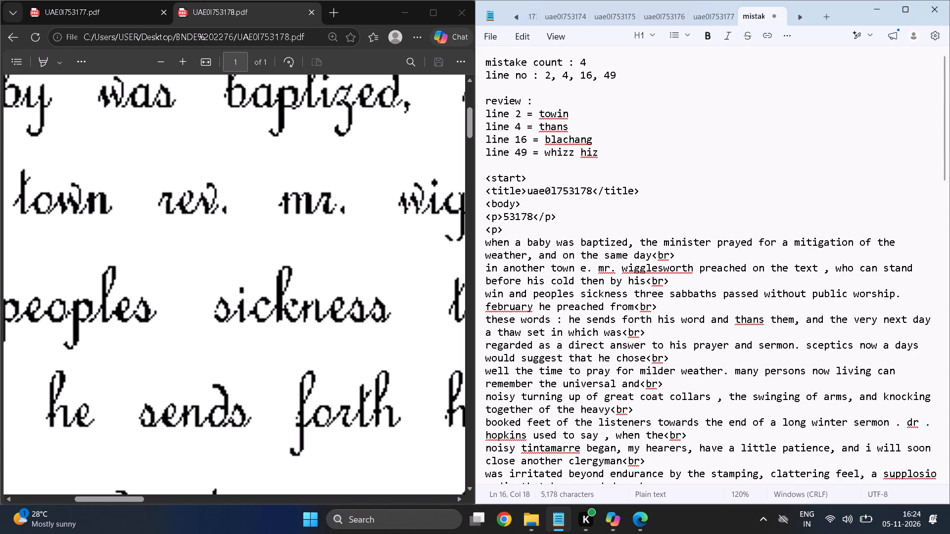
{"action": "key", "text": "BackSpace"}
{"action": "type", "text": "re"}
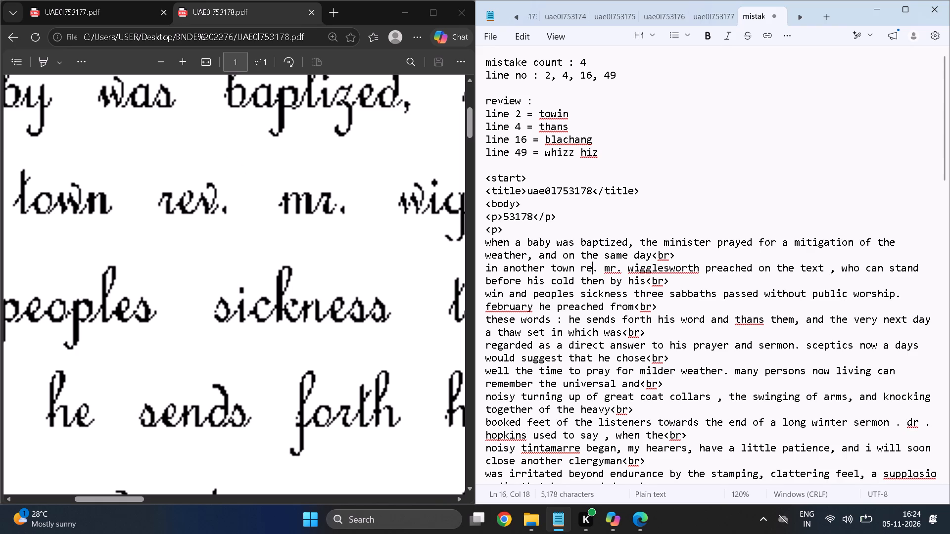
{"action": "key", "text": "v"}
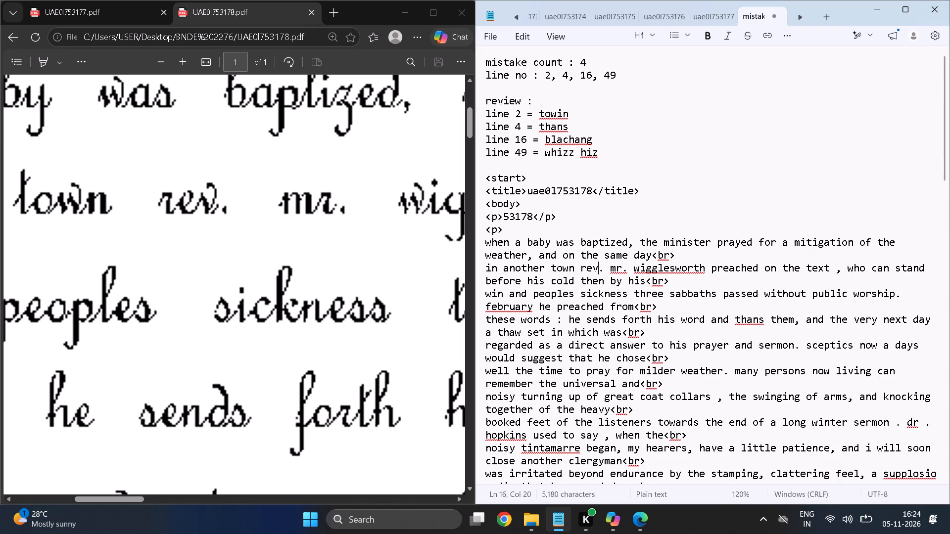
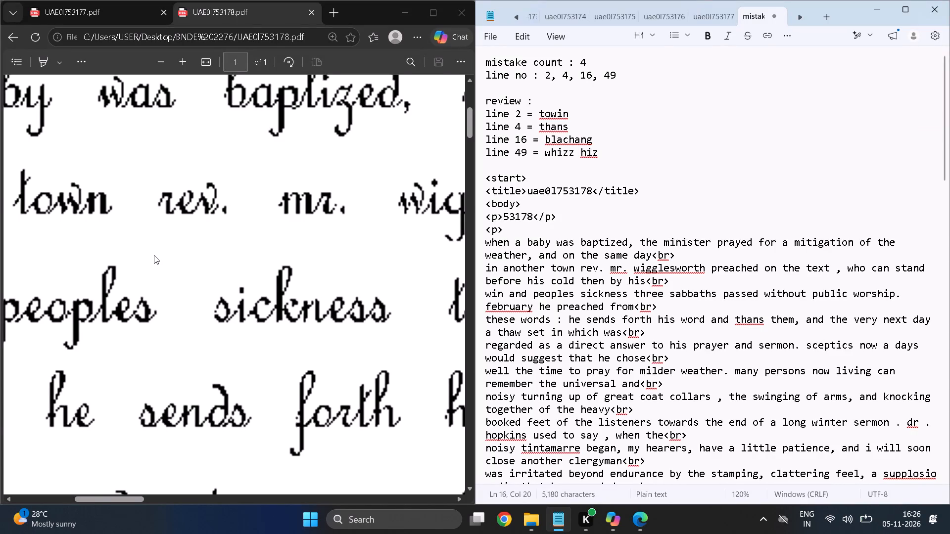
Check the fourth body line against the PDF and correct "thans" to "thaws" in the transcription.
{"action": "scroll", "coordinate": [153, 255], "scroll_direction": "right", "scroll_amount": 6}
{"action": "scroll", "coordinate": [153, 255], "scroll_direction": "down", "scroll_amount": 2}
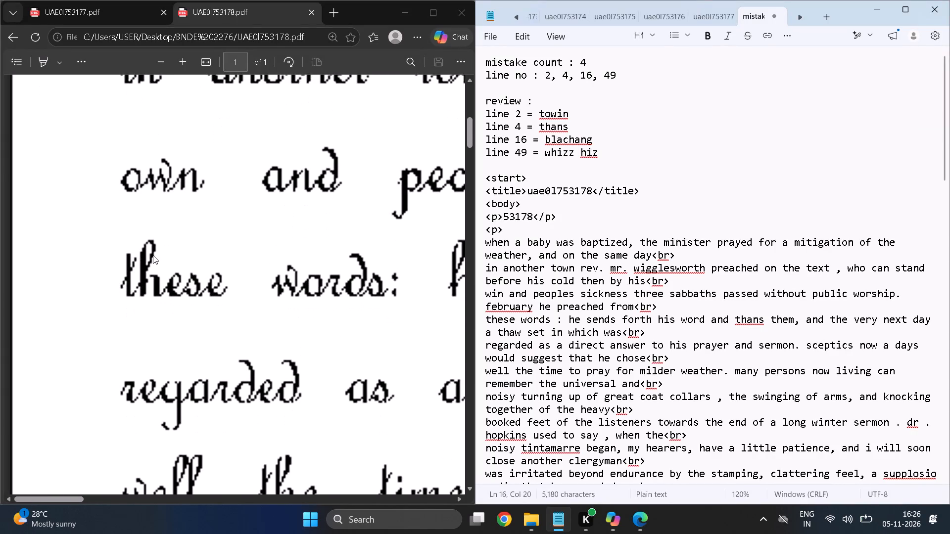
{"action": "scroll", "coordinate": [288, 306], "scroll_direction": "left", "scroll_amount": 2}
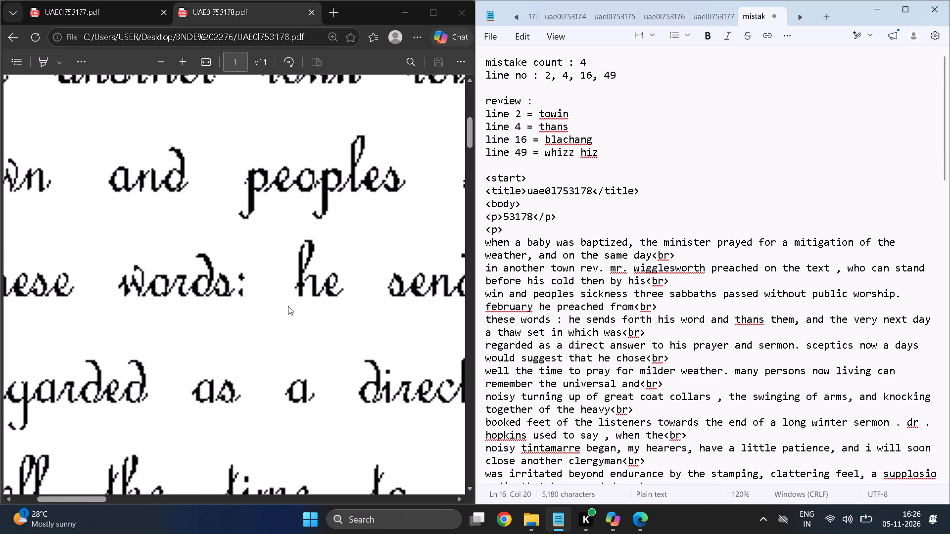
{"action": "scroll", "coordinate": [288, 306], "scroll_direction": "left", "scroll_amount": 6}
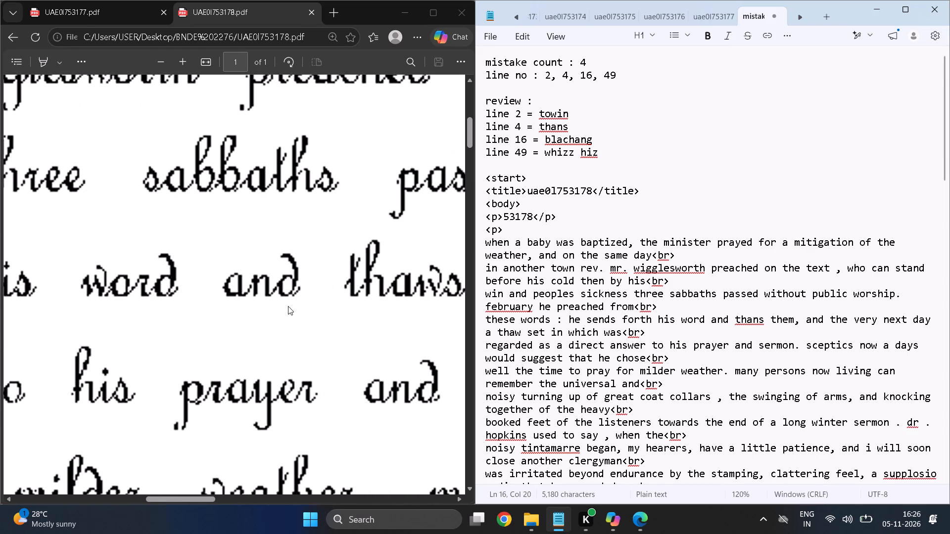
{"action": "scroll", "coordinate": [288, 306], "scroll_direction": "left", "scroll_amount": 3}
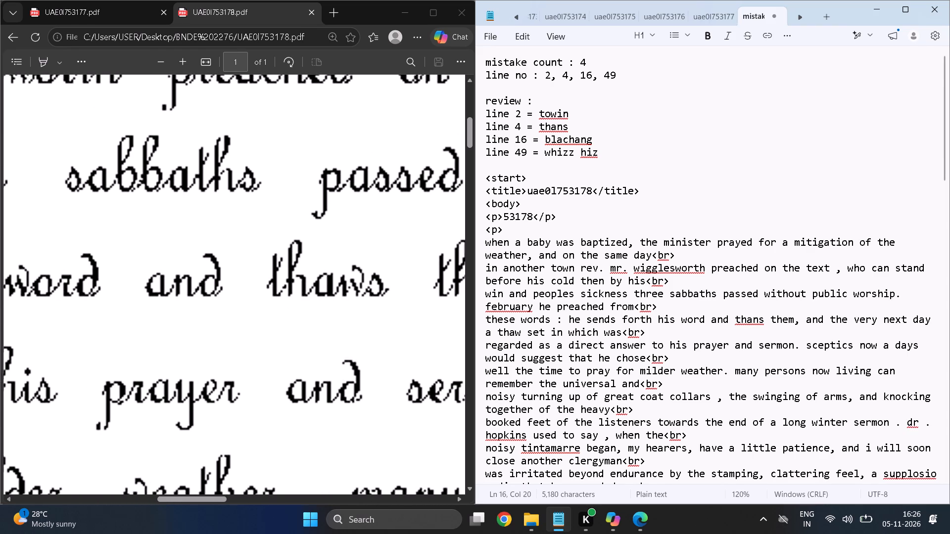
{"action": "left_click", "coordinate": [759, 321]}
{"action": "key", "text": "BackSpace"}
{"action": "key", "text": "w"}
Look through the first part of the transcription, down to the flagged "blachang" line, and return to its mistake list.
{"action": "scroll", "coordinate": [637, 458], "scroll_direction": "down", "scroll_amount": 2}
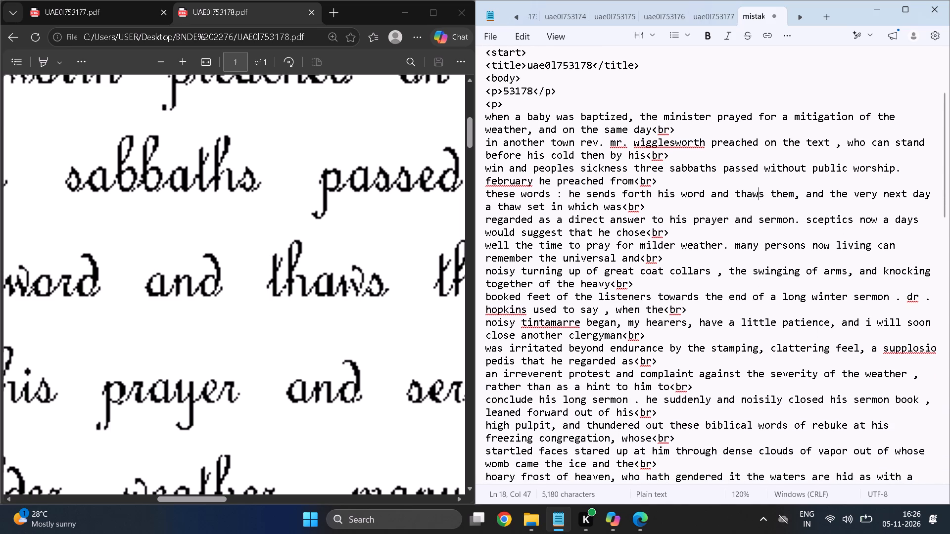
{"action": "scroll", "coordinate": [650, 468], "scroll_direction": "down", "scroll_amount": 1}
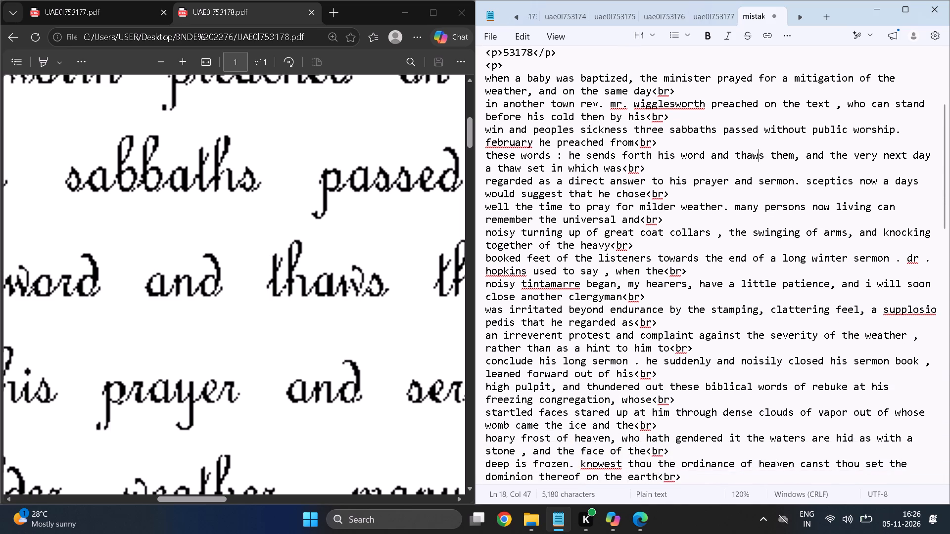
{"action": "scroll", "coordinate": [650, 468], "scroll_direction": "down", "scroll_amount": 2}
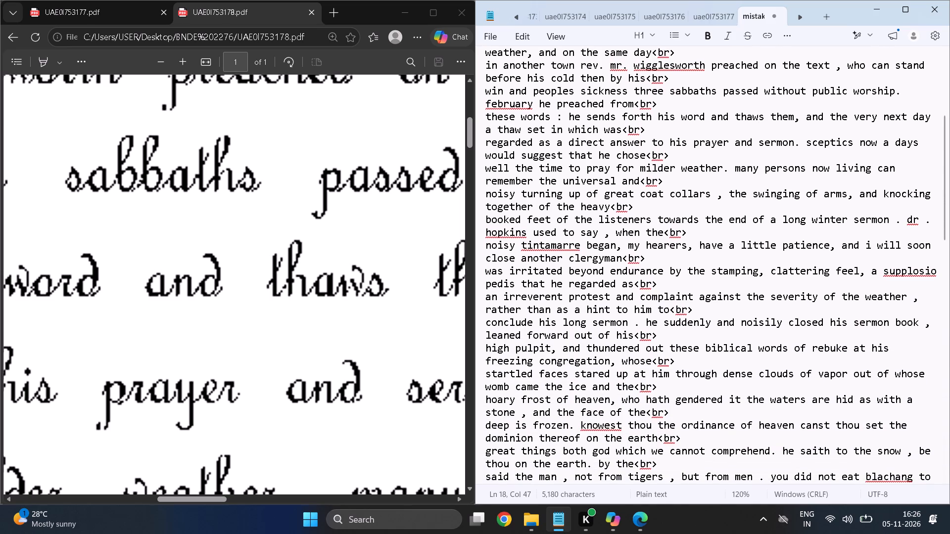
{"action": "scroll", "coordinate": [673, 439], "scroll_direction": "right", "scroll_amount": 1}
{"action": "scroll", "coordinate": [673, 439], "scroll_direction": "right", "scroll_amount": 2, "text": "ctrl"}
{"action": "scroll", "coordinate": [673, 439], "scroll_direction": "up", "scroll_amount": 3}
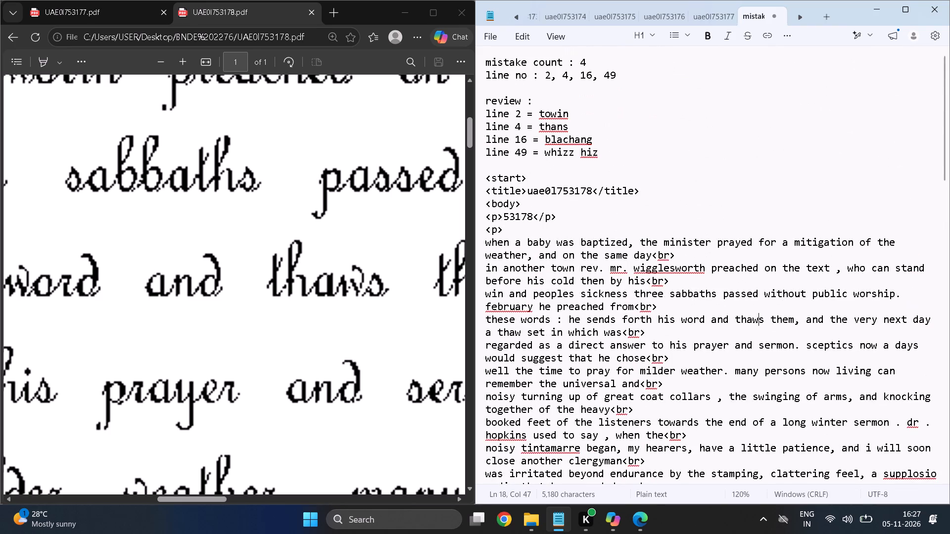
{"action": "scroll", "coordinate": [673, 439], "scroll_direction": "down", "scroll_amount": 3}
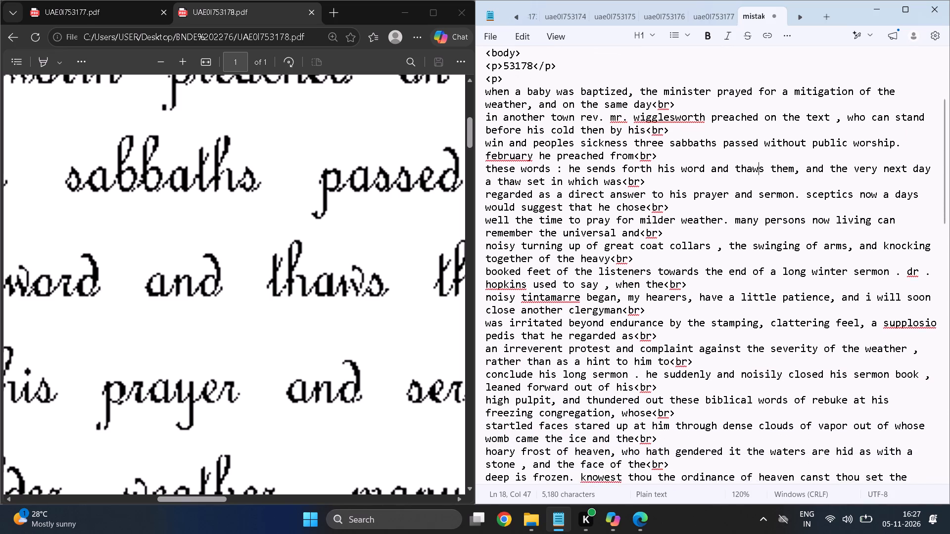
{"action": "scroll", "coordinate": [673, 439], "scroll_direction": "down", "scroll_amount": 1}
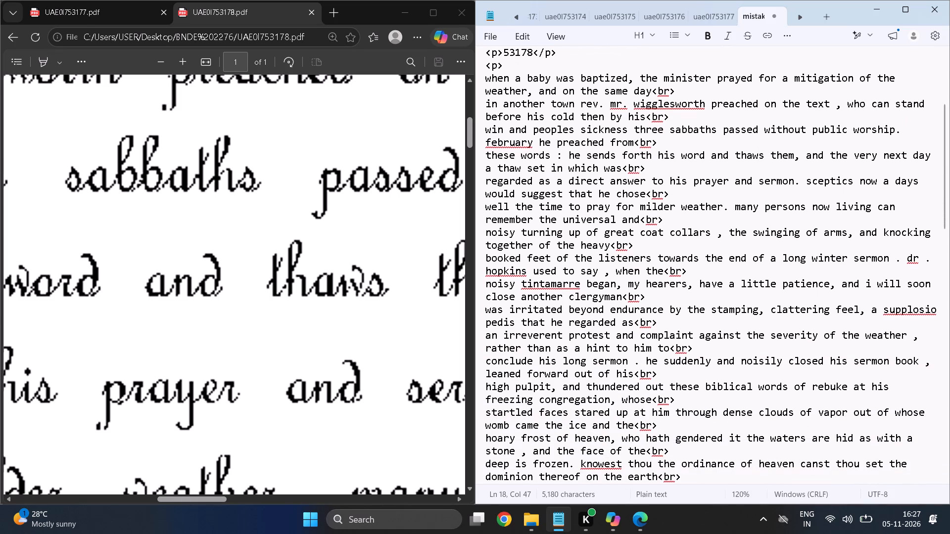
{"action": "scroll", "coordinate": [673, 439], "scroll_direction": "down", "scroll_amount": 1}
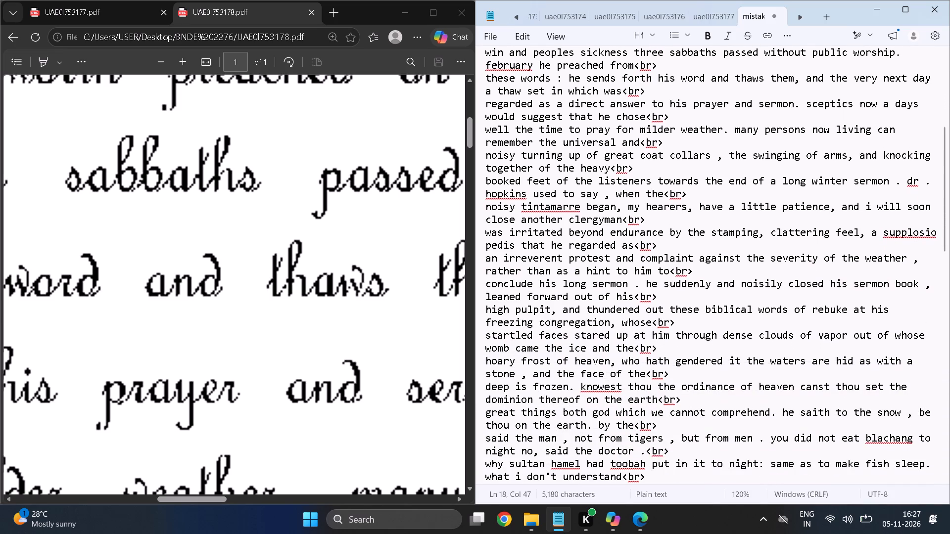
{"action": "scroll", "coordinate": [673, 439], "scroll_direction": "up", "scroll_amount": 3}
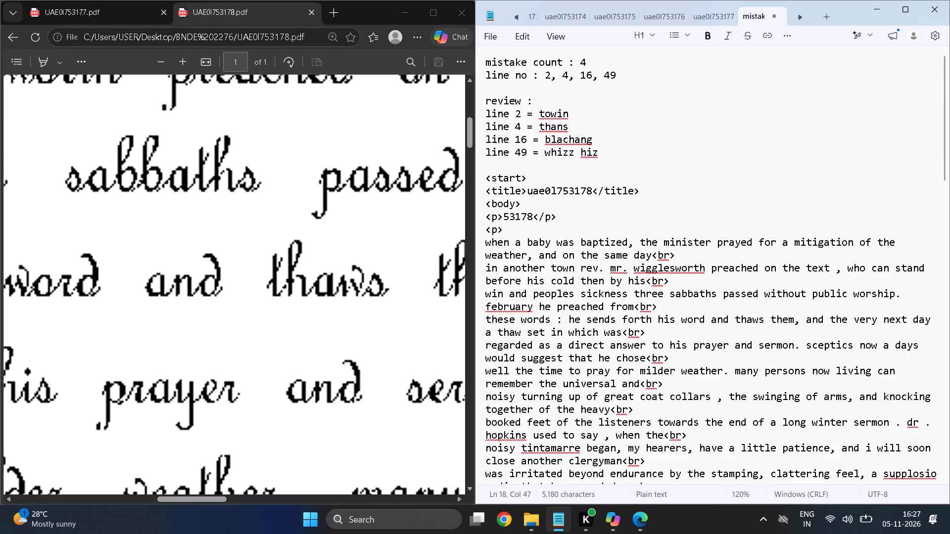
Maximize Notepad and check the flagged word "blachang" against the line beginning "said the man" in the PDF.
{"action": "left_click", "coordinate": [897, 7]}
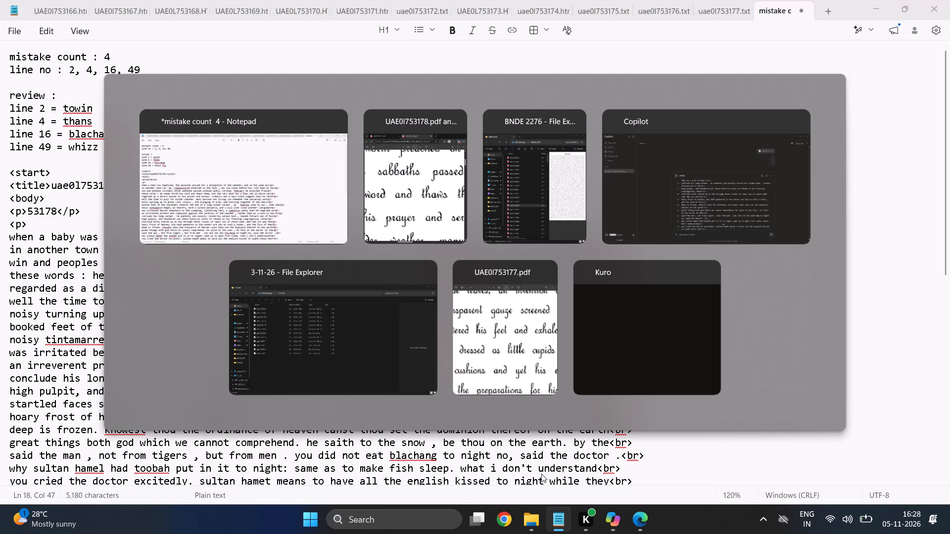
{"action": "scroll", "coordinate": [259, 395], "scroll_direction": "right", "scroll_amount": 9}
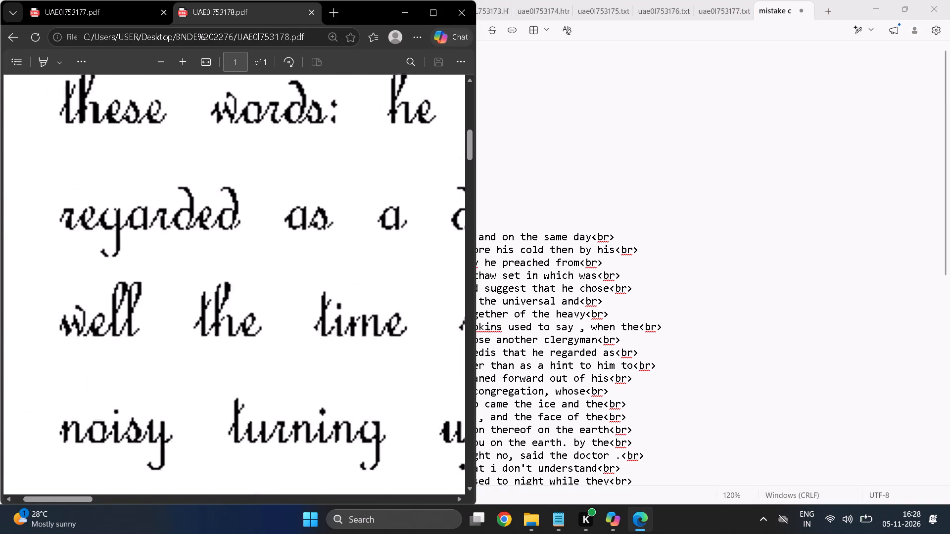
{"action": "scroll", "coordinate": [259, 395], "scroll_direction": "down", "scroll_amount": 6}
{"action": "scroll", "coordinate": [259, 395], "scroll_direction": "up", "scroll_amount": 1}
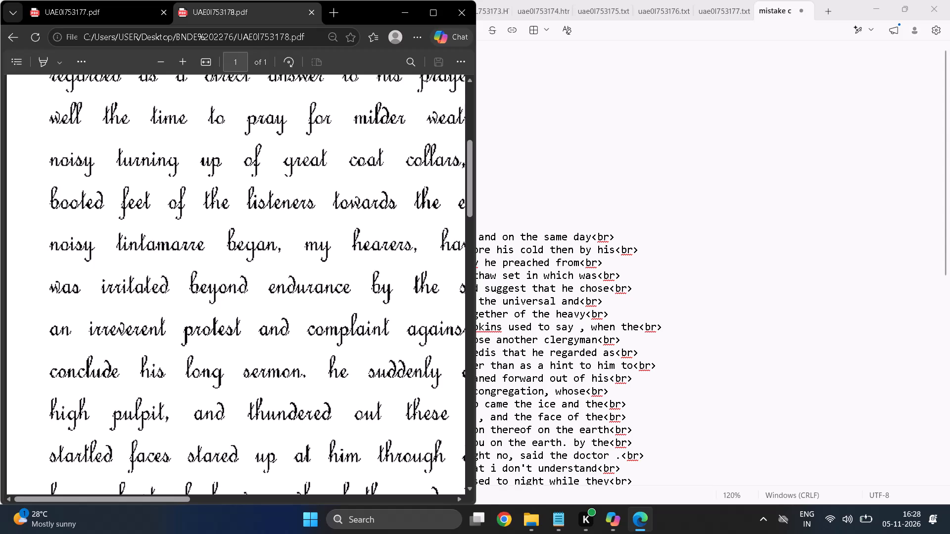
{"action": "scroll", "coordinate": [235, 323], "scroll_direction": "down", "scroll_amount": 3}
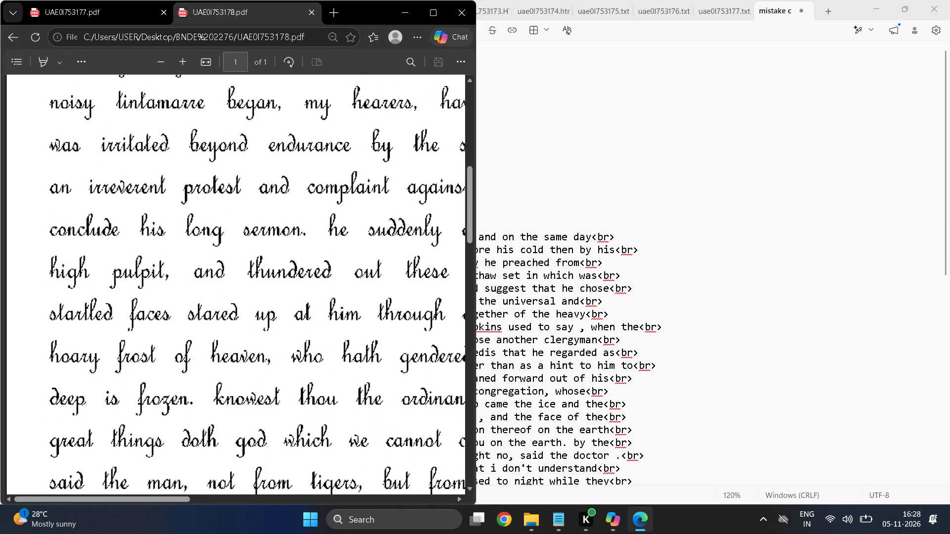
{"action": "scroll", "coordinate": [235, 323], "scroll_direction": "down", "scroll_amount": 2}
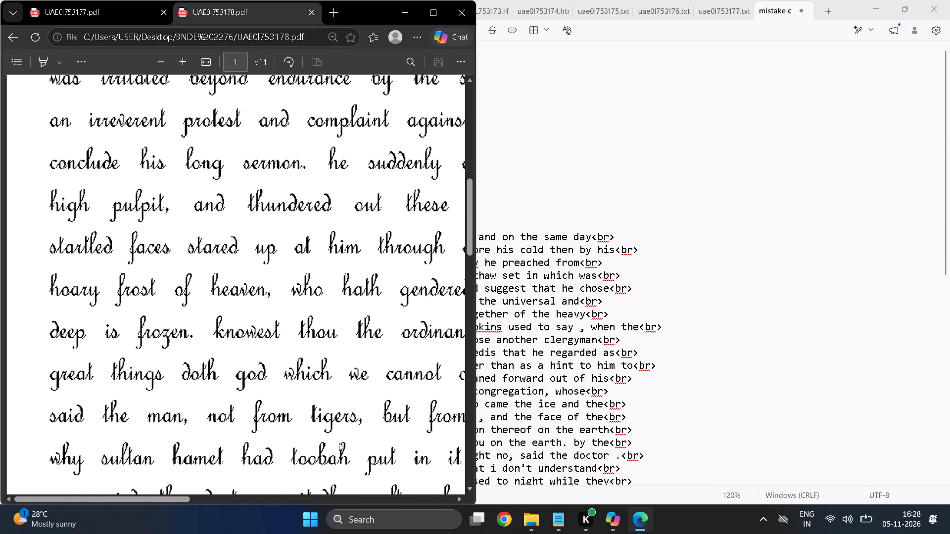
{"action": "scroll", "coordinate": [339, 443], "scroll_direction": "left", "scroll_amount": 4}
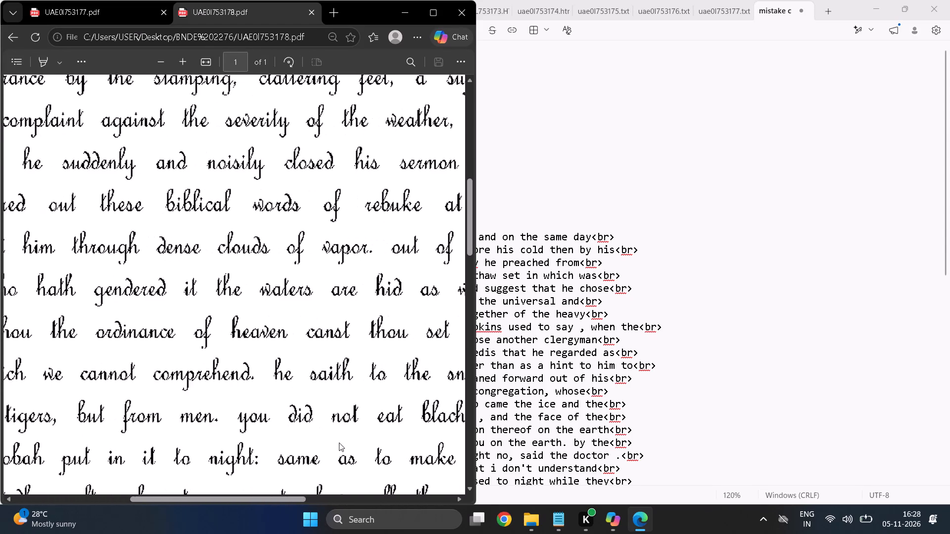
{"action": "scroll", "coordinate": [339, 443], "scroll_direction": "left", "scroll_amount": 3}
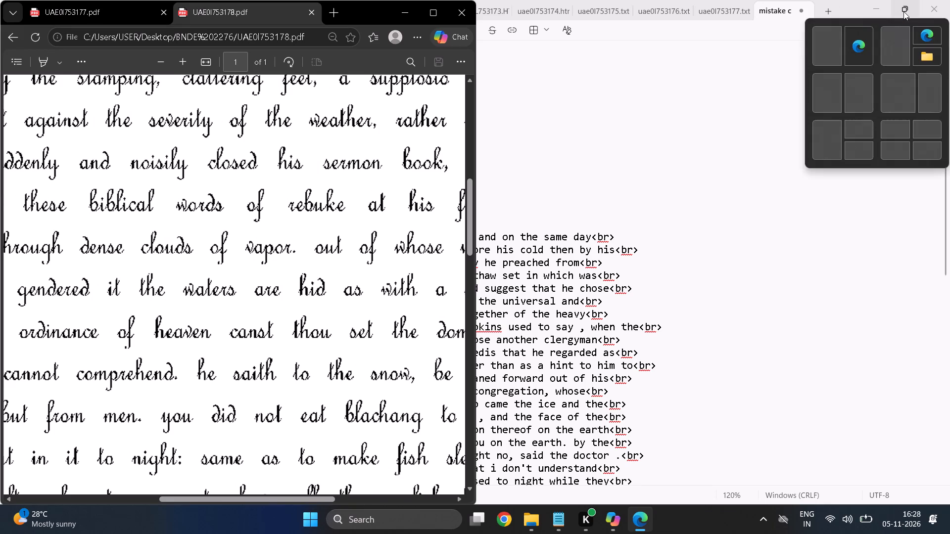
{"action": "scroll", "coordinate": [725, 232], "scroll_direction": "right", "scroll_amount": 1}
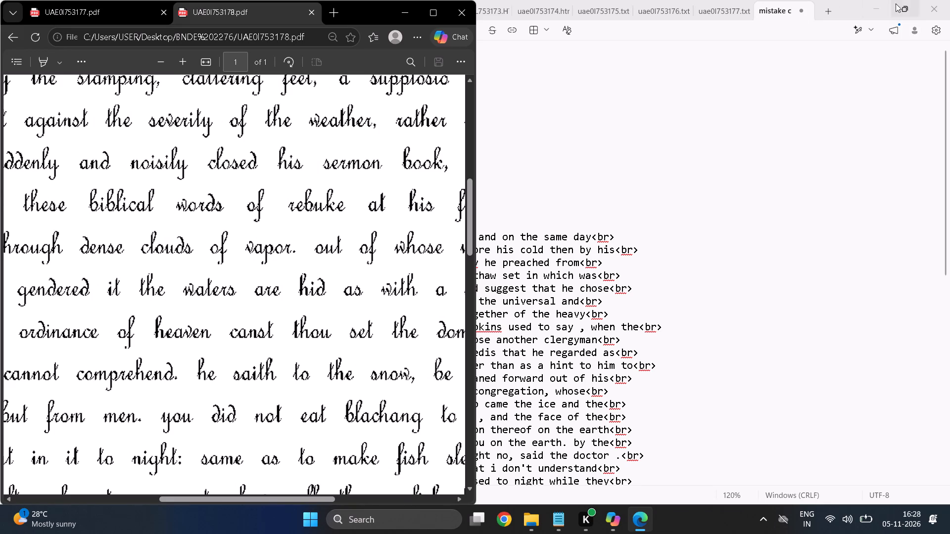
{"action": "left_click", "coordinate": [414, 16]}
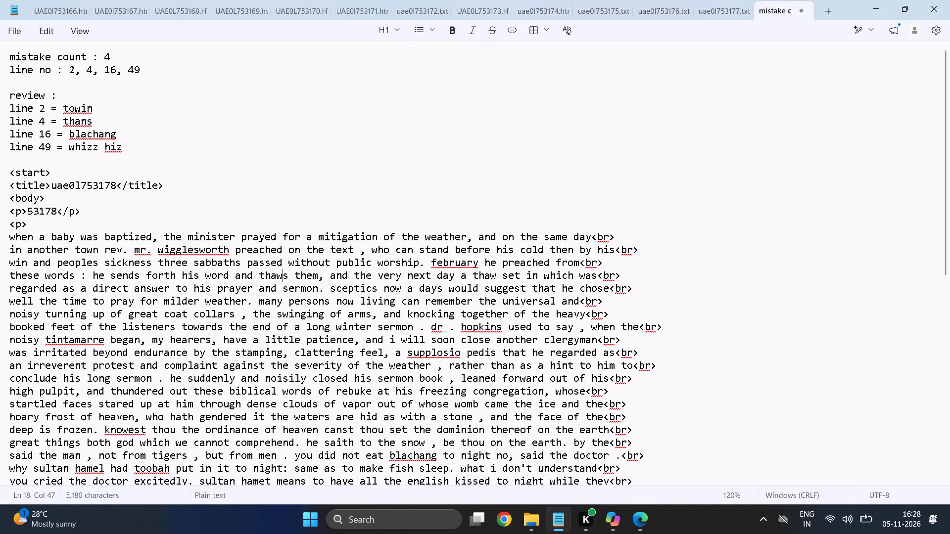
Check the flagged "whizz hiz" near the end of the PDF and correct "hiz" to "hizz" in the transcription.
{"action": "scroll", "coordinate": [390, 307], "scroll_direction": "down", "scroll_amount": 5}
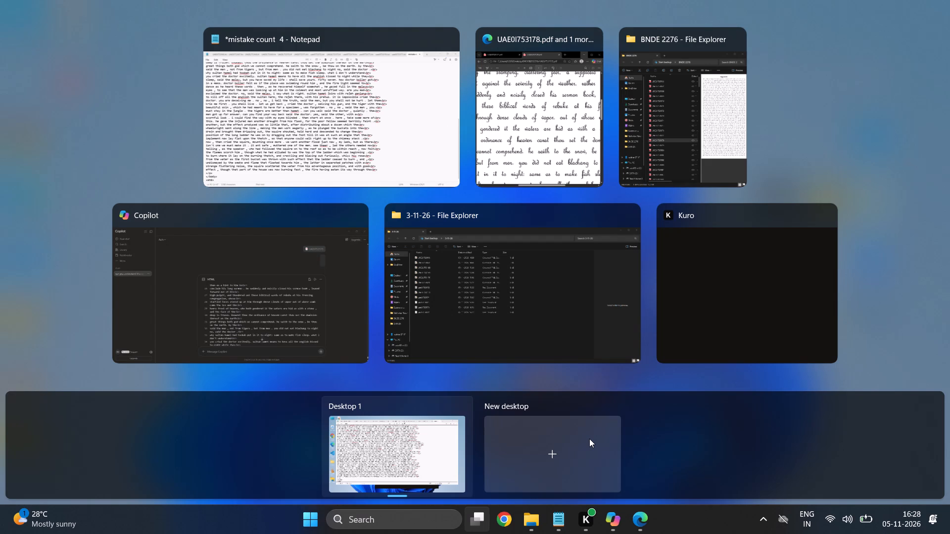
{"action": "left_click", "coordinate": [589, 439]}
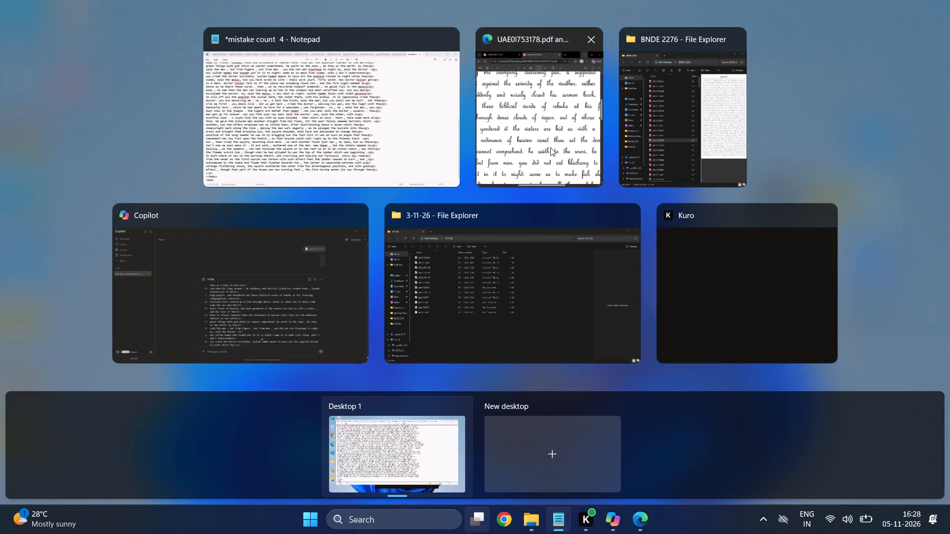
{"action": "left_click", "coordinate": [550, 147]}
{"action": "scroll", "coordinate": [224, 285], "scroll_direction": "down", "scroll_amount": 6}
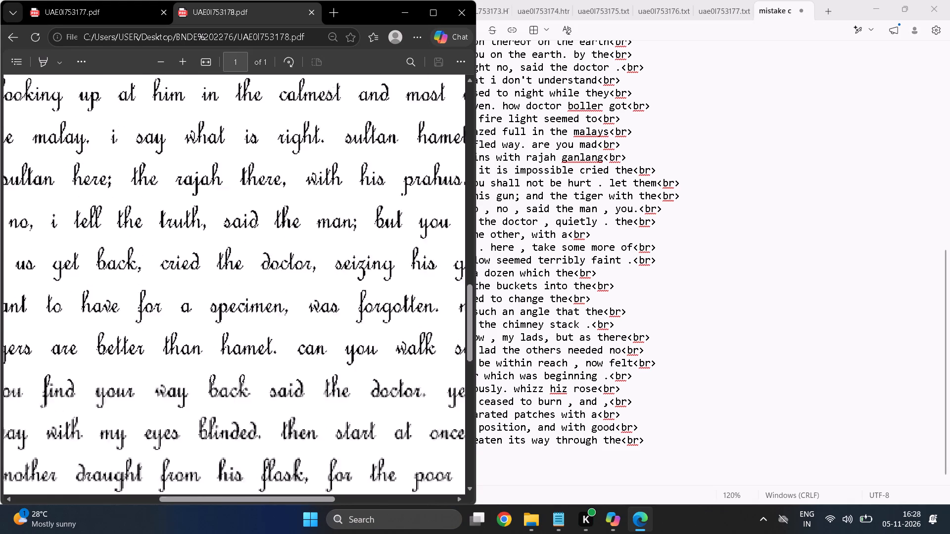
{"action": "scroll", "coordinate": [224, 285], "scroll_direction": "left", "scroll_amount": 10}
{"action": "scroll", "coordinate": [224, 285], "scroll_direction": "down", "scroll_amount": 6}
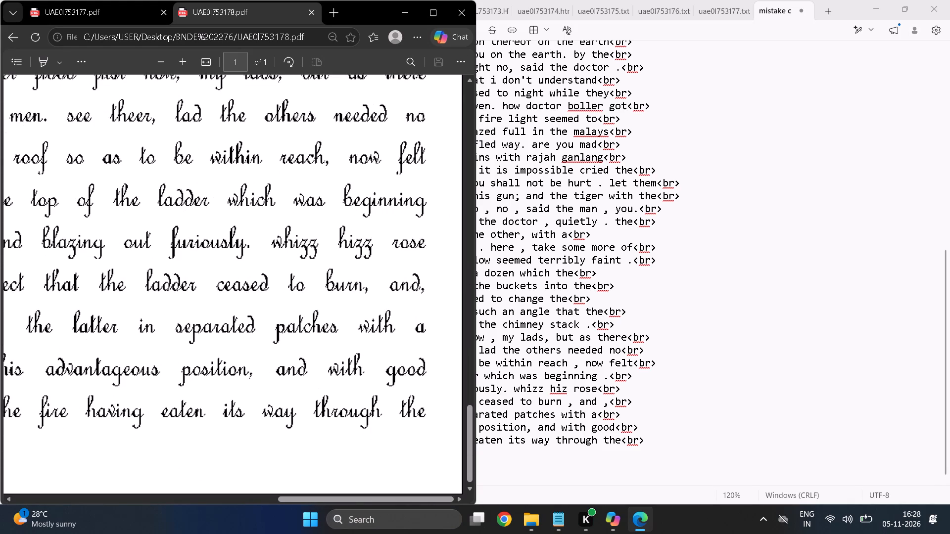
{"action": "left_click", "coordinate": [568, 386]}
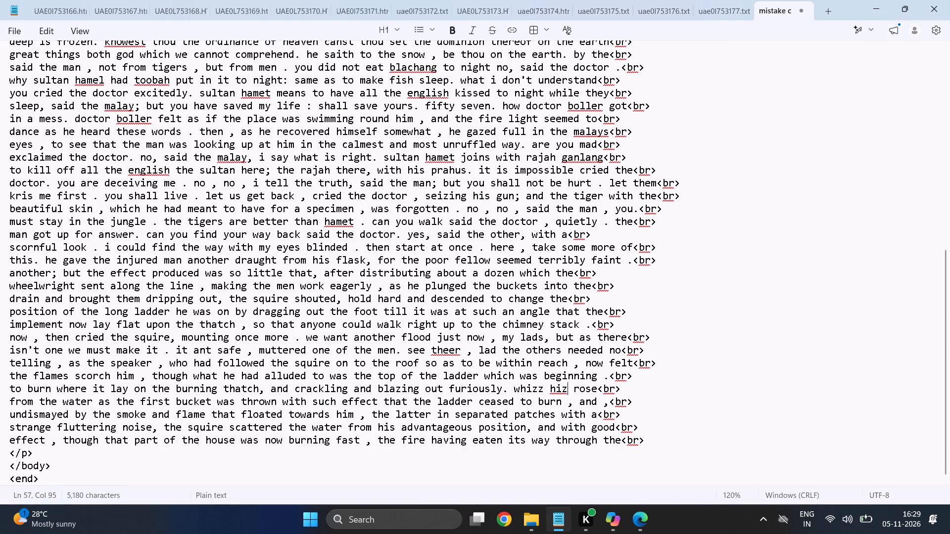
{"action": "key", "text": "z"}
Capture a snip of the second body line, "in another town rev. mr. wigglesworth", from the UAE0l753178 PDF and return to the transcription.
{"action": "scroll", "coordinate": [406, 169], "scroll_direction": "up", "scroll_amount": 6}
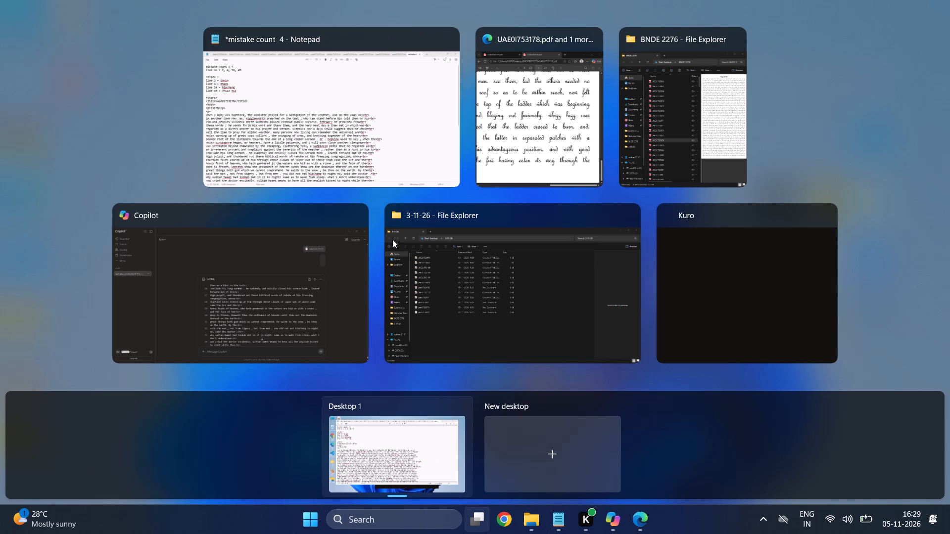
{"action": "left_click", "coordinate": [511, 140]}
{"action": "scroll", "coordinate": [213, 208], "scroll_direction": "right", "scroll_amount": 7}
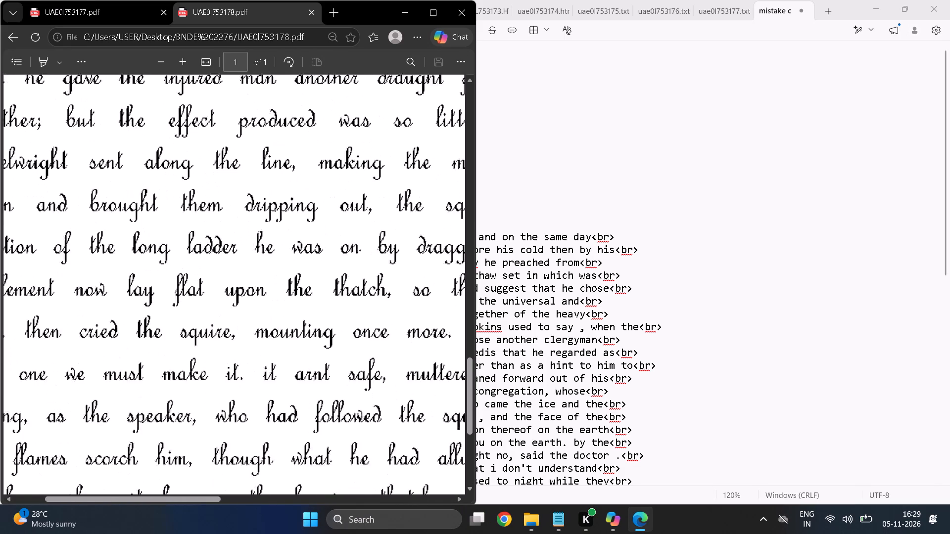
{"action": "scroll", "coordinate": [213, 208], "scroll_direction": "up", "scroll_amount": 9}
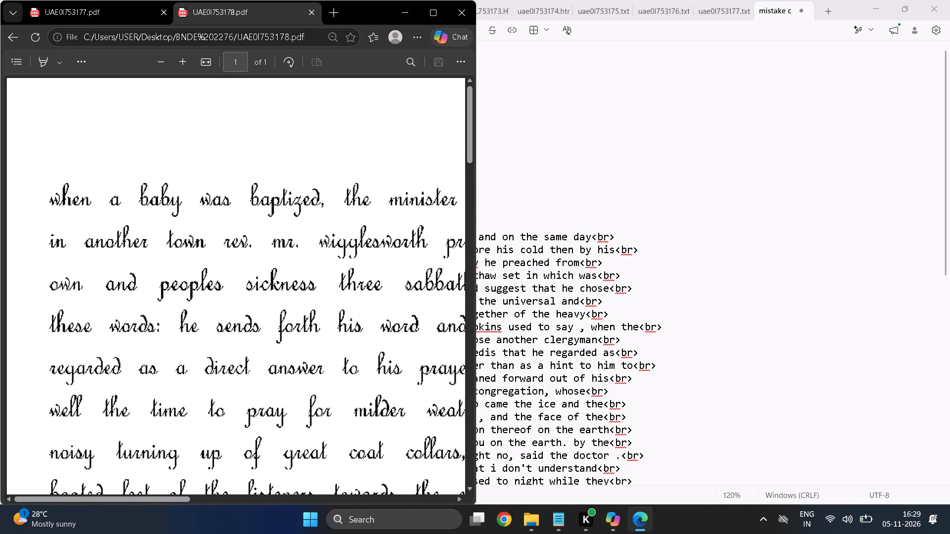
{"action": "key", "text": "shift+super+s"}
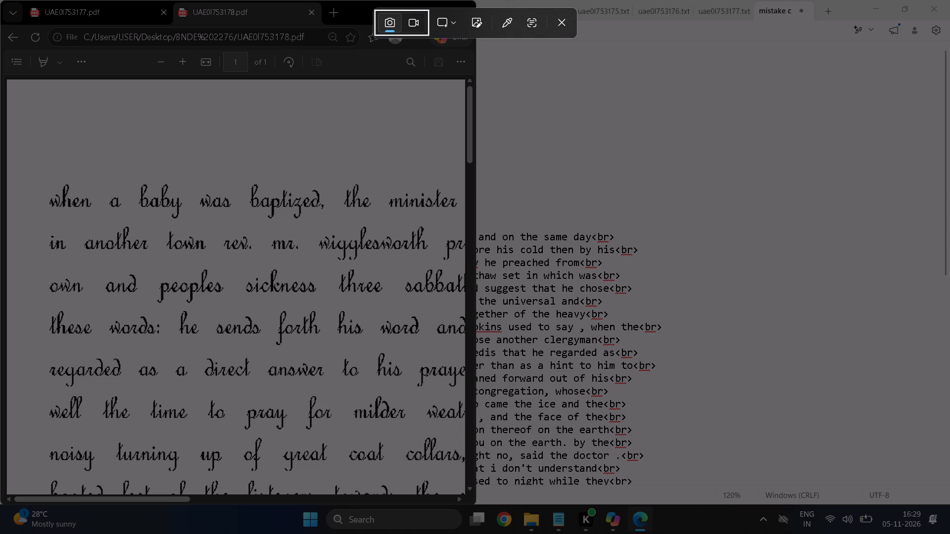
{"action": "left_click_drag", "start_coordinate": [22, 220], "coordinate": [341, 270]}
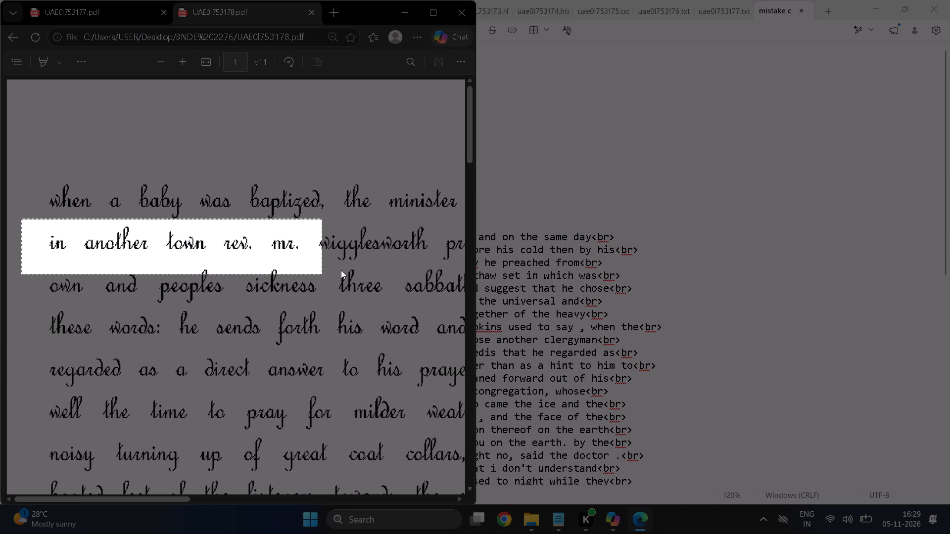
{"action": "left_click_drag", "start_coordinate": [341, 270], "coordinate": [449, 257]}
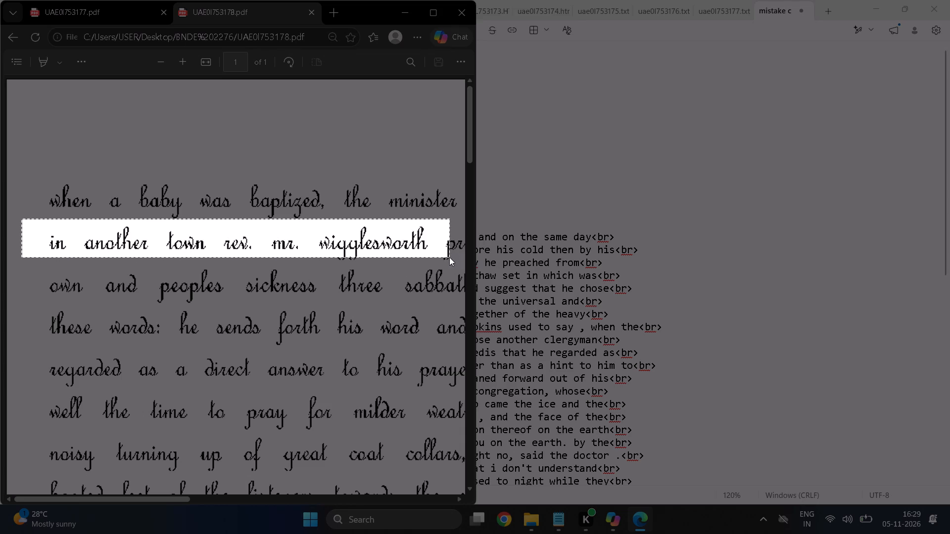
{"action": "left_click_drag", "start_coordinate": [449, 257], "coordinate": [453, 264]}
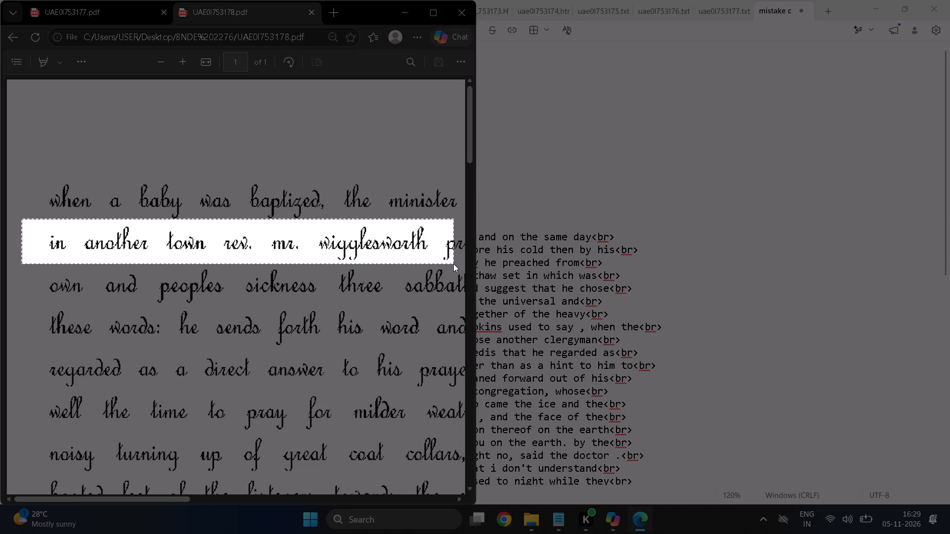
{"action": "left_click_drag", "start_coordinate": [453, 264], "coordinate": [453, 261]}
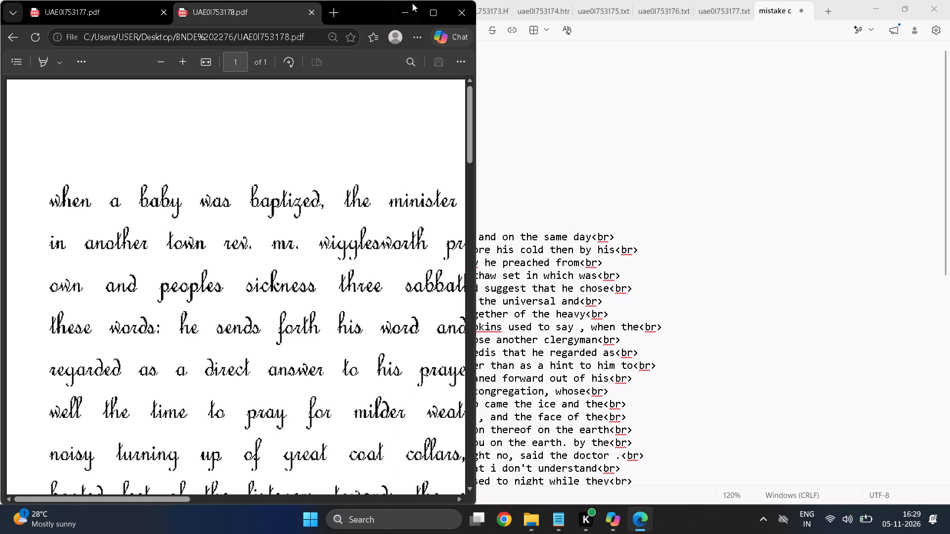
{"action": "left_click", "coordinate": [411, 8]}
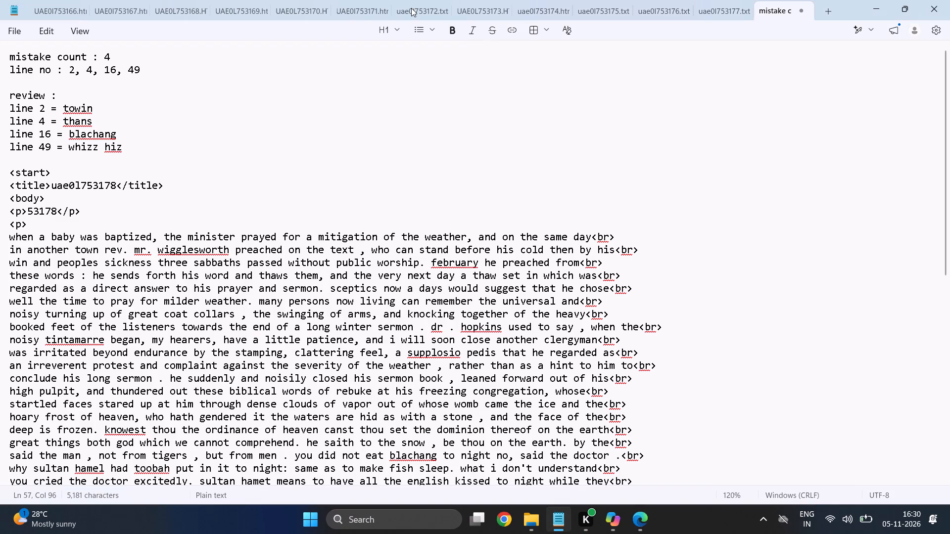
Delete the mistake count and review notes above the <start> tag in the uae0l753178 transcription.
{"action": "left_click", "coordinate": [10, 172]}
{"action": "key", "text": "BackSpace"}
{"action": "key", "text": "BackSpace"}
{"action": "key", "text": "BackSpace"}
{"action": "key", "text": "BackSpace"}
{"action": "key", "text": "BackSpace"}
{"action": "key", "text": "BackSpace"}
{"action": "key", "text": "BackSpace"}
{"action": "key", "text": "BackSpace"}
{"action": "key", "text": "BackSpace"}
{"action": "key", "text": "BackSpace"}
{"action": "key", "text": "BackSpace"}
{"action": "key", "text": "BackSpace"}
{"action": "key", "text": "BackSpace"}
{"action": "key", "text": "BackSpace"}
{"action": "key", "text": "BackSpace"}
{"action": "key", "text": "BackSpace"}
{"action": "key", "text": "BackSpace"}
{"action": "key", "text": "BackSpace"}
{"action": "key", "text": "BackSpace"}
{"action": "key", "text": "BackSpace"}
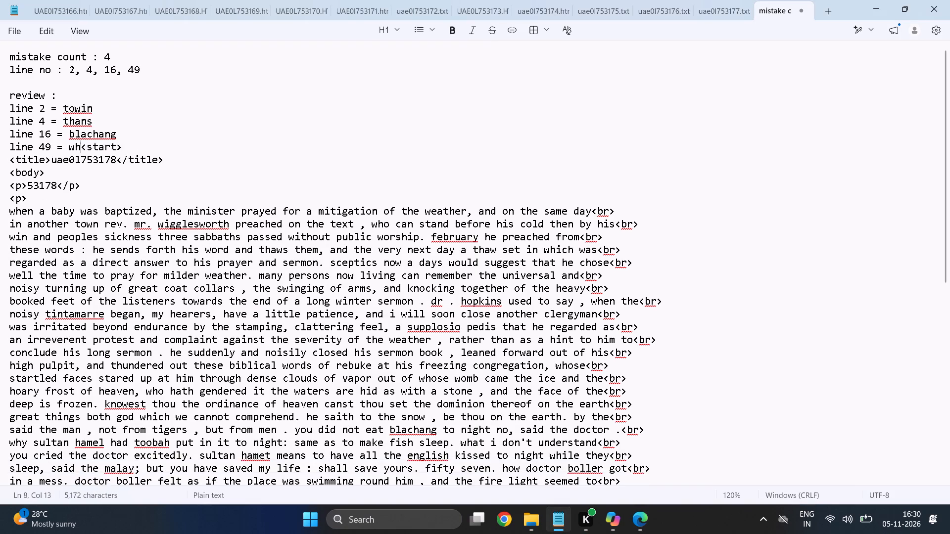
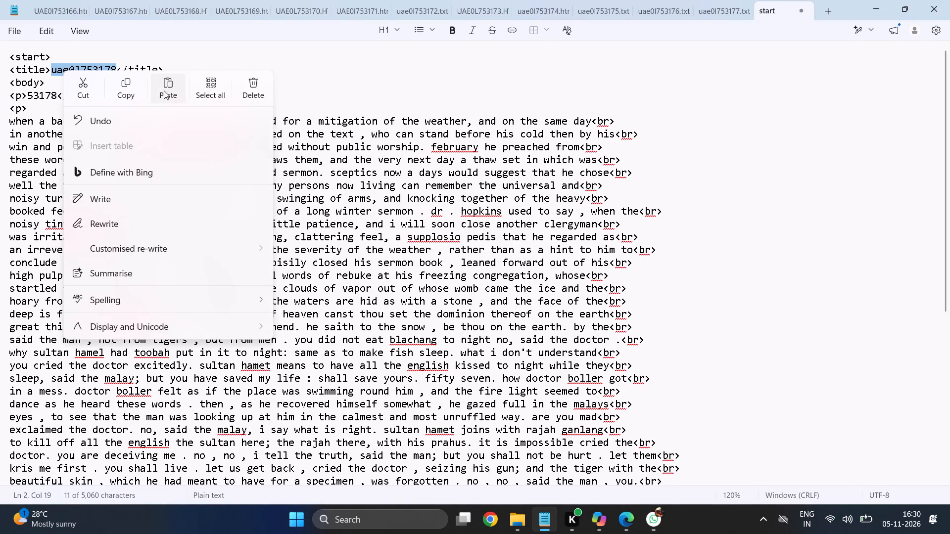
Copy the title text uae0l753178 from the transcription for its file name and start saving the file.
{"action": "left_click", "coordinate": [124, 91]}
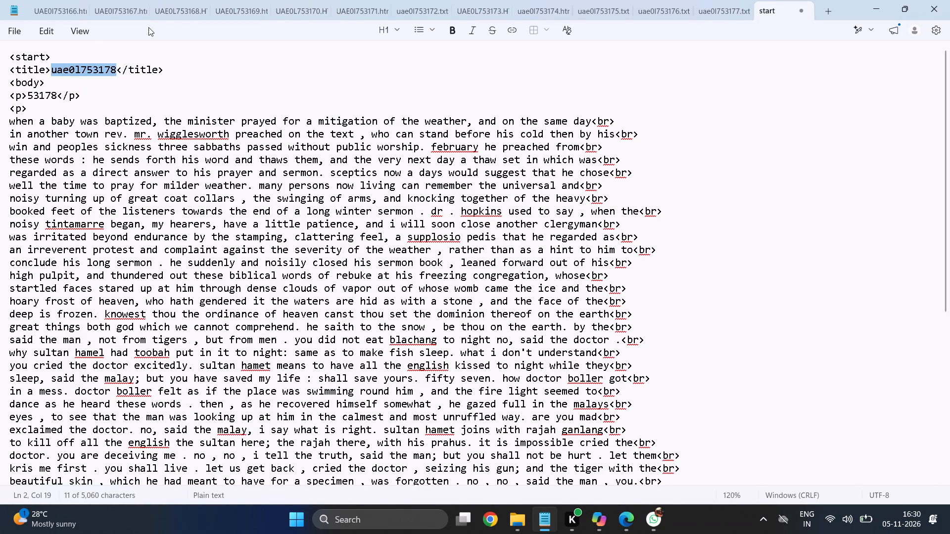
{"action": "left_click", "coordinate": [17, 33]}
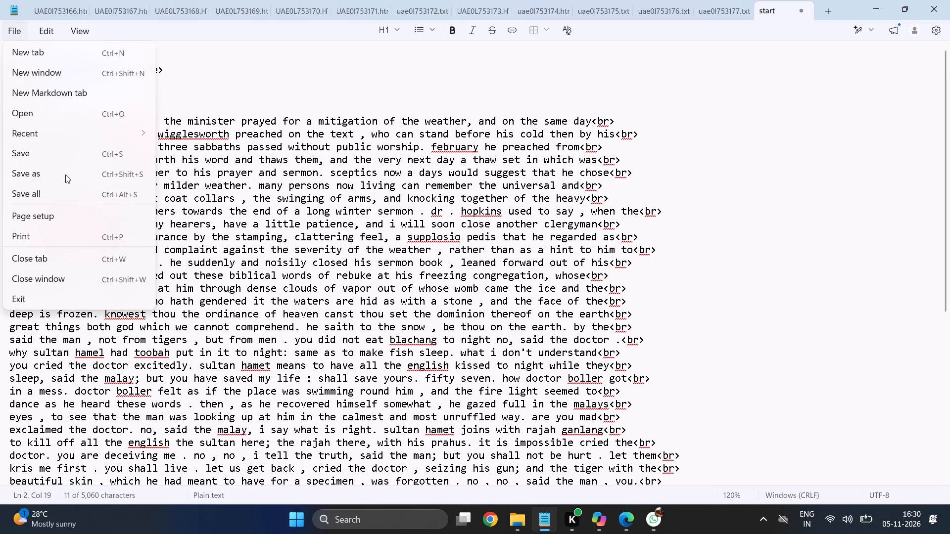
Save the transcription as a text document named uae0l753178 in the 3-11-26 folder on the Desktop.
{"action": "left_click", "coordinate": [65, 175]}
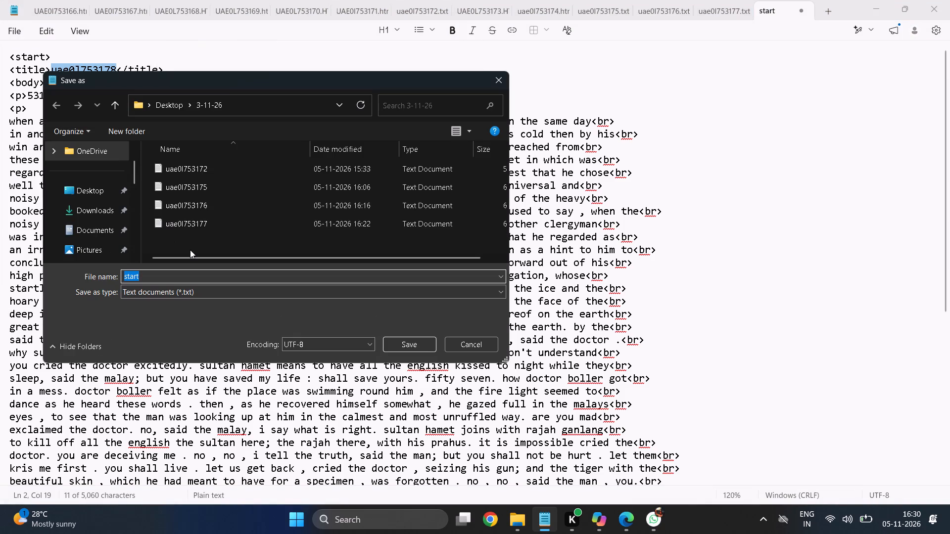
{"action": "key", "text": "BackSpace"}
{"action": "key", "text": "ctrl+v"}
{"action": "left_click", "coordinate": [406, 344]}
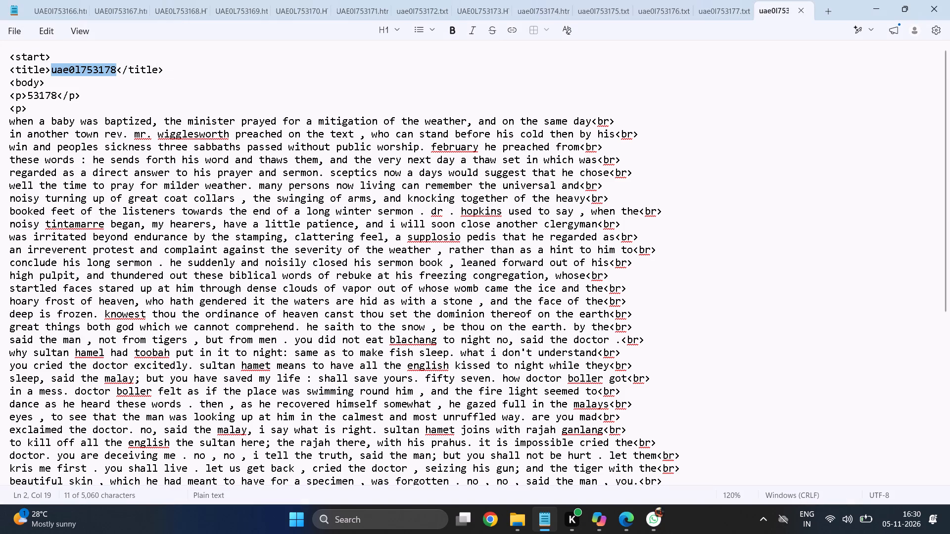
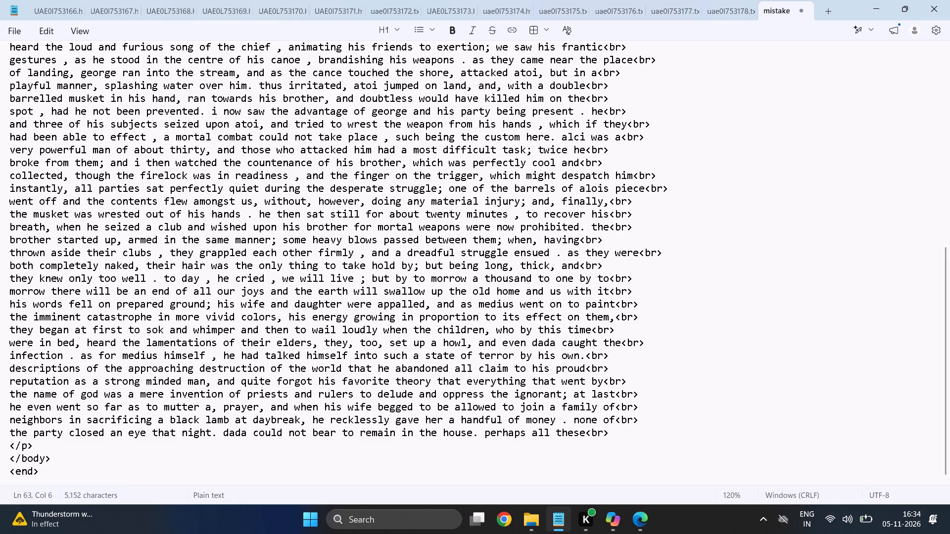
{"action": "scroll", "coordinate": [192, 174], "scroll_direction": "up", "scroll_amount": 5}
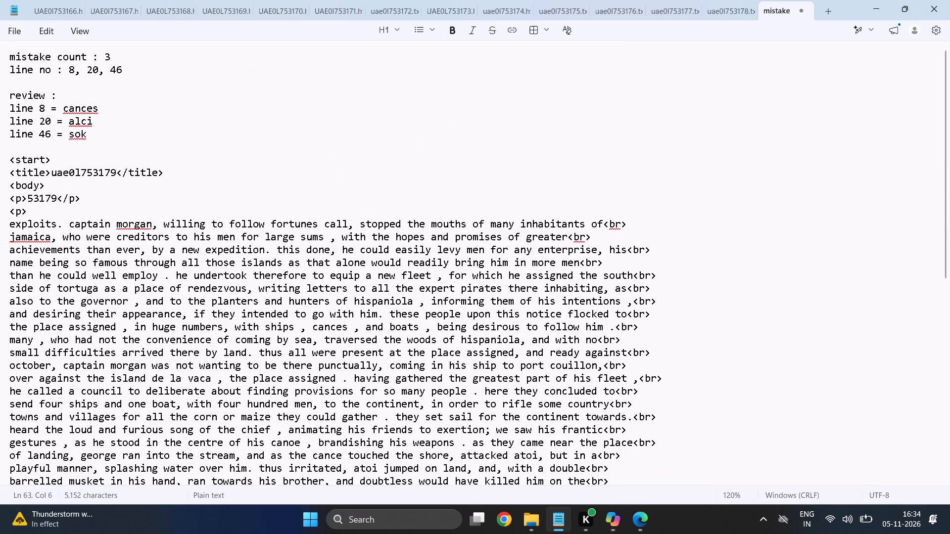
{"action": "scroll", "coordinate": [192, 174], "scroll_direction": "up", "scroll_amount": 1}
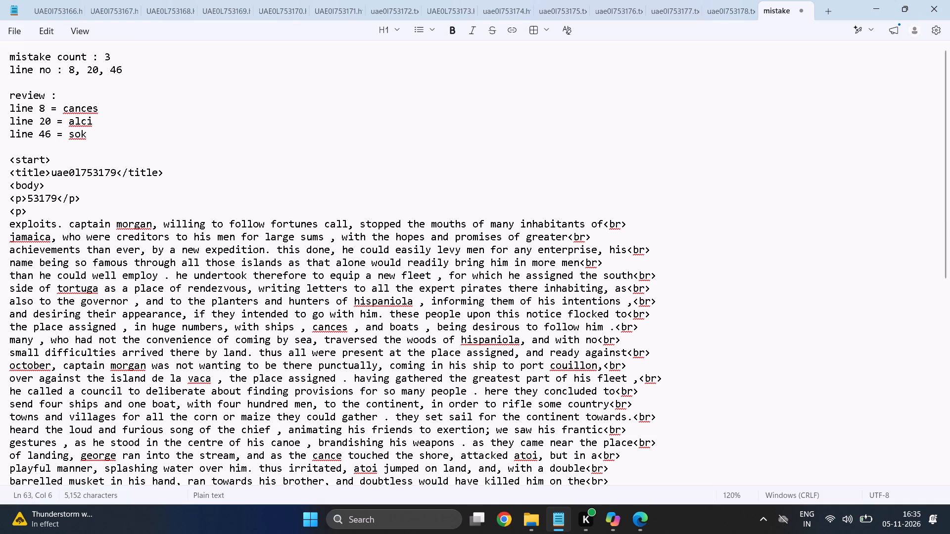
{"action": "left_click", "coordinate": [855, 87]}
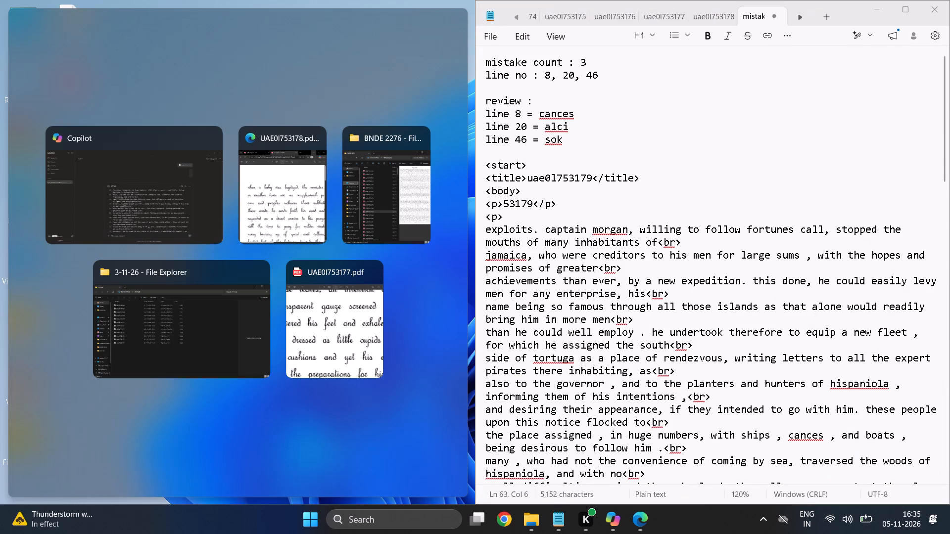
{"action": "left_click", "coordinate": [415, 230]}
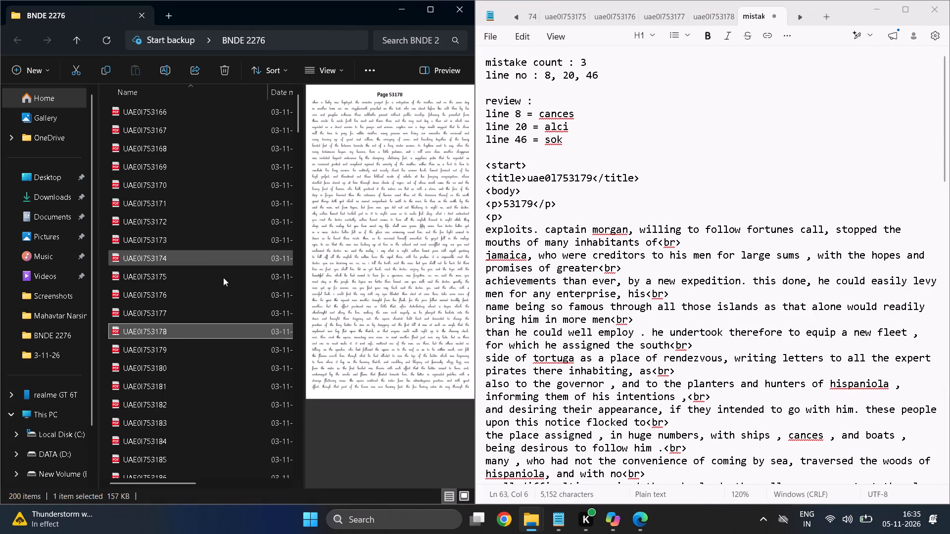
{"action": "double_click", "coordinate": [189, 356]}
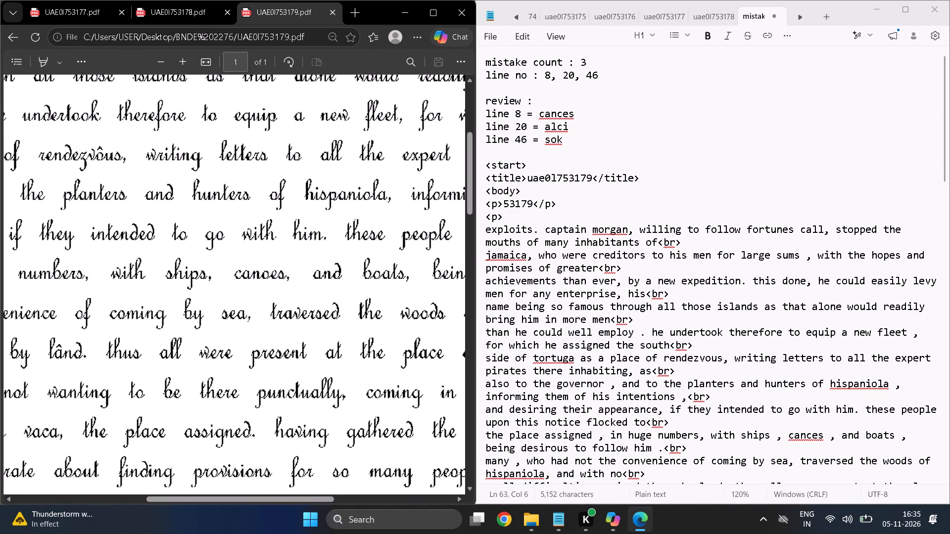
Correct the misread word between "with ships" and "and boats" in the body text to "canoes".
{"action": "left_click", "coordinate": [813, 435]}
{"action": "key", "text": "BackSpace"}
{"action": "key", "text": "o"}
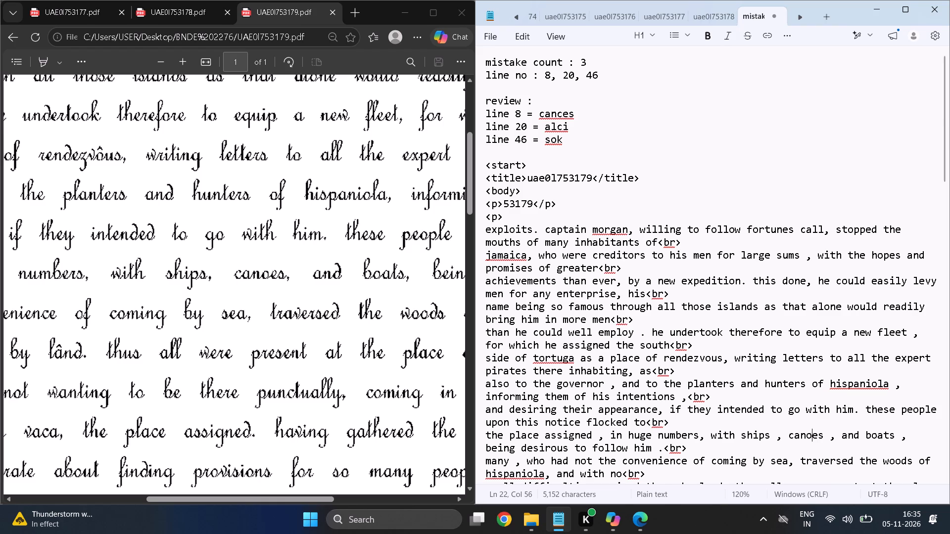
Look through the pasted transcription, from the mistake list down to the struggle passage, for the remaining flagged words.
{"action": "scroll", "coordinate": [671, 471], "scroll_direction": "down", "scroll_amount": 1}
{"action": "scroll", "coordinate": [640, 413], "scroll_direction": "down", "scroll_amount": 1}
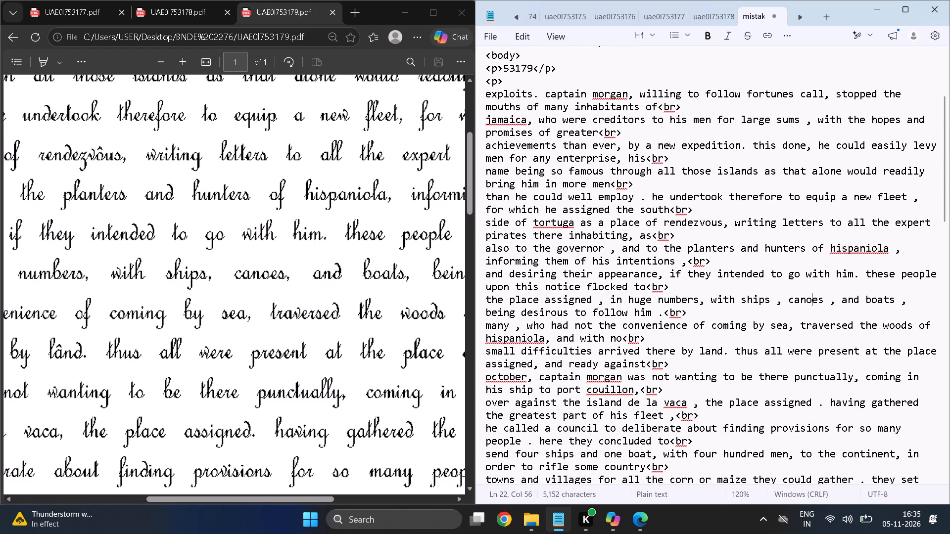
{"action": "scroll", "coordinate": [779, 298], "scroll_direction": "down", "scroll_amount": 1}
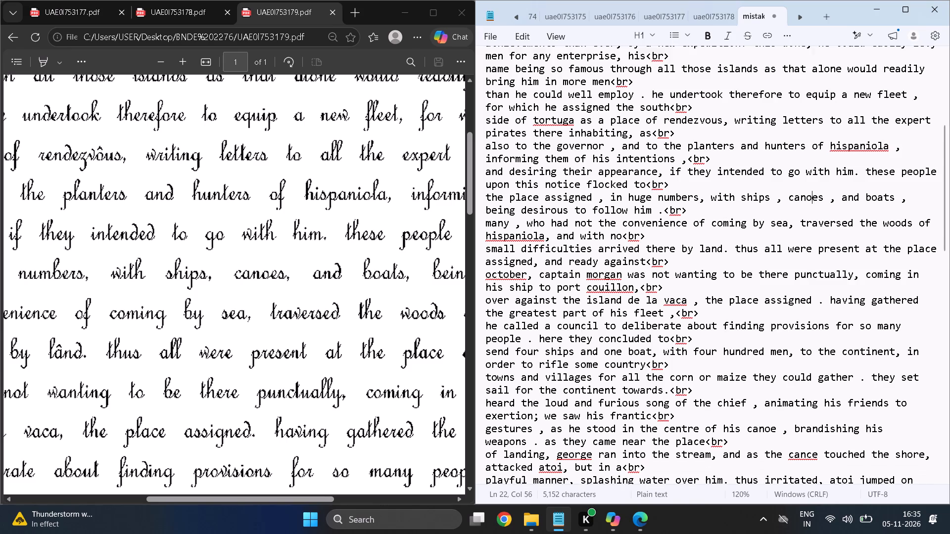
{"action": "scroll", "coordinate": [779, 298], "scroll_direction": "down", "scroll_amount": 1}
{"action": "scroll", "coordinate": [811, 250], "scroll_direction": "up", "scroll_amount": 1}
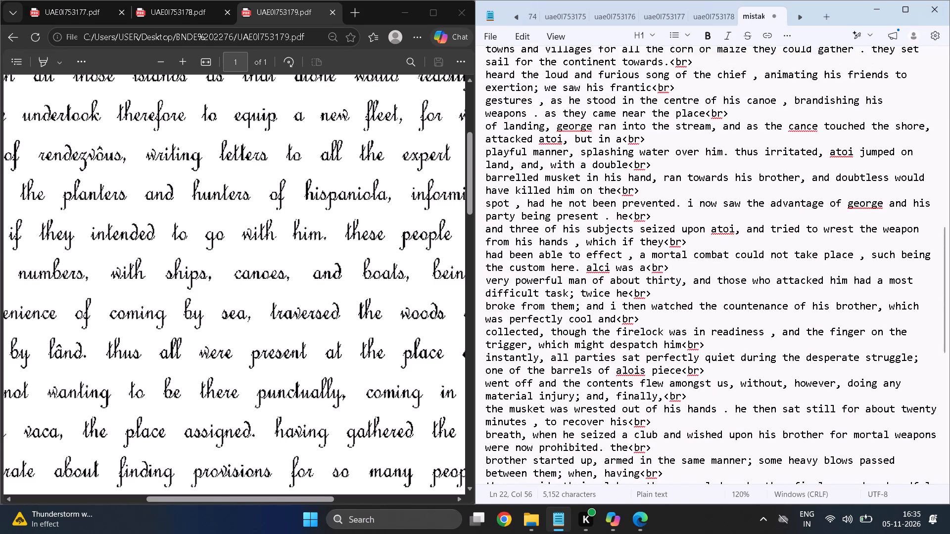
{"action": "scroll", "coordinate": [811, 250], "scroll_direction": "up", "scroll_amount": 2}
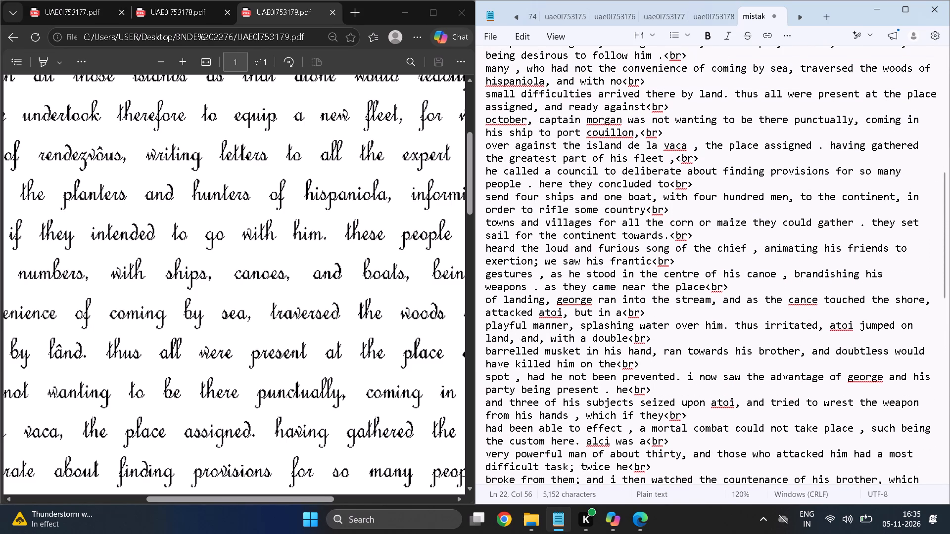
{"action": "scroll", "coordinate": [811, 250], "scroll_direction": "up", "scroll_amount": 1}
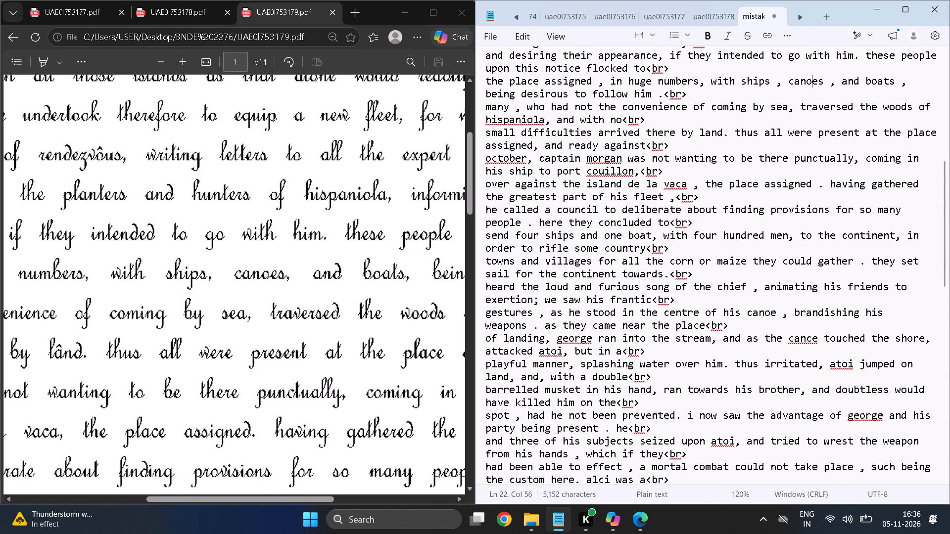
{"action": "scroll", "coordinate": [633, 388], "scroll_direction": "up", "scroll_amount": 5}
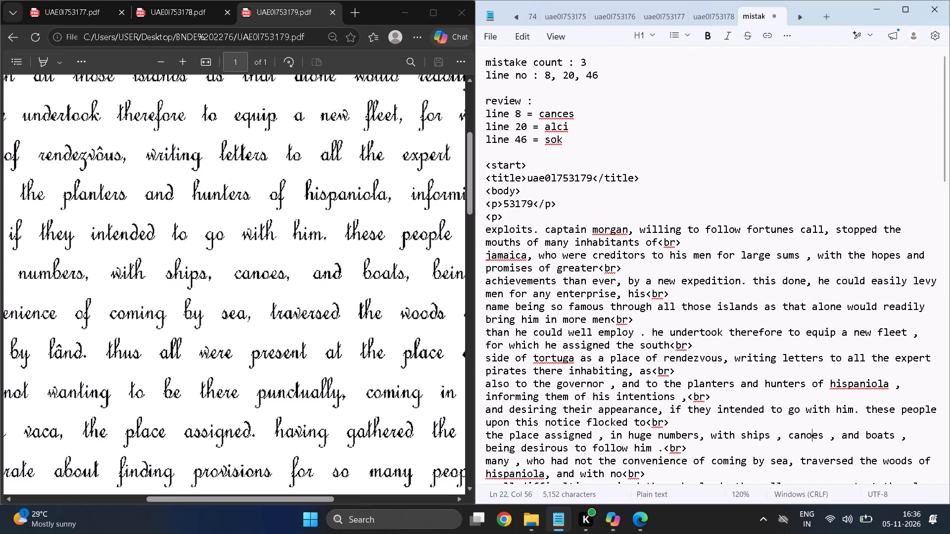
{"action": "scroll", "coordinate": [633, 388], "scroll_direction": "down", "scroll_amount": 2}
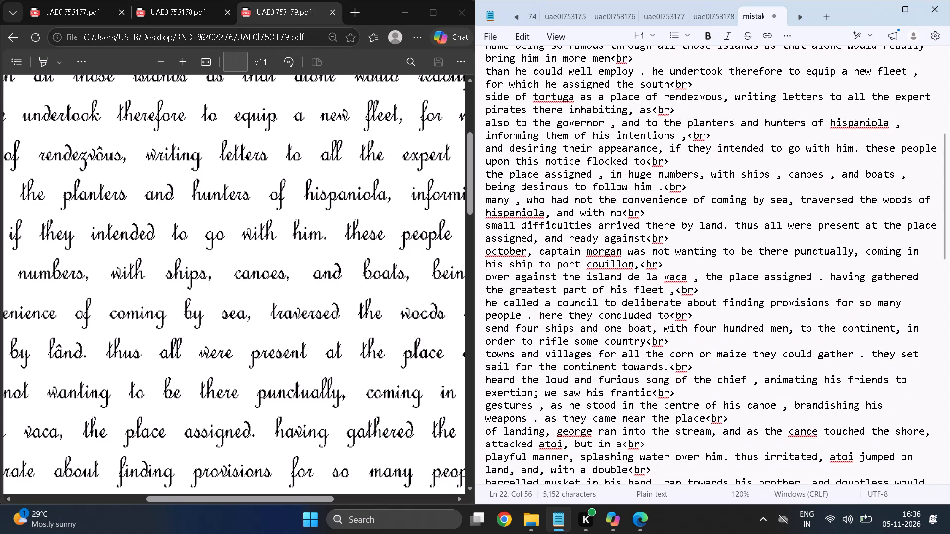
{"action": "scroll", "coordinate": [694, 298], "scroll_direction": "down", "scroll_amount": 1}
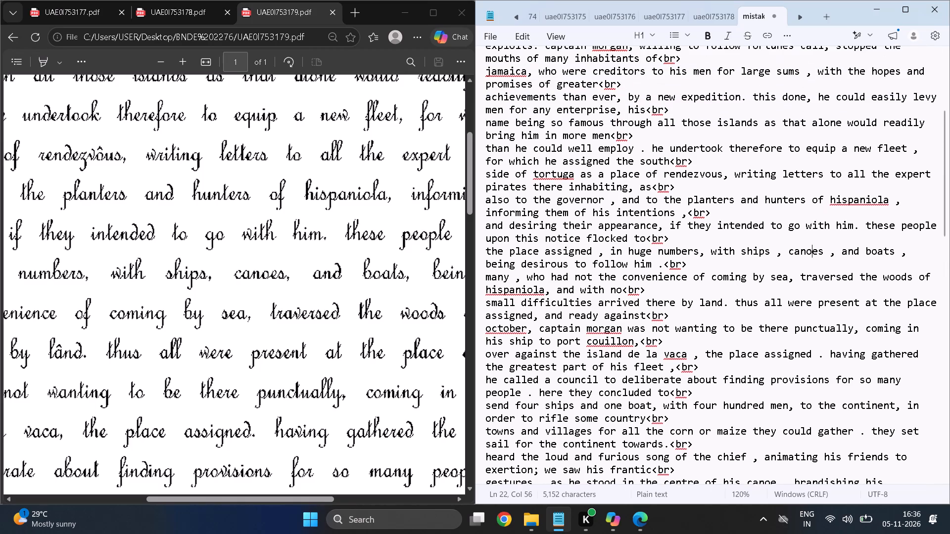
{"action": "scroll", "coordinate": [694, 298], "scroll_direction": "down", "scroll_amount": 2}
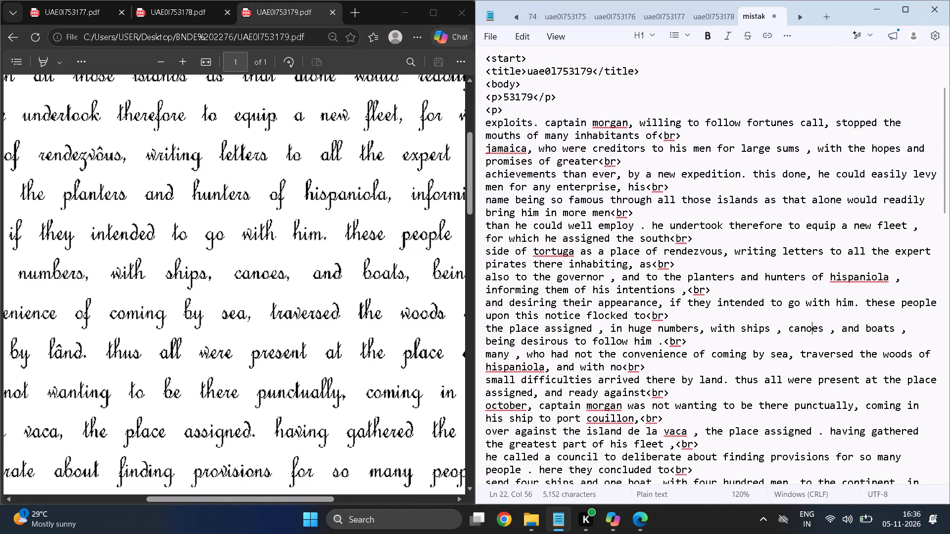
{"action": "scroll", "coordinate": [694, 298], "scroll_direction": "down", "scroll_amount": 1}
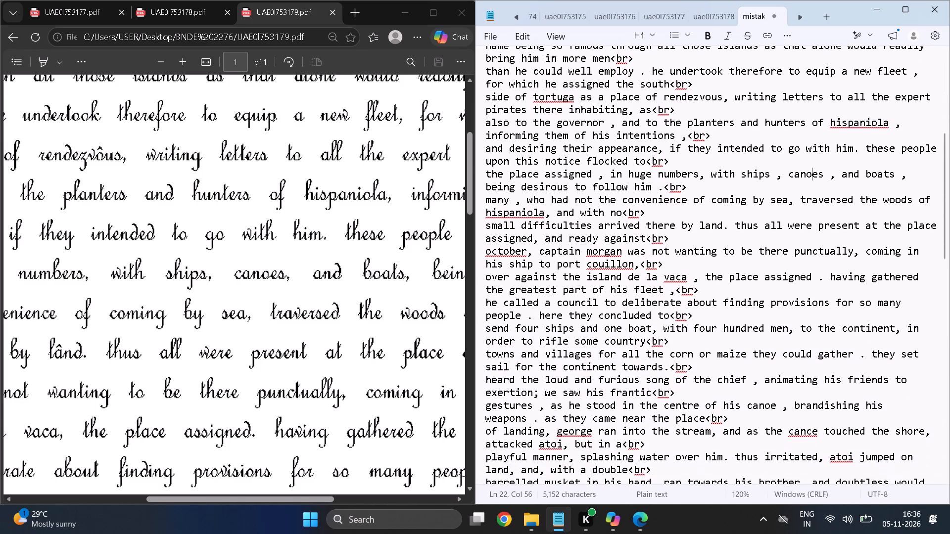
{"action": "scroll", "coordinate": [694, 298], "scroll_direction": "down", "scroll_amount": 1}
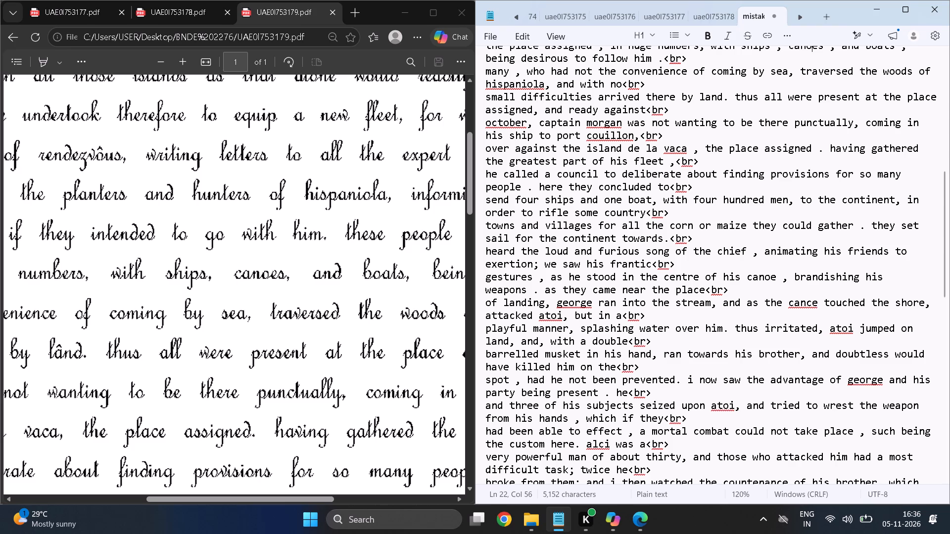
{"action": "scroll", "coordinate": [622, 302], "scroll_direction": "up", "scroll_amount": 7}
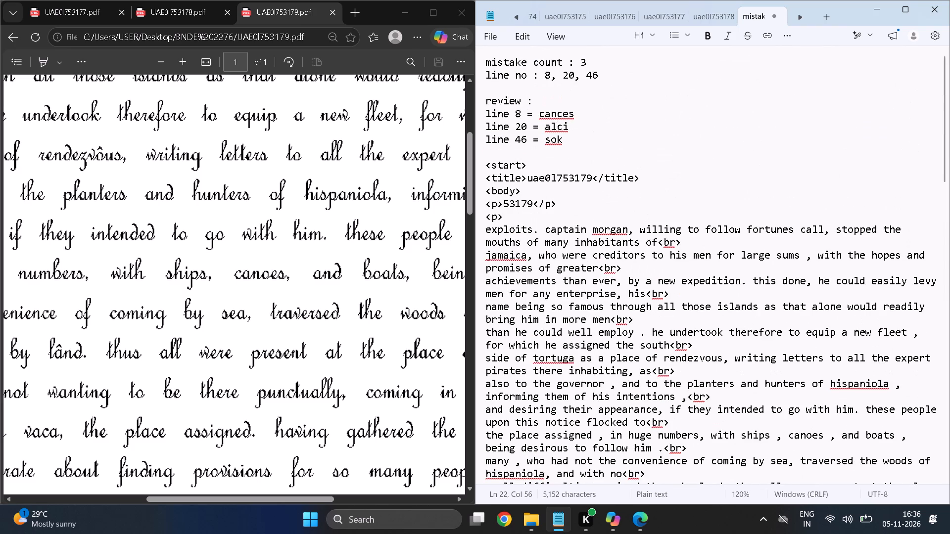
Check the PDF passage and correct the misread name after "the custom here." to "atoi" in the transcription.
{"action": "scroll", "coordinate": [233, 287], "scroll_direction": "right", "scroll_amount": 5}
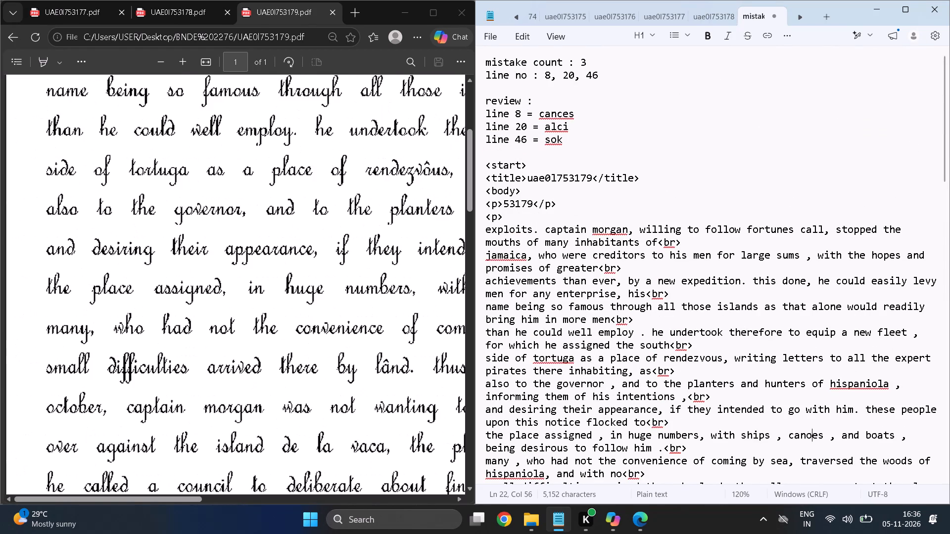
{"action": "scroll", "coordinate": [233, 287], "scroll_direction": "down", "scroll_amount": 3}
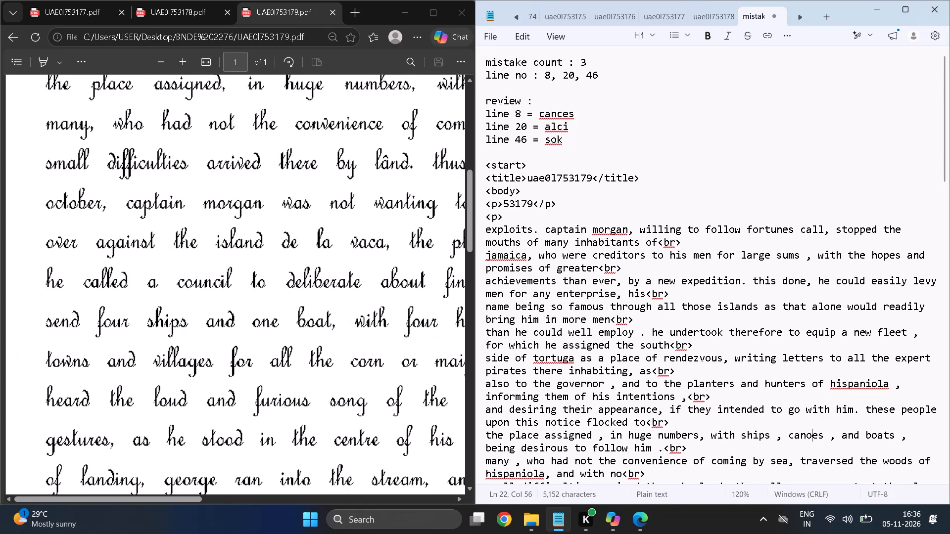
{"action": "scroll", "coordinate": [233, 287], "scroll_direction": "down", "scroll_amount": 3}
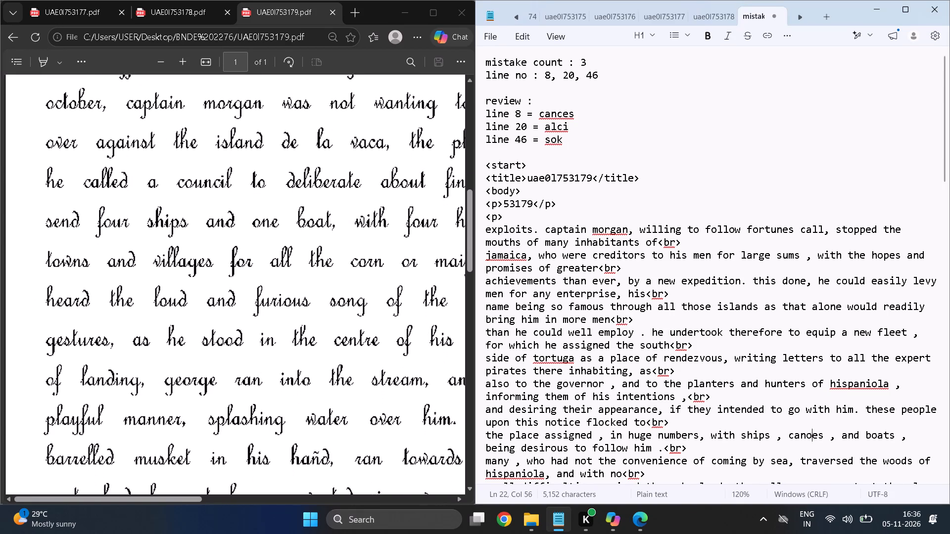
{"action": "scroll", "coordinate": [233, 287], "scroll_direction": "down", "scroll_amount": 3}
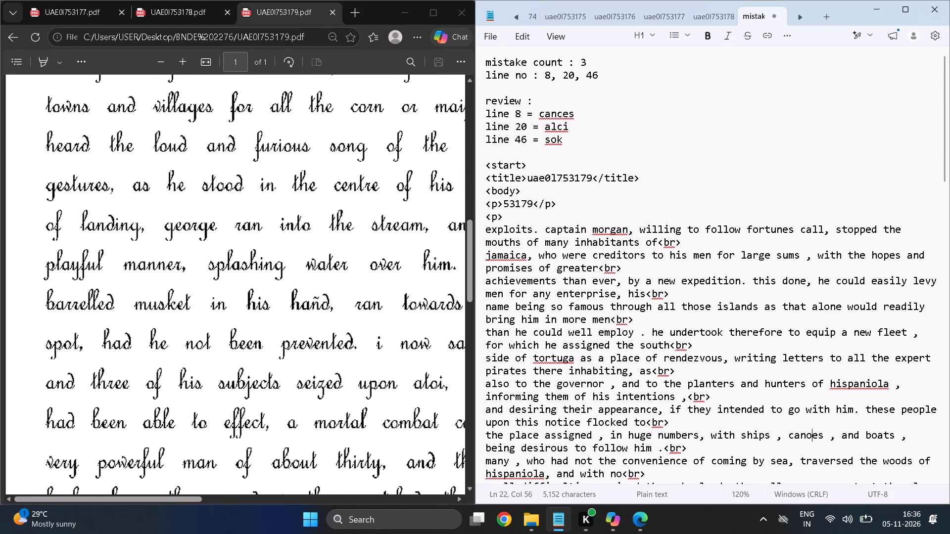
{"action": "scroll", "coordinate": [233, 287], "scroll_direction": "down", "scroll_amount": 2}
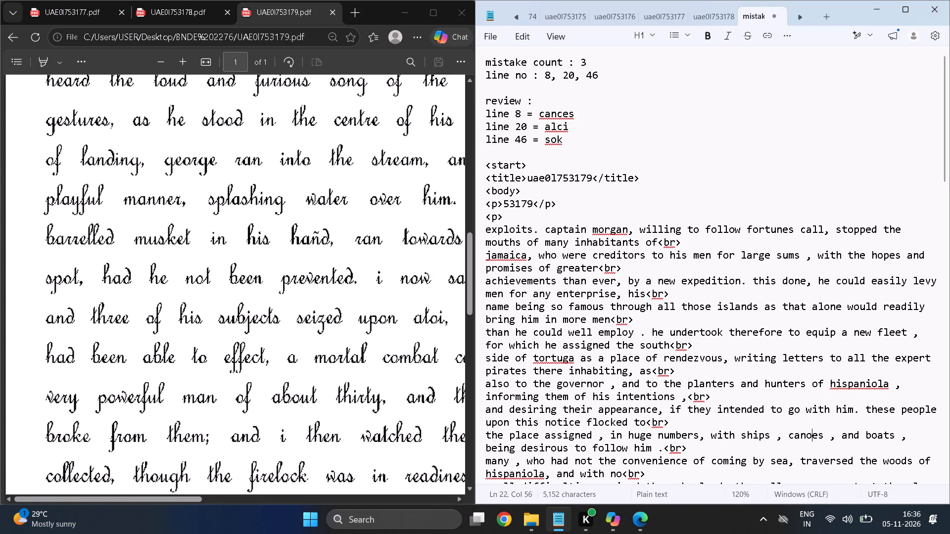
{"action": "scroll", "coordinate": [594, 351], "scroll_direction": "down", "scroll_amount": 3}
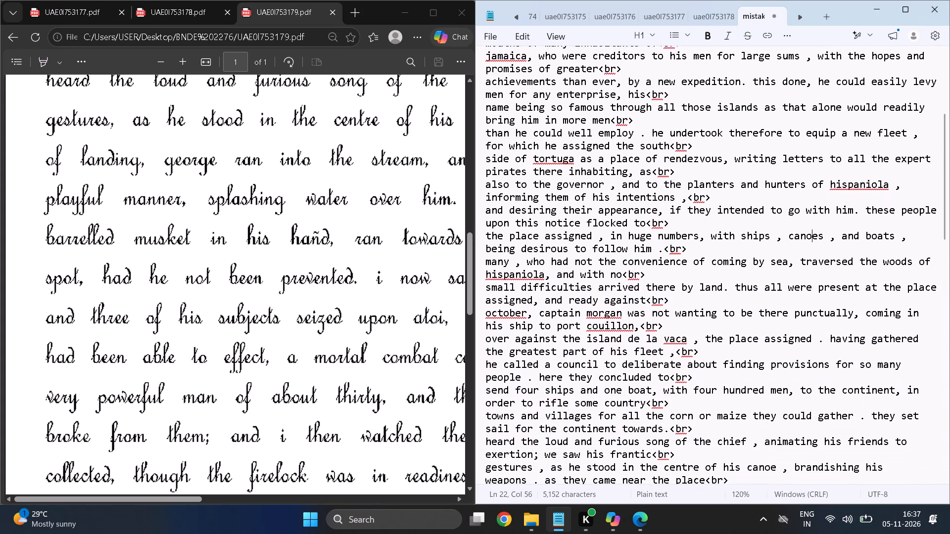
{"action": "scroll", "coordinate": [594, 351], "scroll_direction": "down", "scroll_amount": 1}
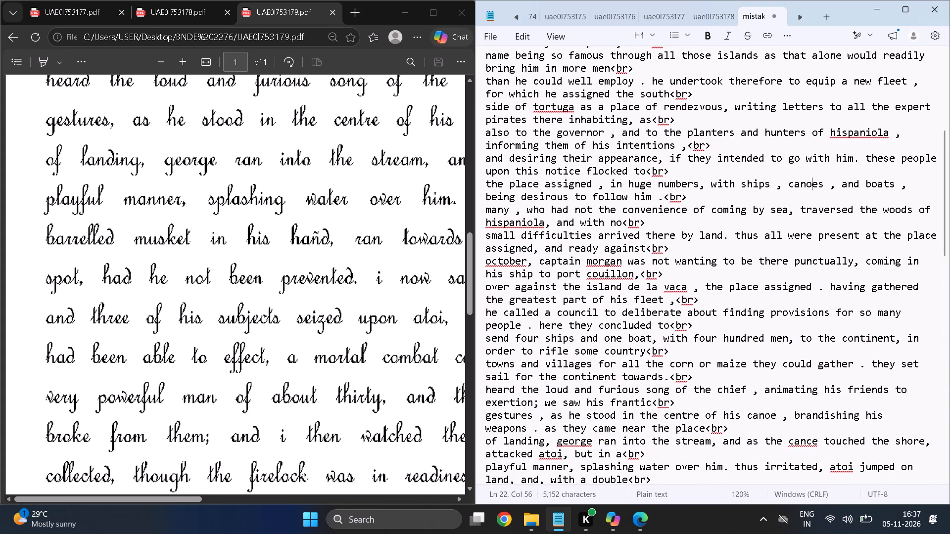
{"action": "scroll", "coordinate": [594, 351], "scroll_direction": "down", "scroll_amount": 2}
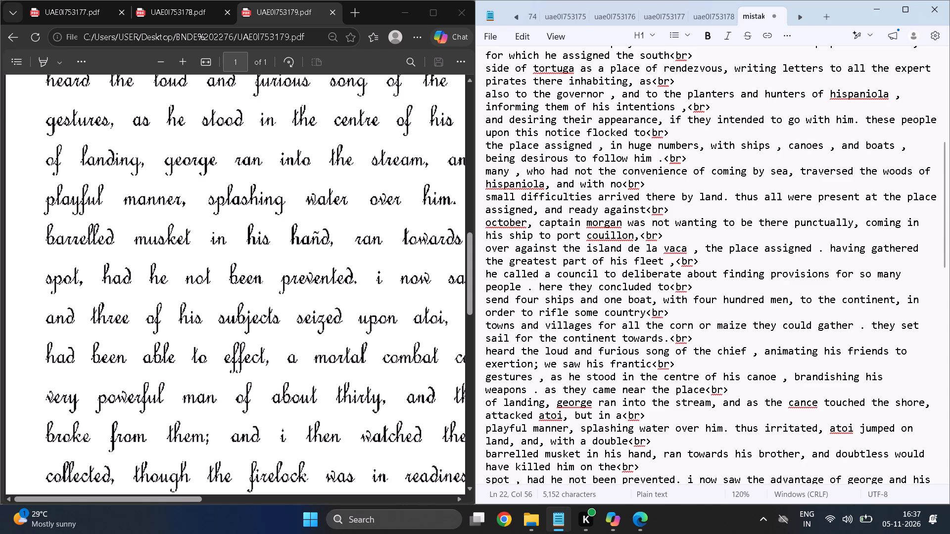
{"action": "scroll", "coordinate": [559, 427], "scroll_direction": "down", "scroll_amount": 1}
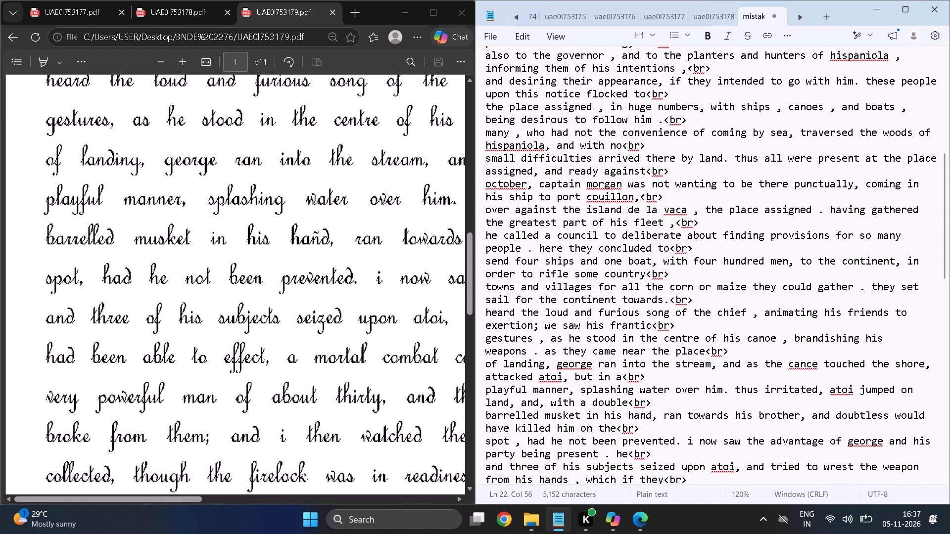
{"action": "scroll", "coordinate": [559, 427], "scroll_direction": "down", "scroll_amount": 2}
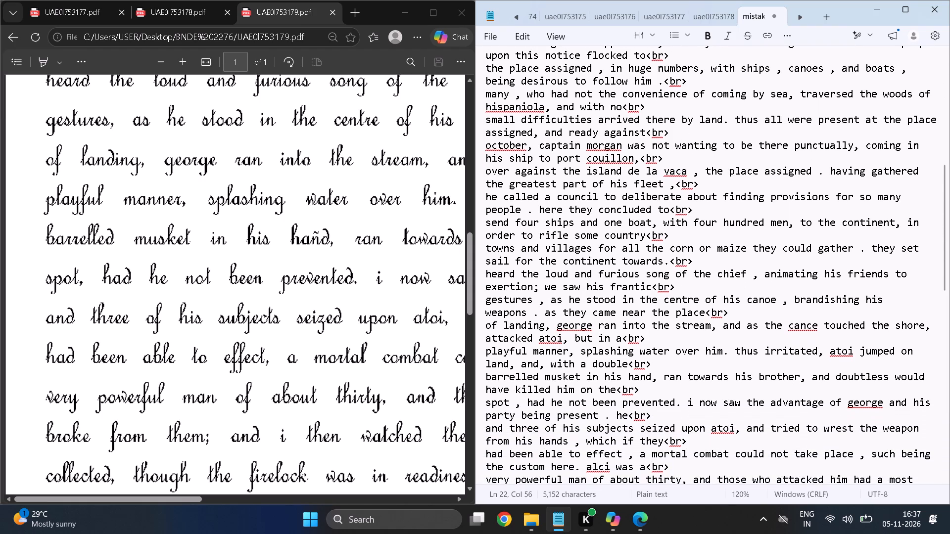
{"action": "scroll", "coordinate": [322, 444], "scroll_direction": "left", "scroll_amount": 5}
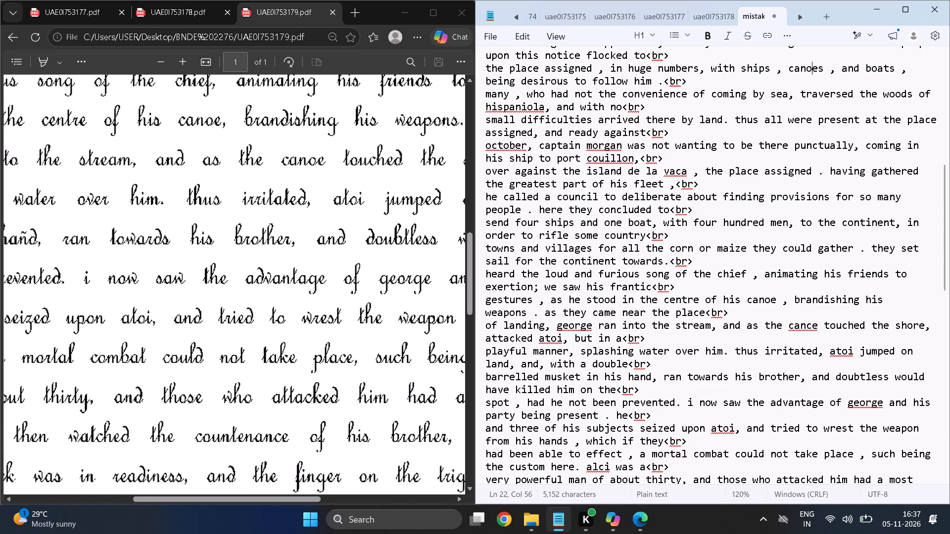
{"action": "scroll", "coordinate": [322, 444], "scroll_direction": "left", "scroll_amount": 5}
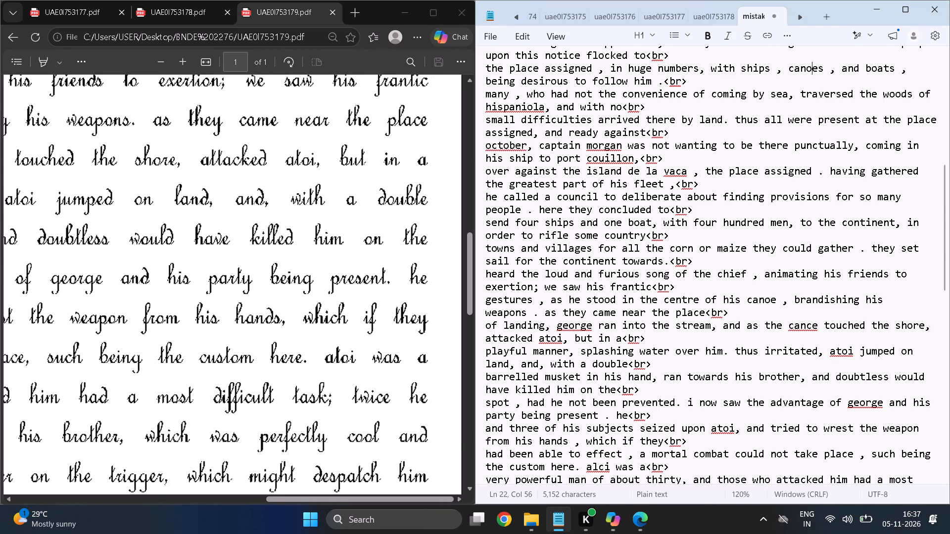
{"action": "left_click", "coordinate": [603, 467]}
{"action": "key", "text": "BackSpace"}
{"action": "key", "text": "o"}
{"action": "key", "text": "Left"}
{"action": "key", "text": "BackSpace"}
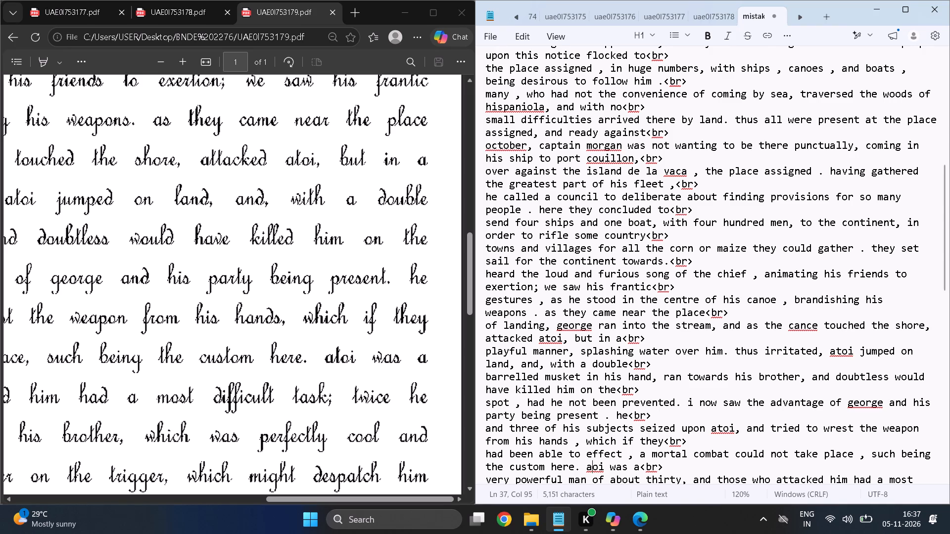
{"action": "key", "text": "t"}
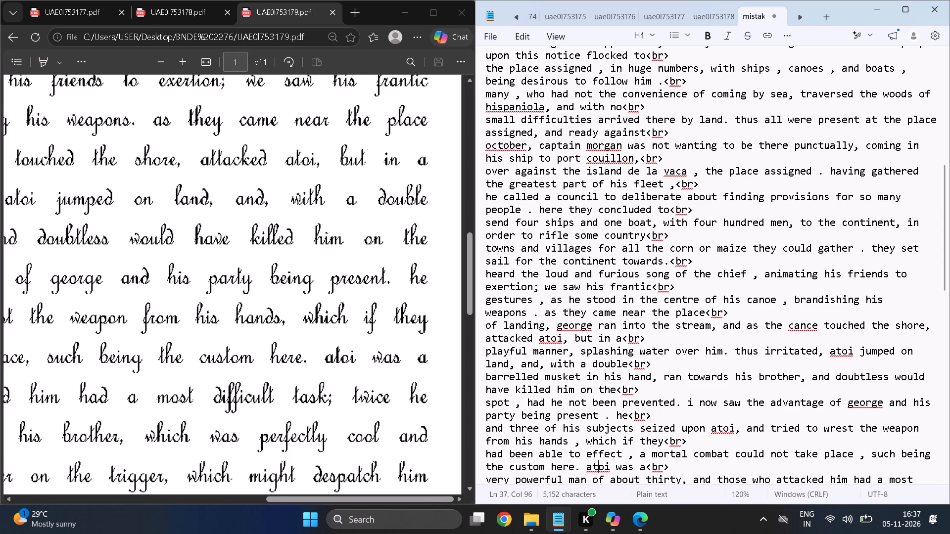
{"action": "scroll", "coordinate": [685, 365], "scroll_direction": "up", "scroll_amount": 4}
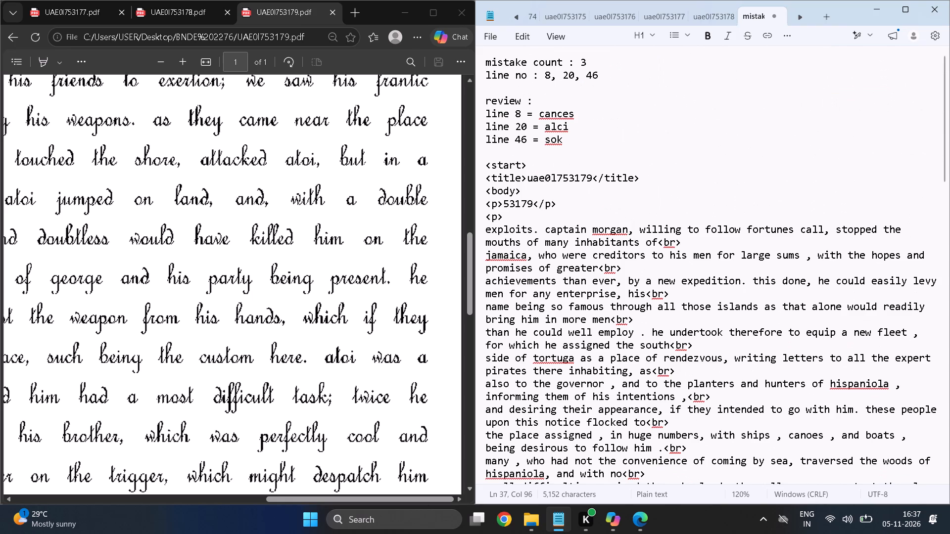
{"action": "scroll", "coordinate": [685, 365], "scroll_direction": "down", "scroll_amount": 12}
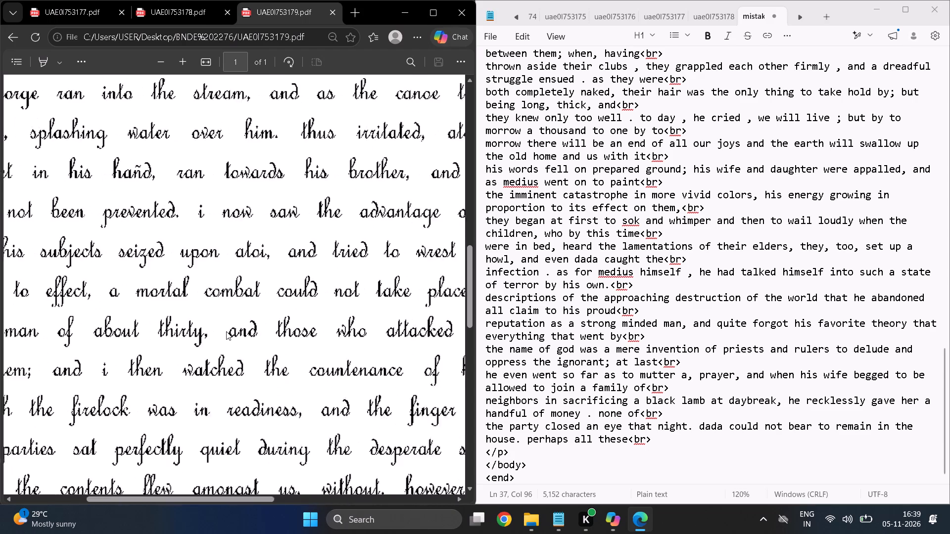
{"action": "scroll", "coordinate": [226, 331], "scroll_direction": "right", "scroll_amount": 4}
{"action": "scroll", "coordinate": [226, 331], "scroll_direction": "down", "scroll_amount": 10}
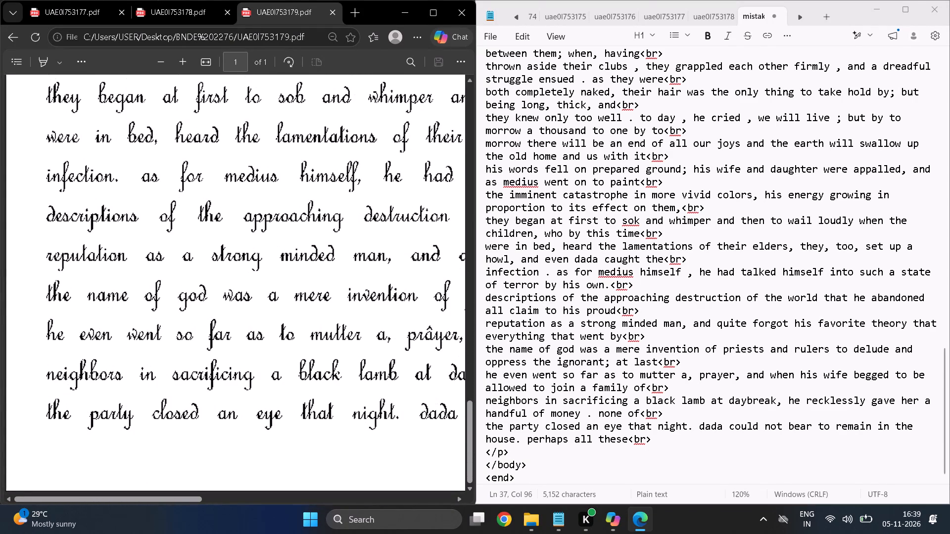
{"action": "scroll", "coordinate": [256, 162], "scroll_direction": "up", "scroll_amount": 1}
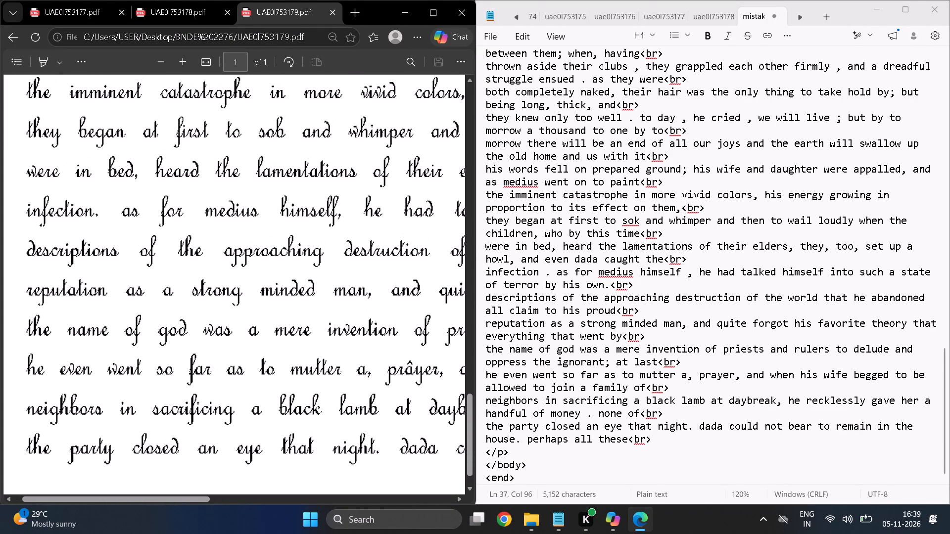
{"action": "scroll", "coordinate": [256, 162], "scroll_direction": "up", "scroll_amount": 1}
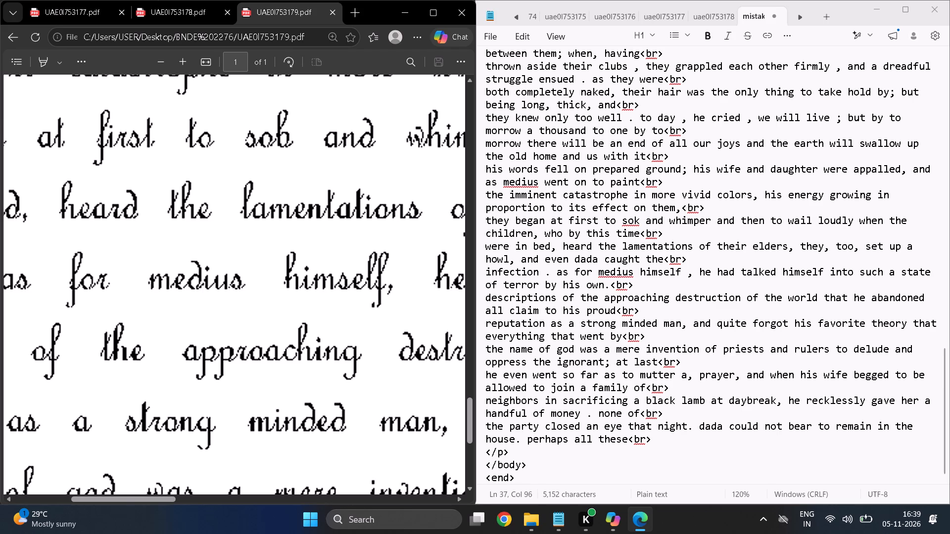
{"action": "left_click", "coordinate": [639, 222]}
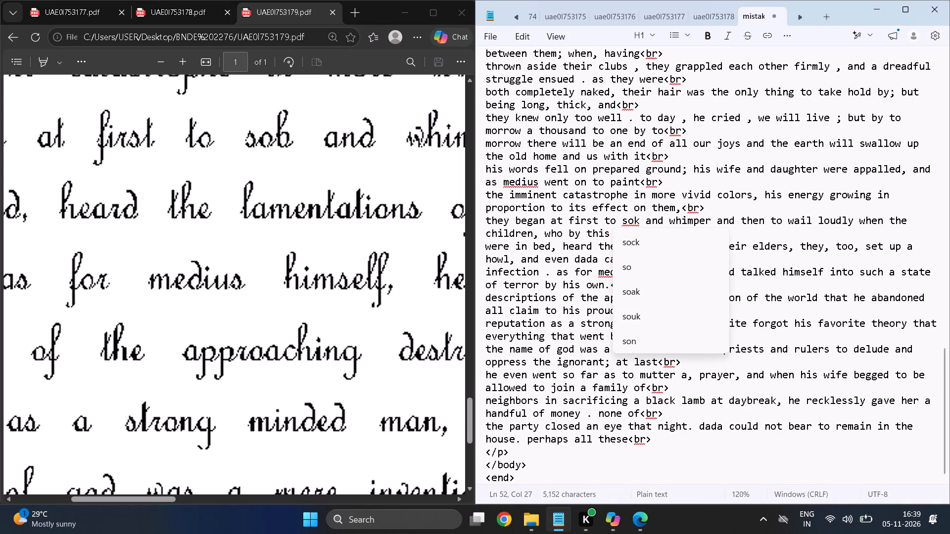
{"action": "key", "text": "BackSpace"}
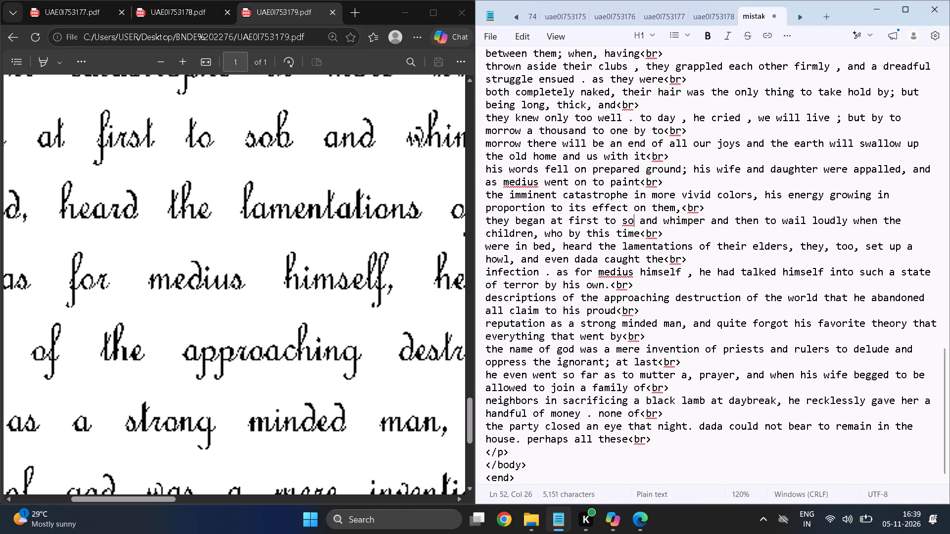
{"action": "key", "text": "b"}
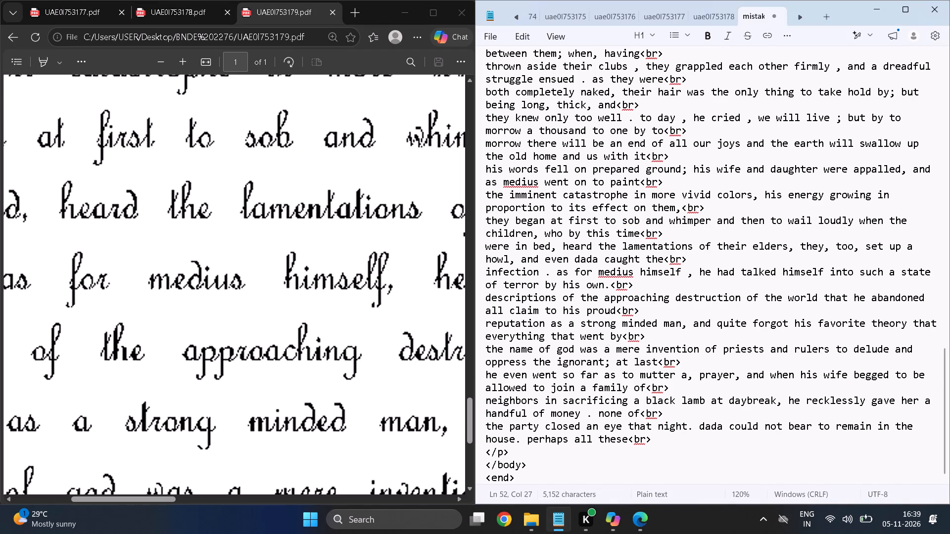
Delete the mistake count, line numbers and review list above the <start> tag so the document begins with <start>.
{"action": "scroll", "coordinate": [685, 150], "scroll_direction": "up", "scroll_amount": 11}
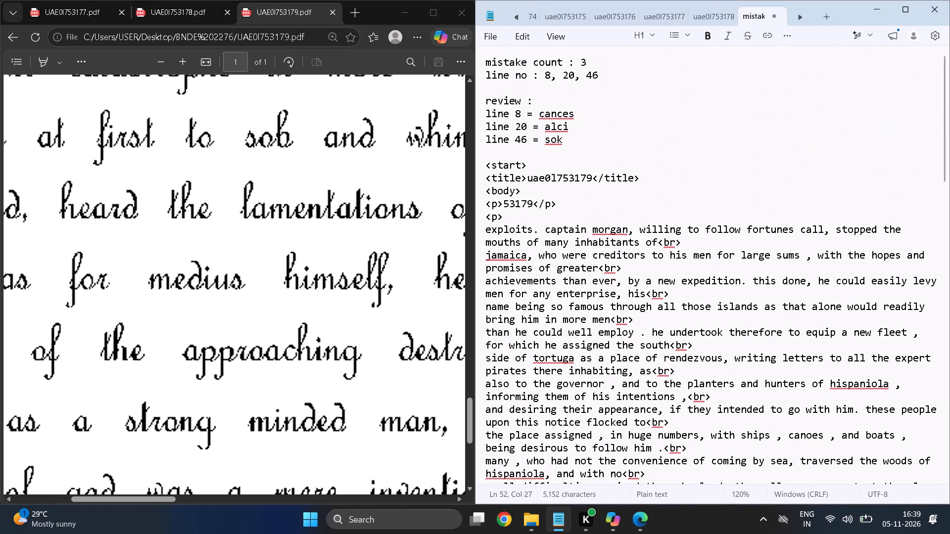
{"action": "left_click", "coordinate": [486, 166]}
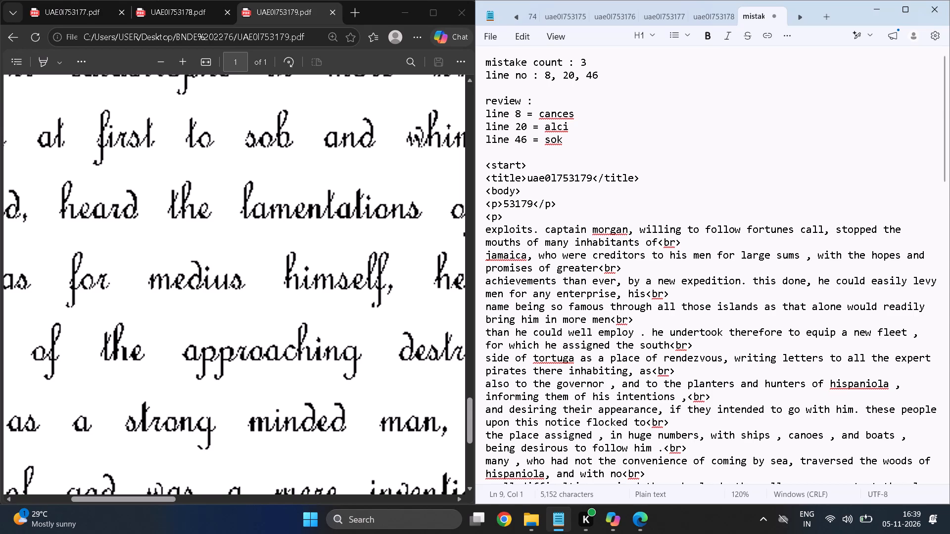
{"action": "key", "text": "BackSpace"}
{"action": "key", "text": "BackSpace"}
{"action": "key", "text": "BackSpace"}
{"action": "key", "text": "BackSpace"}
{"action": "key", "text": "BackSpace"}
{"action": "key", "text": "BackSpace"}
{"action": "key", "text": "BackSpace"}
{"action": "key", "text": "BackSpace"}
{"action": "key", "text": "BackSpace"}
{"action": "key", "text": "BackSpace"}
{"action": "key", "text": "BackSpace"}
{"action": "key", "text": "BackSpace"}
{"action": "key", "text": "BackSpace"}
{"action": "key", "text": "BackSpace"}
{"action": "key", "text": "BackSpace"}
{"action": "key", "text": "BackSpace"}
{"action": "key", "text": "BackSpace"}
{"action": "key", "text": "BackSpace"}
{"action": "key", "text": "BackSpace"}
{"action": "key", "text": "BackSpace"}
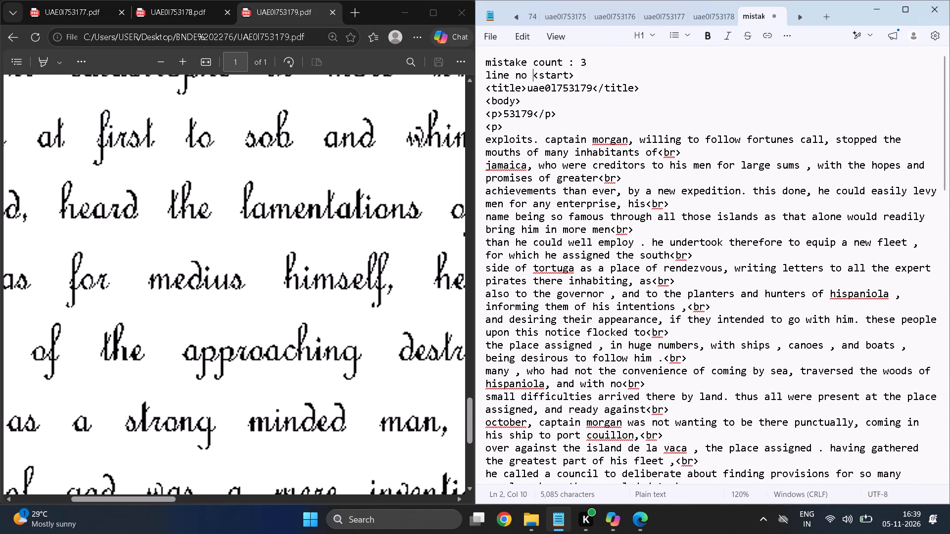
{"action": "key", "text": "BackSpace"}
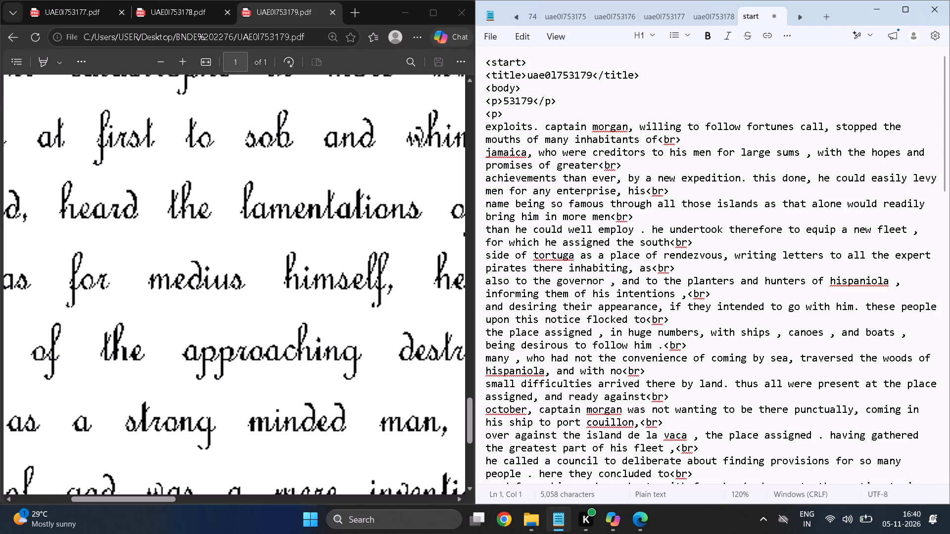
Copy the name uae0l753179 from the title line and save the transcription under it as a text document in the 3-11-26 folder.
{"action": "left_click_drag", "start_coordinate": [592, 74], "coordinate": [528, 76]}
{"action": "right_click", "coordinate": [536, 76]}
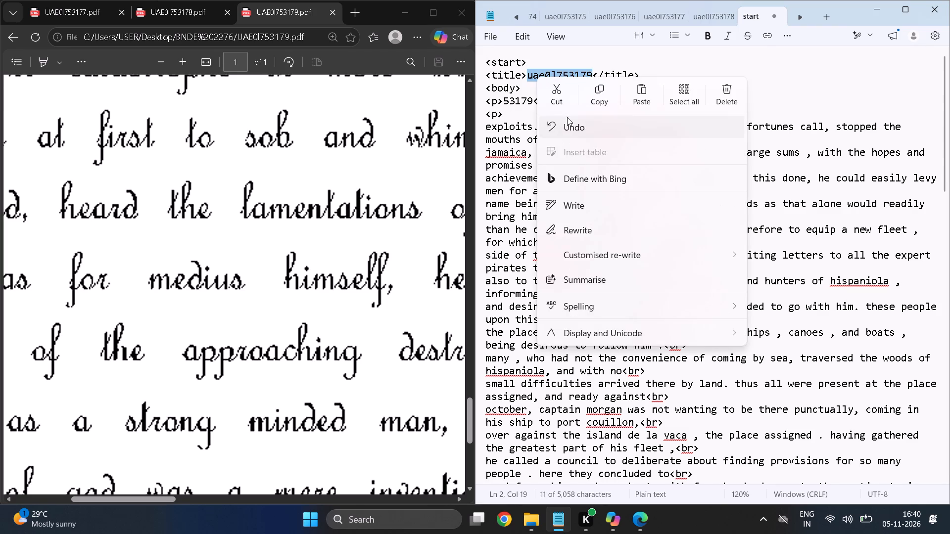
{"action": "left_click", "coordinate": [596, 102]}
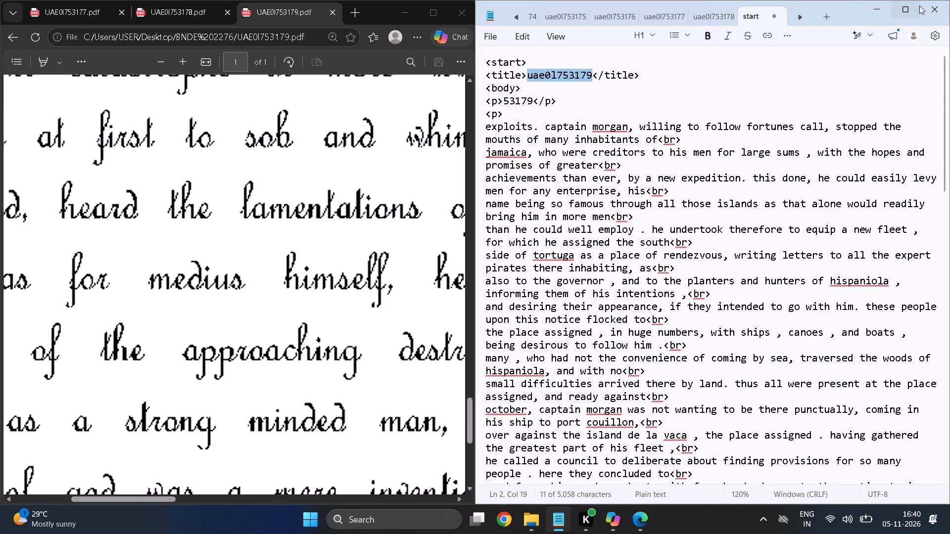
{"action": "left_click", "coordinate": [907, 7]}
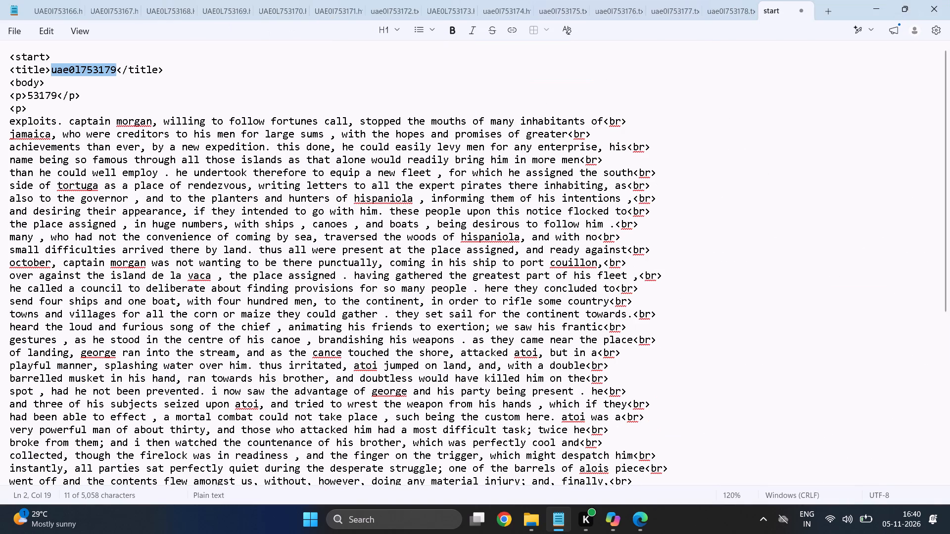
{"action": "left_click", "coordinate": [10, 34]}
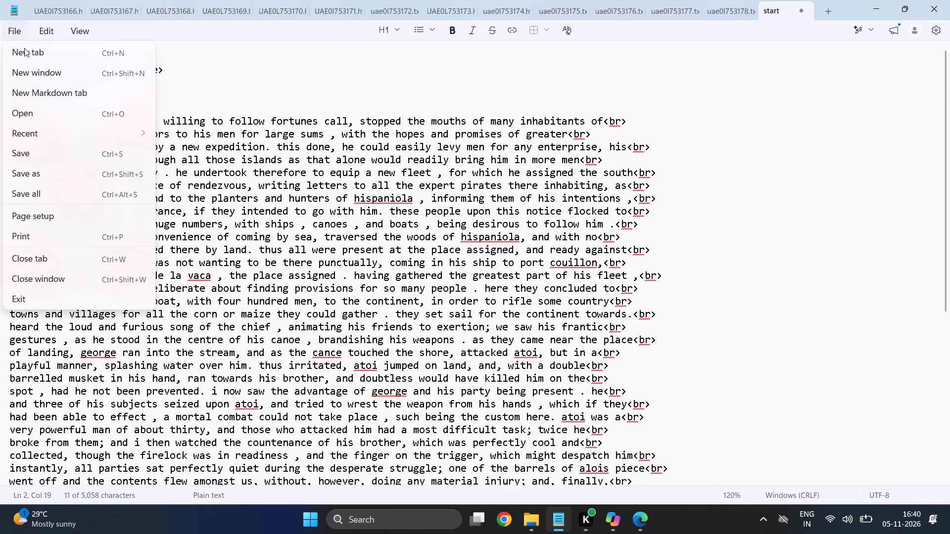
{"action": "left_click", "coordinate": [53, 176]}
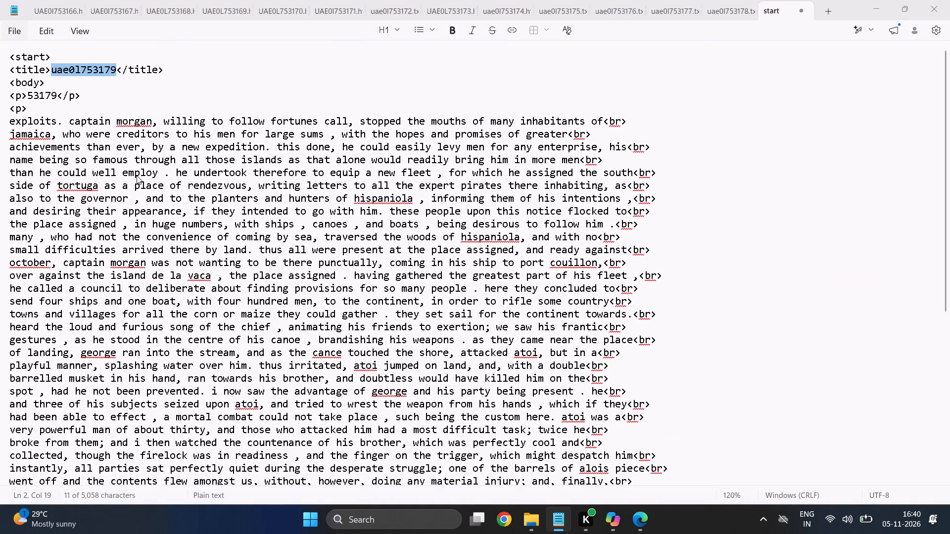
{"action": "key", "text": "BackSpace"}
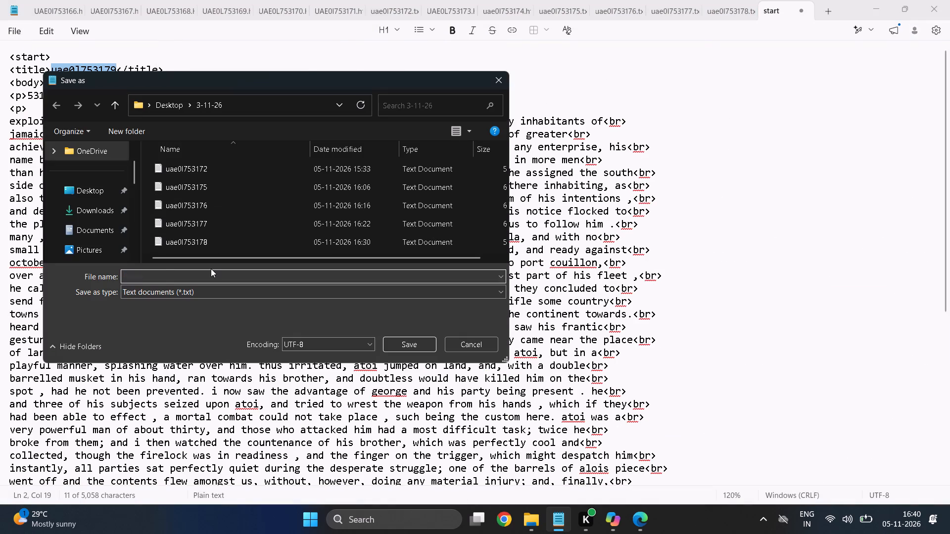
{"action": "key", "text": "ctrl+v"}
{"action": "left_click", "coordinate": [400, 340]}
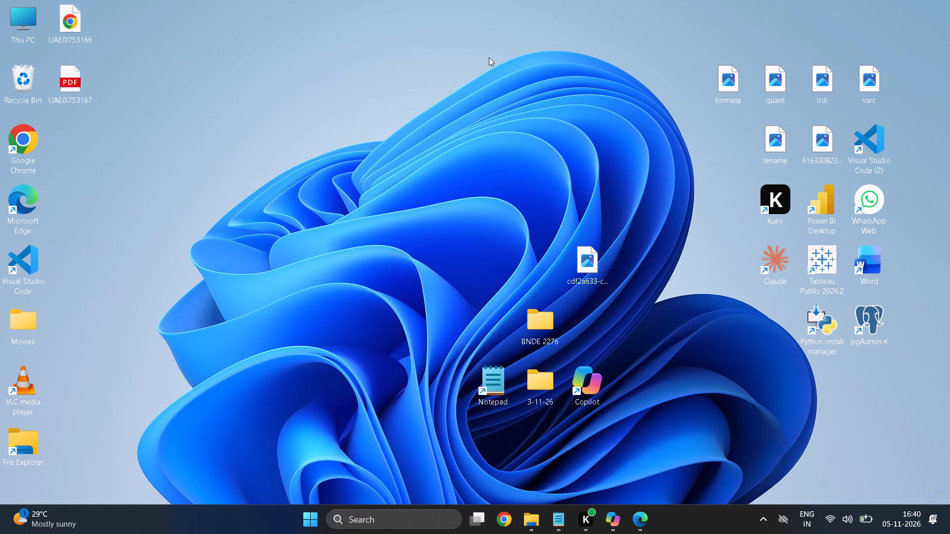
Switch to the desktop and open the 3-11-26 folder holding the saved transcriptions.
{"action": "double_click", "coordinate": [540, 372]}
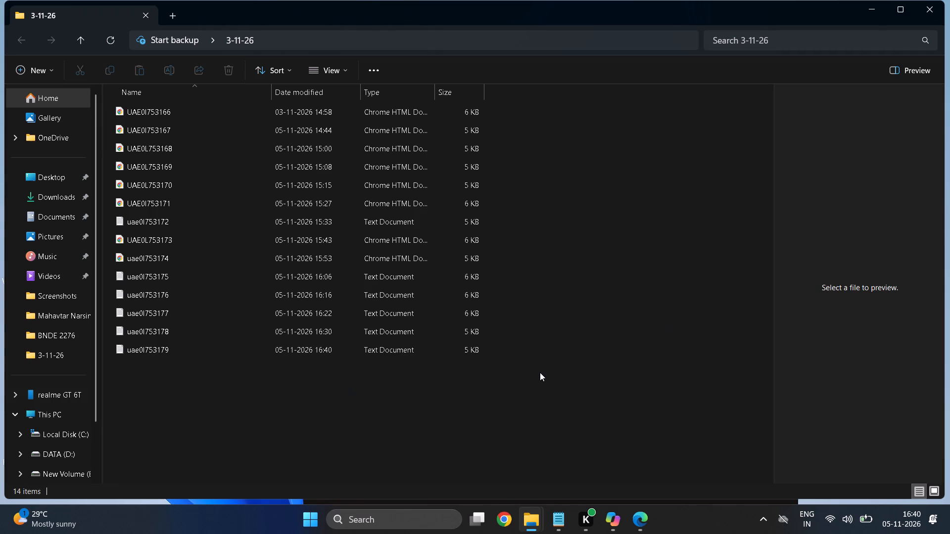
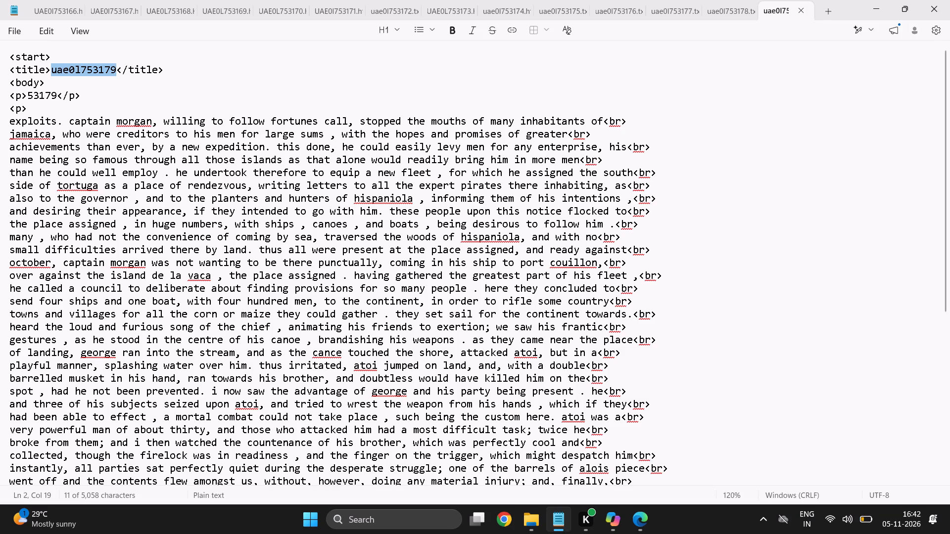
{"action": "left_click", "coordinate": [824, 11]}
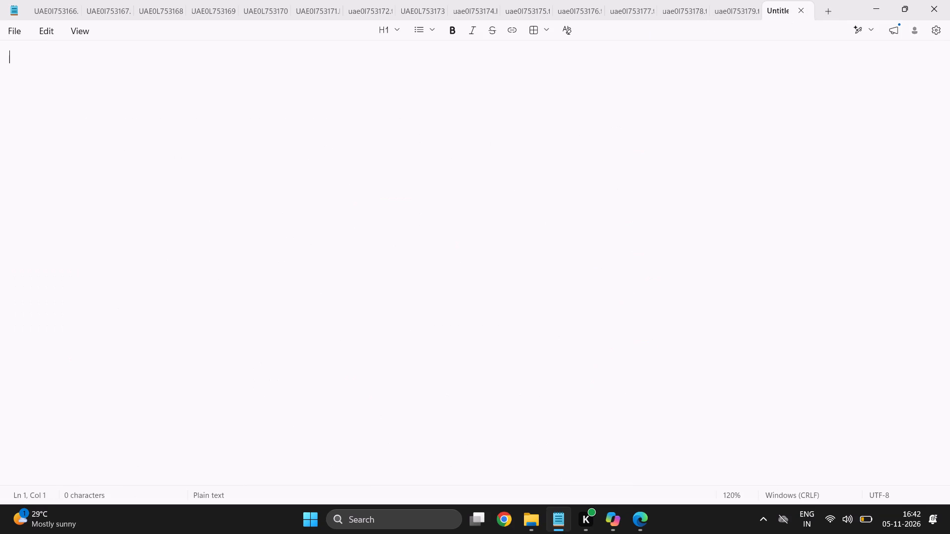
{"action": "left_click", "coordinate": [363, 247]}
{"action": "key", "text": "ctrl+v"}
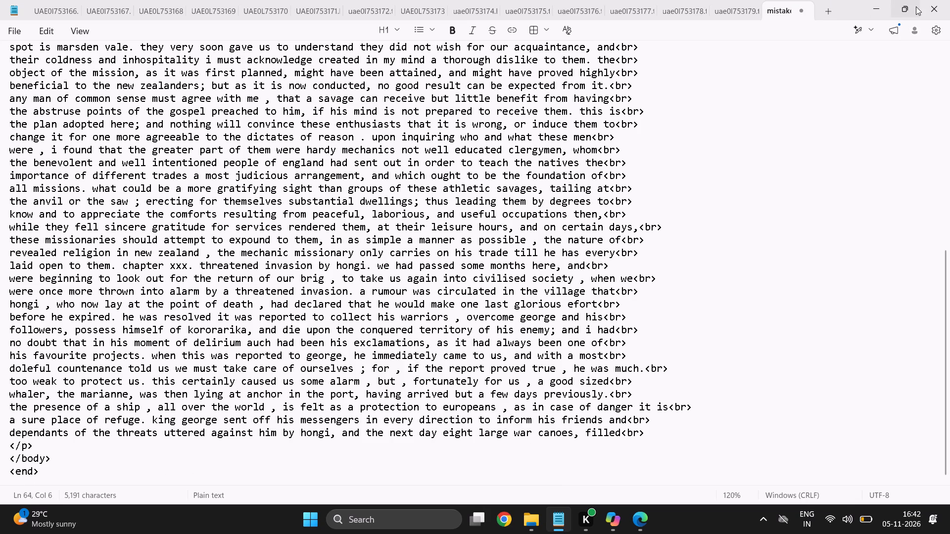
{"action": "left_click", "coordinate": [862, 97]}
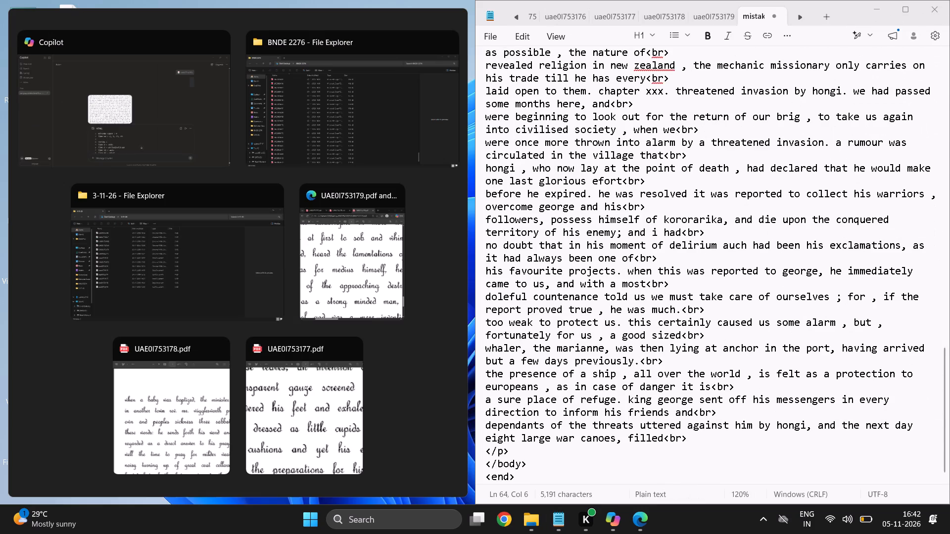
{"action": "left_click", "coordinate": [426, 133]}
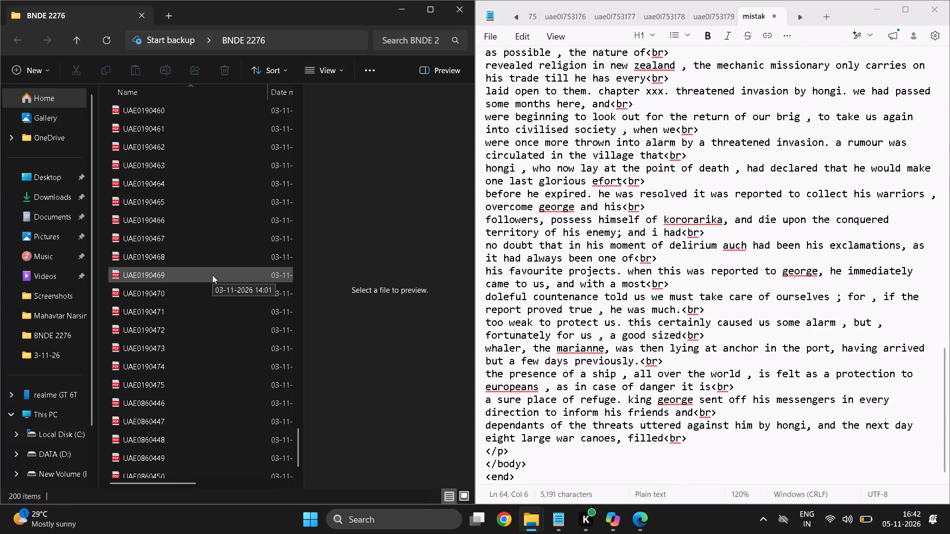
{"action": "scroll", "coordinate": [212, 224], "scroll_direction": "up", "scroll_amount": 6}
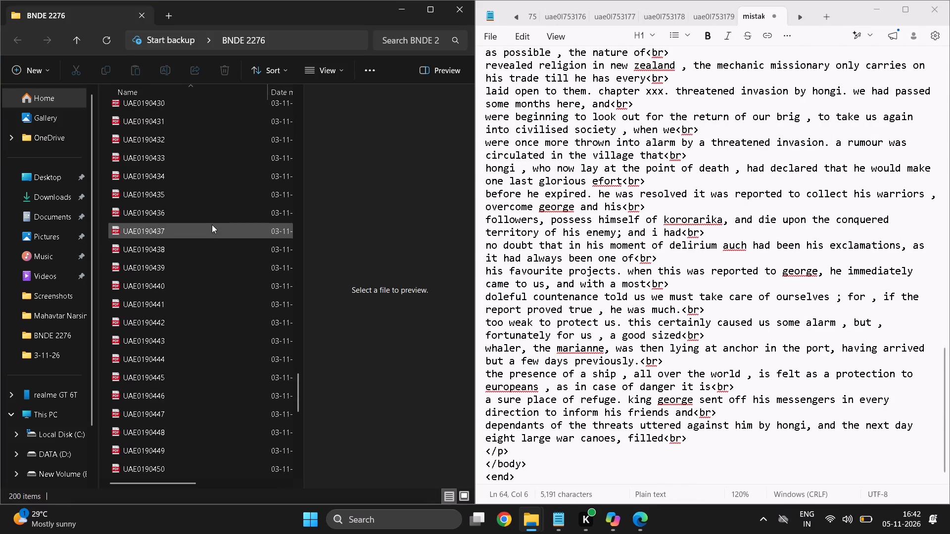
{"action": "scroll", "coordinate": [212, 224], "scroll_direction": "up", "scroll_amount": 12}
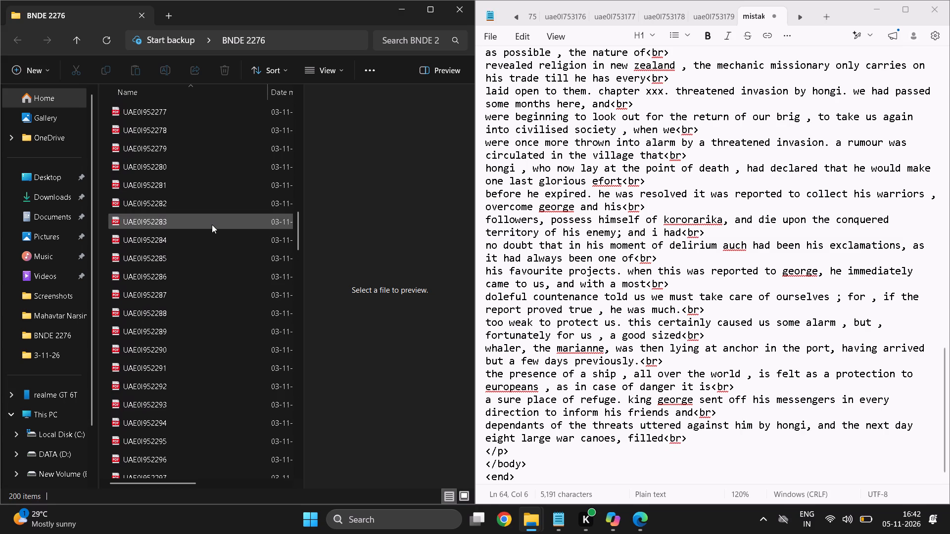
{"action": "scroll", "coordinate": [232, 92], "scroll_direction": "up", "scroll_amount": 11}
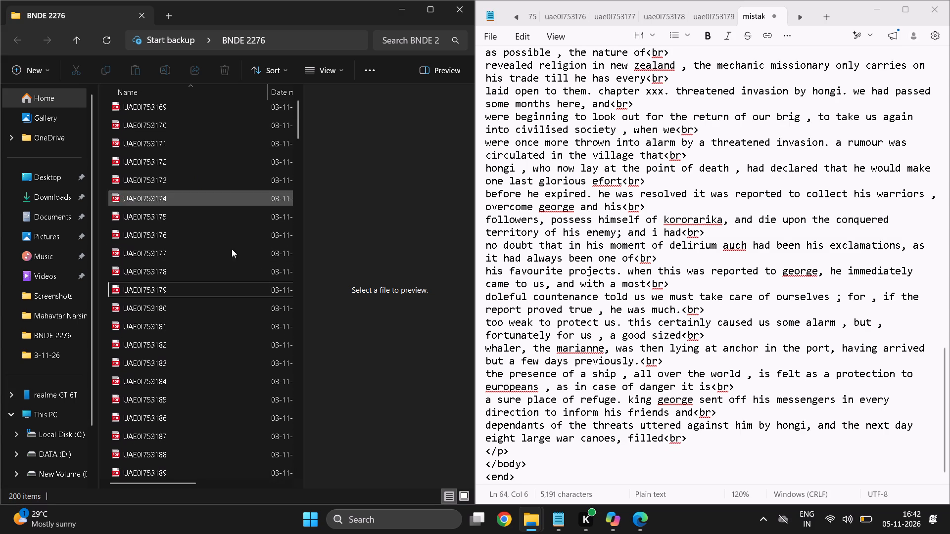
{"action": "double_click", "coordinate": [240, 302]}
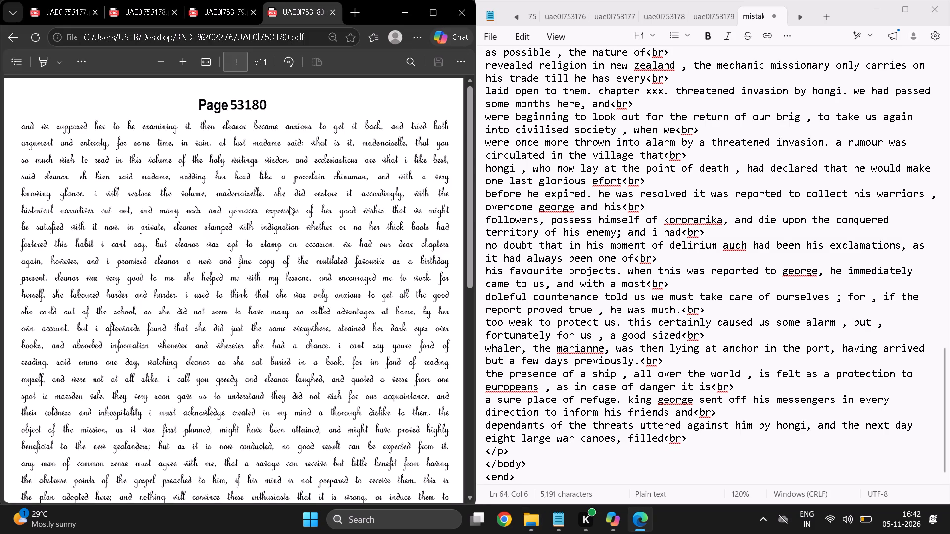
Compare line 2 of the transcription with the enlarged PDF and correct its misread word to "vain".
{"action": "scroll", "coordinate": [579, 194], "scroll_direction": "up", "scroll_amount": 9}
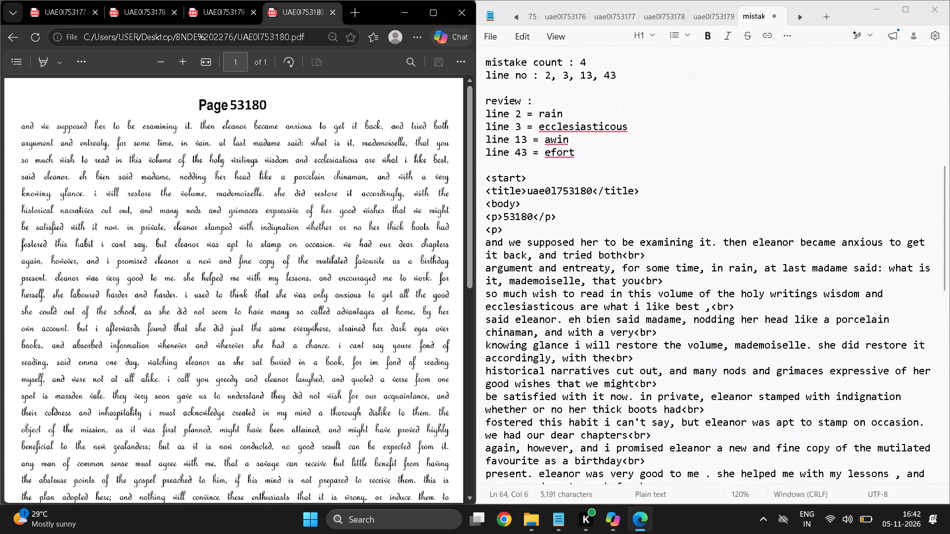
{"action": "scroll", "coordinate": [579, 194], "scroll_direction": "up", "scroll_amount": 1}
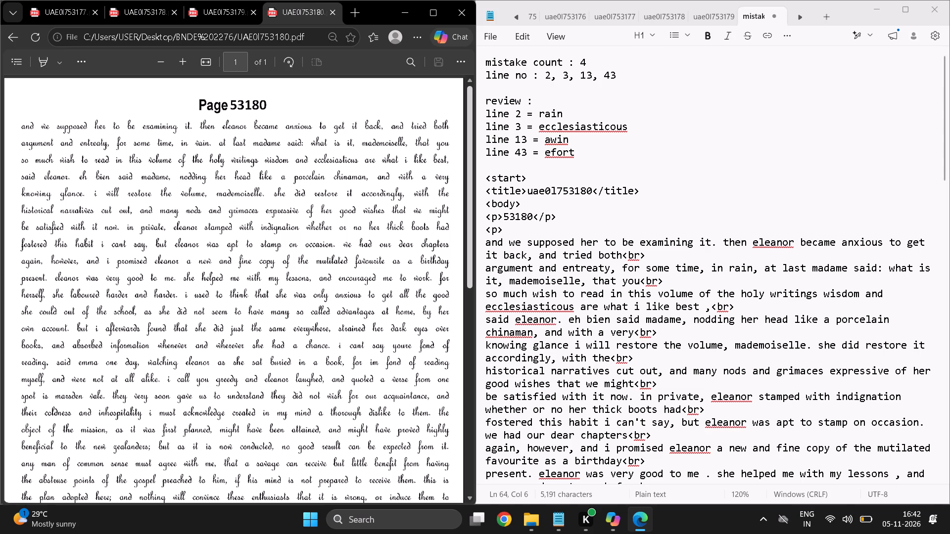
{"action": "scroll", "coordinate": [196, 222], "scroll_direction": "up", "scroll_amount": 1}
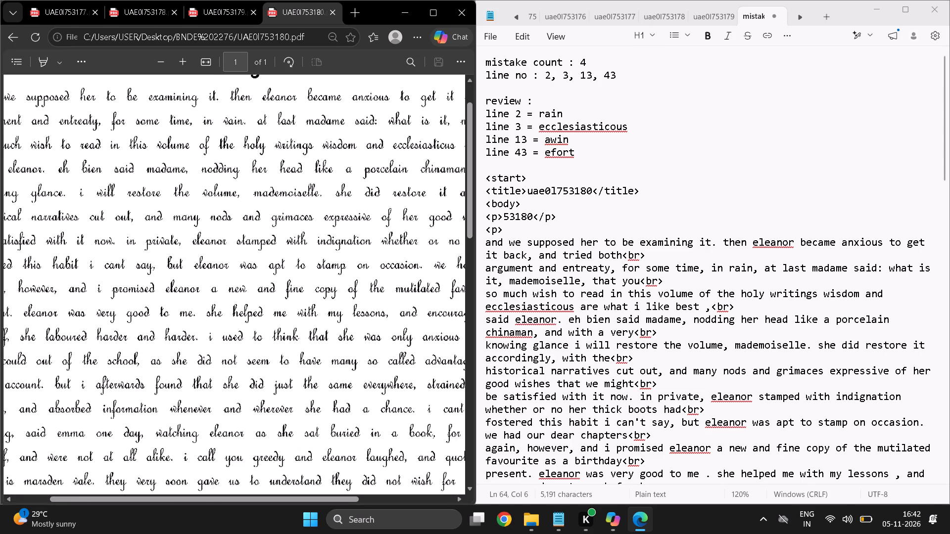
{"action": "scroll", "coordinate": [242, 120], "scroll_direction": "up", "scroll_amount": 1}
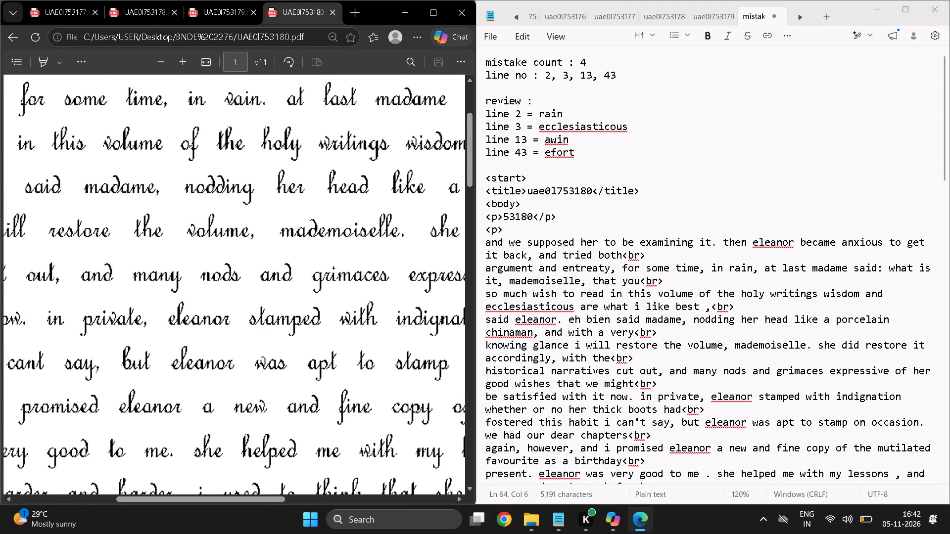
{"action": "left_click", "coordinate": [737, 268]}
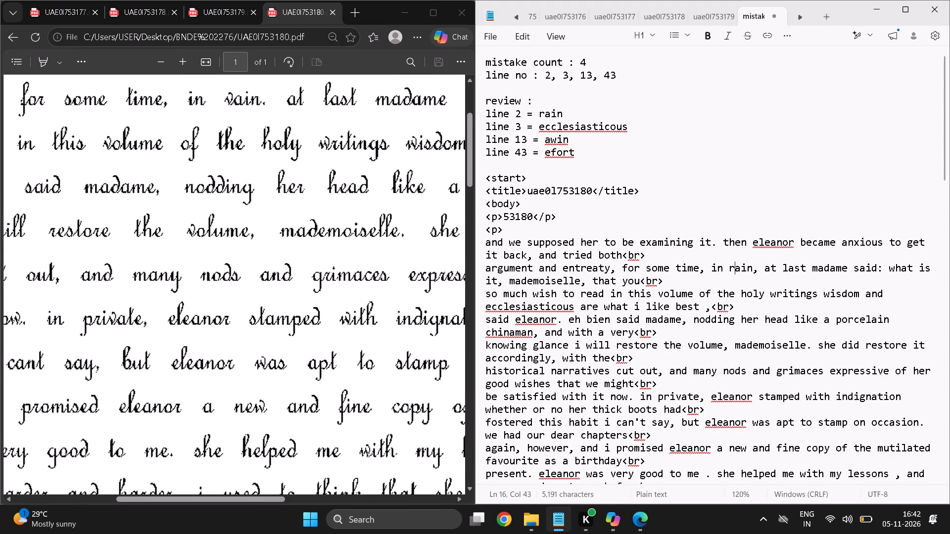
{"action": "key", "text": "BackSpace"}
{"action": "key", "text": "v"}
Check line 3 against the PDF and correct the flagged spelling in the transcription to "ecclesiasticus".
{"action": "scroll", "coordinate": [385, 287], "scroll_direction": "left", "scroll_amount": 3}
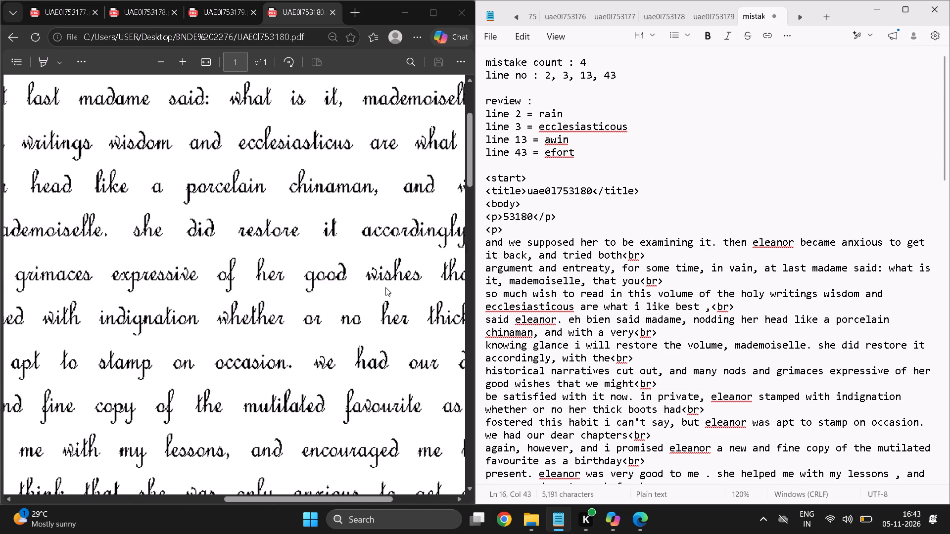
{"action": "scroll", "coordinate": [385, 287], "scroll_direction": "left", "scroll_amount": 3}
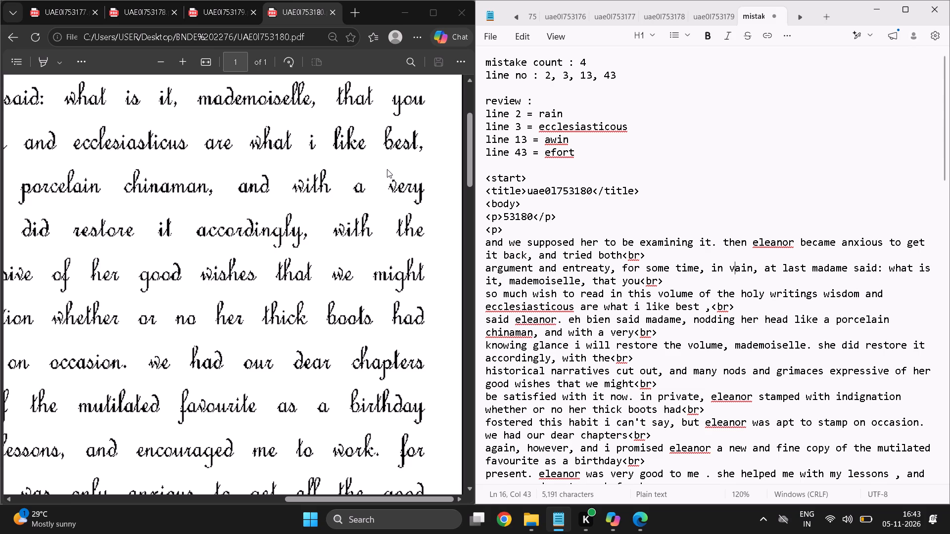
{"action": "scroll", "coordinate": [367, 169], "scroll_direction": "right", "scroll_amount": 1}
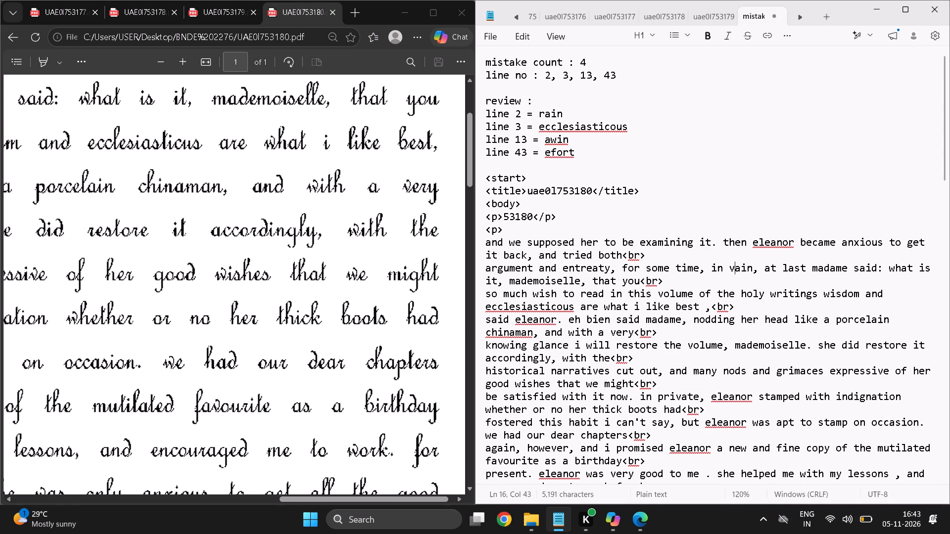
{"action": "left_click", "coordinate": [563, 308]}
{"action": "key", "text": "BackSpace"}
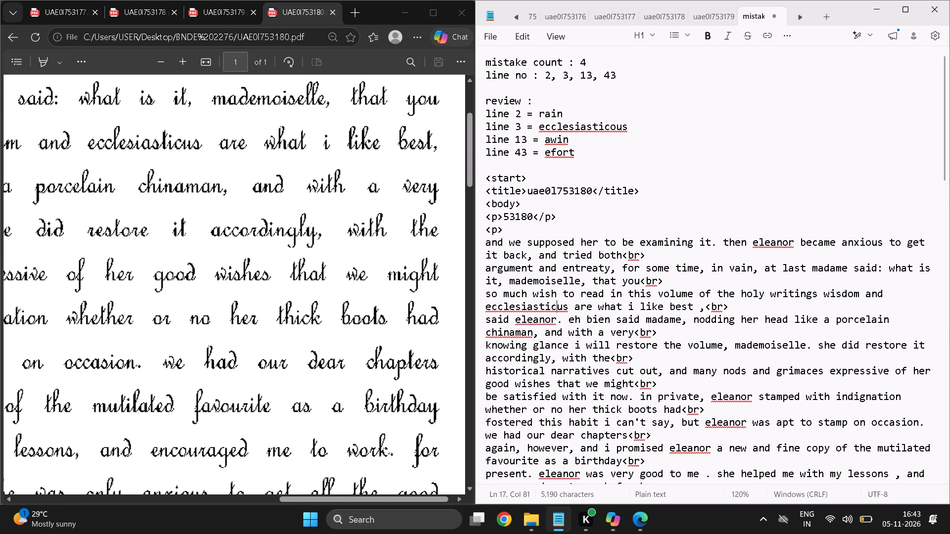
Find line 13 in the PDF and correct the first word of that transcribed line to "own".
{"action": "scroll", "coordinate": [634, 461], "scroll_direction": "down", "scroll_amount": 3}
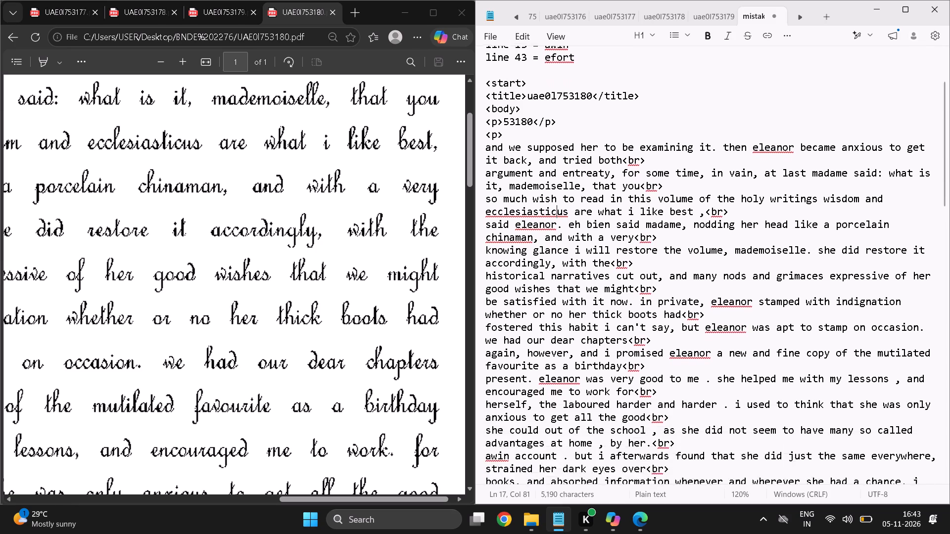
{"action": "scroll", "coordinate": [638, 430], "scroll_direction": "down", "scroll_amount": 1}
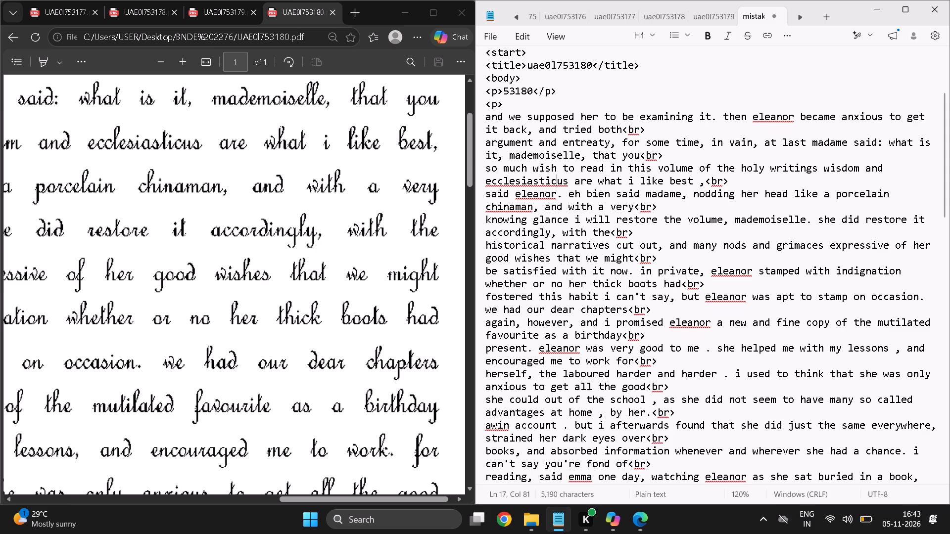
{"action": "scroll", "coordinate": [686, 331], "scroll_direction": "up", "scroll_amount": 2}
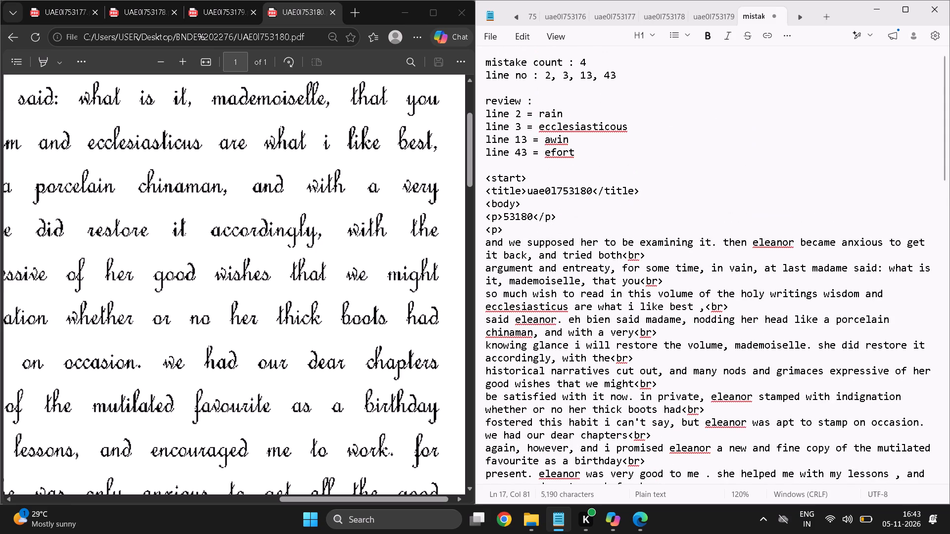
{"action": "scroll", "coordinate": [686, 331], "scroll_direction": "up", "scroll_amount": 1}
{"action": "scroll", "coordinate": [243, 286], "scroll_direction": "right", "scroll_amount": 10}
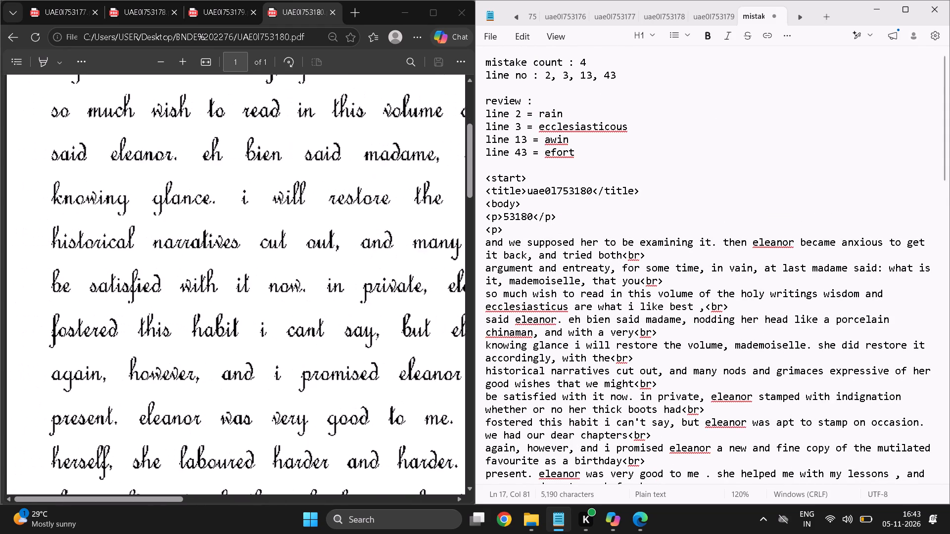
{"action": "scroll", "coordinate": [243, 286], "scroll_direction": "right", "scroll_amount": 2}
{"action": "scroll", "coordinate": [153, 285], "scroll_direction": "down", "scroll_amount": 1}
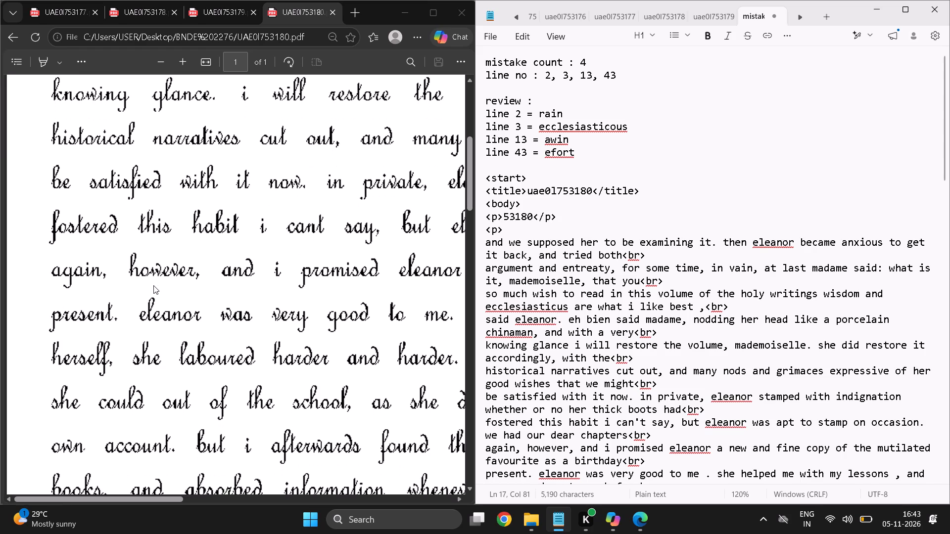
{"action": "scroll", "coordinate": [607, 330], "scroll_direction": "down", "scroll_amount": 1}
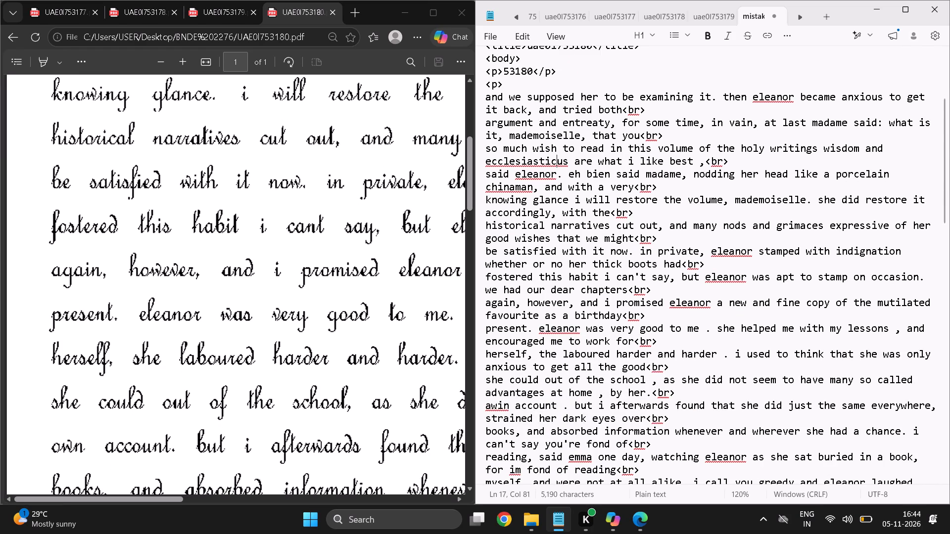
{"action": "left_click", "coordinate": [503, 404]}
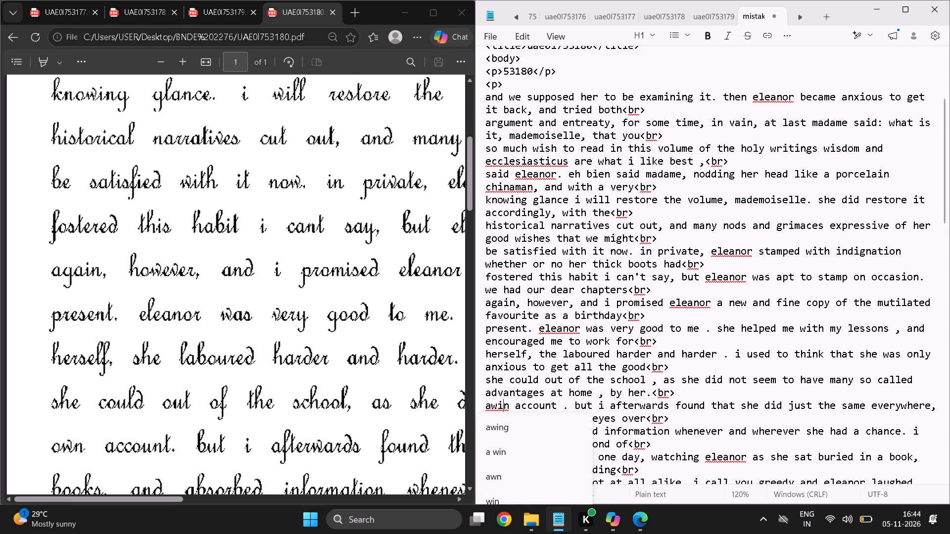
{"action": "key", "text": "BackSpace"}
{"action": "key", "text": "BackSpace"}
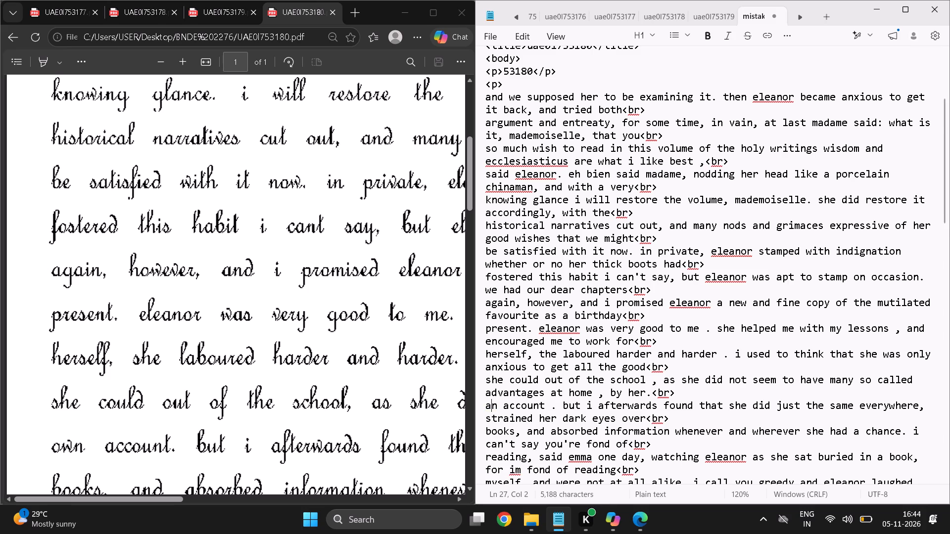
{"action": "key", "text": "BackSpace"}
{"action": "type", "text": "ow"}
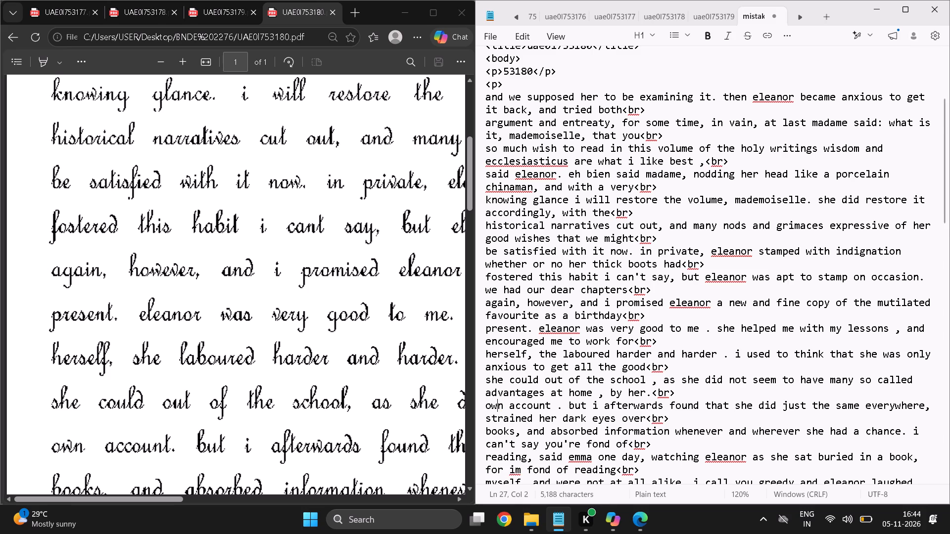
Find line 43 in the enlarged PDF and correct the last word of that transcribed line to "effort".
{"action": "scroll", "coordinate": [621, 225], "scroll_direction": "up", "scroll_amount": 6}
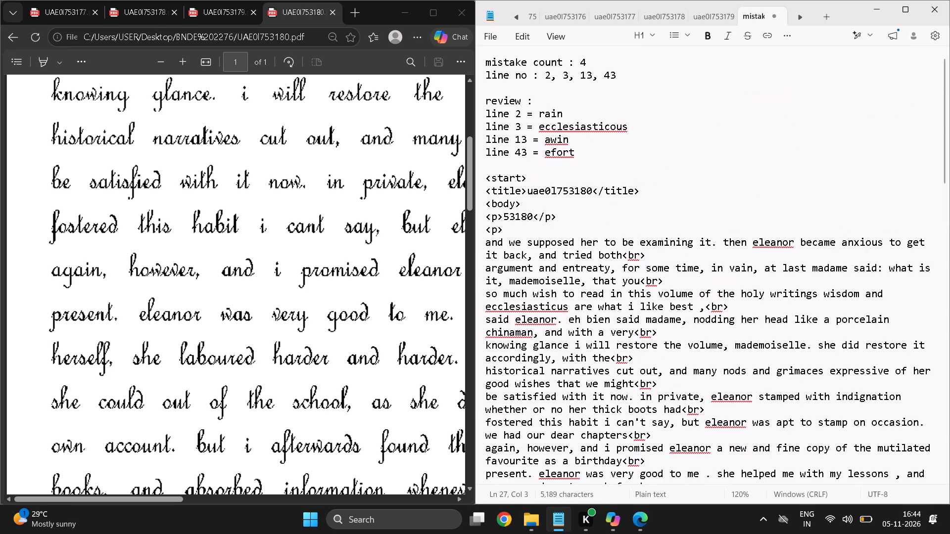
{"action": "scroll", "coordinate": [621, 225], "scroll_direction": "down", "scroll_amount": 6}
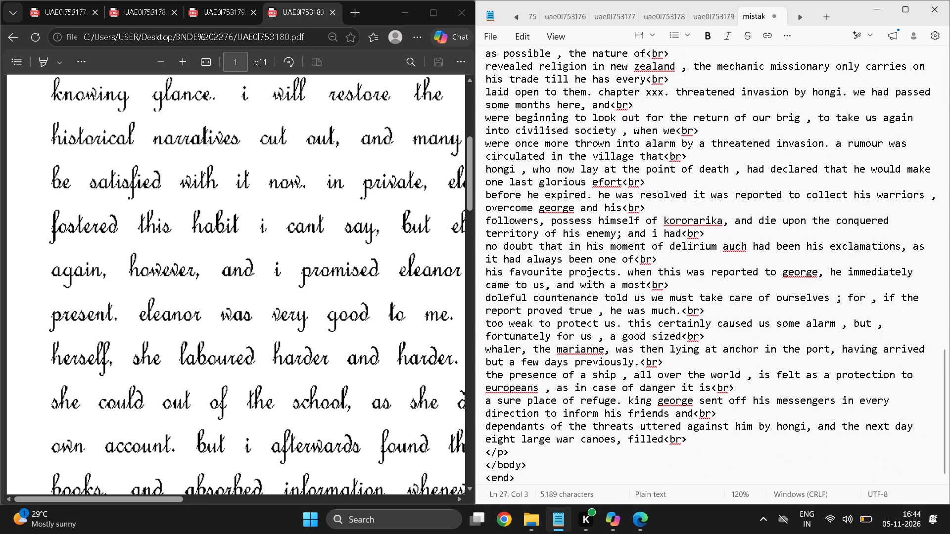
{"action": "scroll", "coordinate": [368, 250], "scroll_direction": "left", "scroll_amount": 8}
{"action": "scroll", "coordinate": [368, 250], "scroll_direction": "down", "scroll_amount": 15}
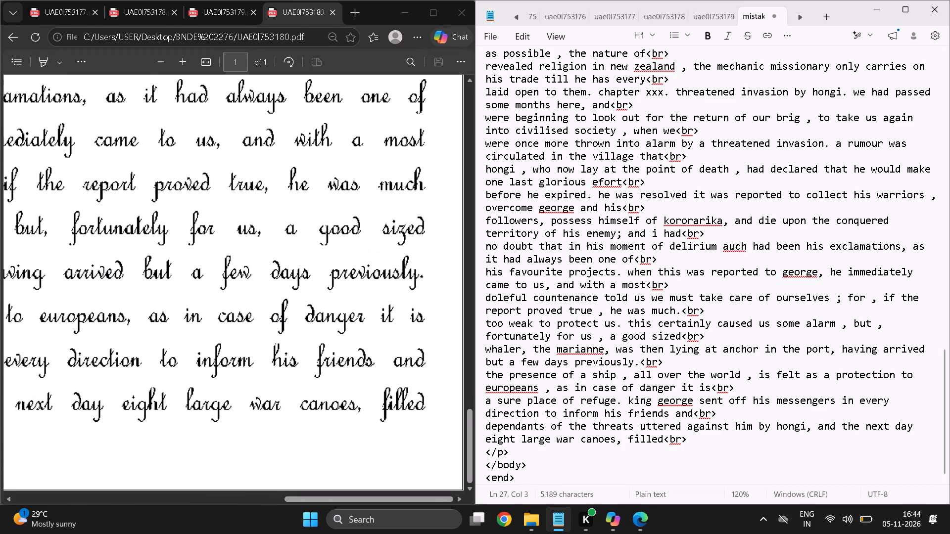
{"action": "scroll", "coordinate": [412, 249], "scroll_direction": "up", "scroll_amount": 3}
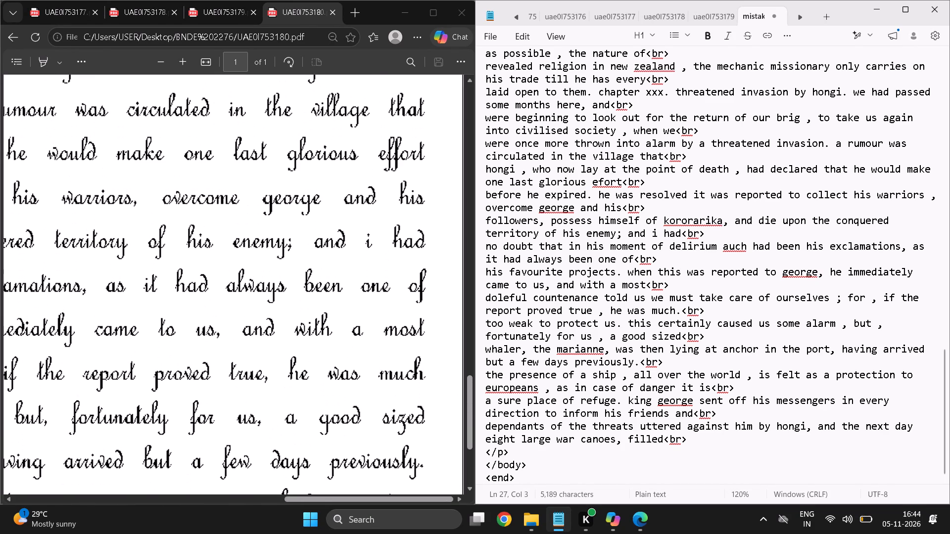
{"action": "scroll", "coordinate": [412, 249], "scroll_direction": "up", "scroll_amount": 1}
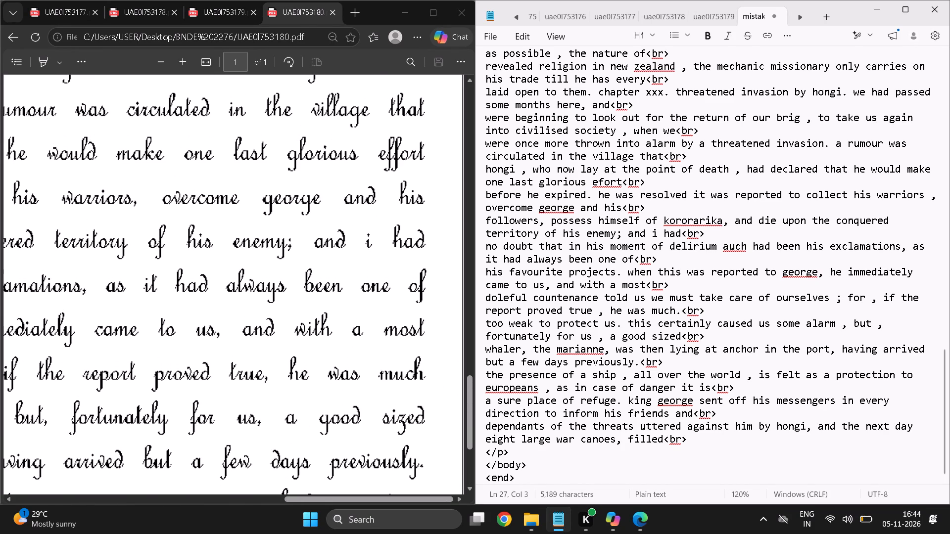
{"action": "left_click", "coordinate": [605, 182]}
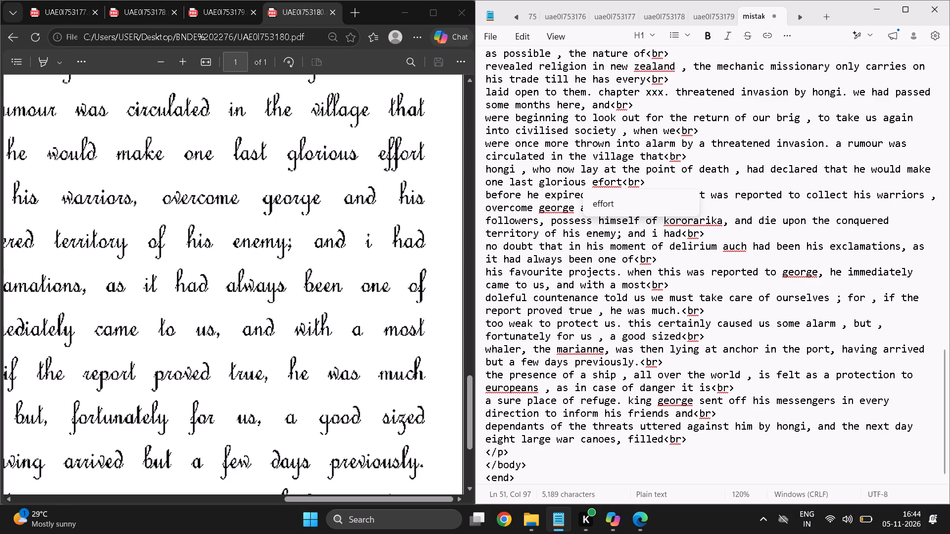
{"action": "key", "text": "f"}
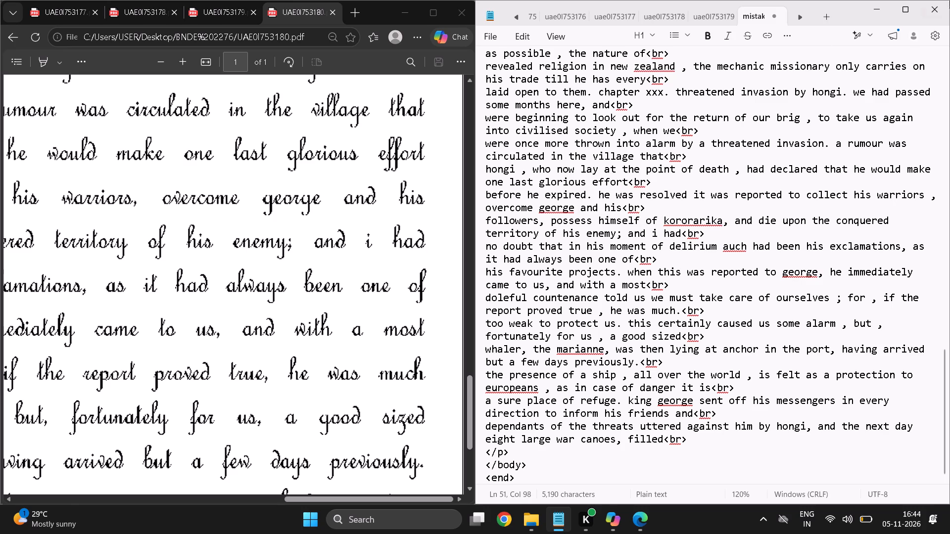
Maximize Notepad and copy the identifier uae0l753180 from the title line of the transcription.
{"action": "left_click", "coordinate": [908, 17]}
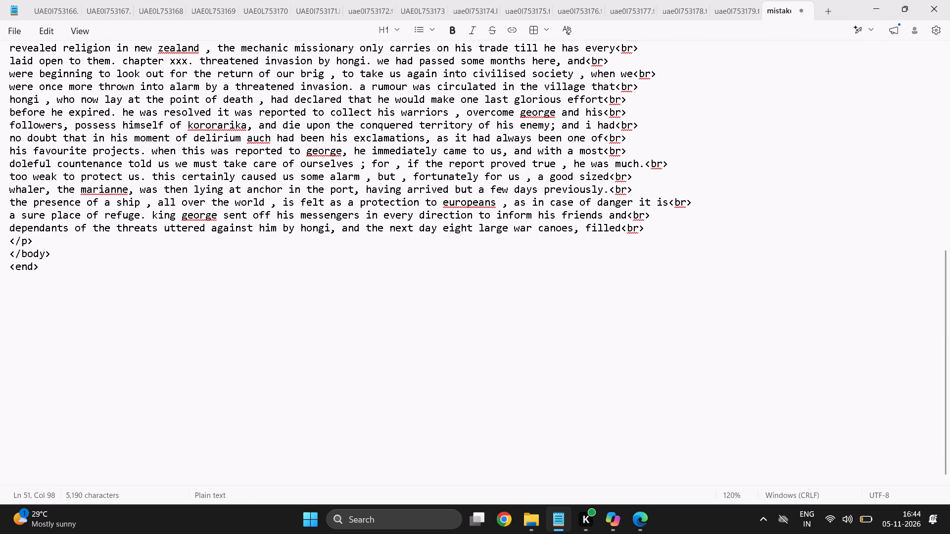
{"action": "scroll", "coordinate": [269, 250], "scroll_direction": "up", "scroll_amount": 6}
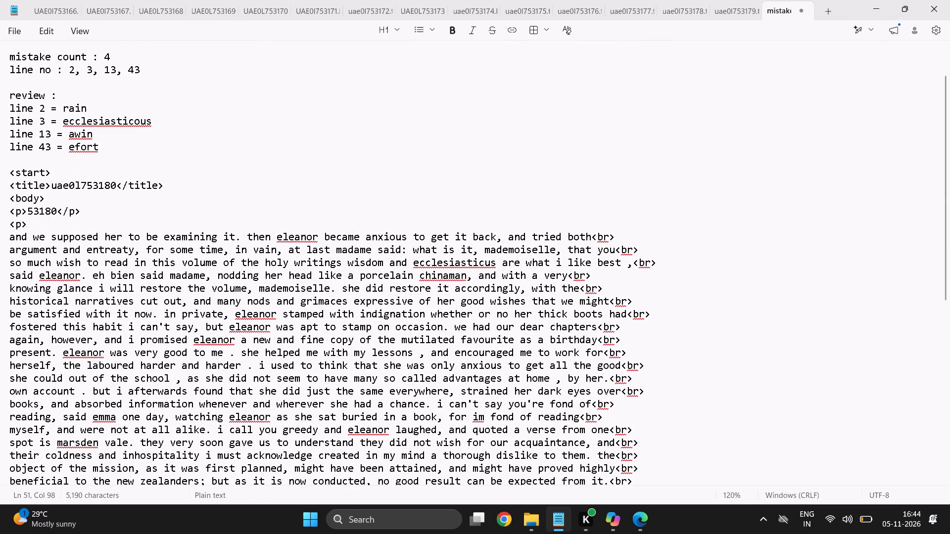
{"action": "left_click_drag", "start_coordinate": [114, 186], "coordinate": [76, 186]}
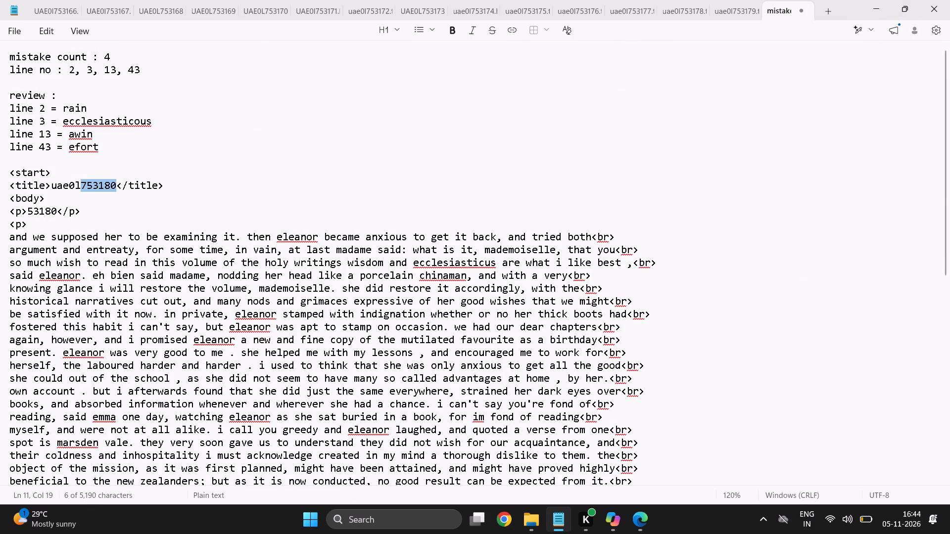
{"action": "left_click_drag", "start_coordinate": [76, 186], "coordinate": [53, 186]}
{"action": "right_click", "coordinate": [69, 184]}
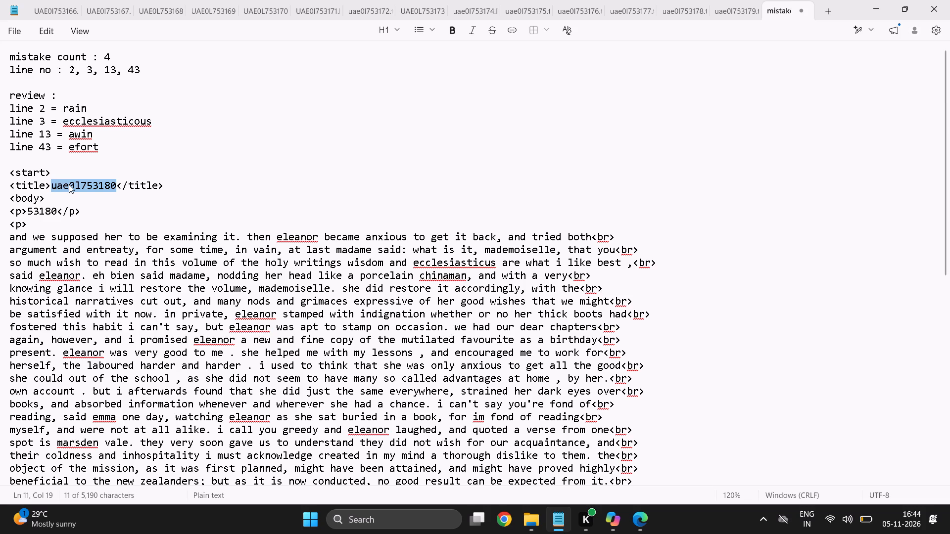
{"action": "left_click", "coordinate": [122, 208]}
Delete the mistake count, line numbers and review notes above the <start> tag.
{"action": "left_click", "coordinate": [11, 174]}
{"action": "key", "text": "BackSpace"}
{"action": "key", "text": "BackSpace"}
{"action": "key", "text": "BackSpace"}
{"action": "key", "text": "BackSpace"}
{"action": "key", "text": "BackSpace"}
{"action": "key", "text": "BackSpace"}
{"action": "key", "text": "BackSpace"}
{"action": "key", "text": "BackSpace"}
{"action": "key", "text": "BackSpace"}
{"action": "key", "text": "BackSpace"}
{"action": "key", "text": "BackSpace"}
{"action": "key", "text": "BackSpace"}
{"action": "key", "text": "BackSpace"}
{"action": "key", "text": "BackSpace"}
{"action": "key", "text": "BackSpace"}
{"action": "key", "text": "BackSpace"}
{"action": "key", "text": "BackSpace"}
{"action": "key", "text": "BackSpace"}
{"action": "key", "text": "BackSpace"}
{"action": "key", "text": "BackSpace"}
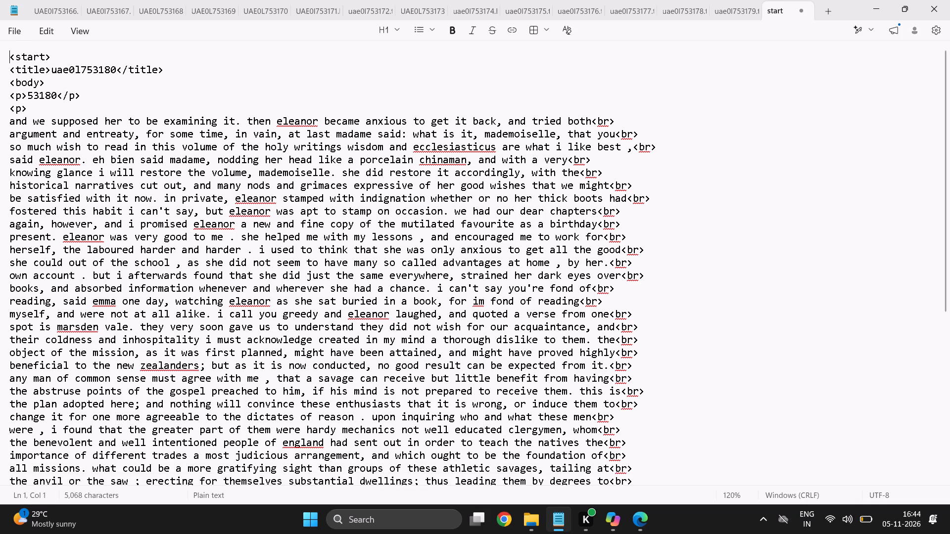
Save the corrected transcription as a text document named uae0l753180 in the 3-11-26 folder, using the copied identifier.
{"action": "left_click", "coordinate": [20, 26]}
{"action": "left_click", "coordinate": [53, 168]}
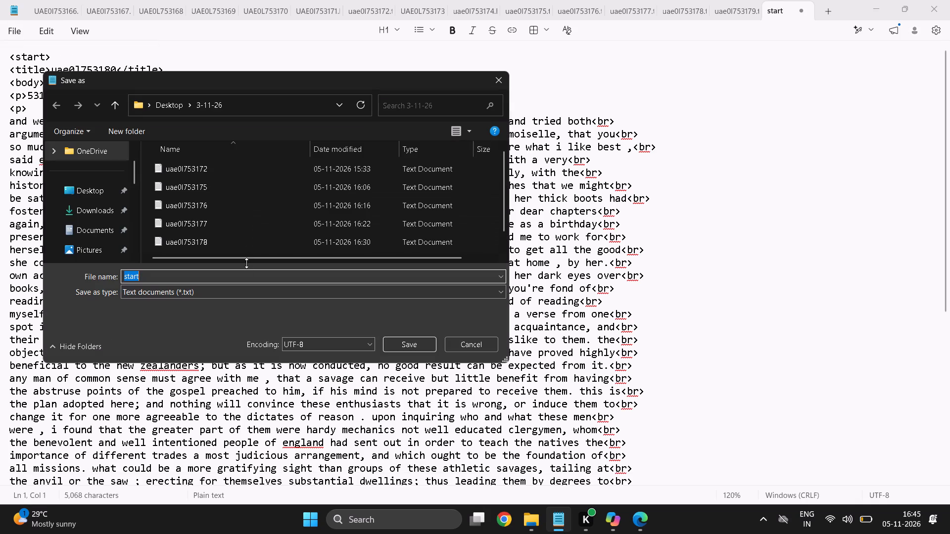
{"action": "key", "text": "BackSpace"}
{"action": "key", "text": "v"}
{"action": "key", "text": "BackSpace"}
{"action": "key", "text": "ctrl+v"}
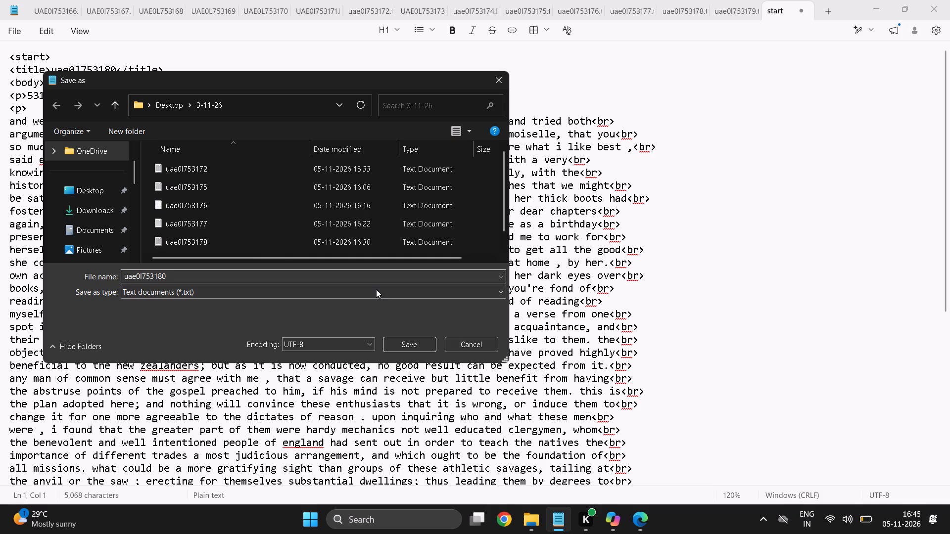
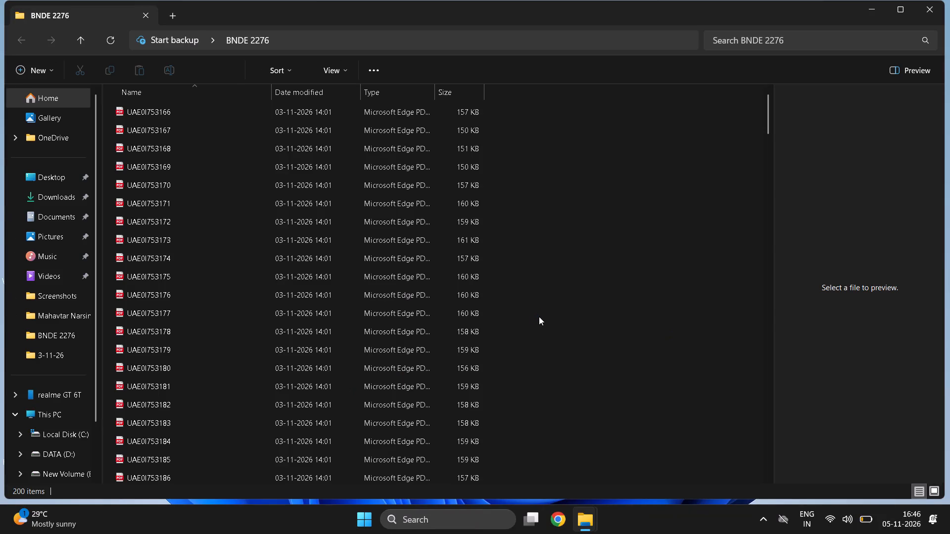
Check how many PDFs UAE0I753166 through UAE0I753180 cover by selecting them in BNDE 2276, clear the selection and close the folder.
{"action": "left_click_drag", "start_coordinate": [517, 106], "coordinate": [485, 108]}
{"action": "left_click_drag", "start_coordinate": [485, 108], "coordinate": [394, 373]}
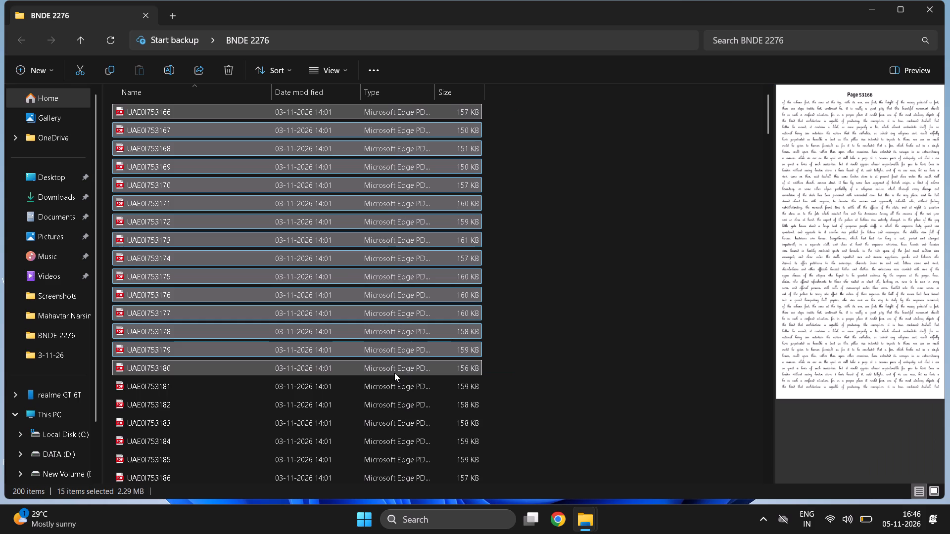
{"action": "left_click", "coordinate": [604, 265]}
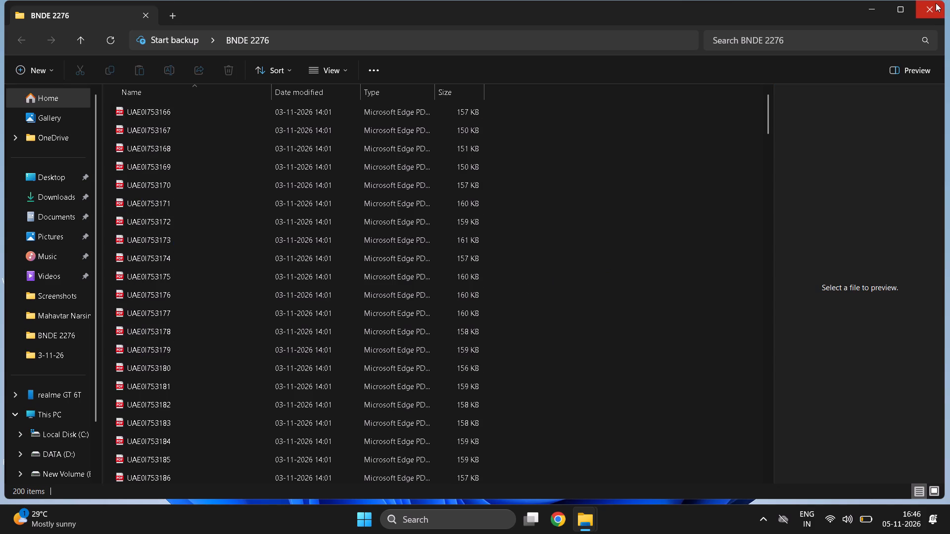
{"action": "left_click", "coordinate": [936, 3]}
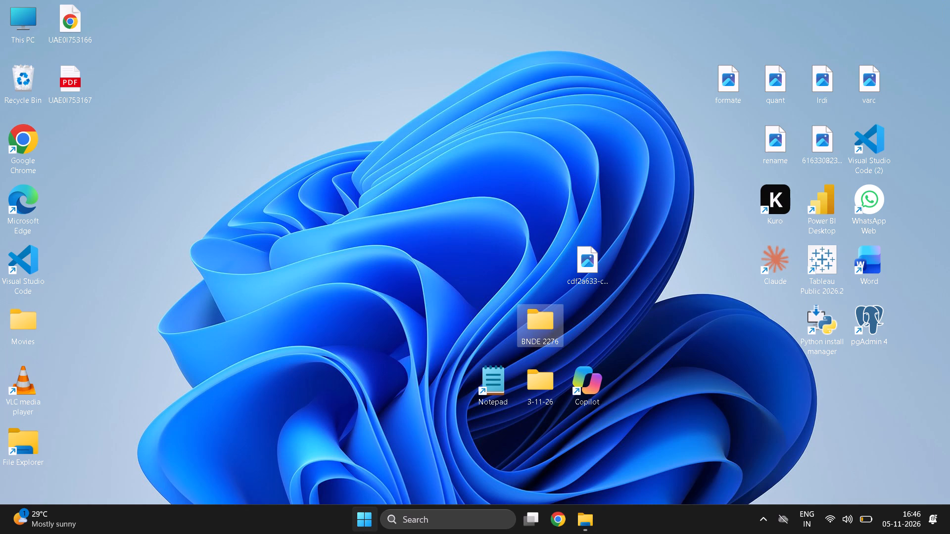
Bring up the computer's power options.
{"action": "left_click", "coordinate": [363, 533]}
{"action": "left_click", "coordinate": [555, 474]}
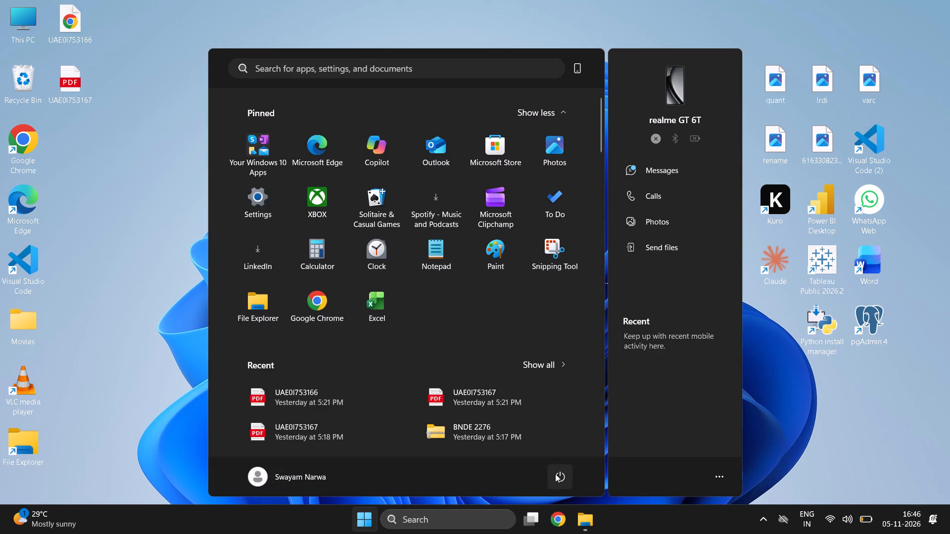